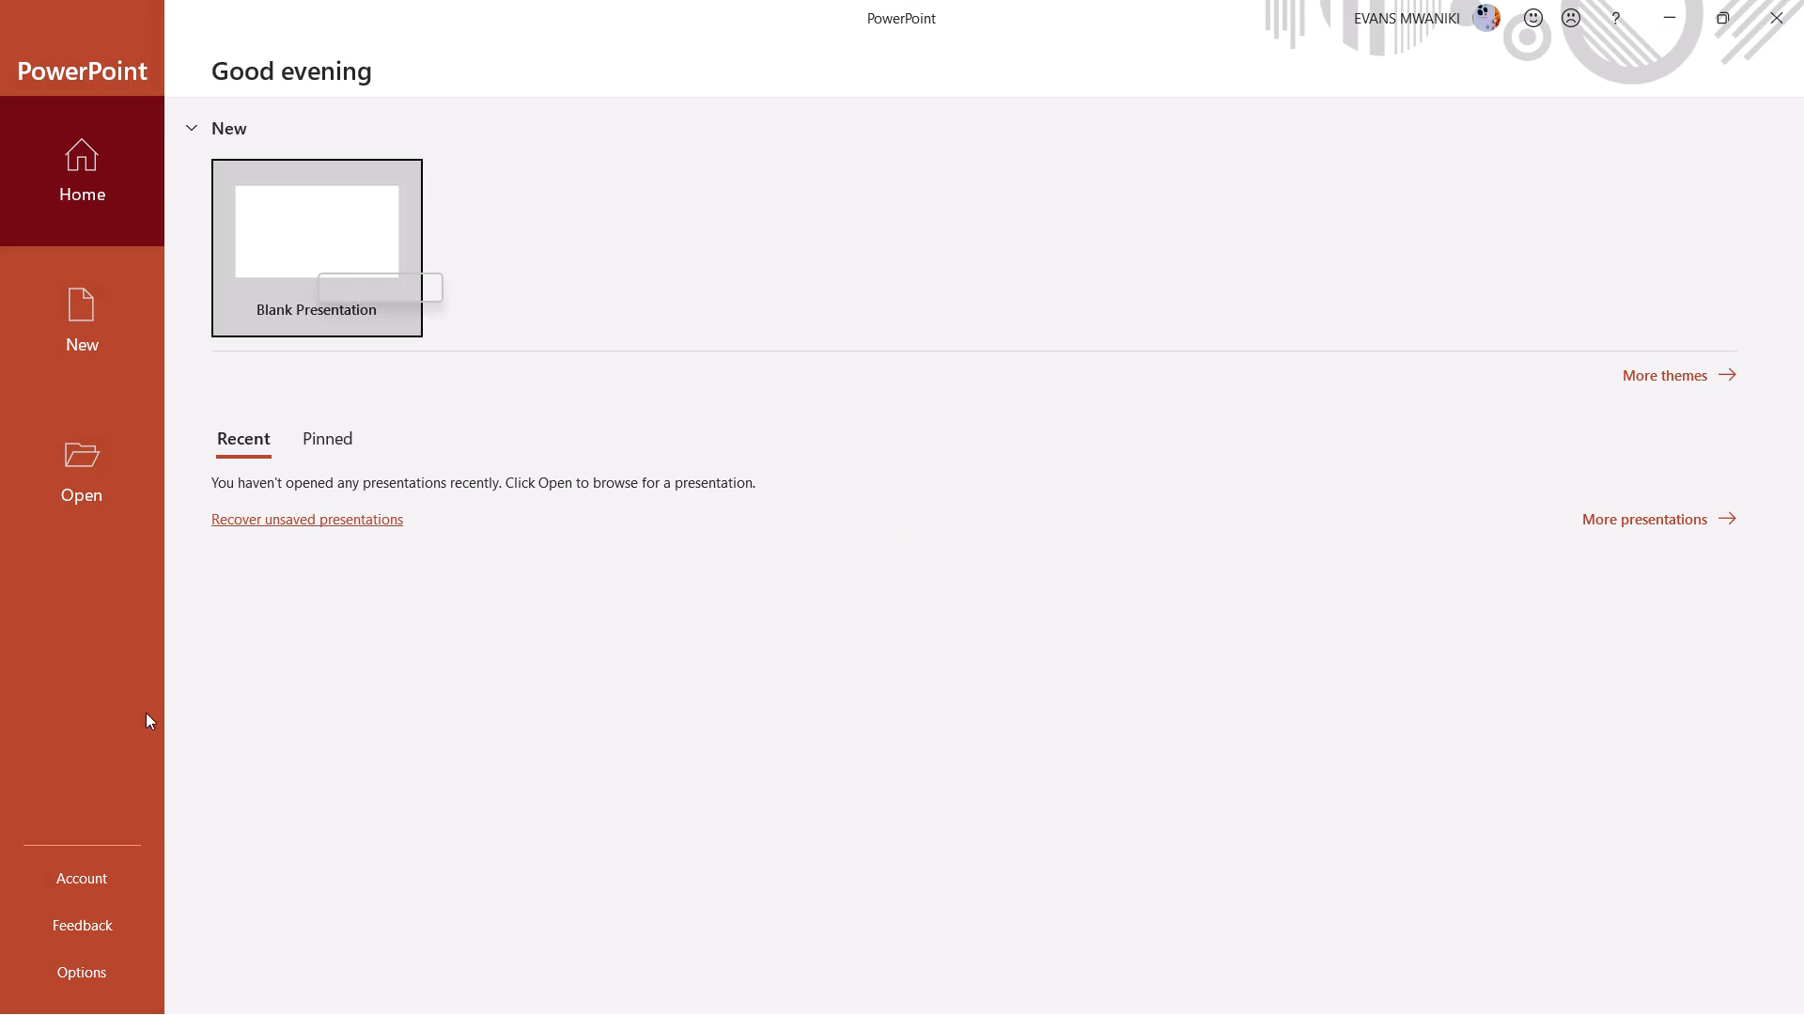
Open the recovery of unsaved presentations from the start screen.
click(334, 516)
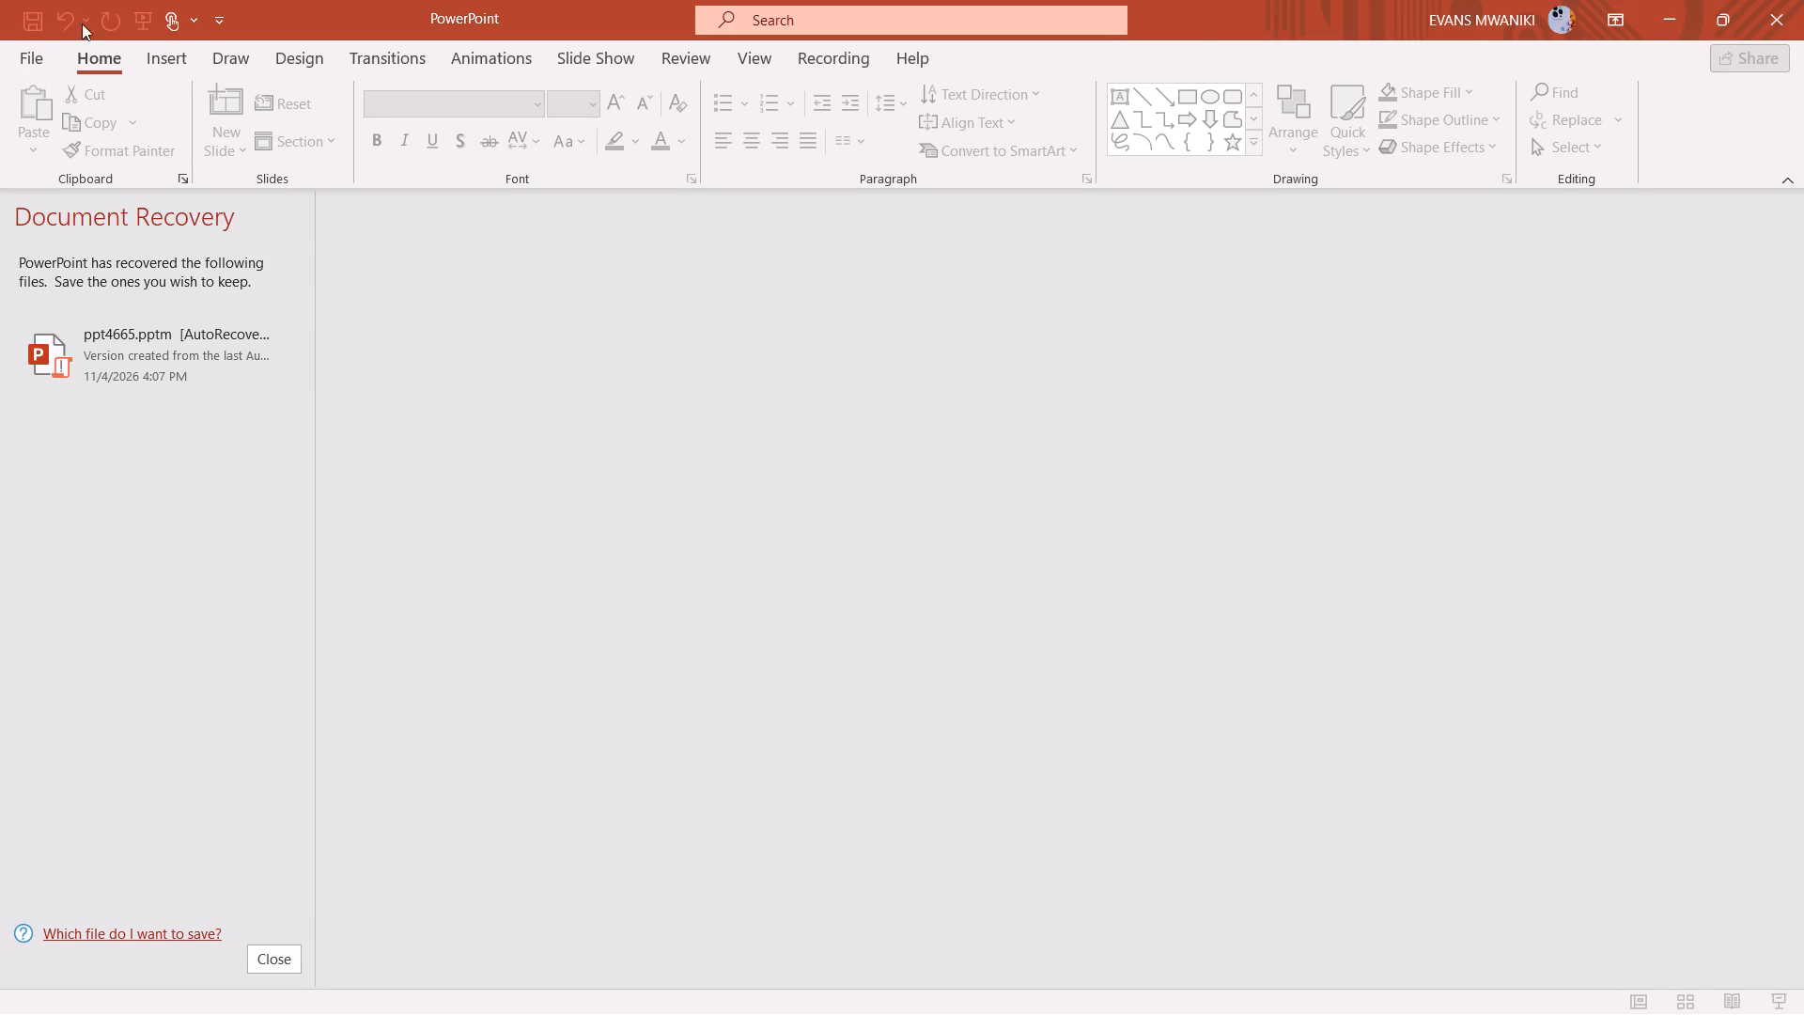
Close the empty presentation window that holds the Document Recovery list.
click(1750, 2)
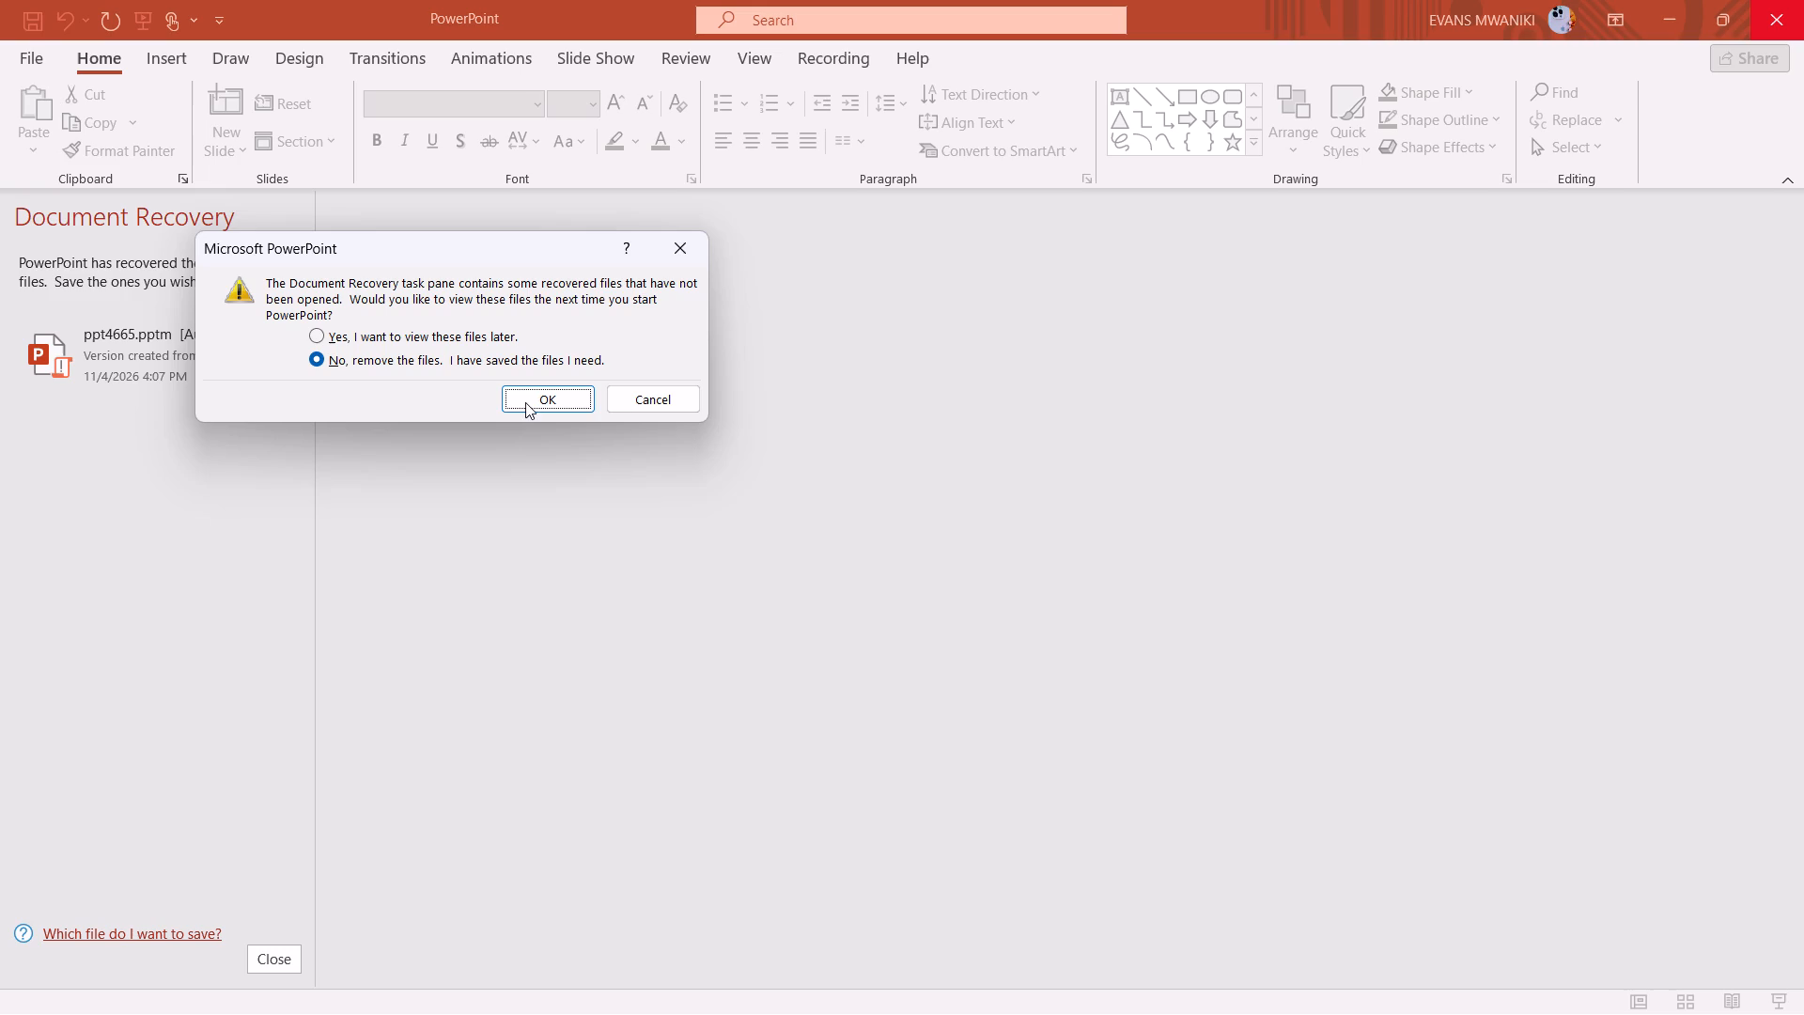
click(630, 401)
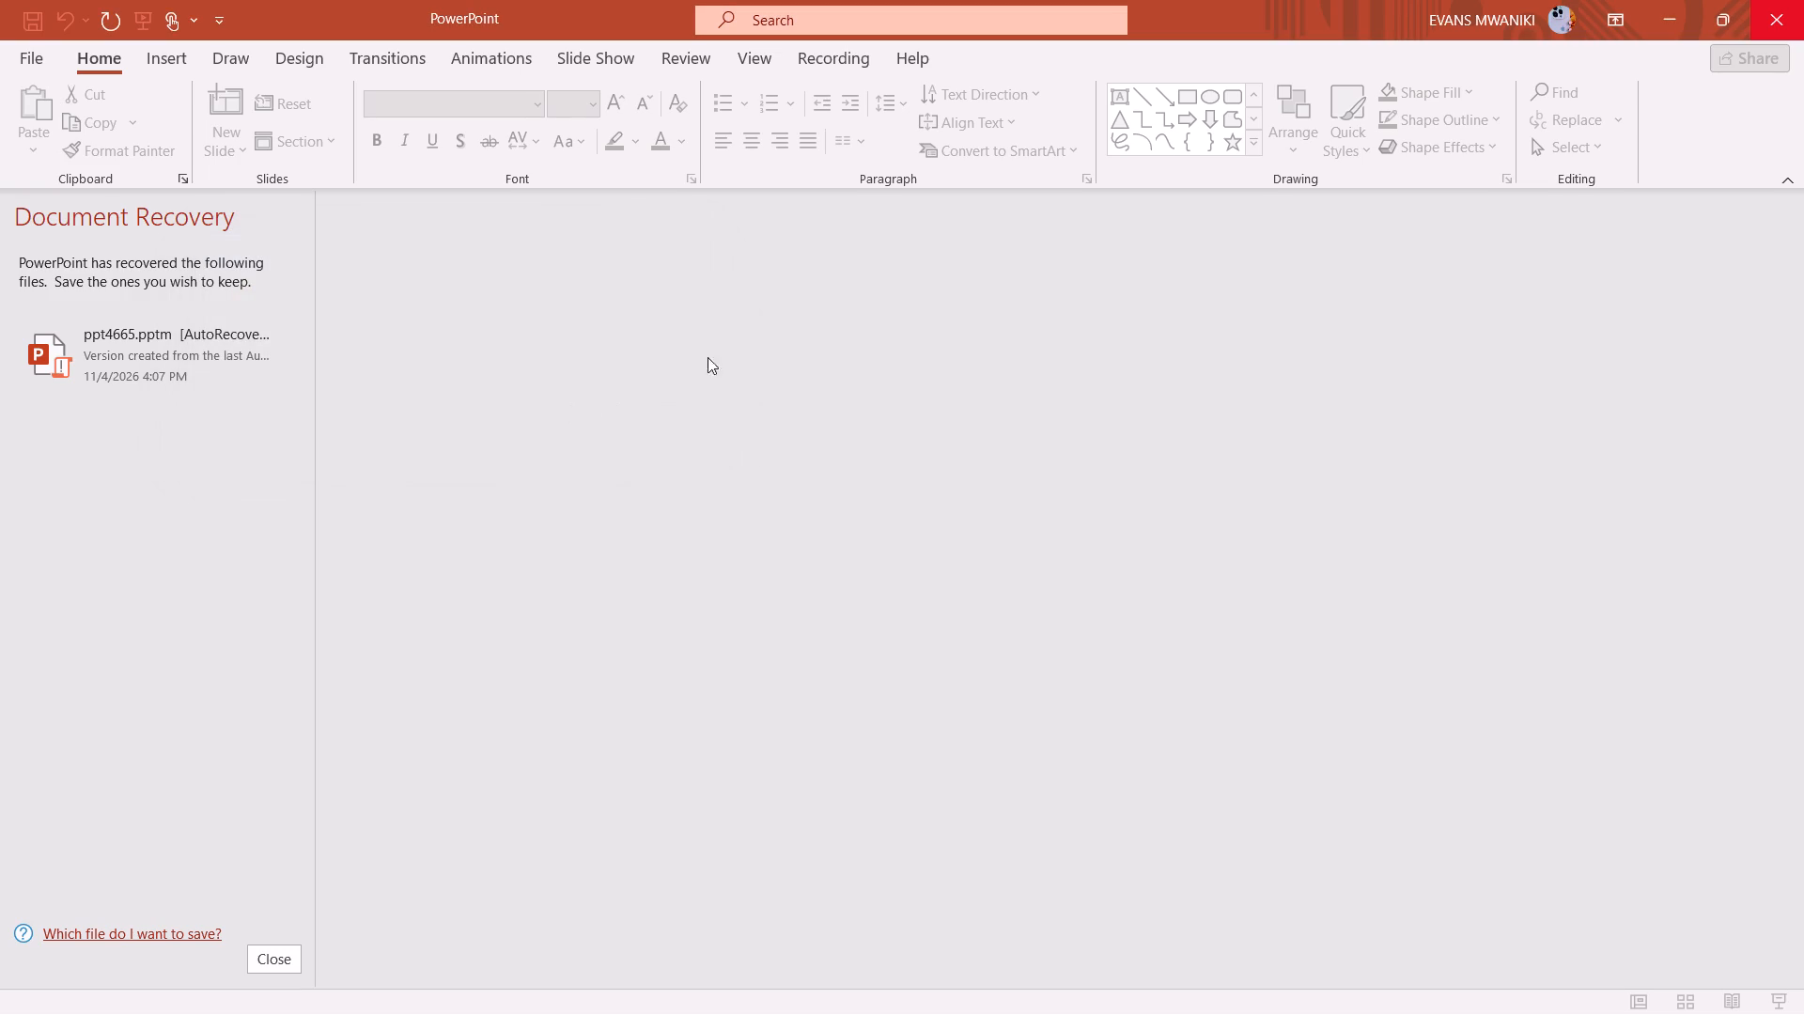
click(1795, 11)
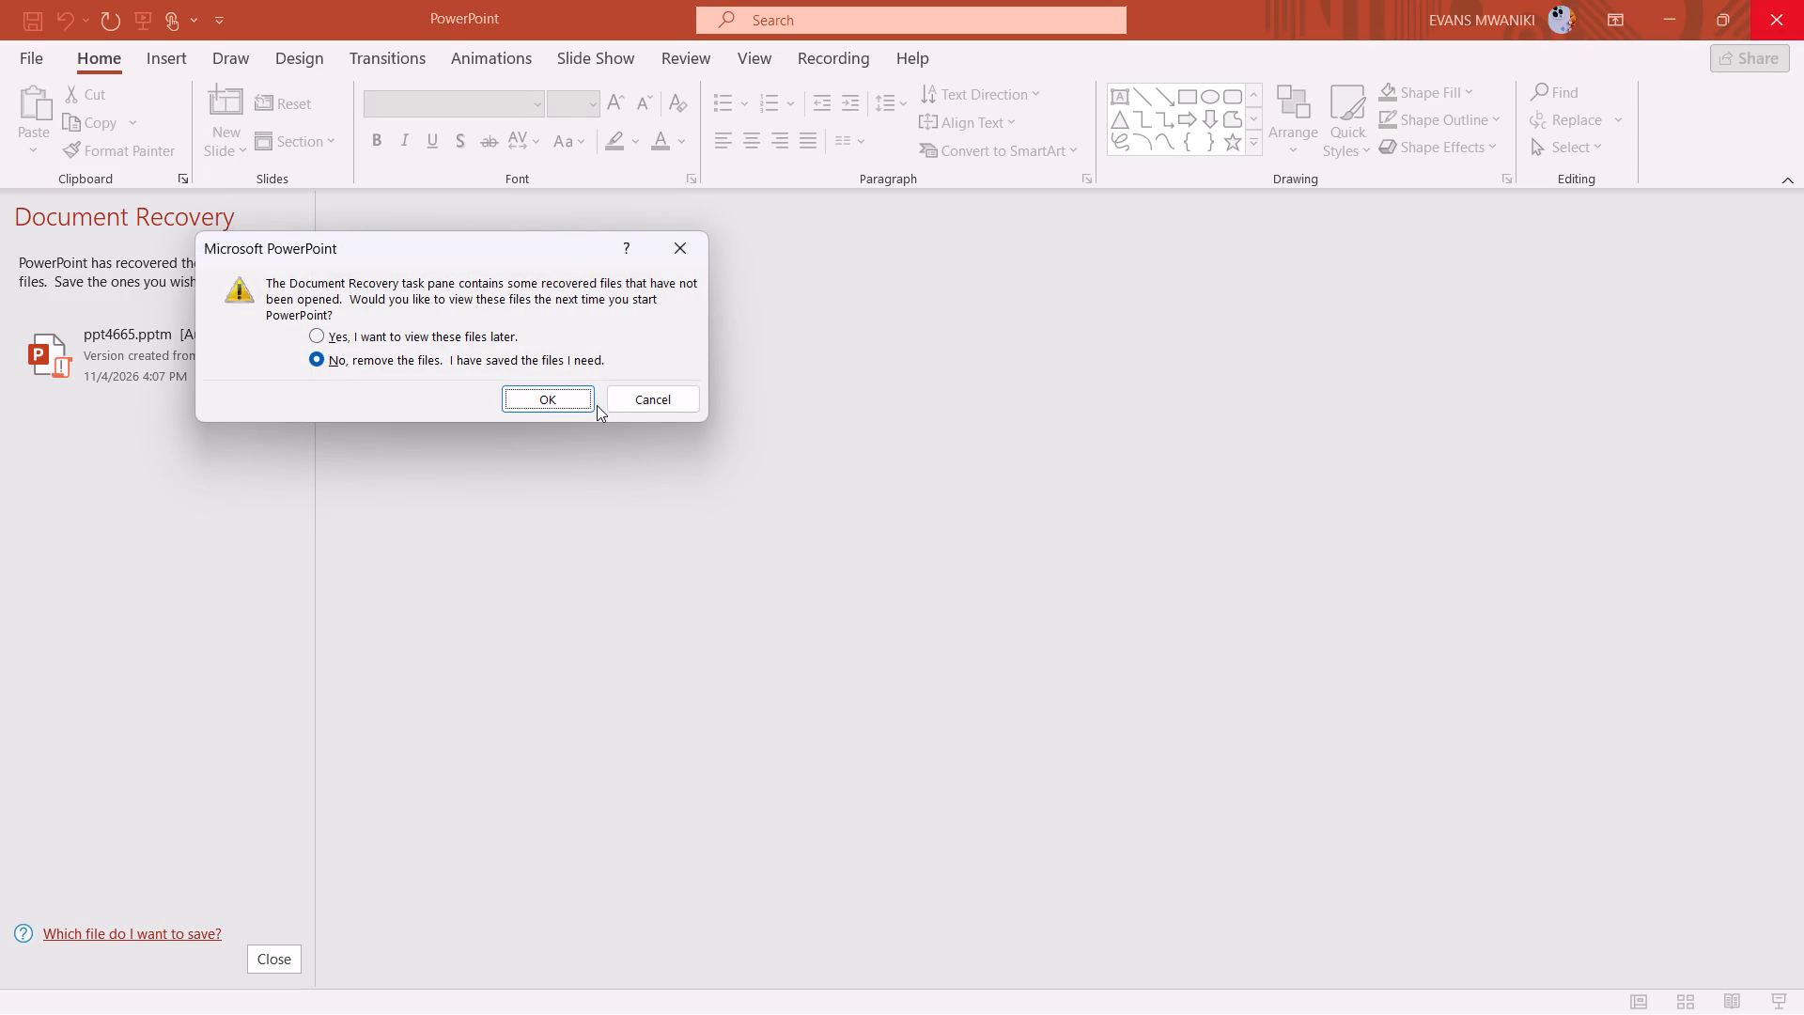
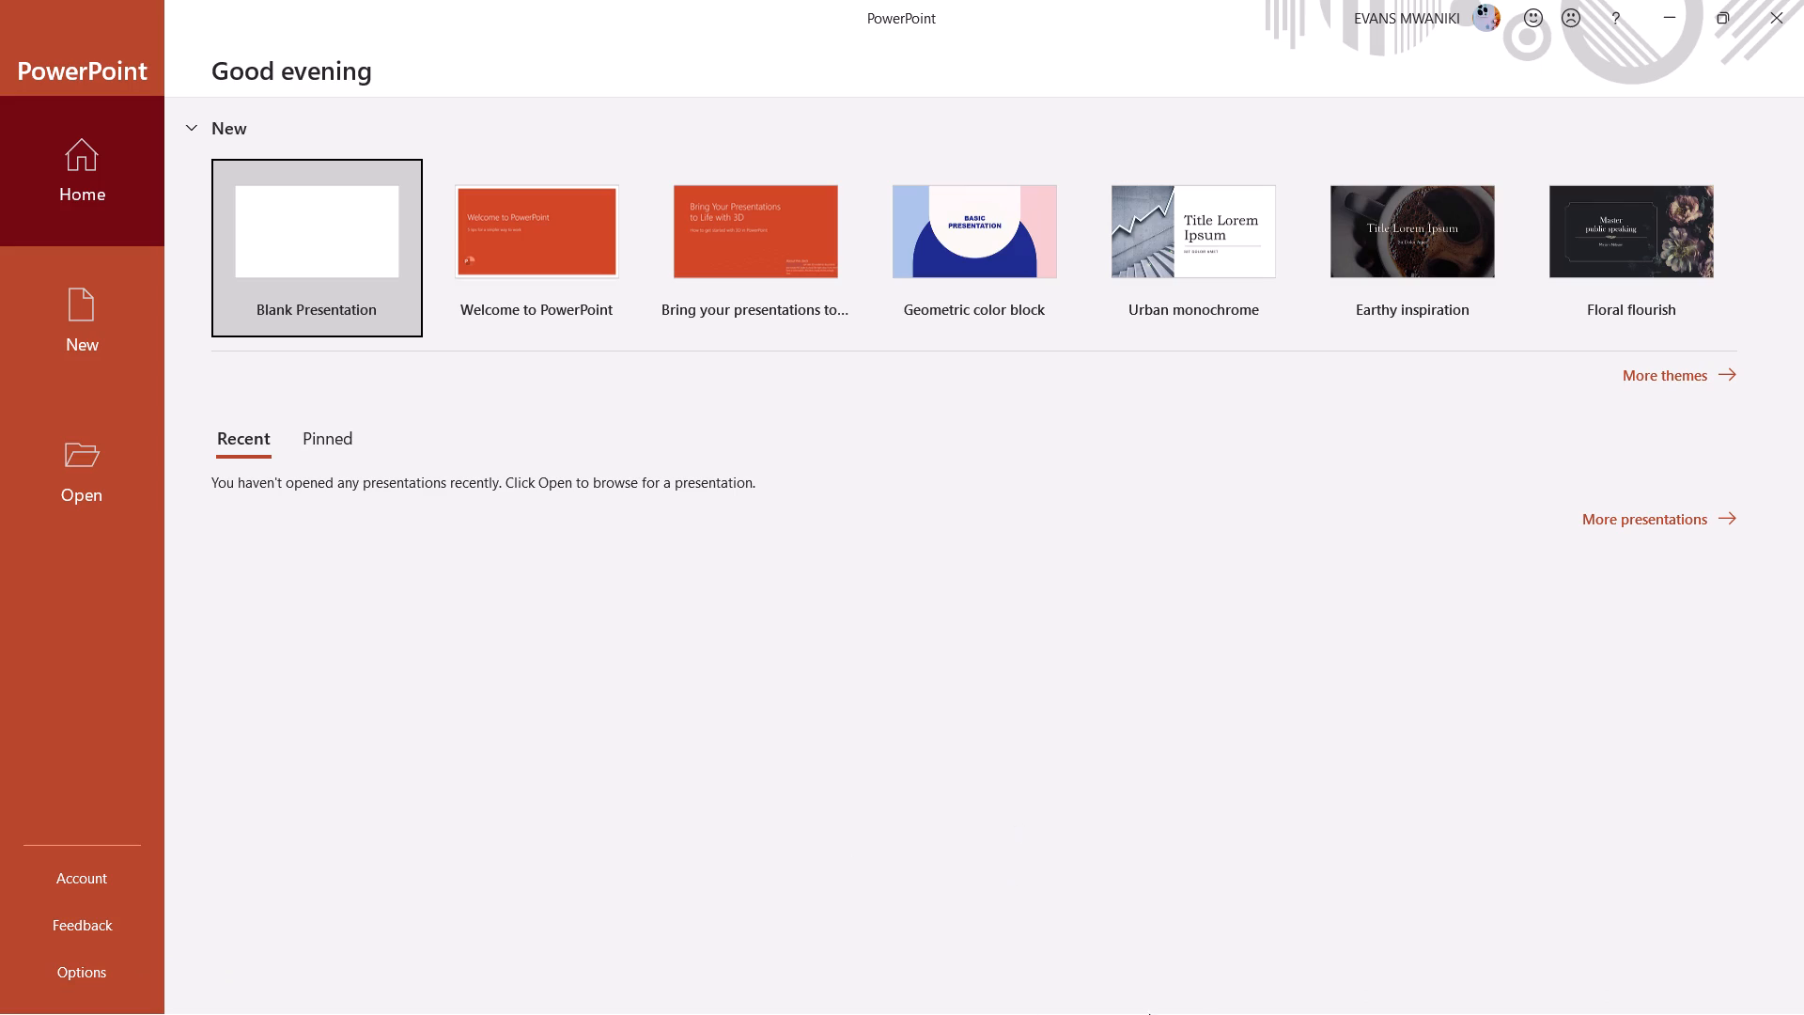
Create a new blank presentation.
click(350, 238)
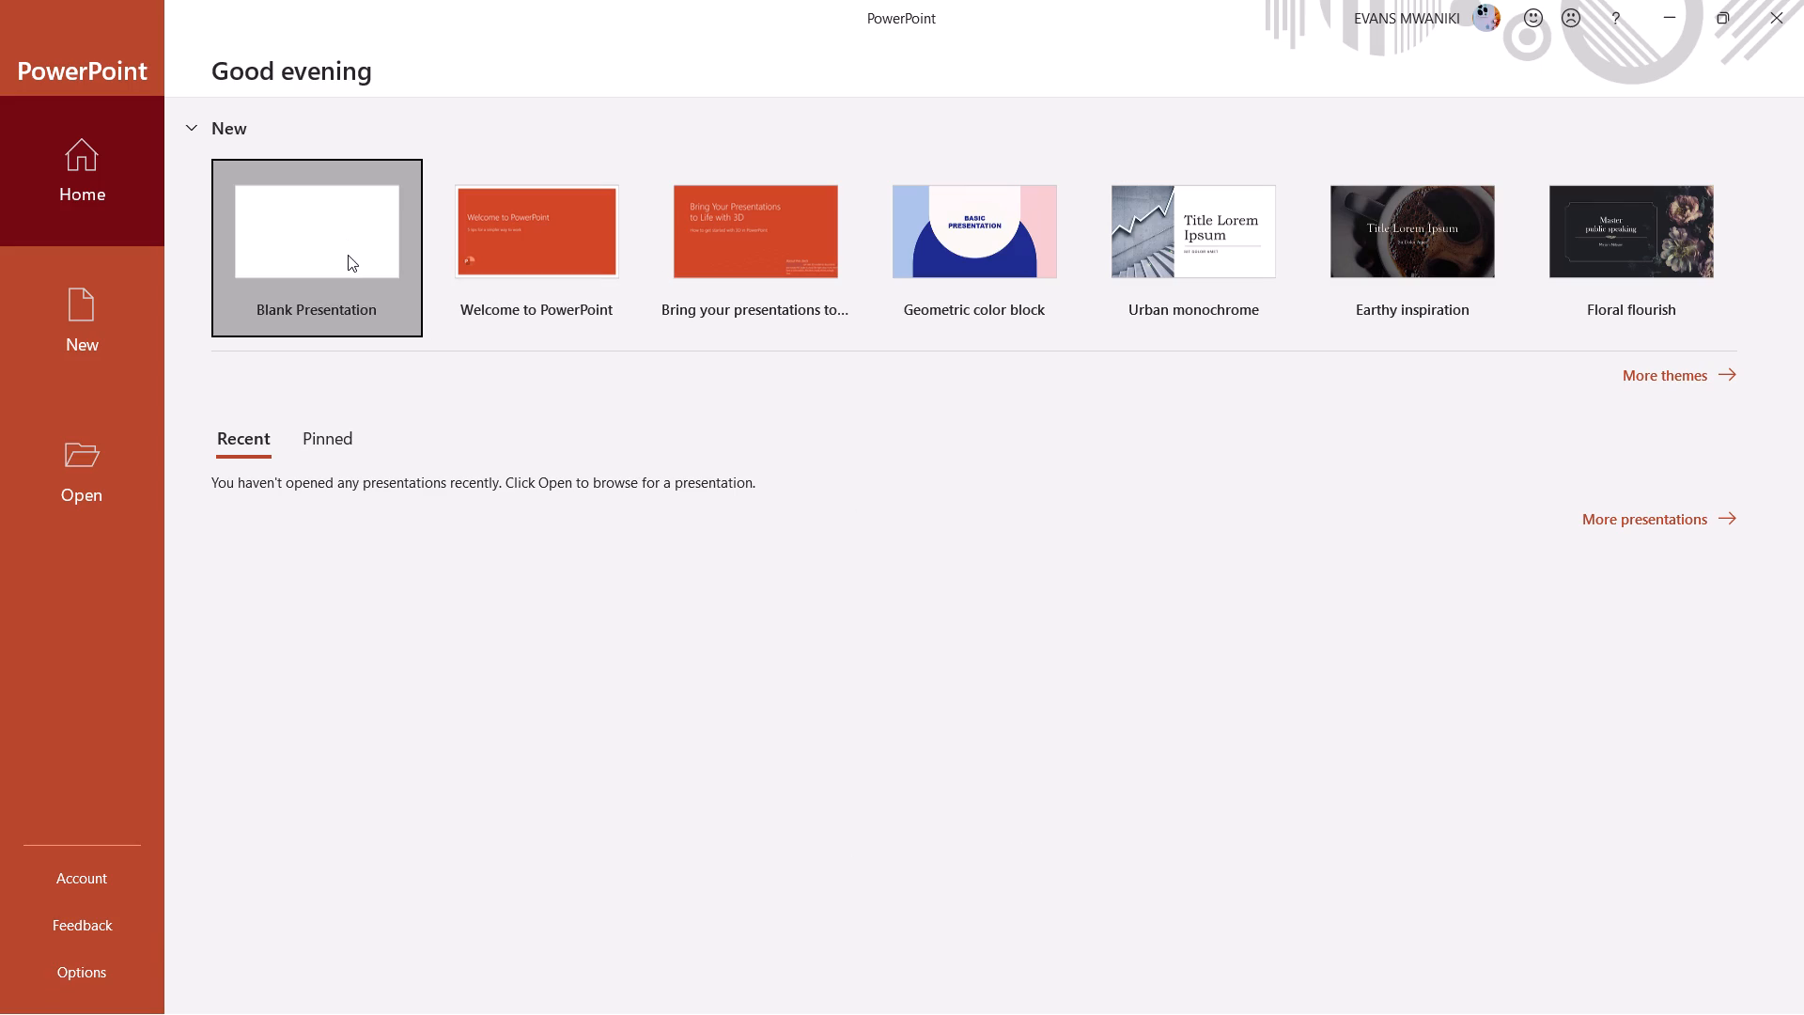
Enter the bold title "FACTORS AFFECTING COMPUTER STUDIES" in the title placeholder of the first slide.
click(808, 474)
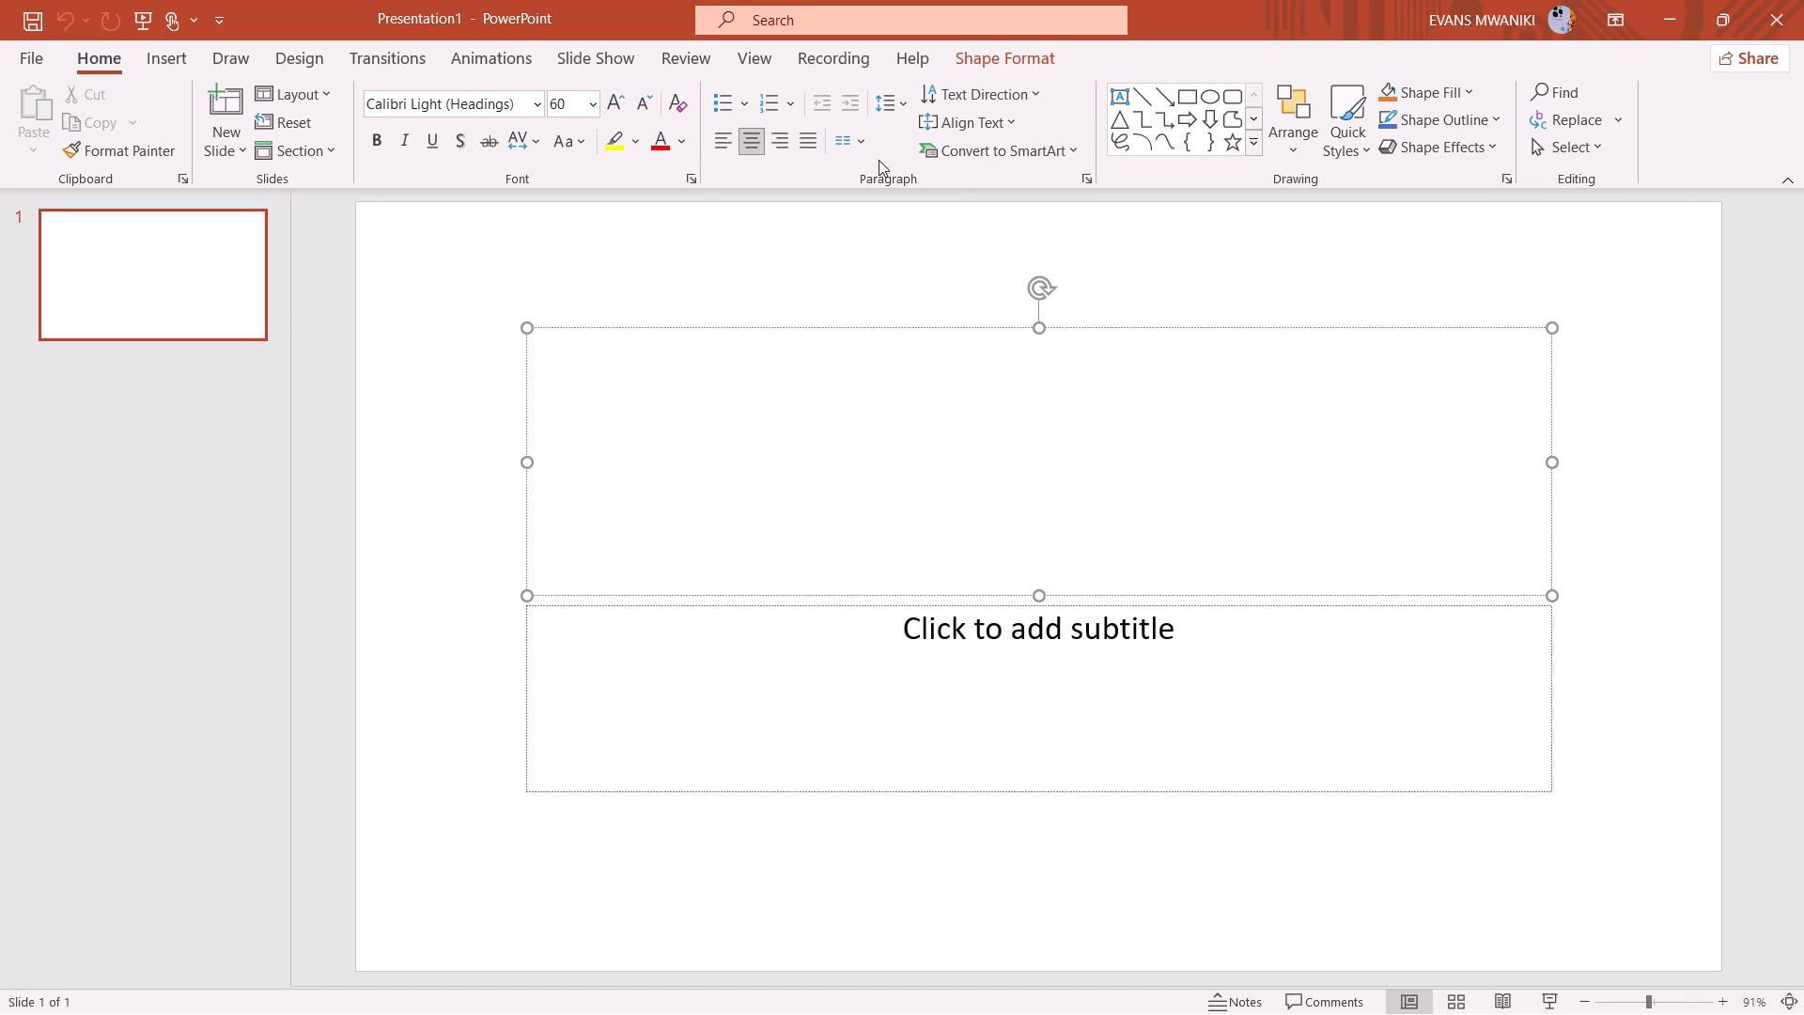
click(380, 139)
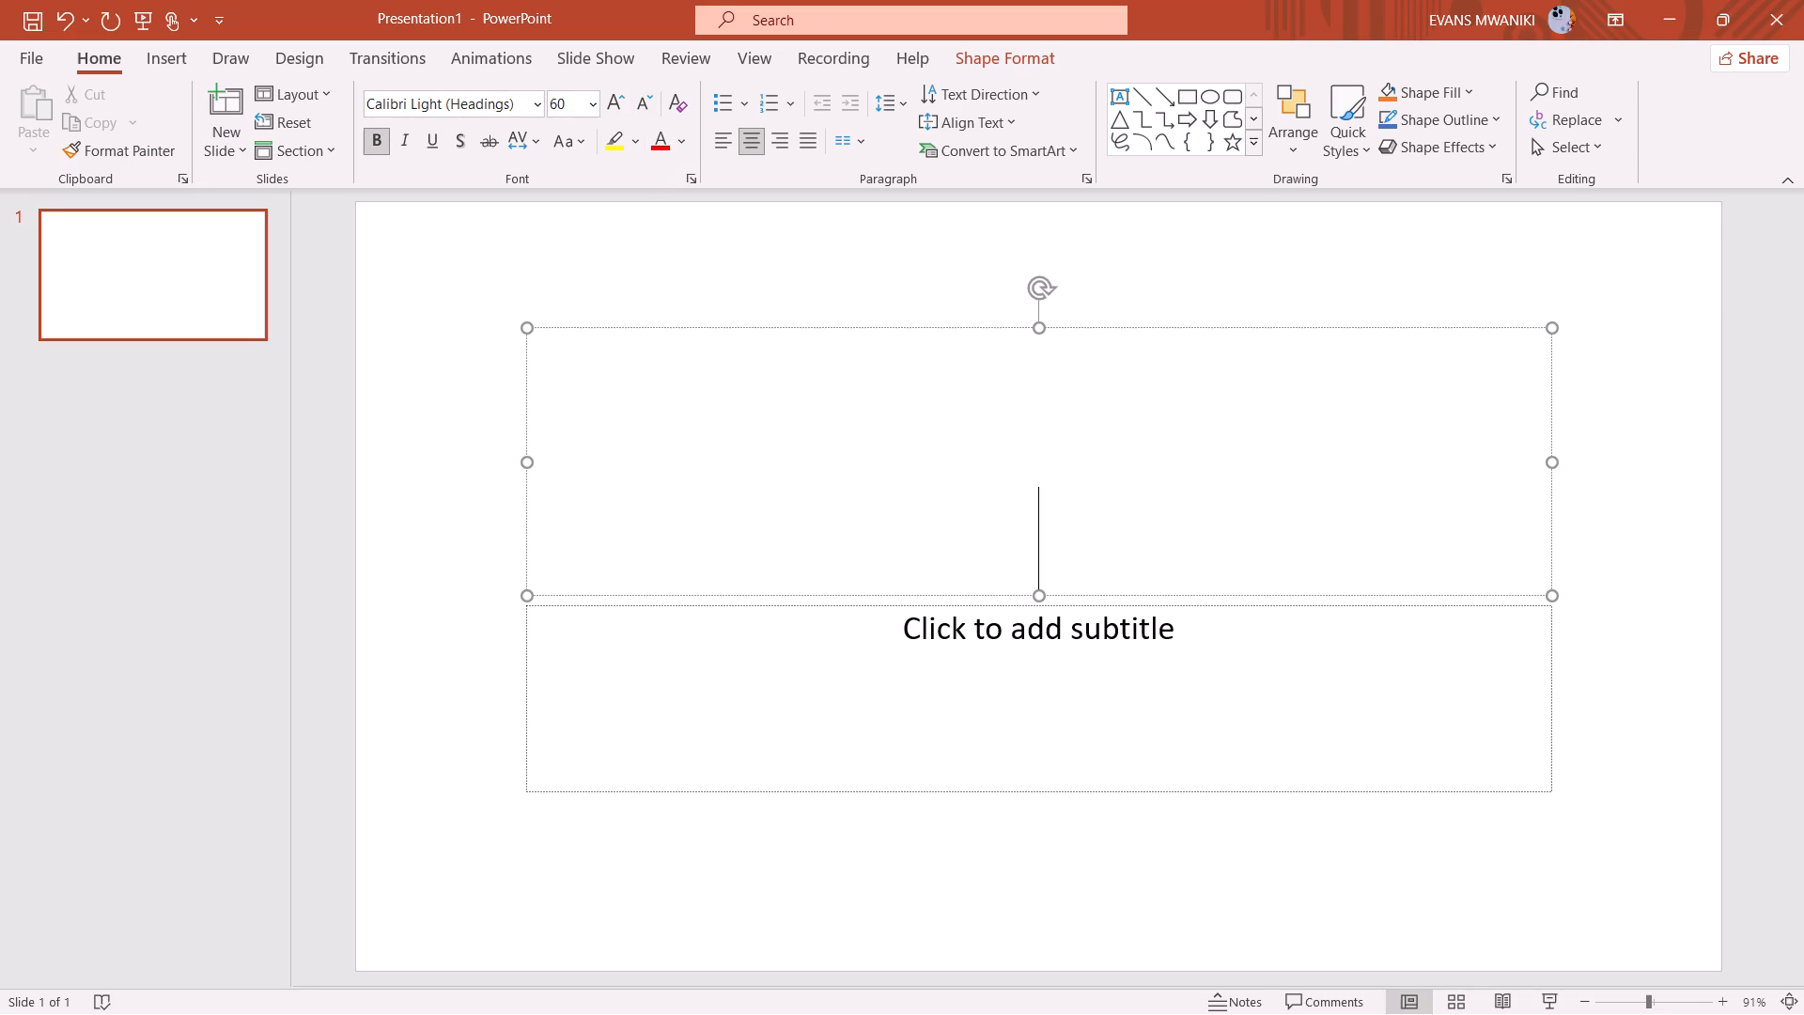
click(622, 492)
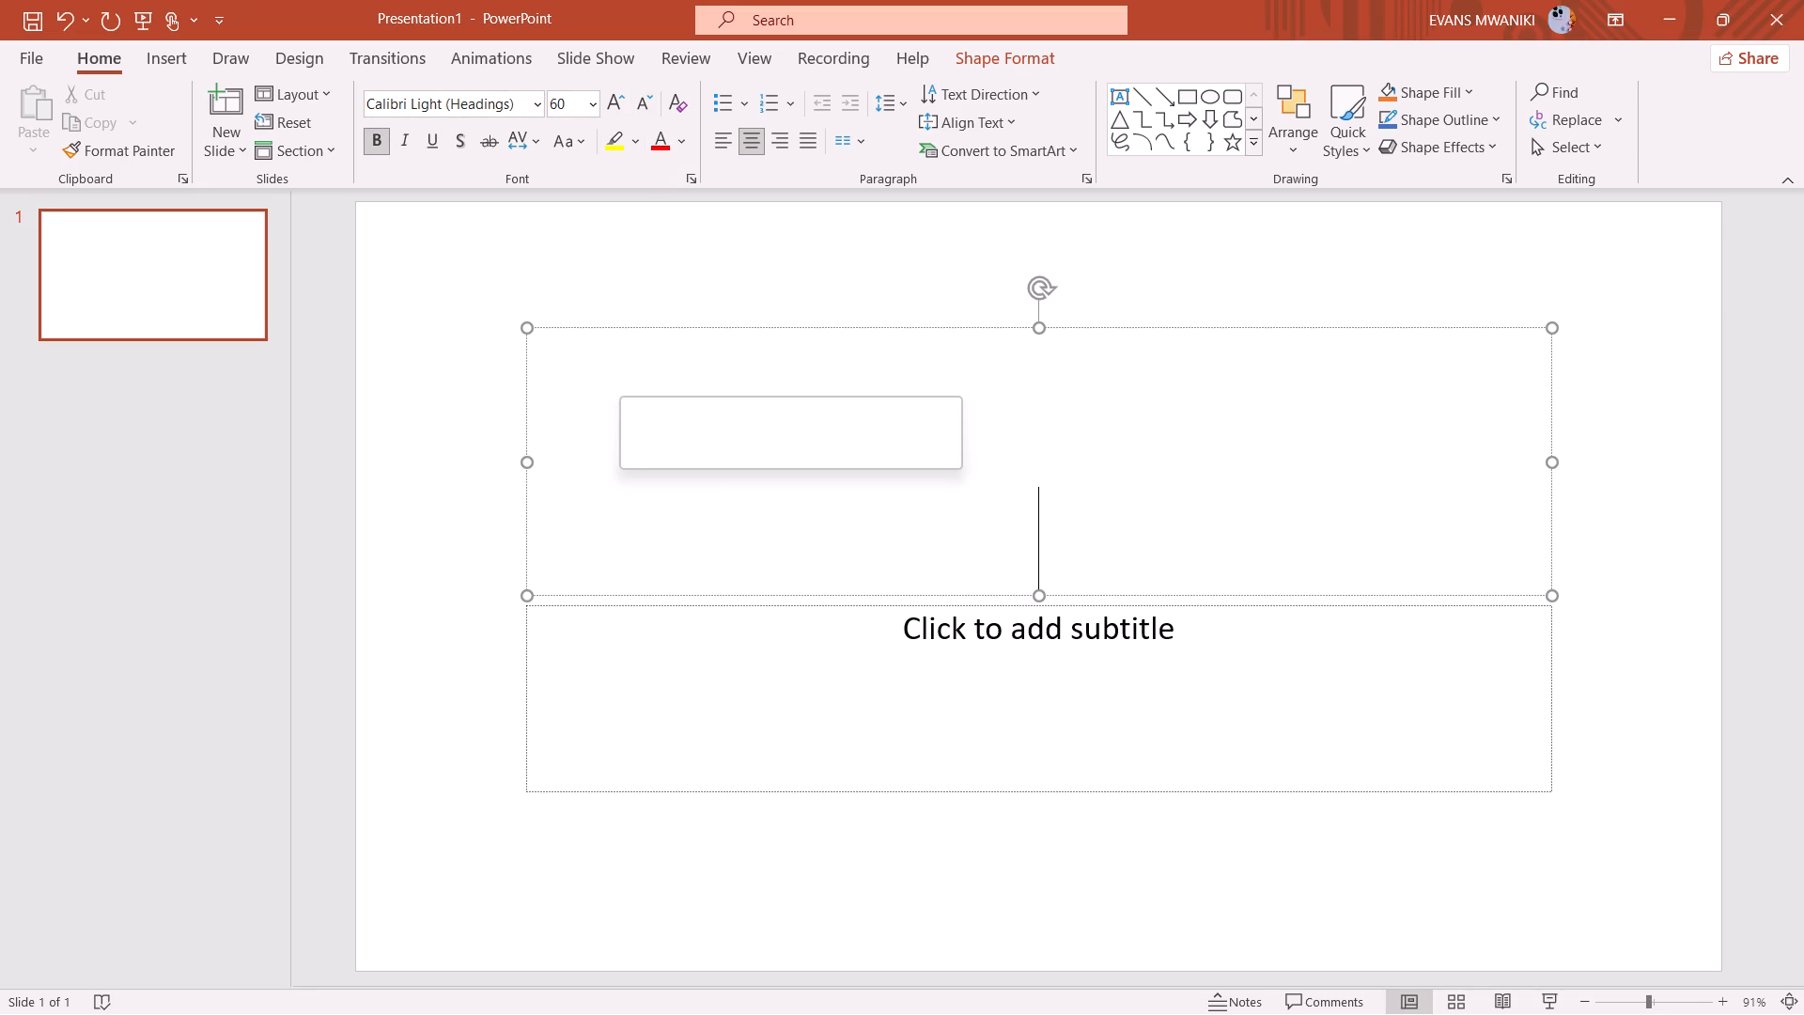
click(661, 501)
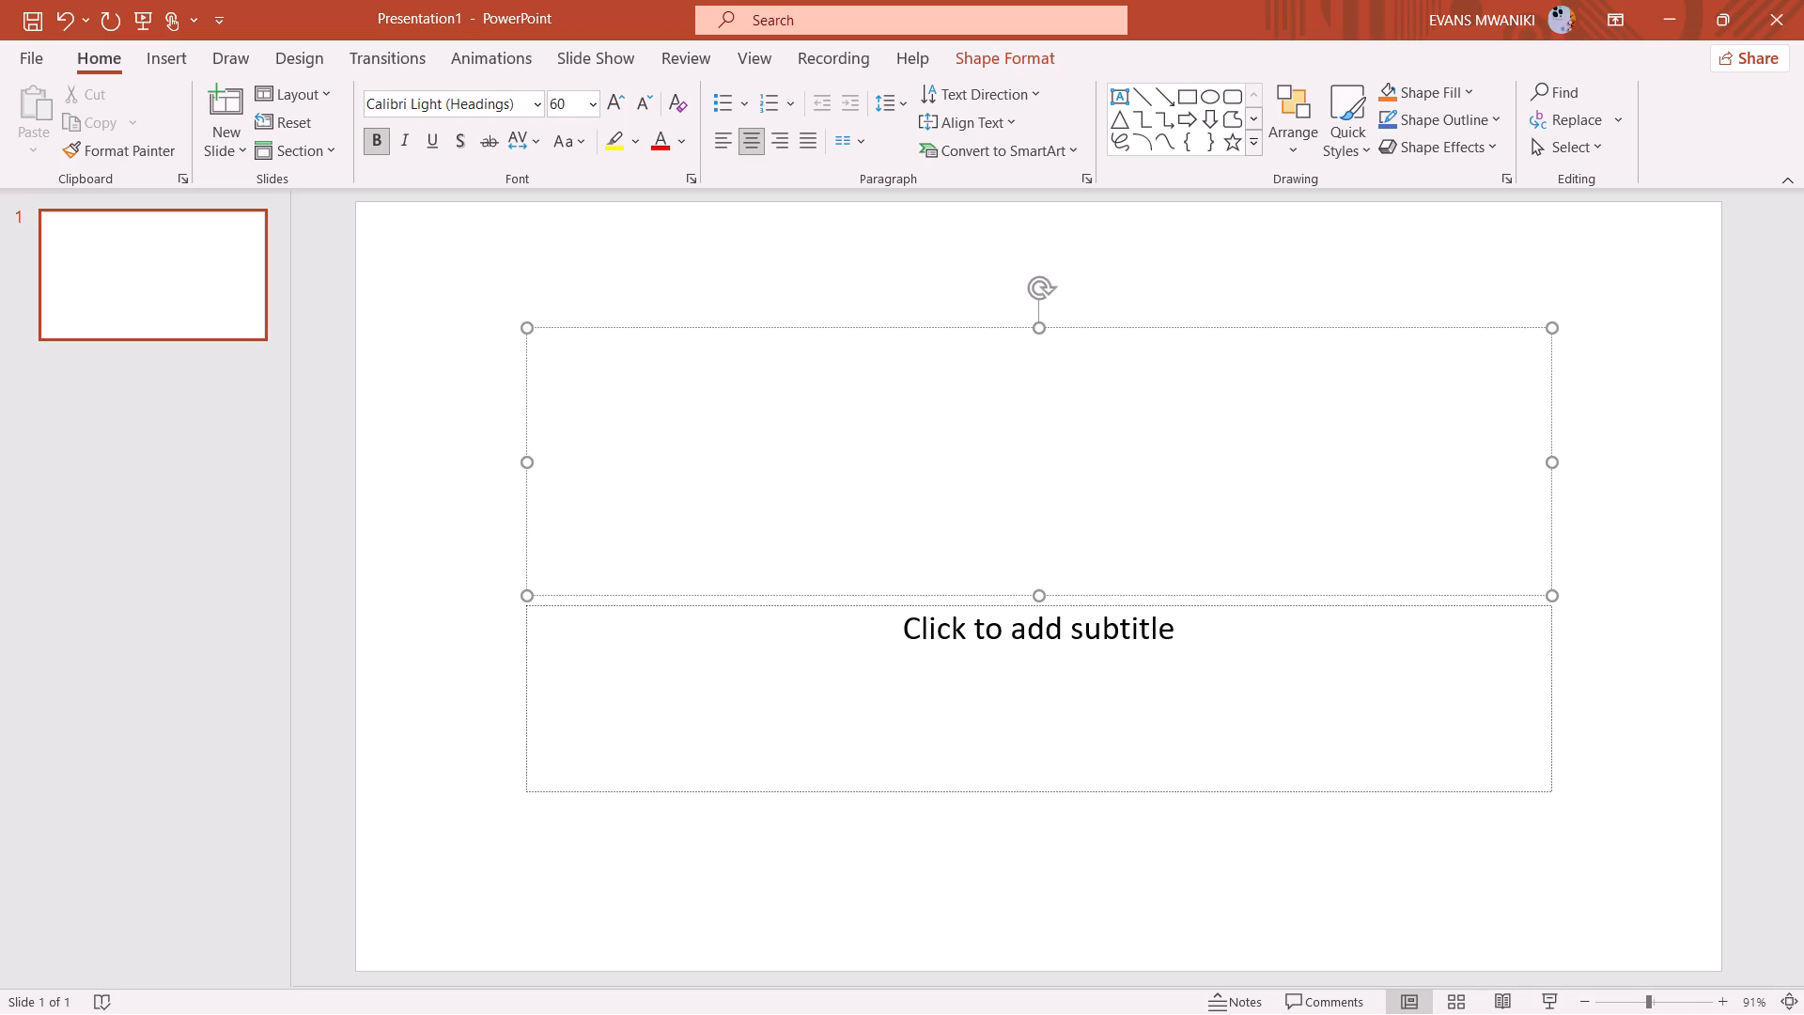
text(fa)
key(BackSpace)
key(BackSpace)
key(BackSpace)
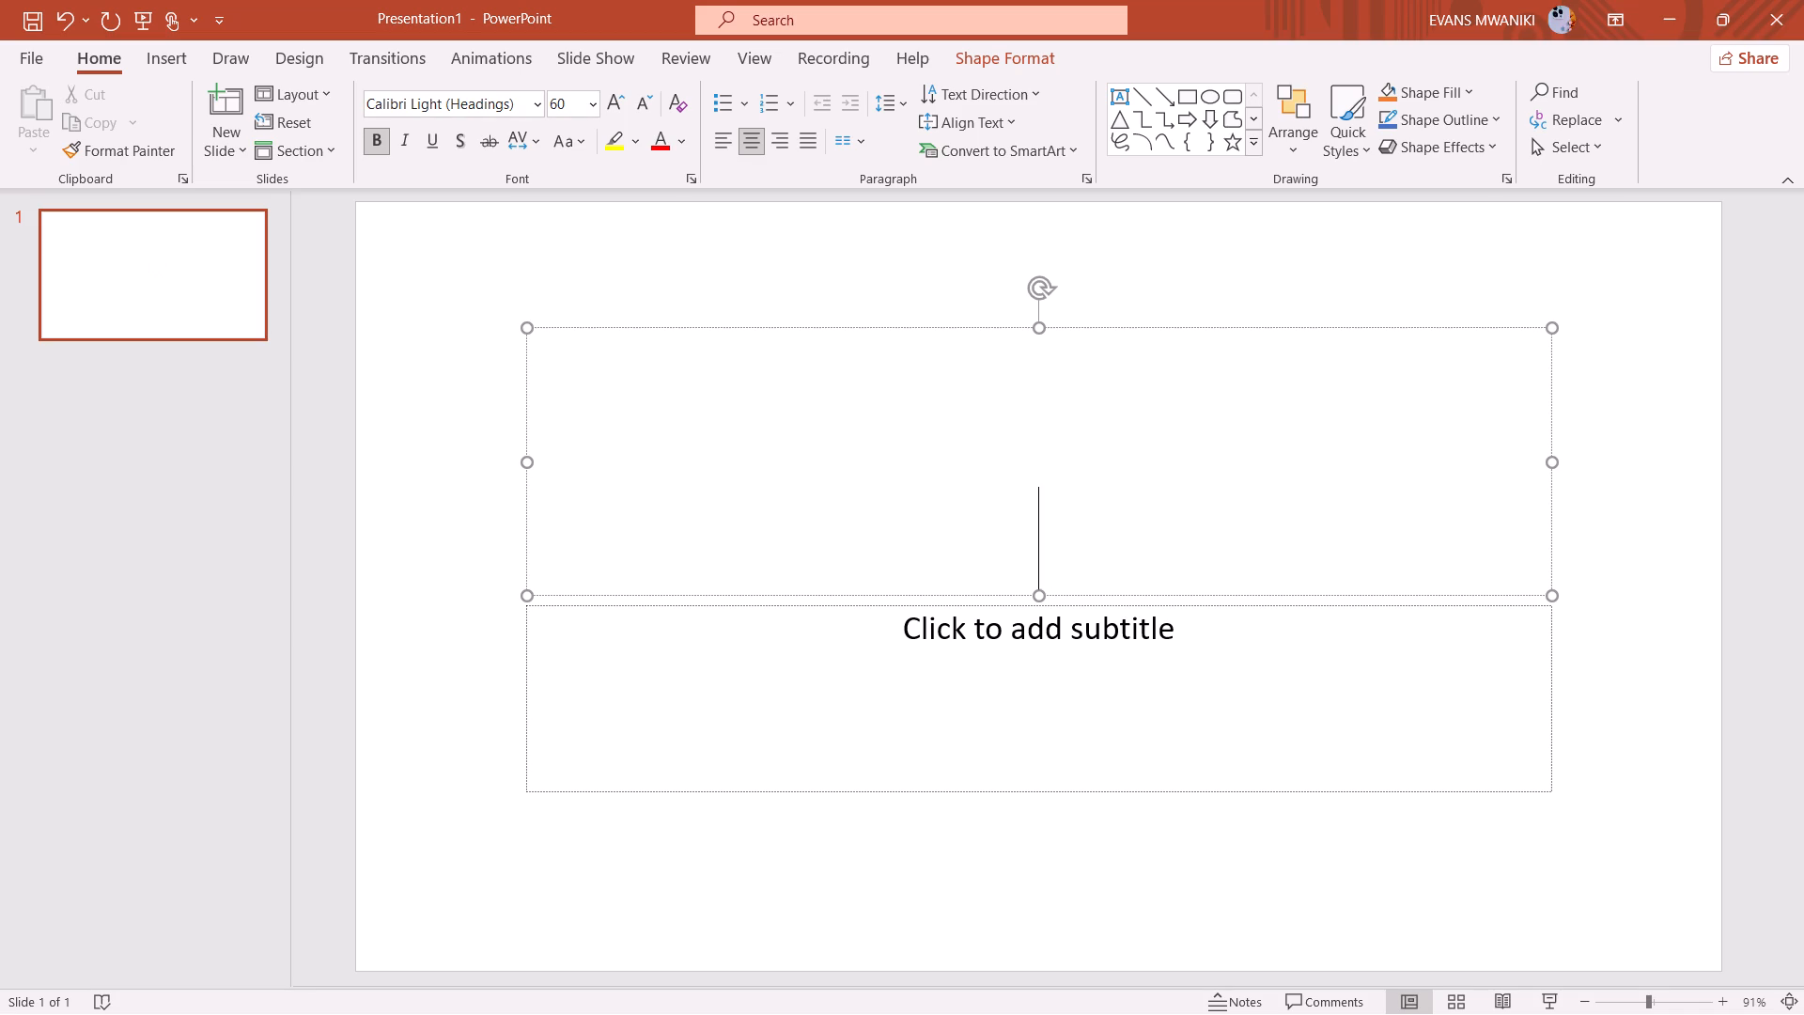
text(FAC)
text(TORS)
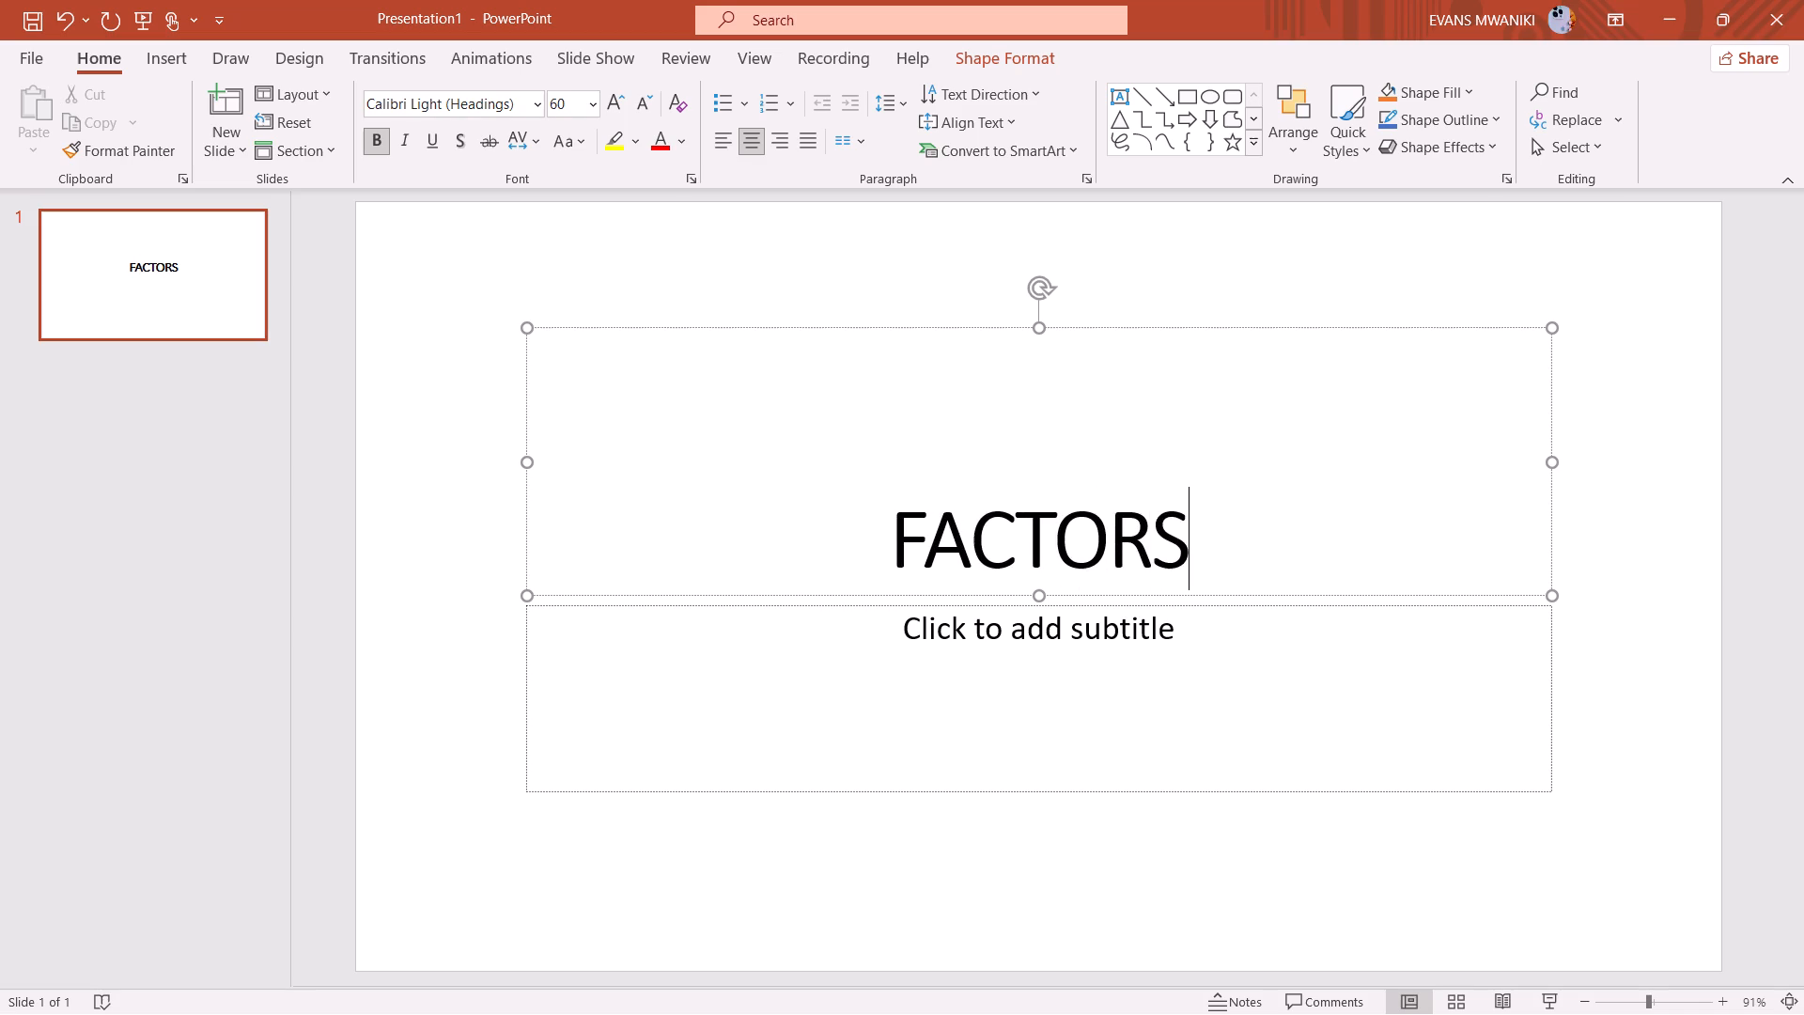
key(space)
text(AFFECTING)
key(space)
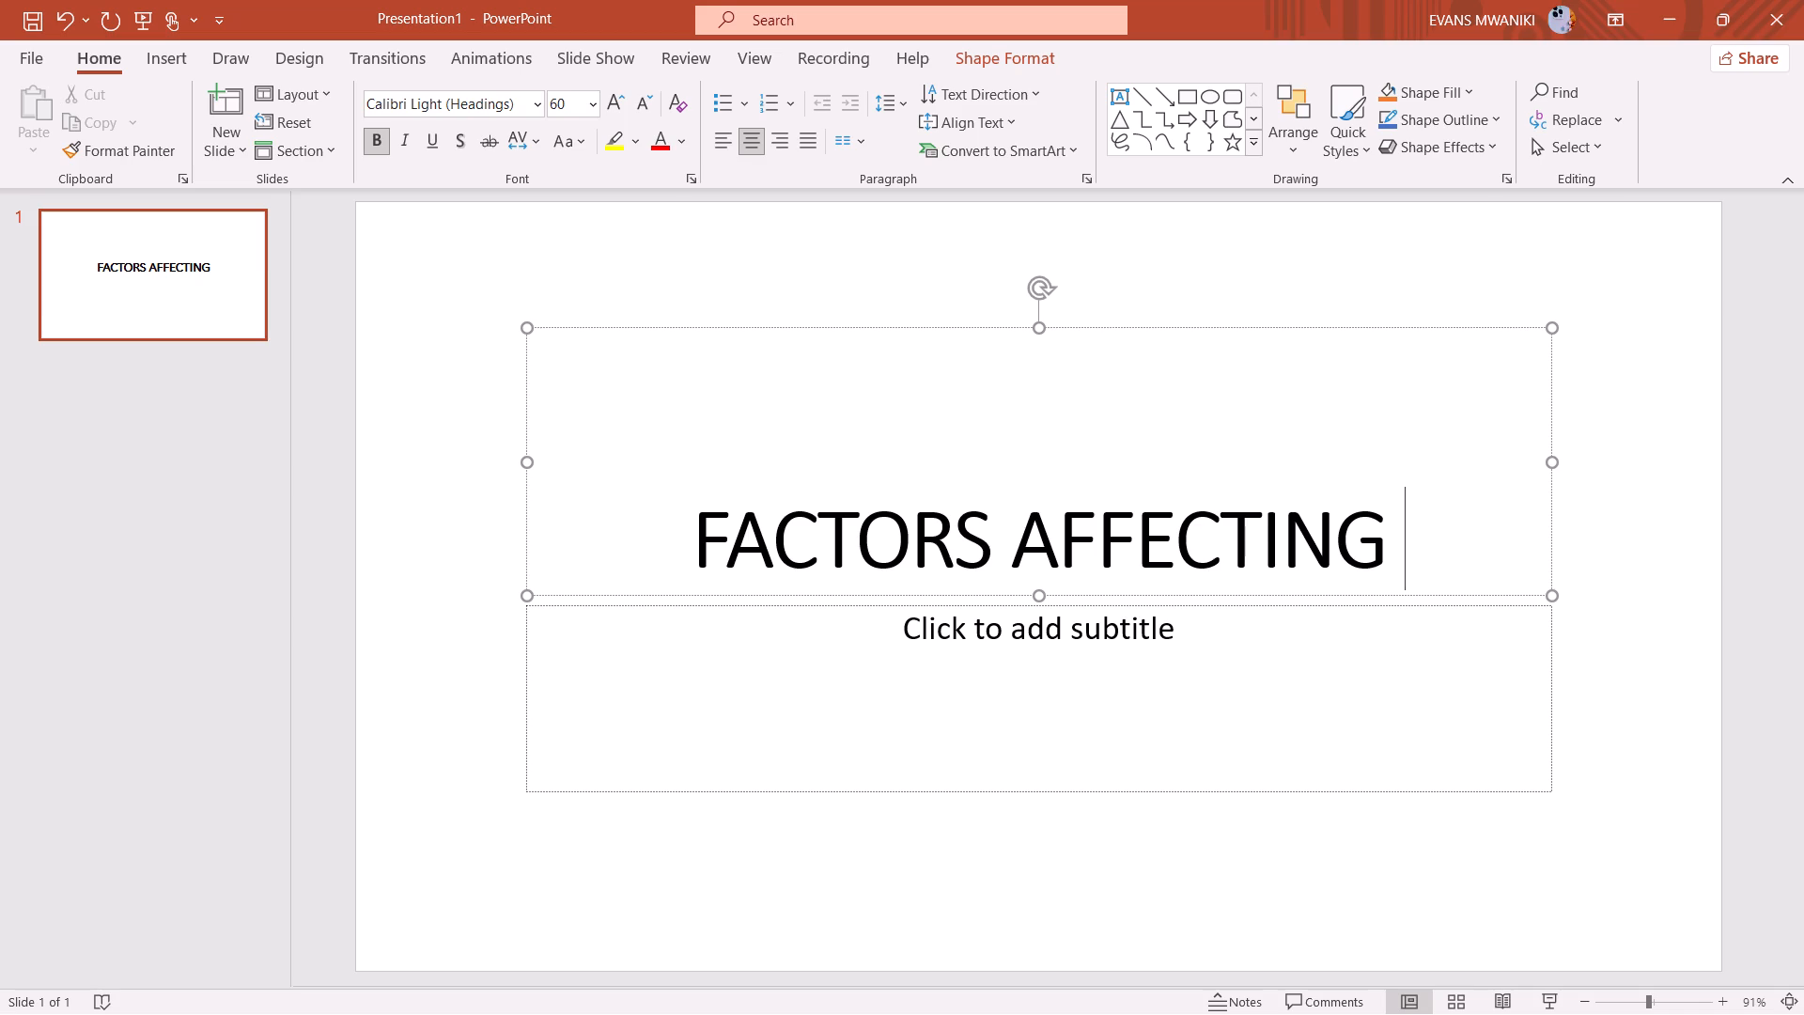
text(COMPUTER)
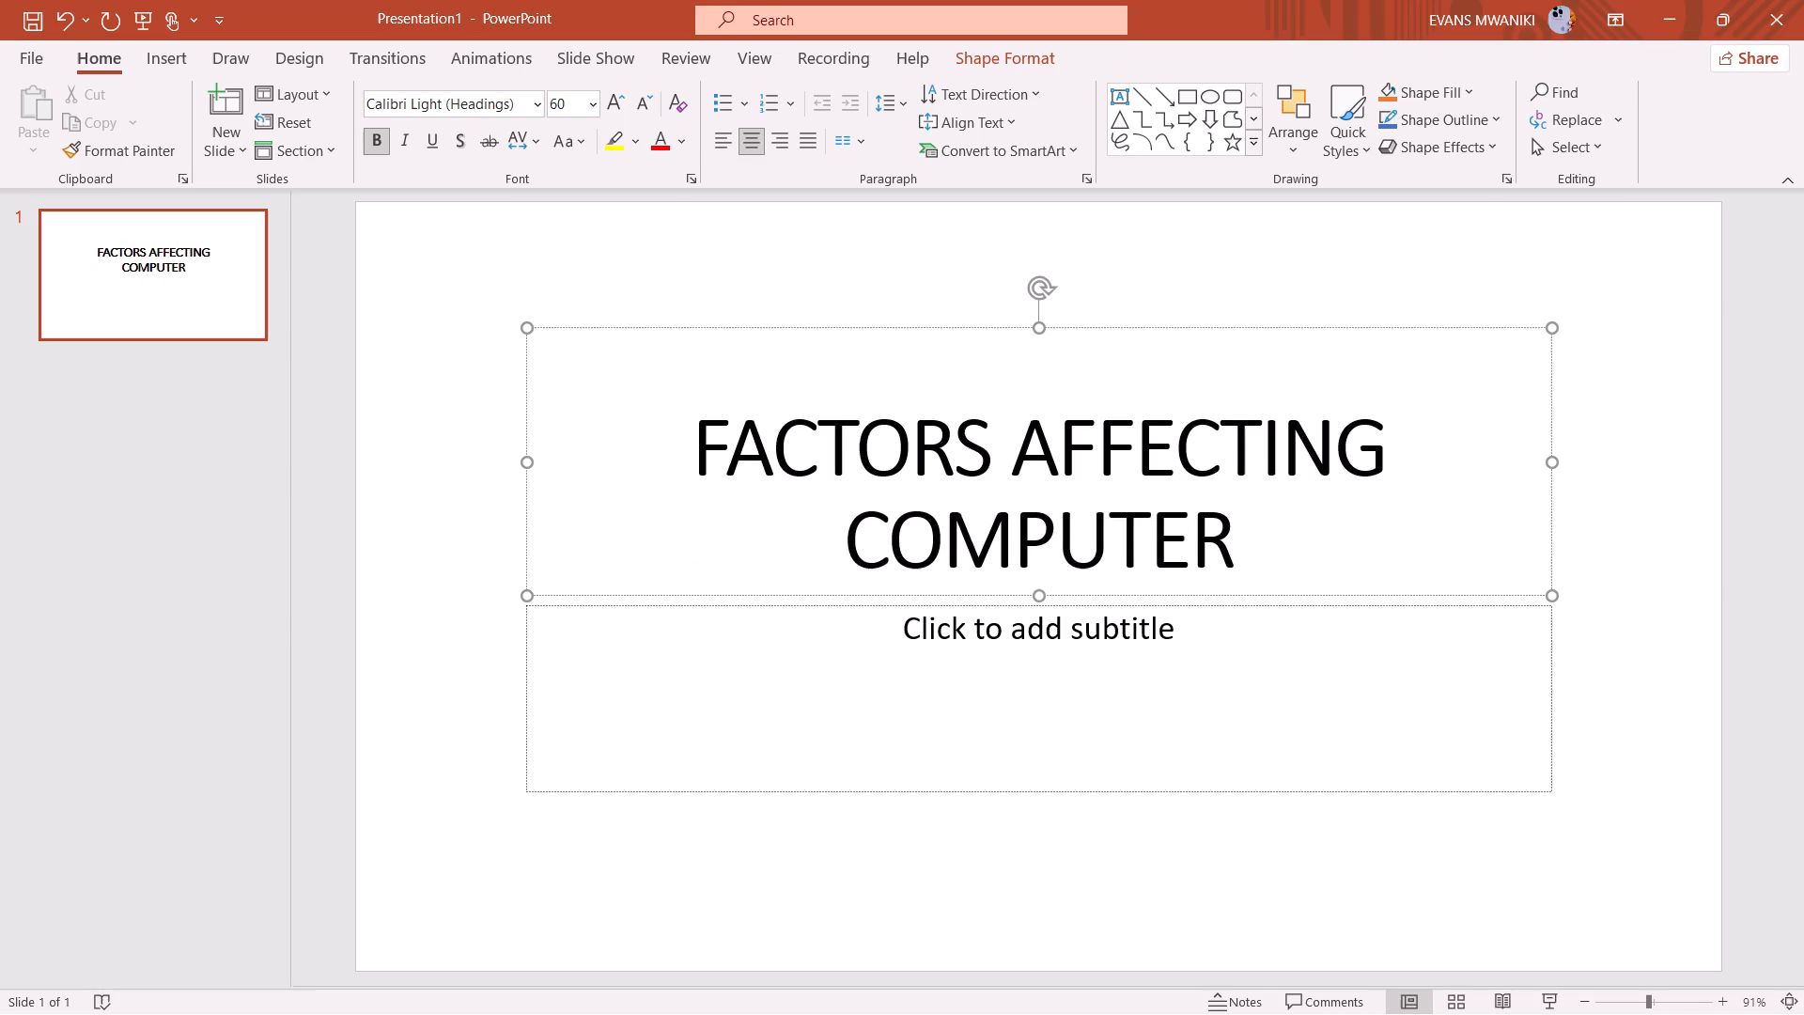
key(space)
text(STUDIES)
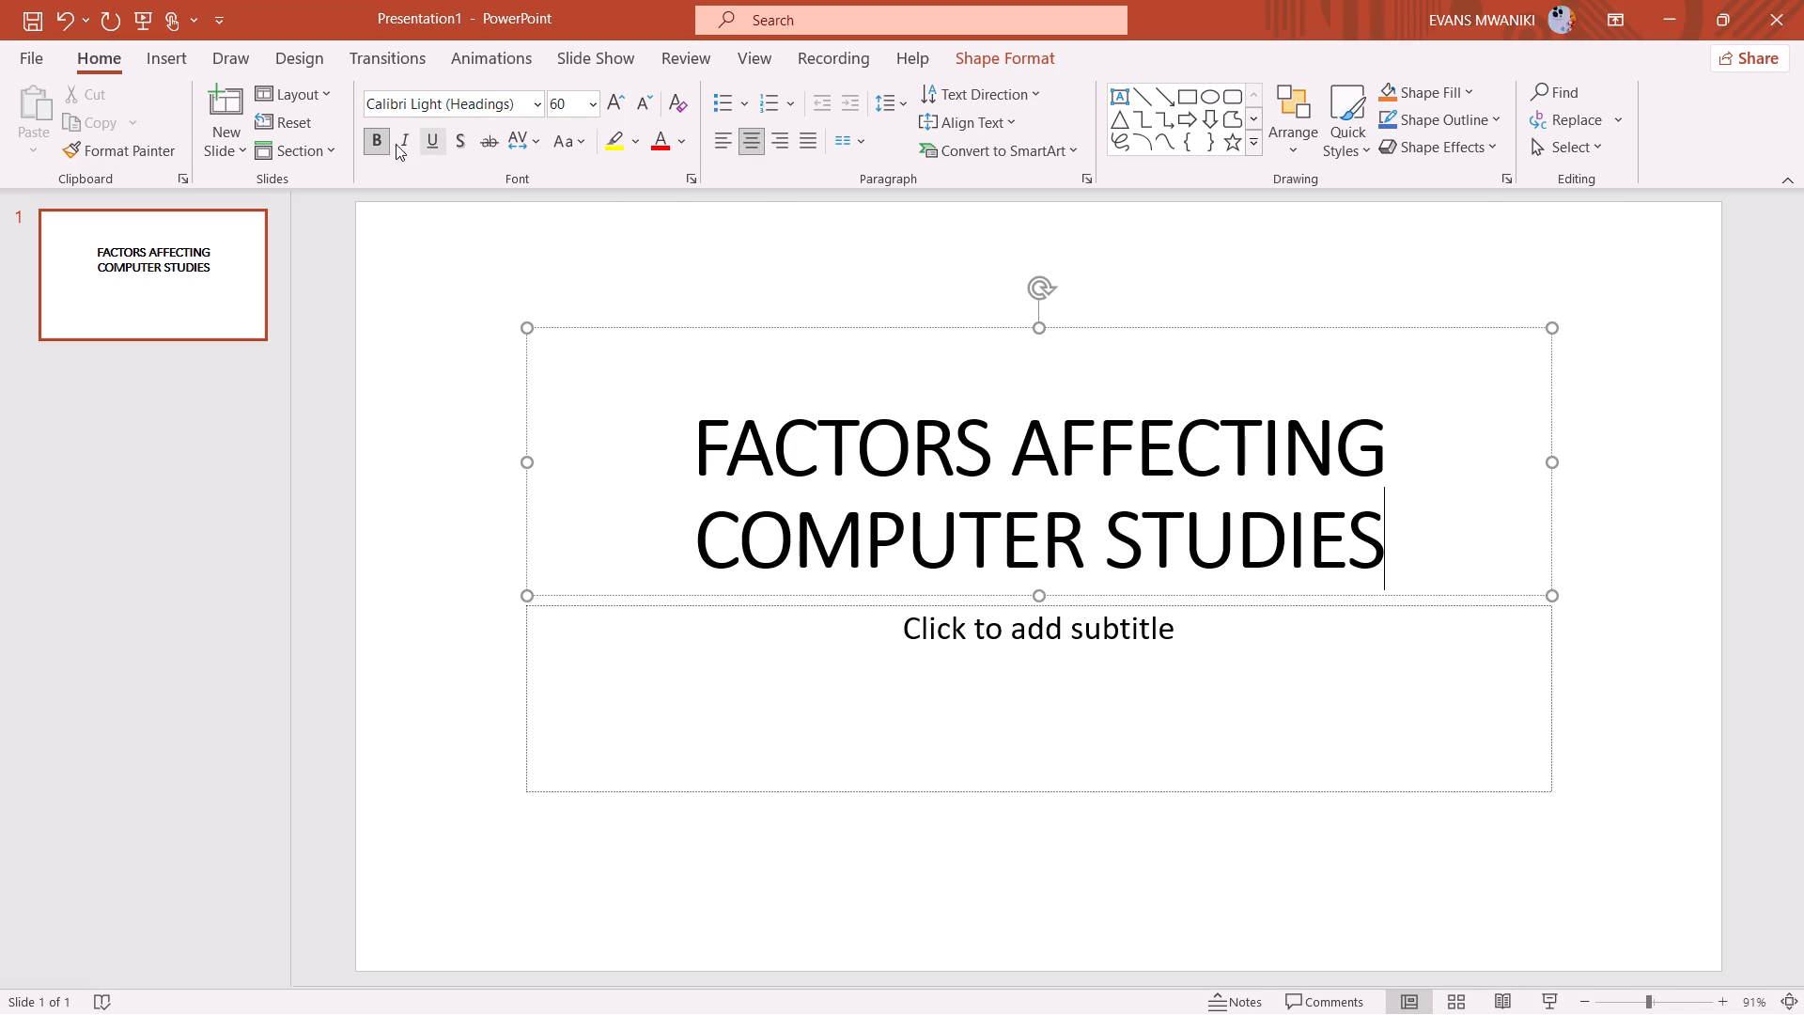
Underline the whole title text on the first slide.
click(430, 149)
click(377, 144)
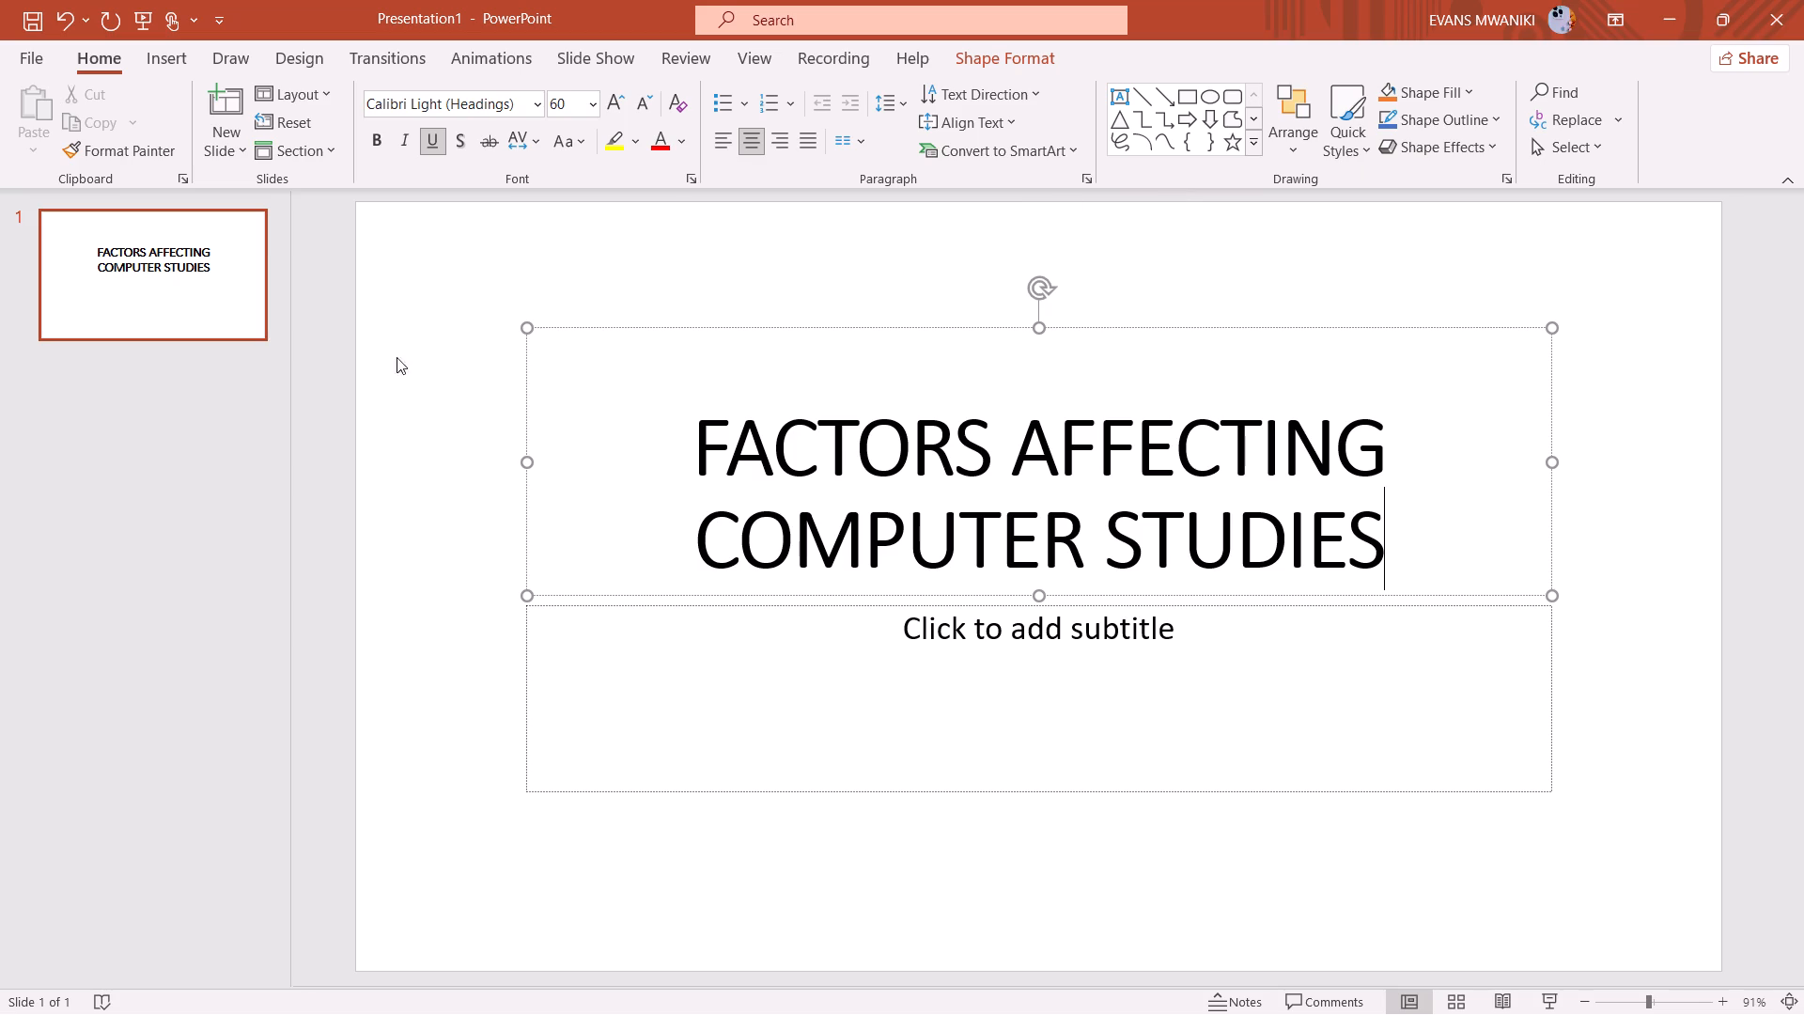
click(606, 476)
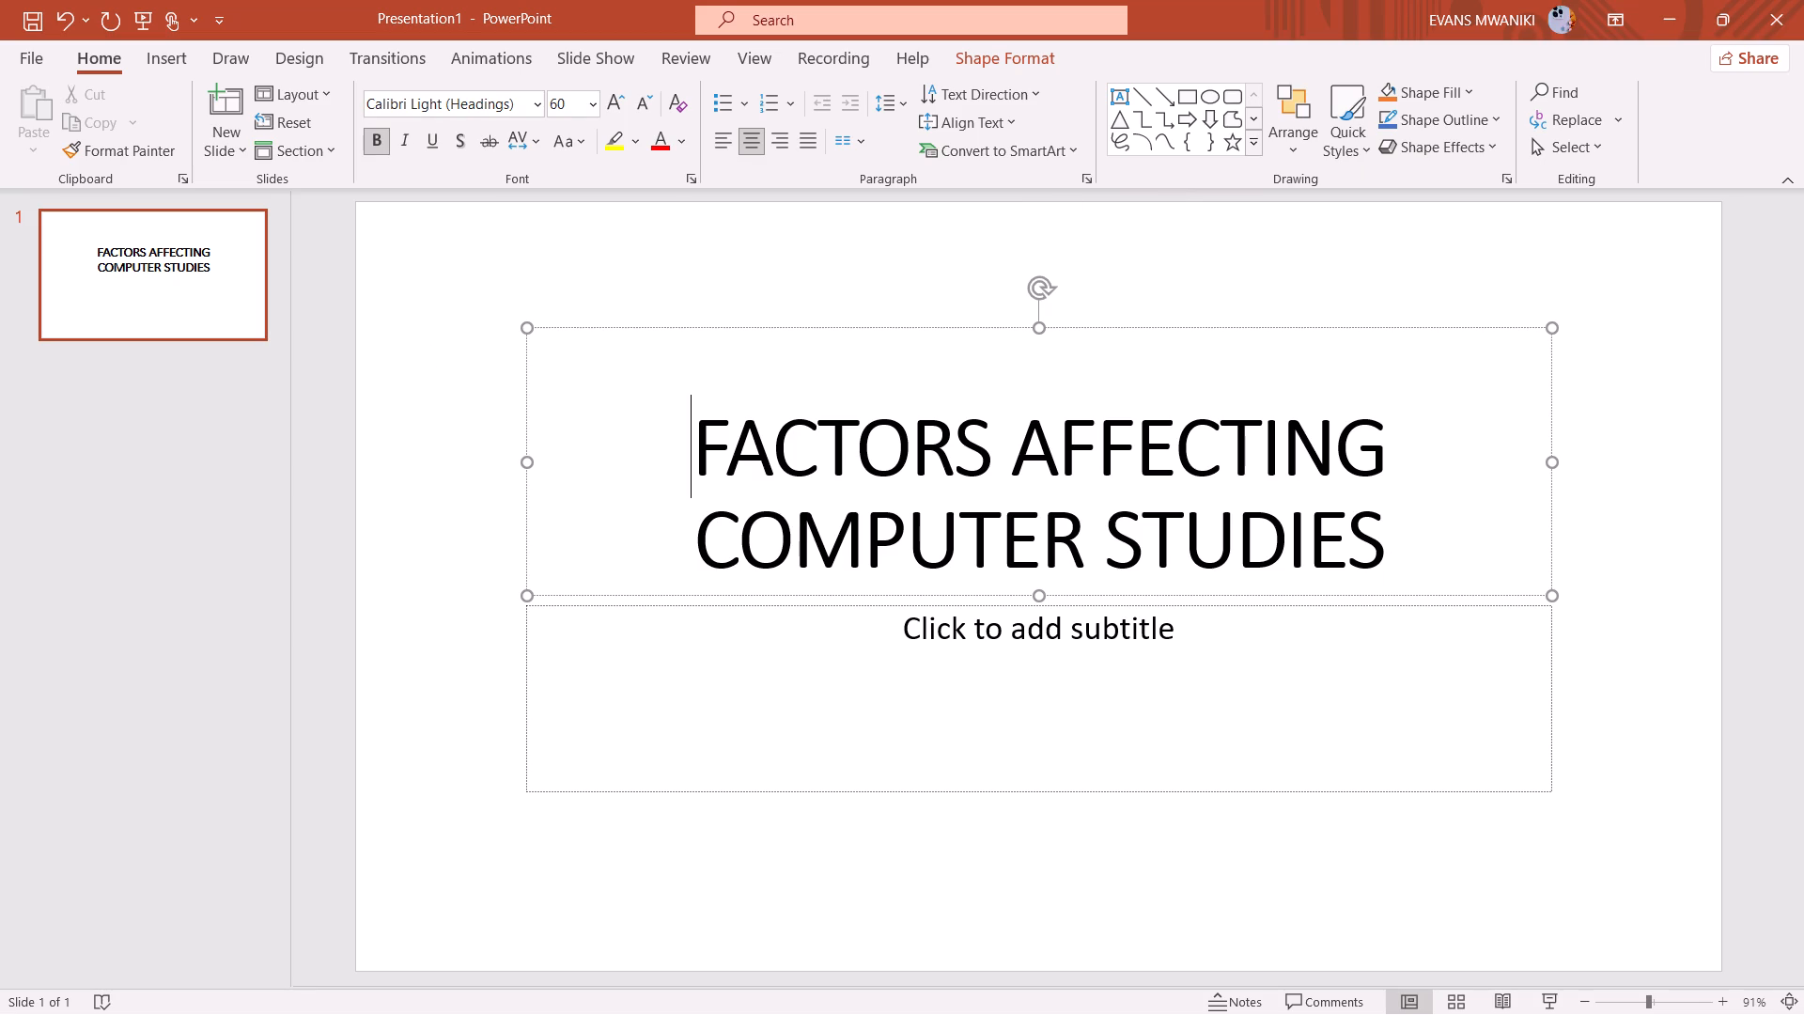
drag(634, 438, 1093, 508)
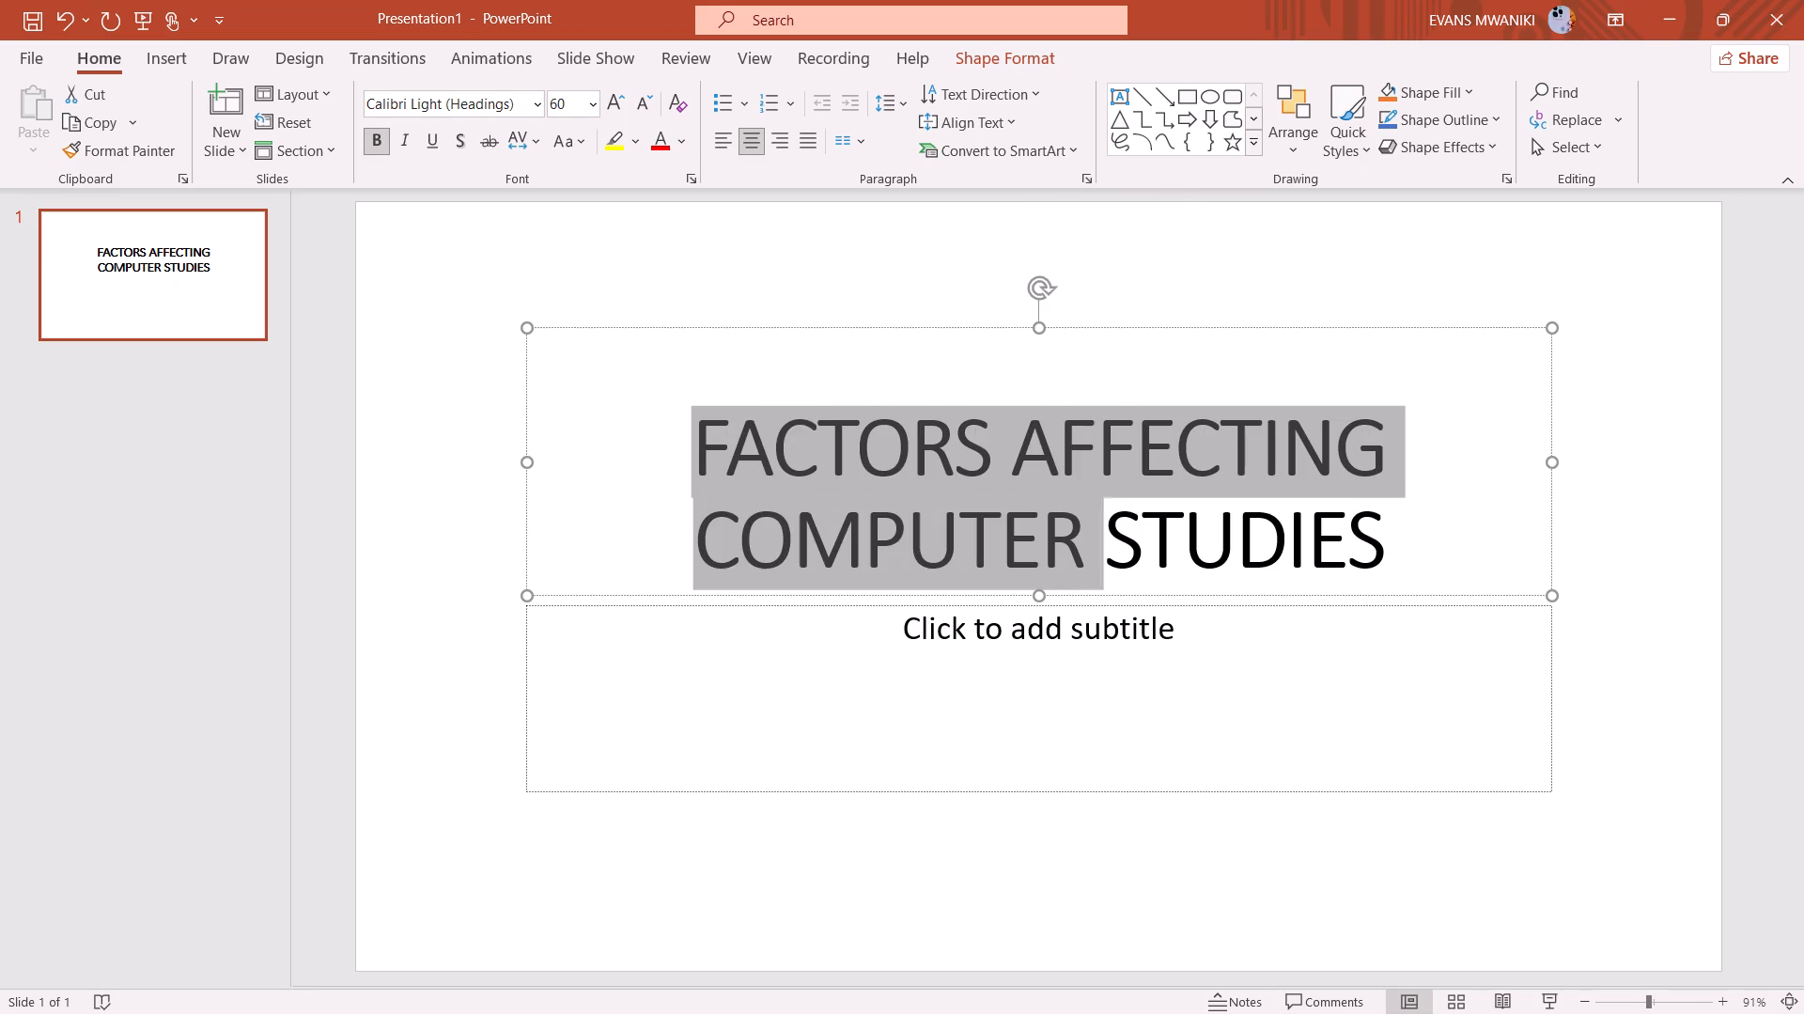
drag(1093, 508, 1238, 519)
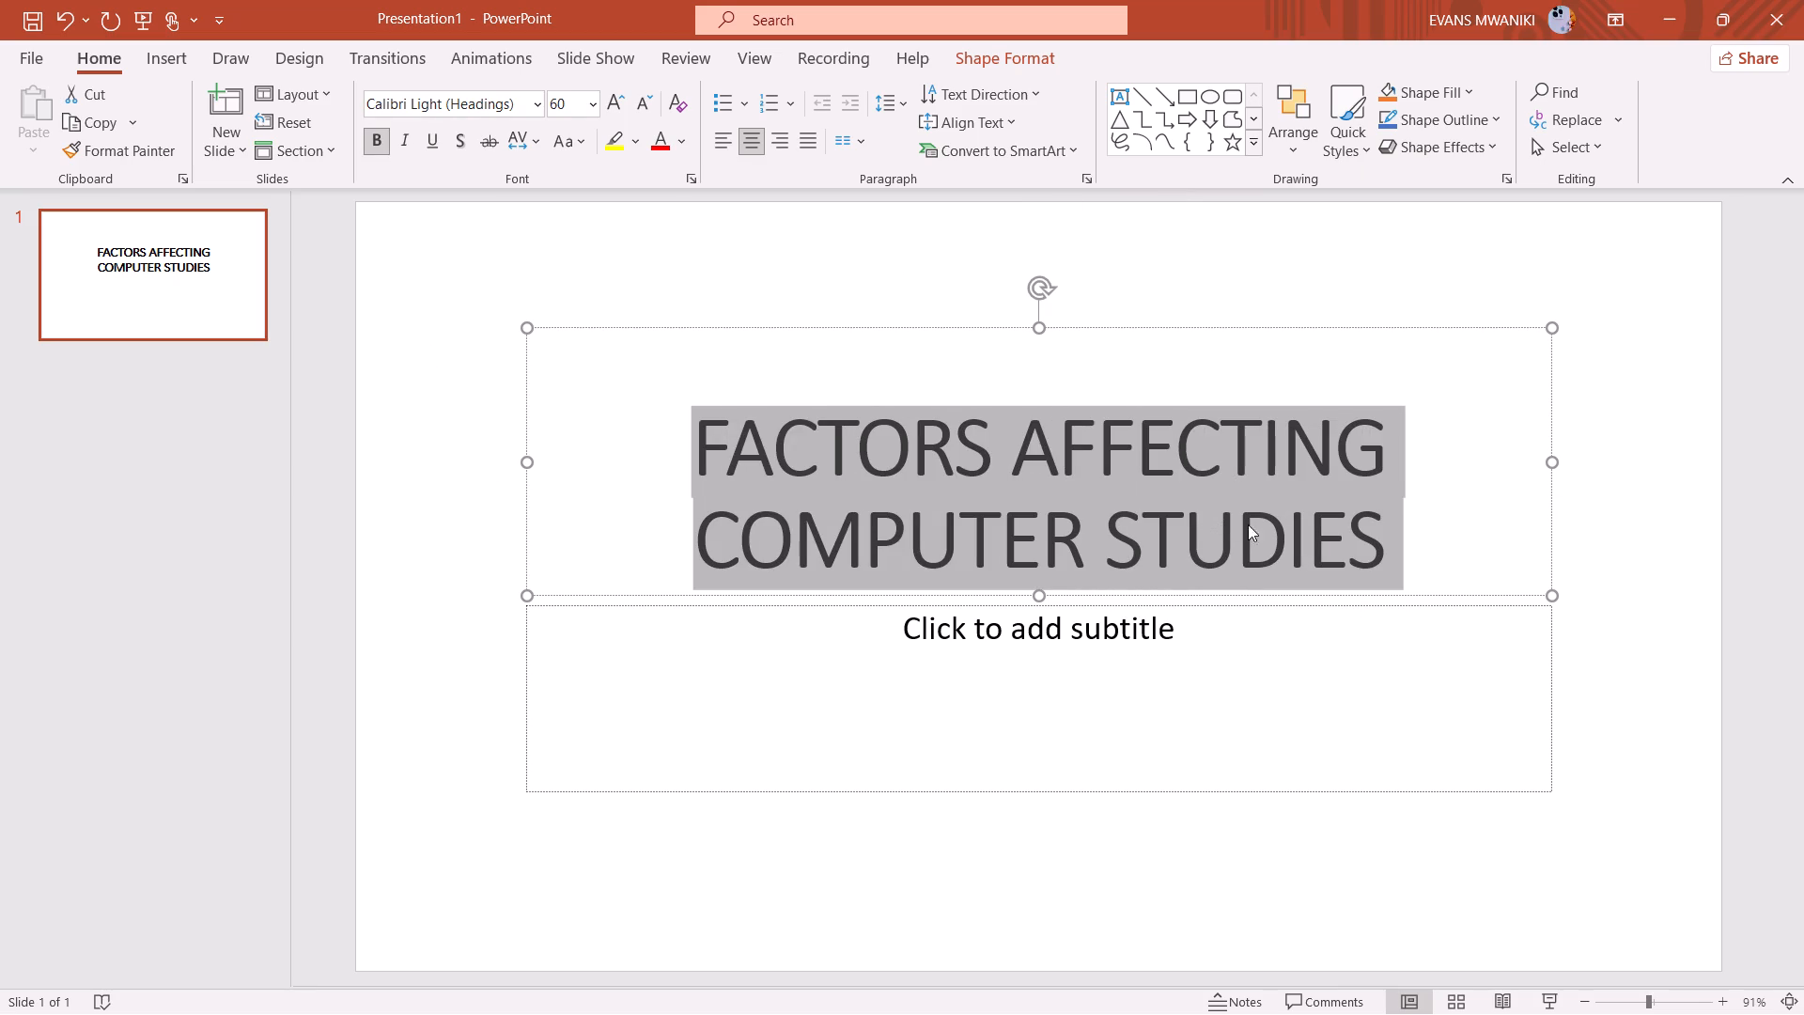
right_click(1373, 568)
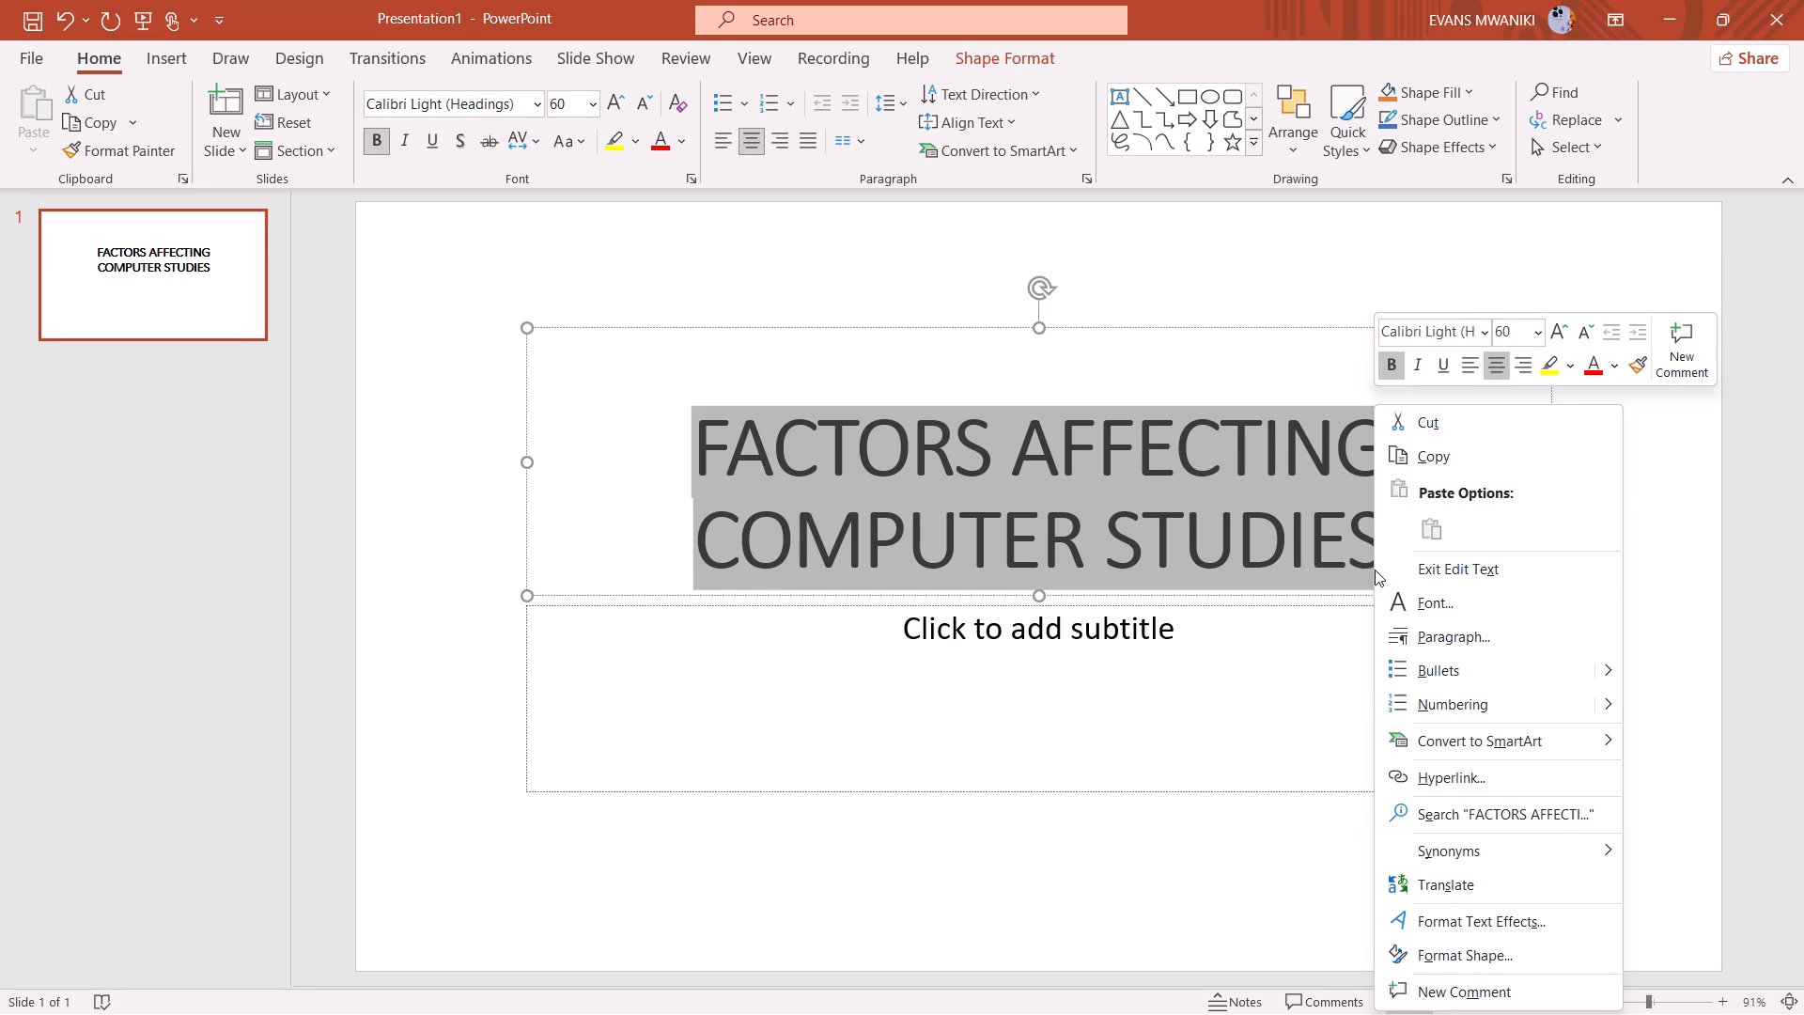
click(1439, 379)
click(1444, 373)
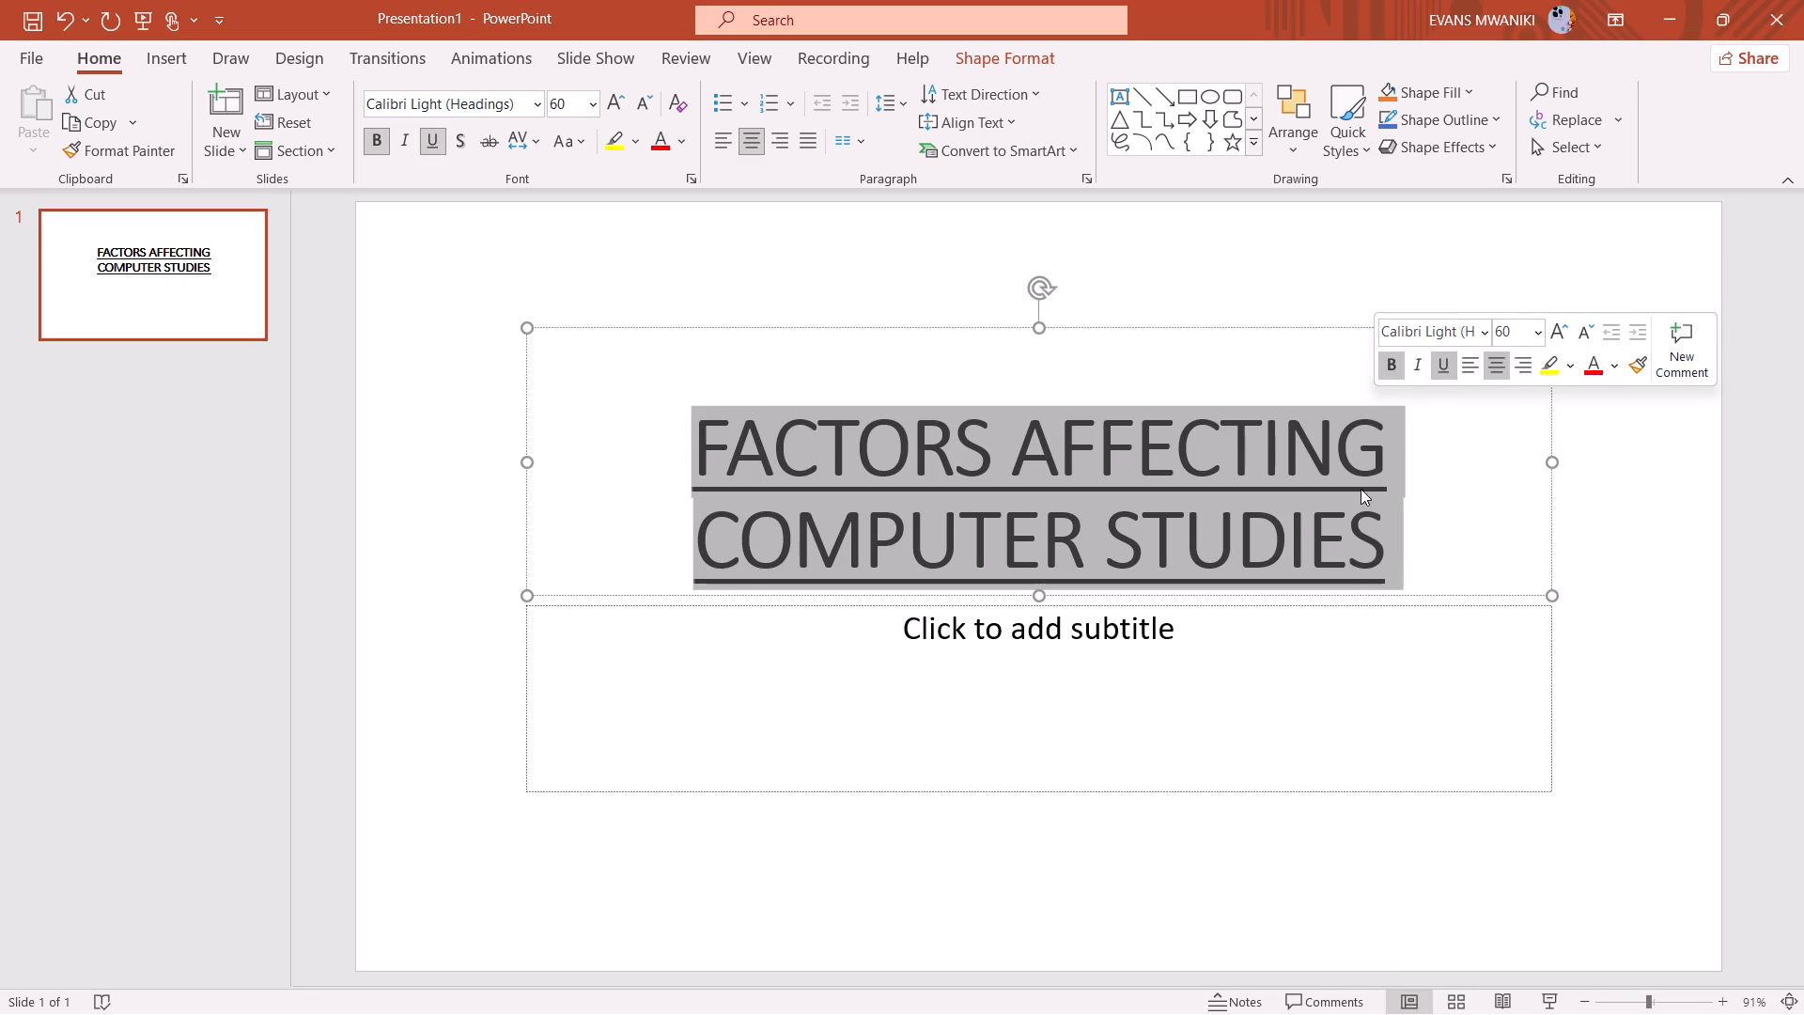
click(638, 381)
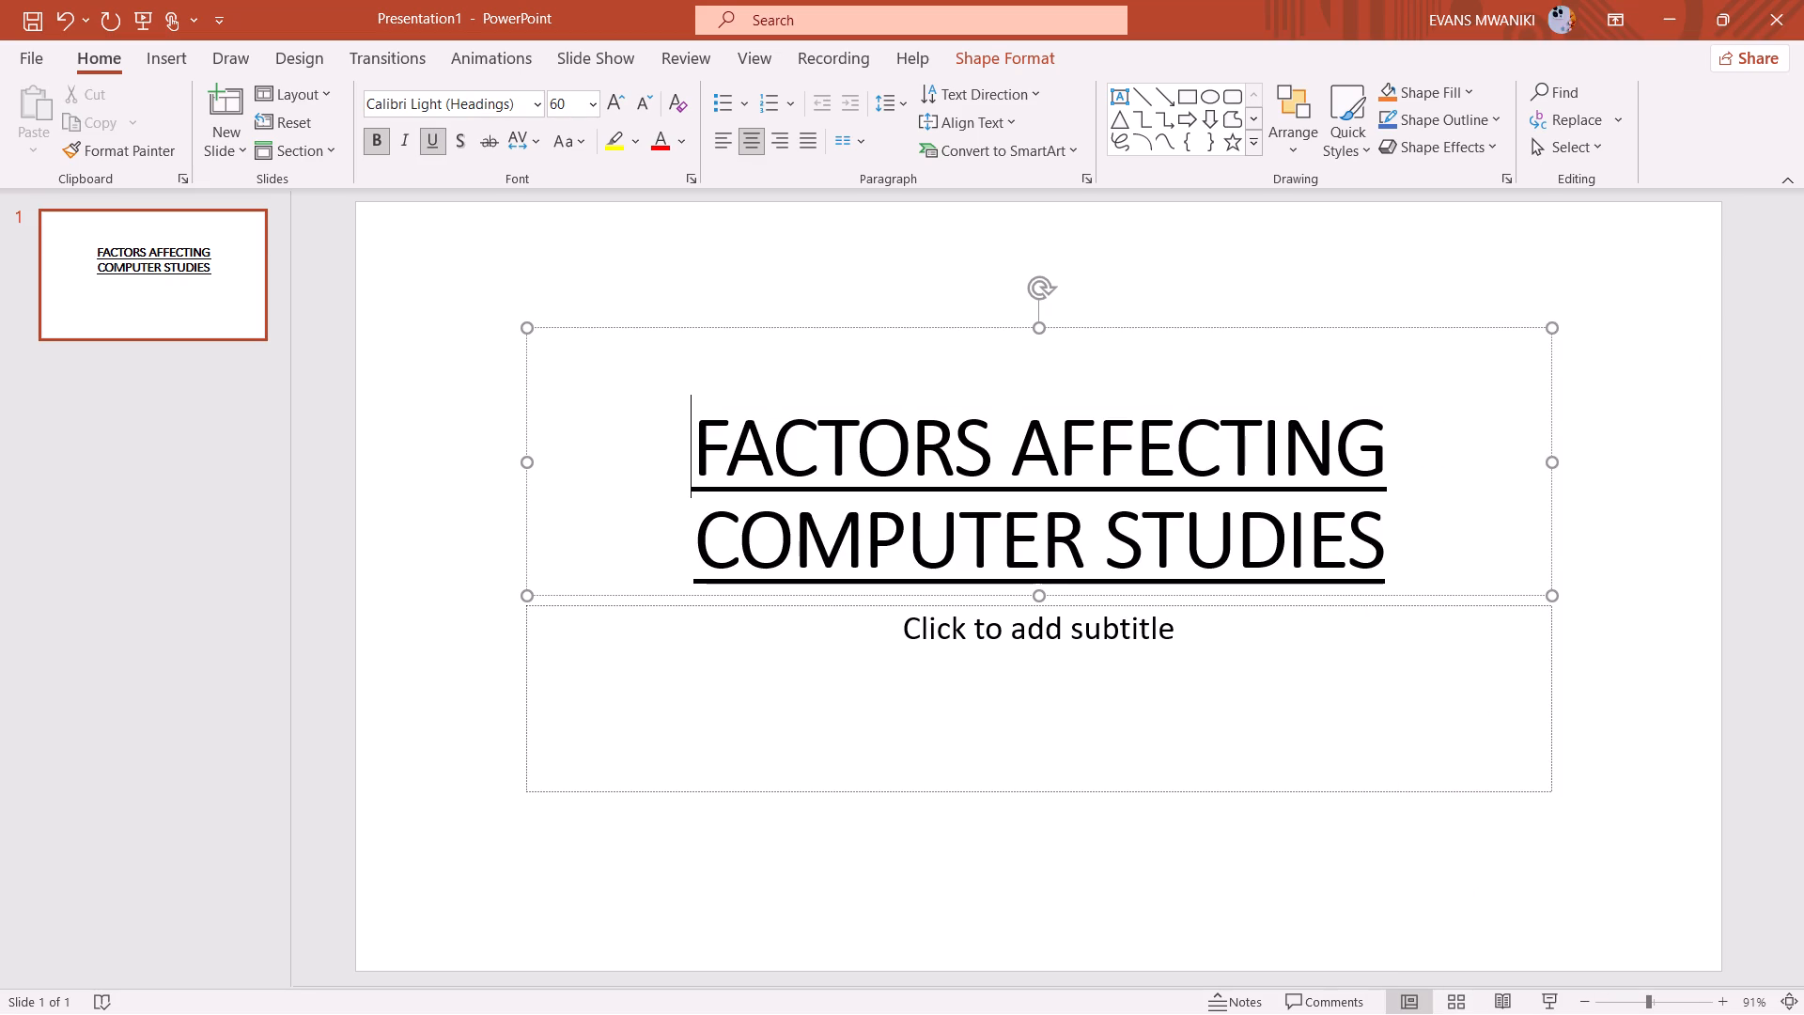
Start the subtitle below the title with the text "BY:".
click(785, 654)
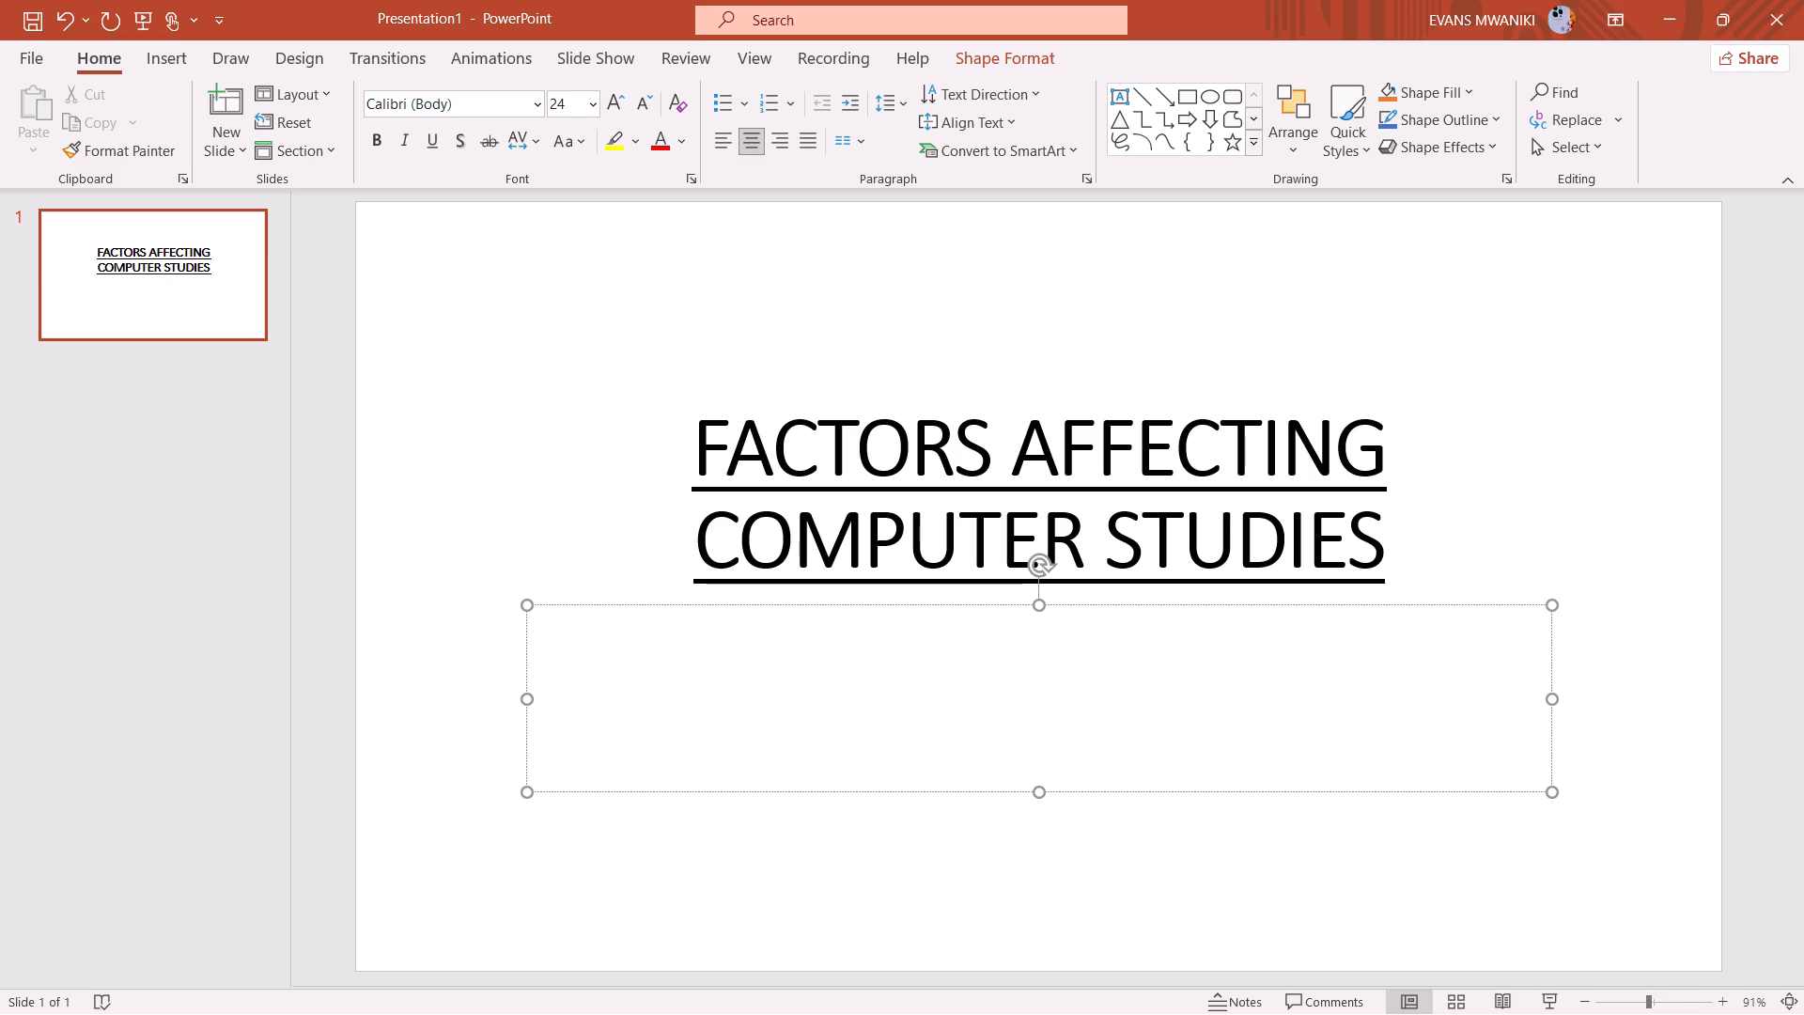
click(791, 325)
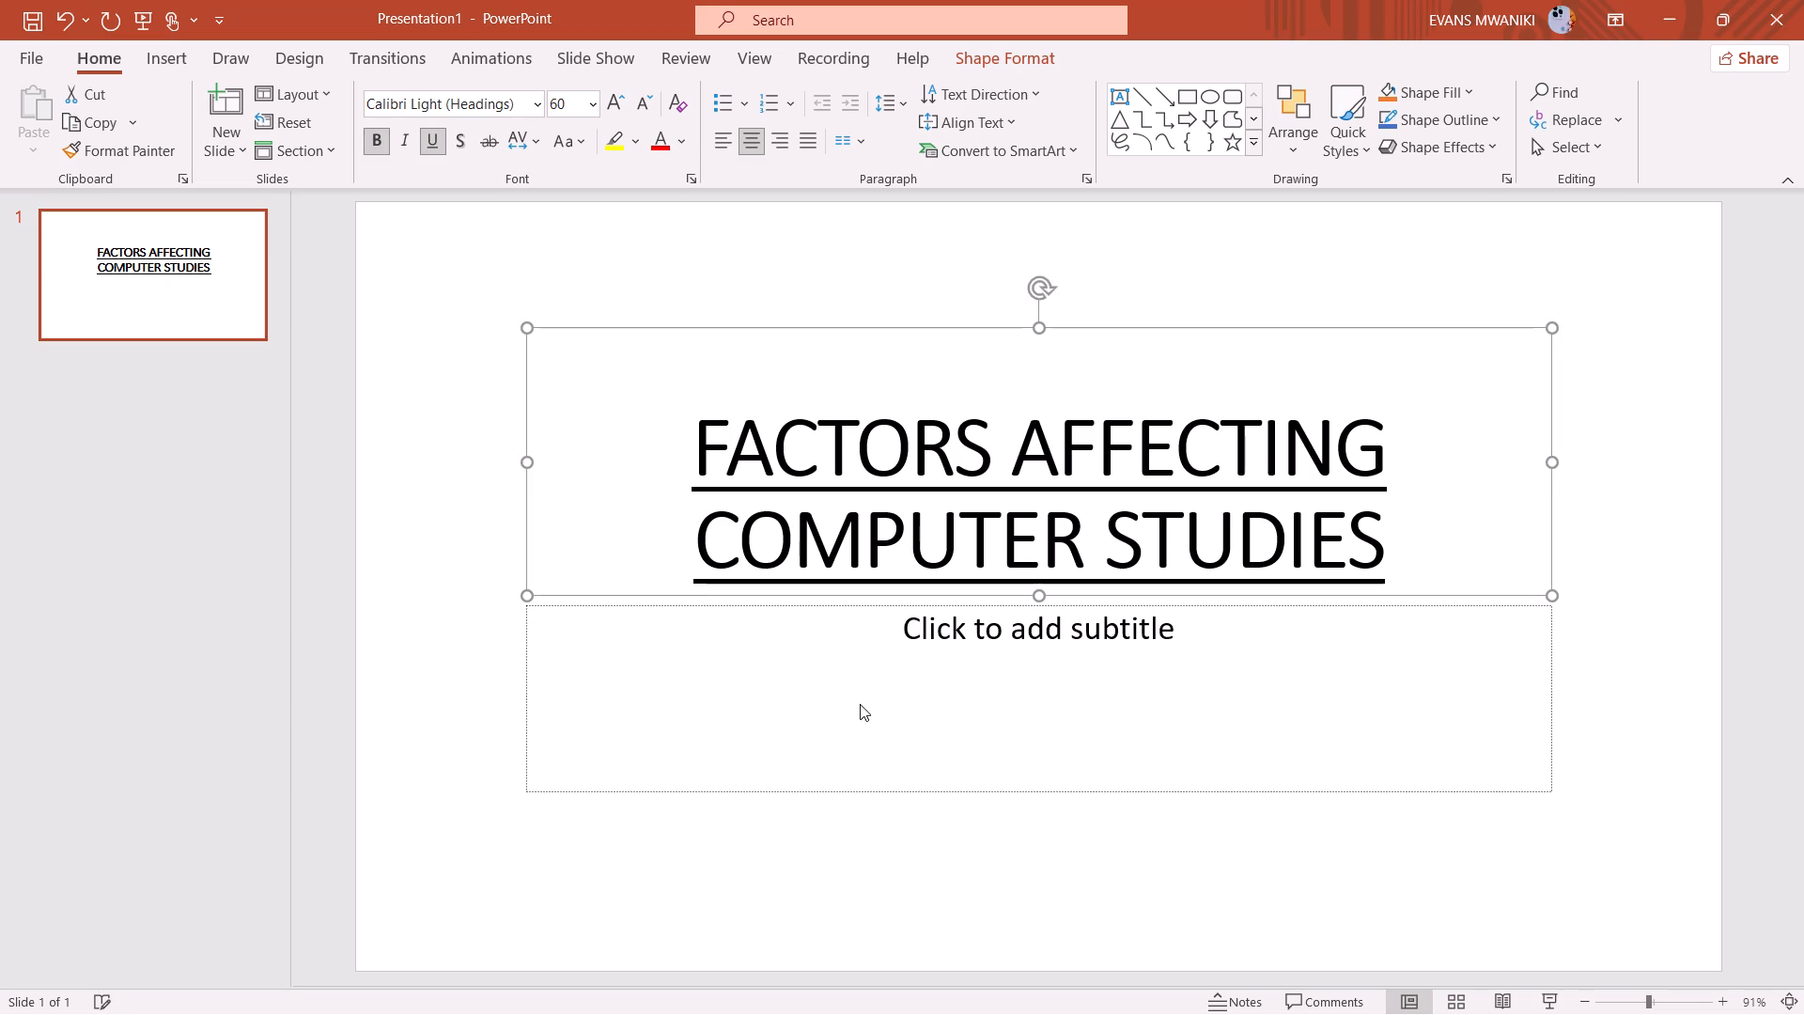
click(869, 694)
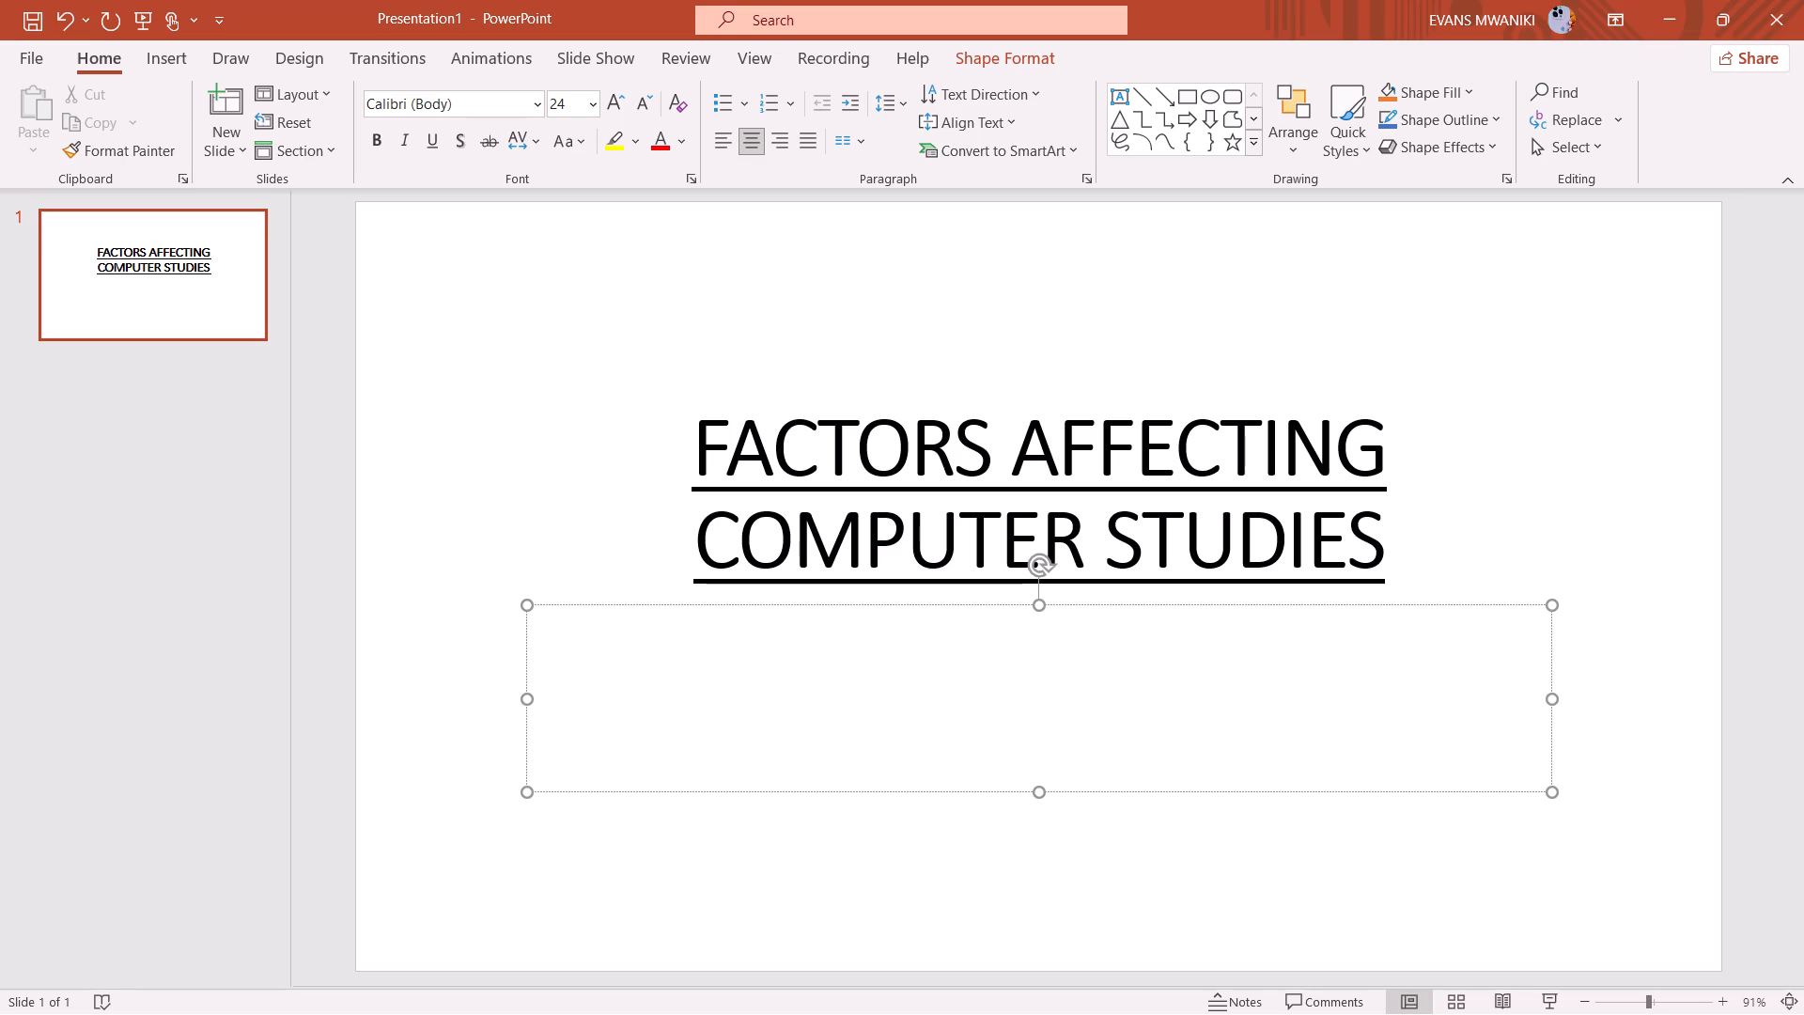
key(b)
key(y)
key(space)
key(BackSpace)
key(shift+colon)
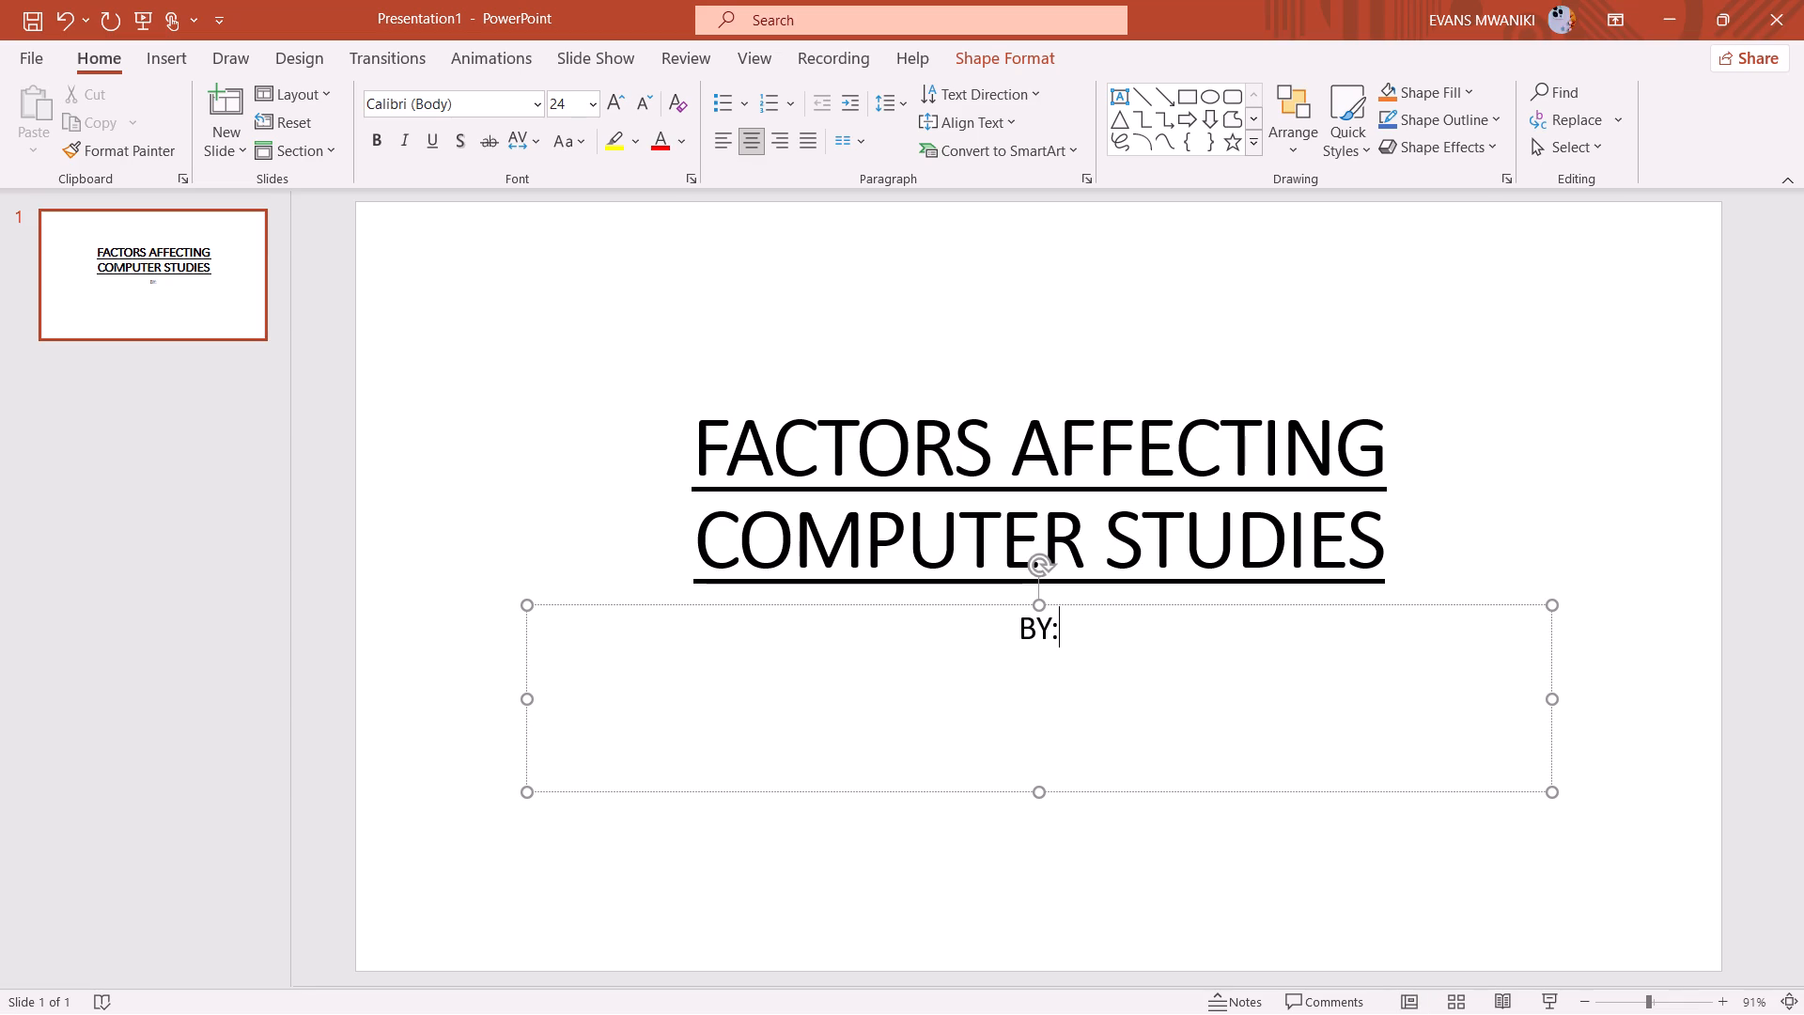
Add the author's surname and capital first-name initial after "BY:", with two spaces between surname and initial.
key(m)
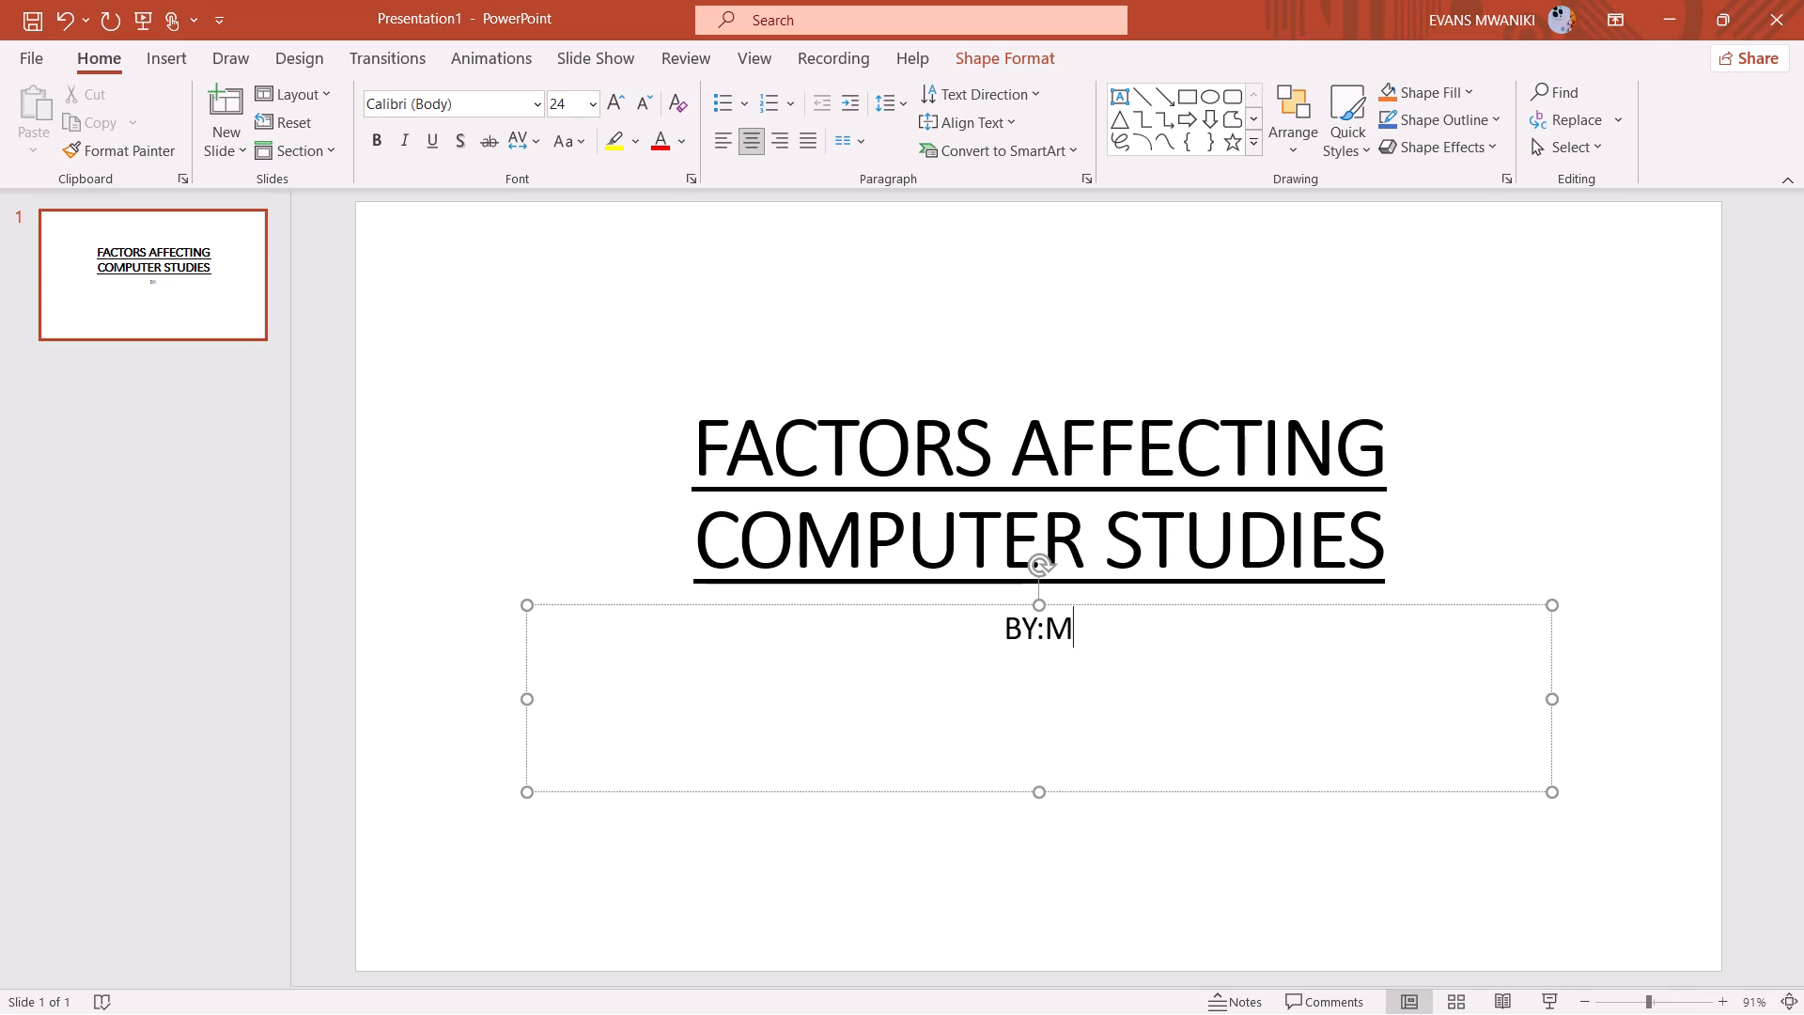
key(w)
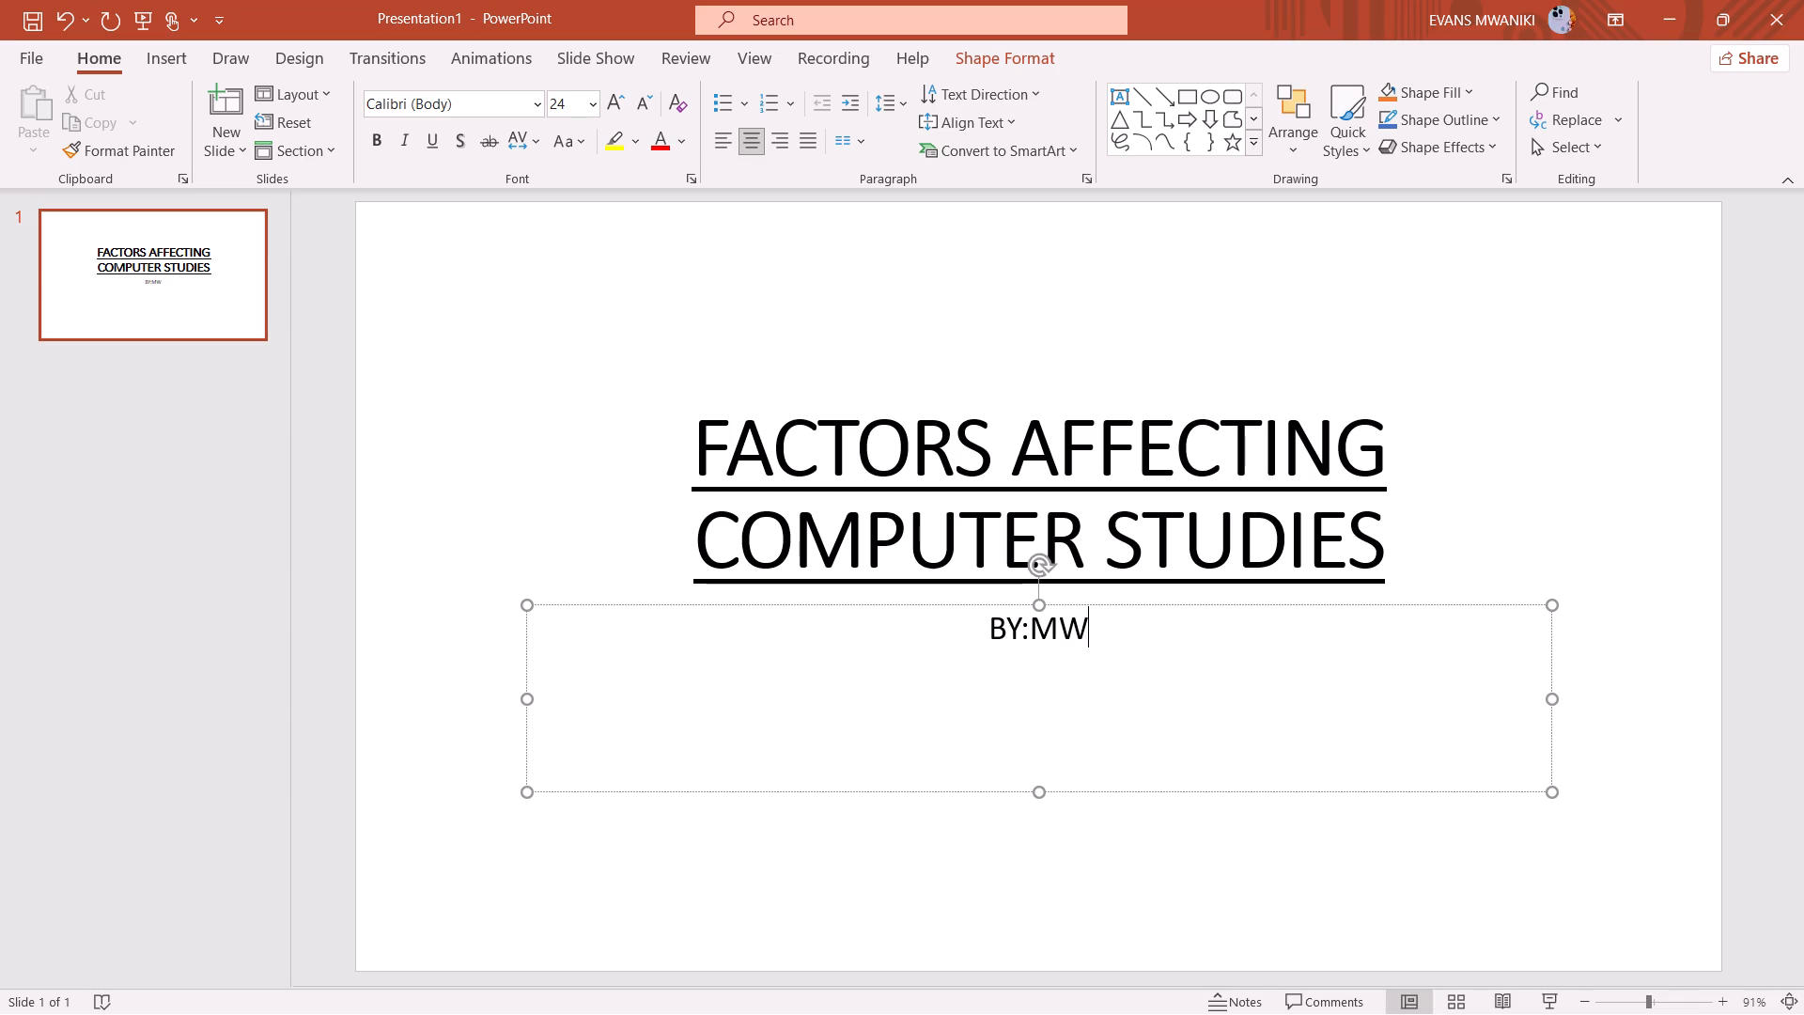
key(BackSpace)
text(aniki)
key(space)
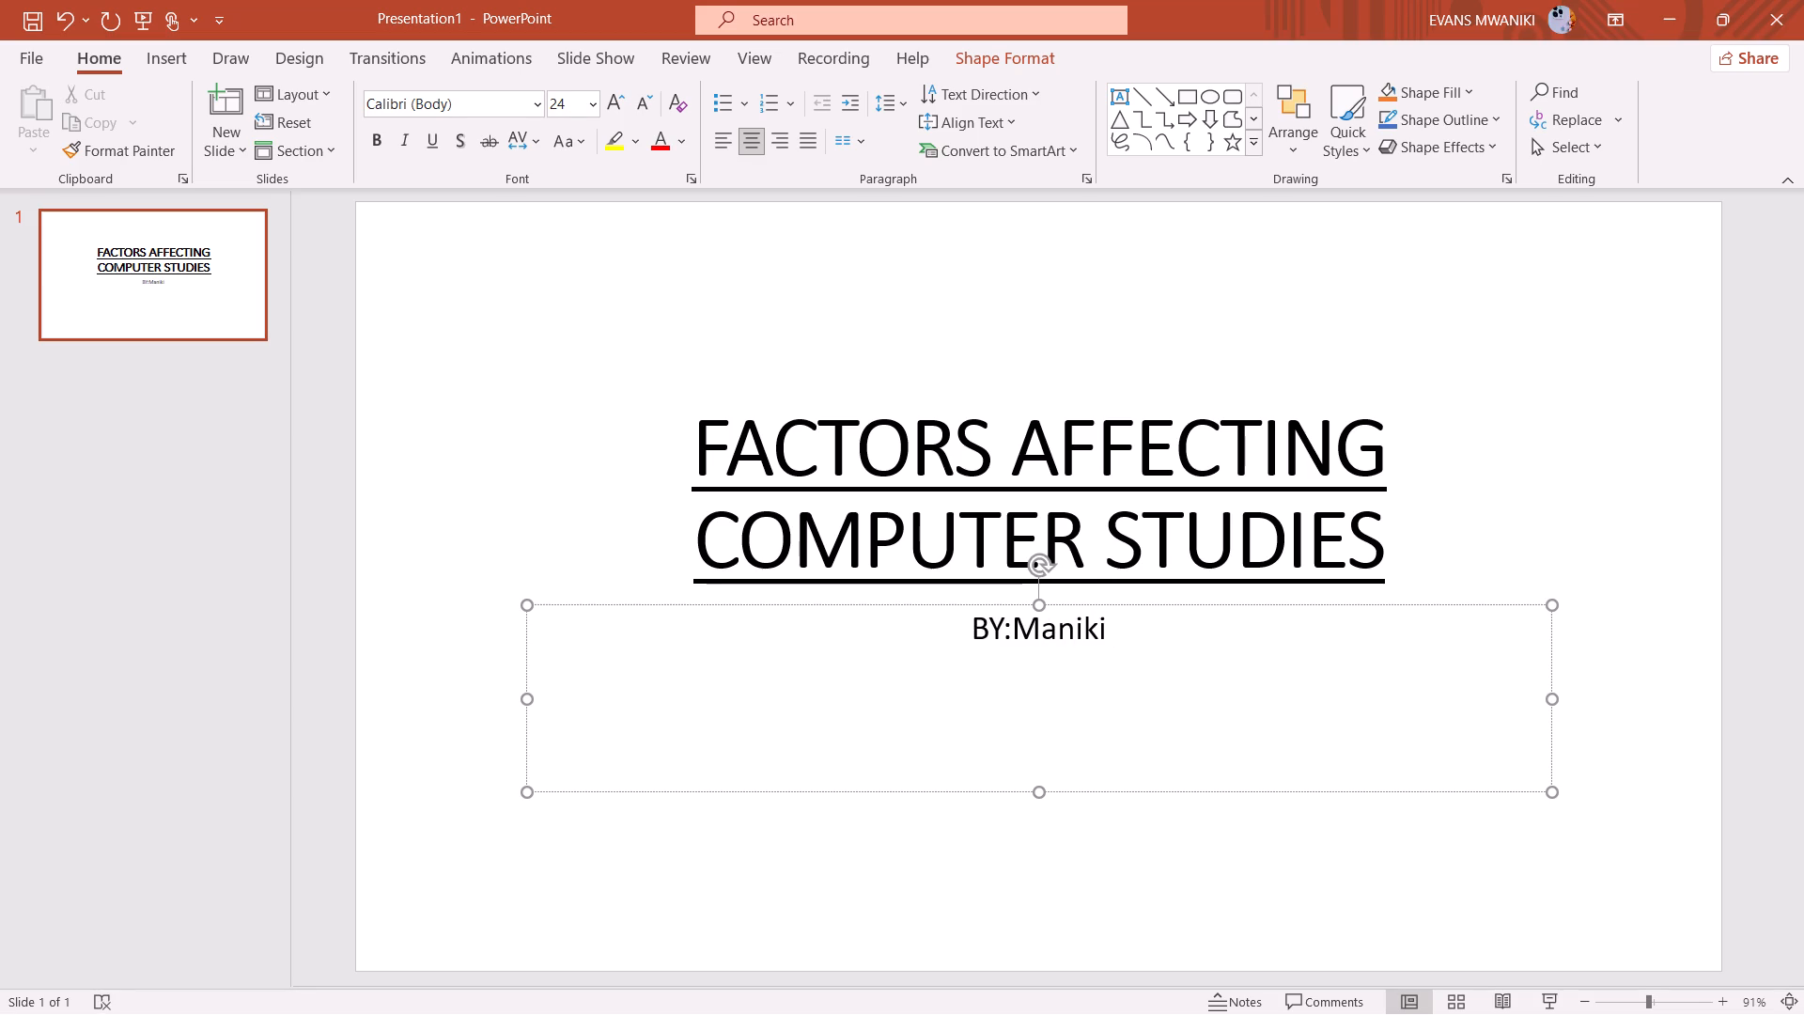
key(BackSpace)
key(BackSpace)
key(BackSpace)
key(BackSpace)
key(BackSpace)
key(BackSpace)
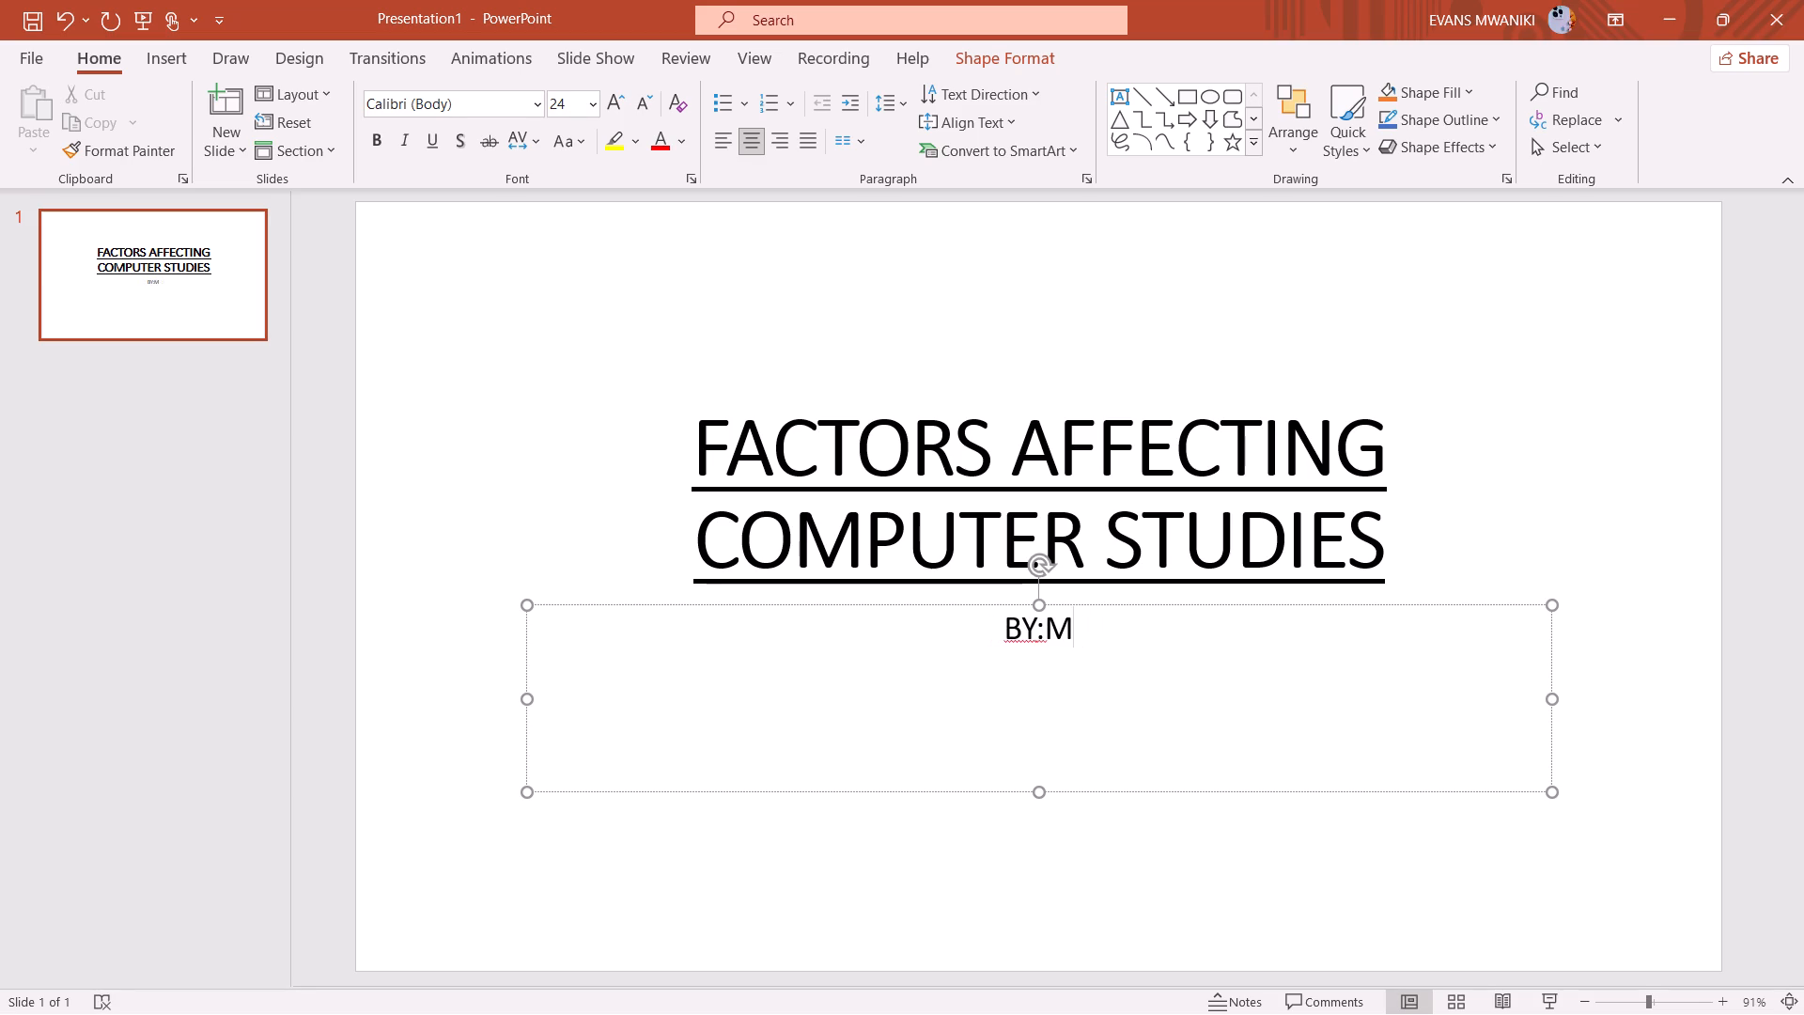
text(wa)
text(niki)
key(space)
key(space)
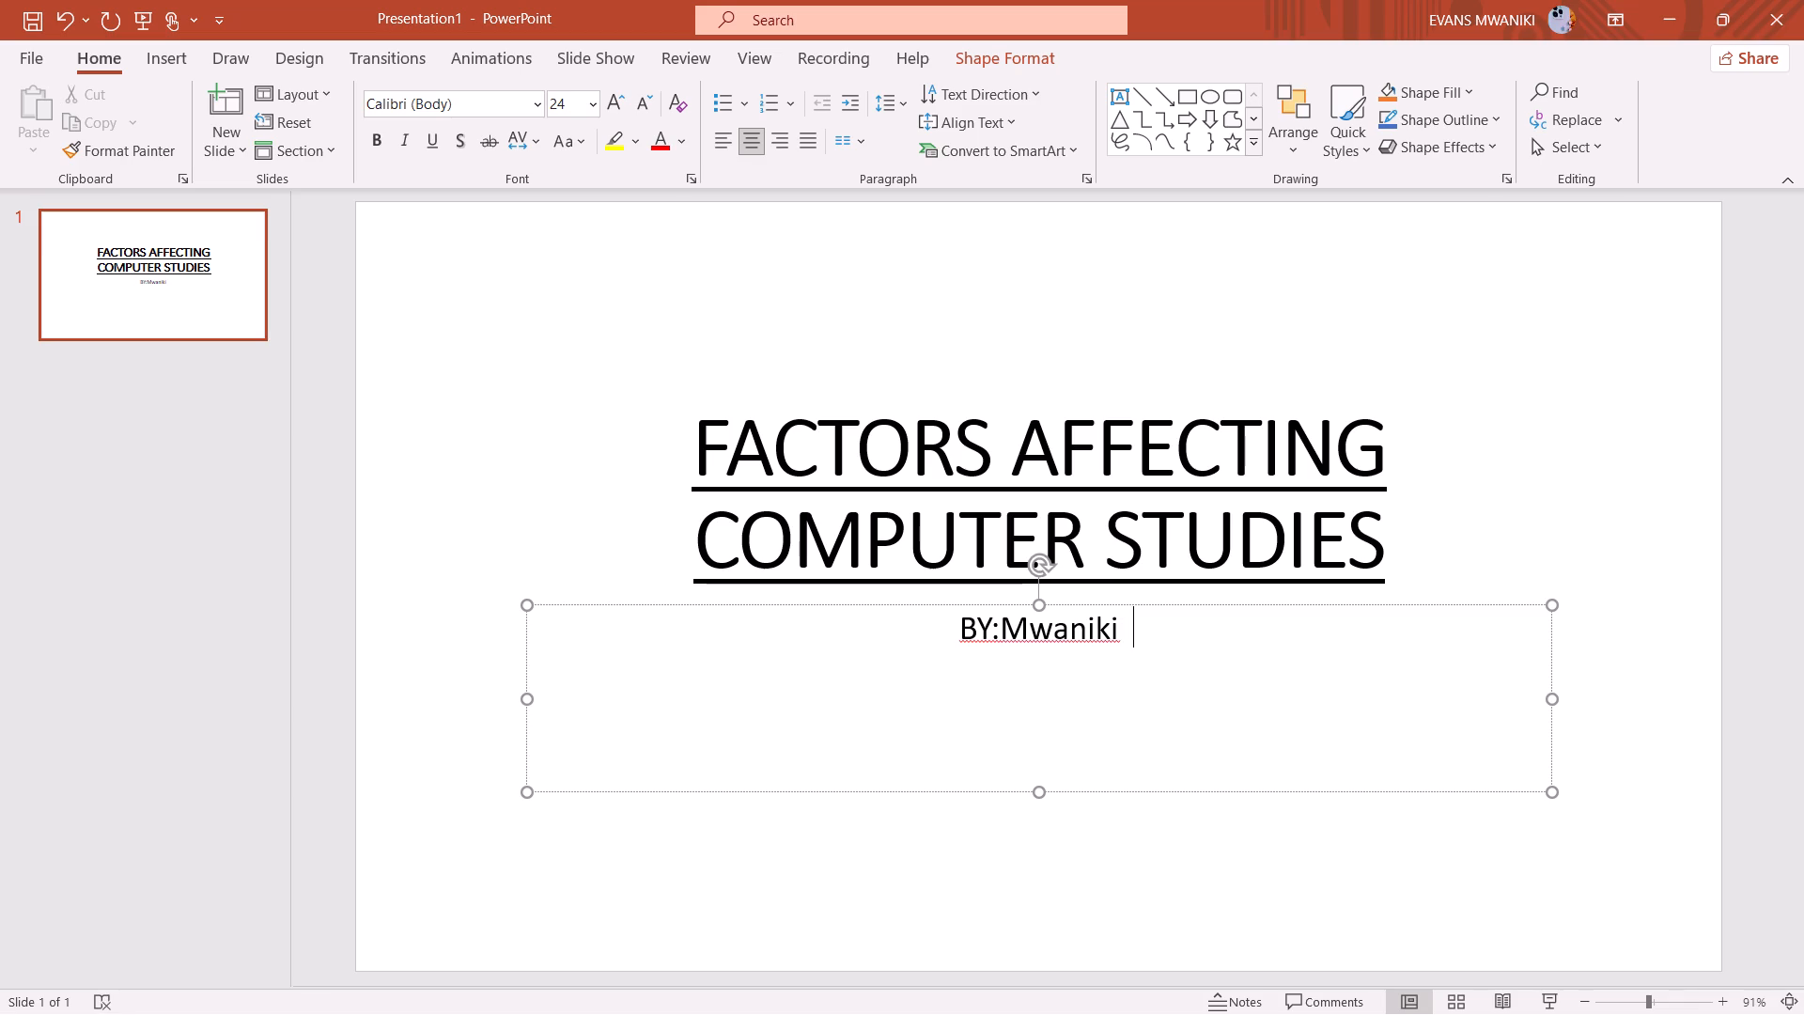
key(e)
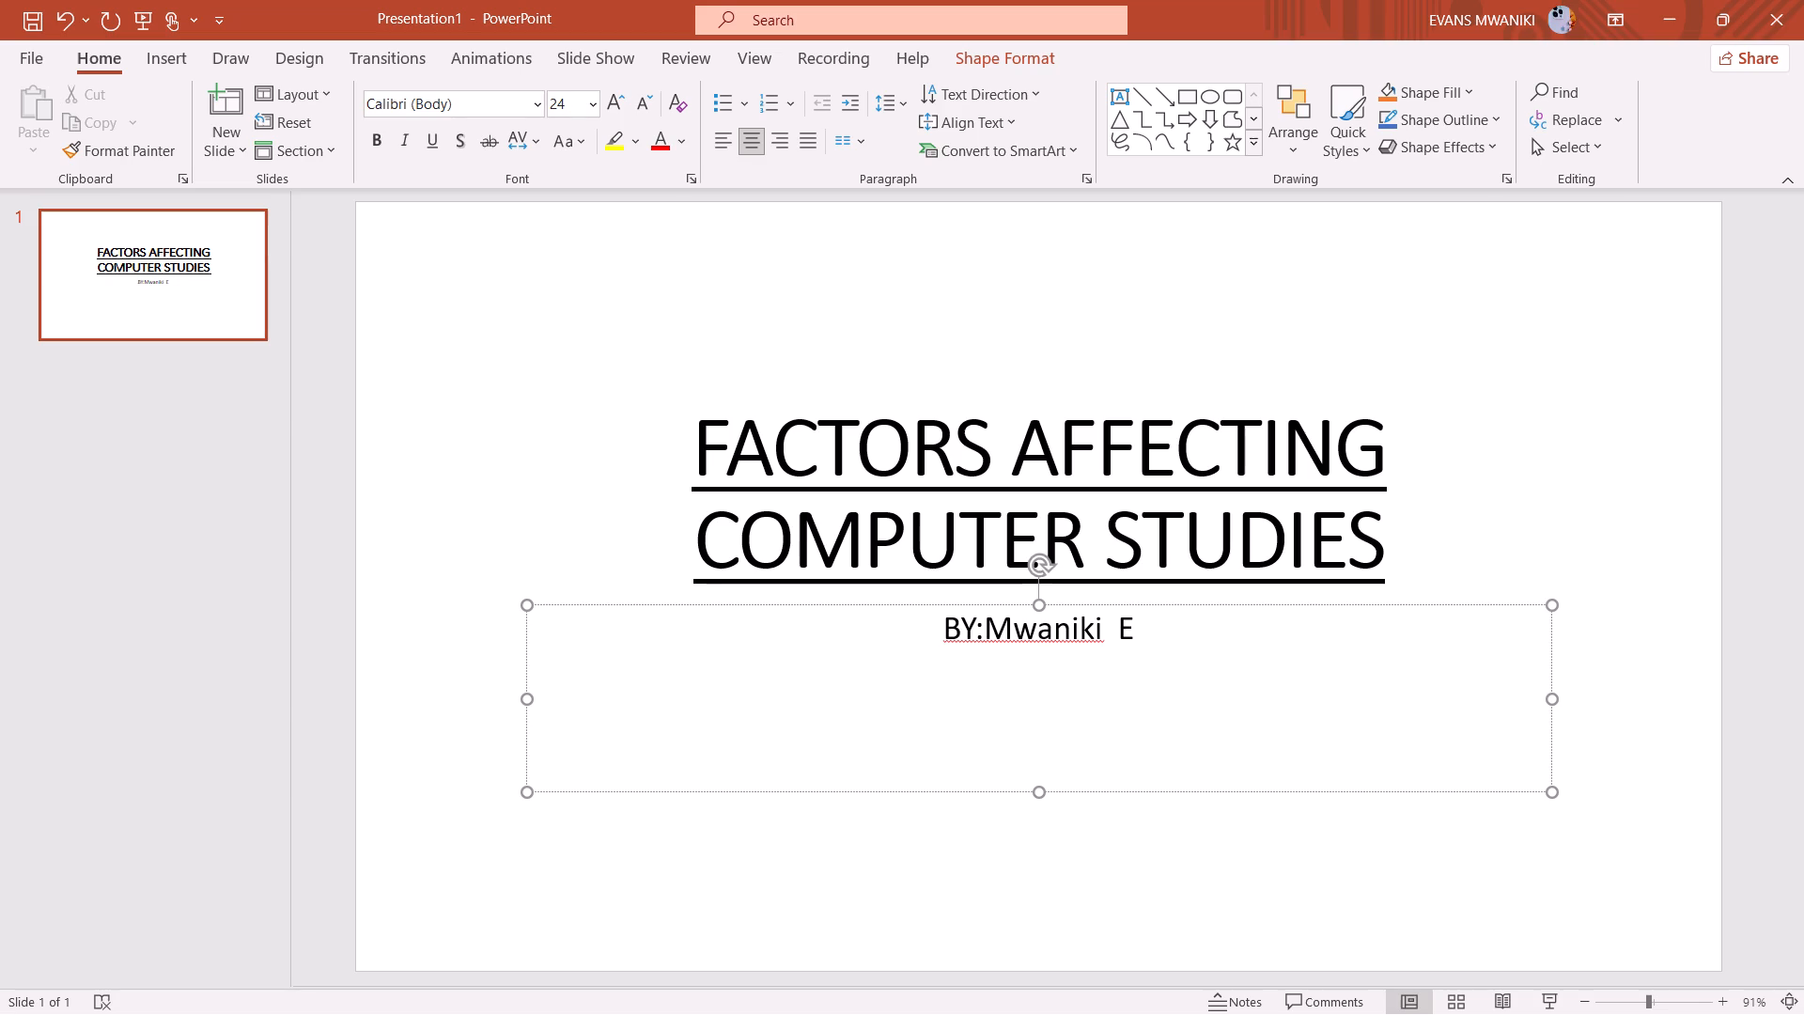
Insert one space after and one space before the colon in the subtitle's byline.
click(988, 632)
key(space)
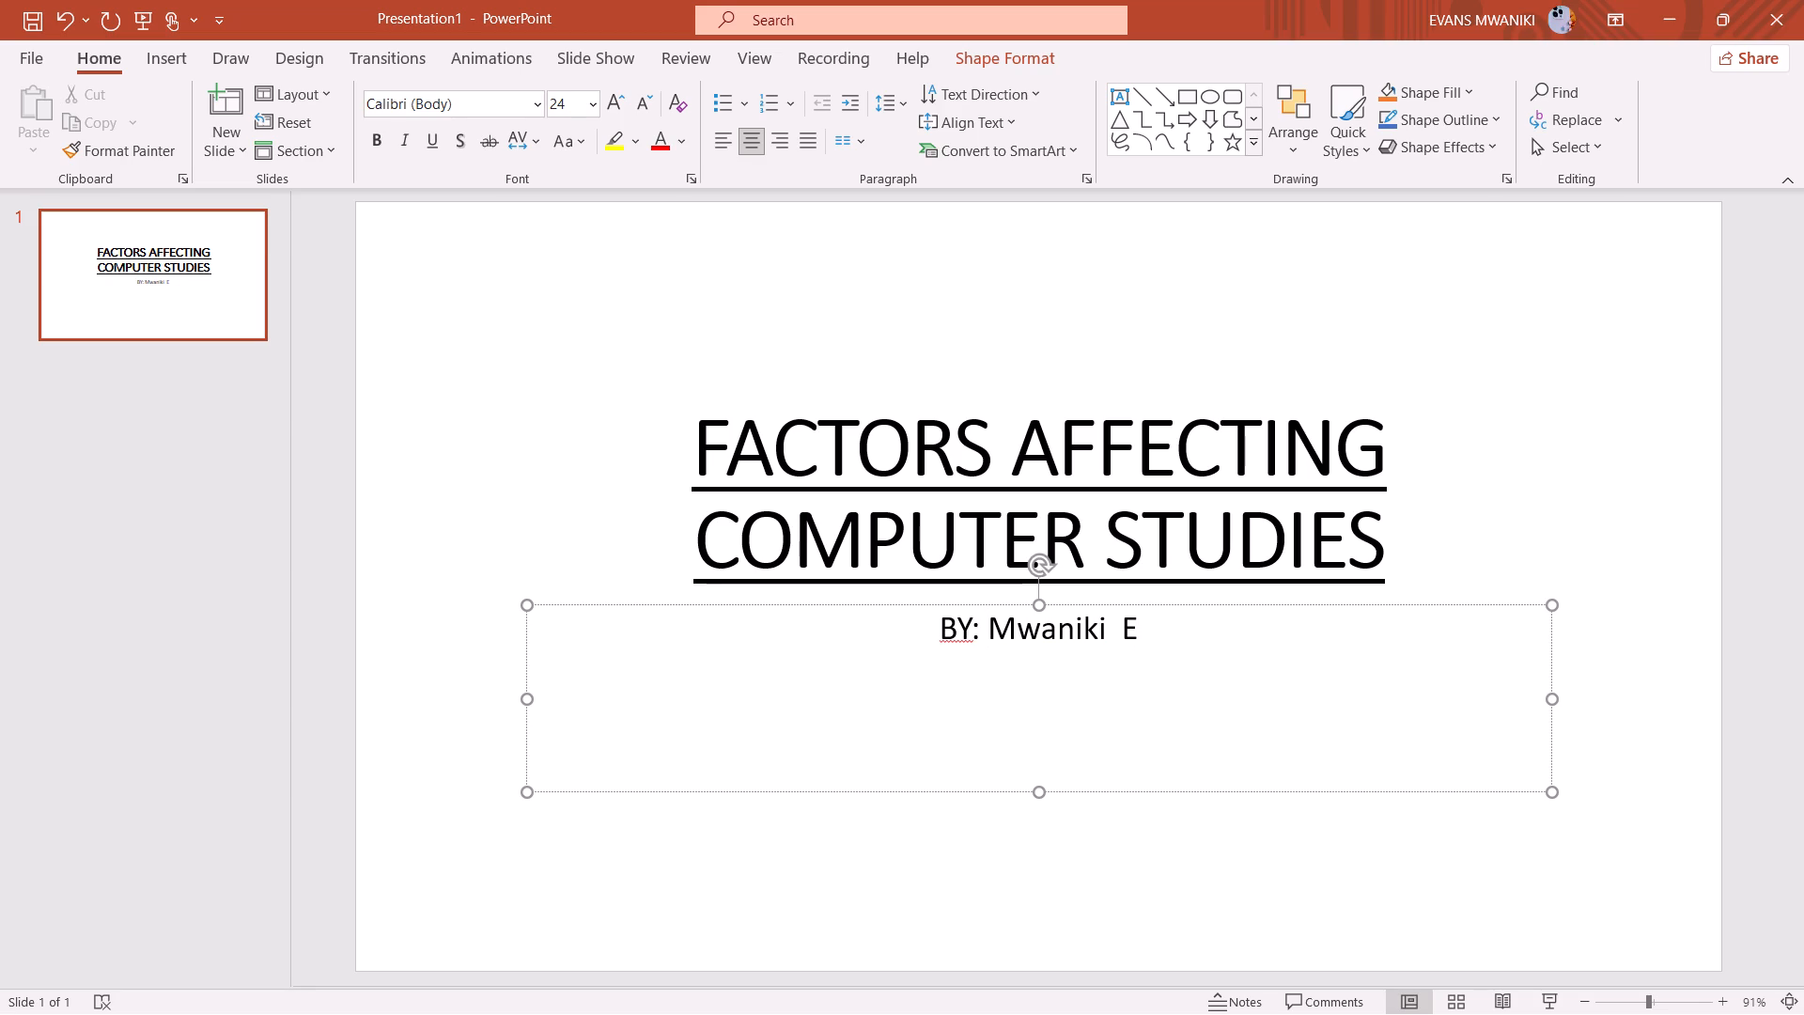
click(968, 625)
key(space)
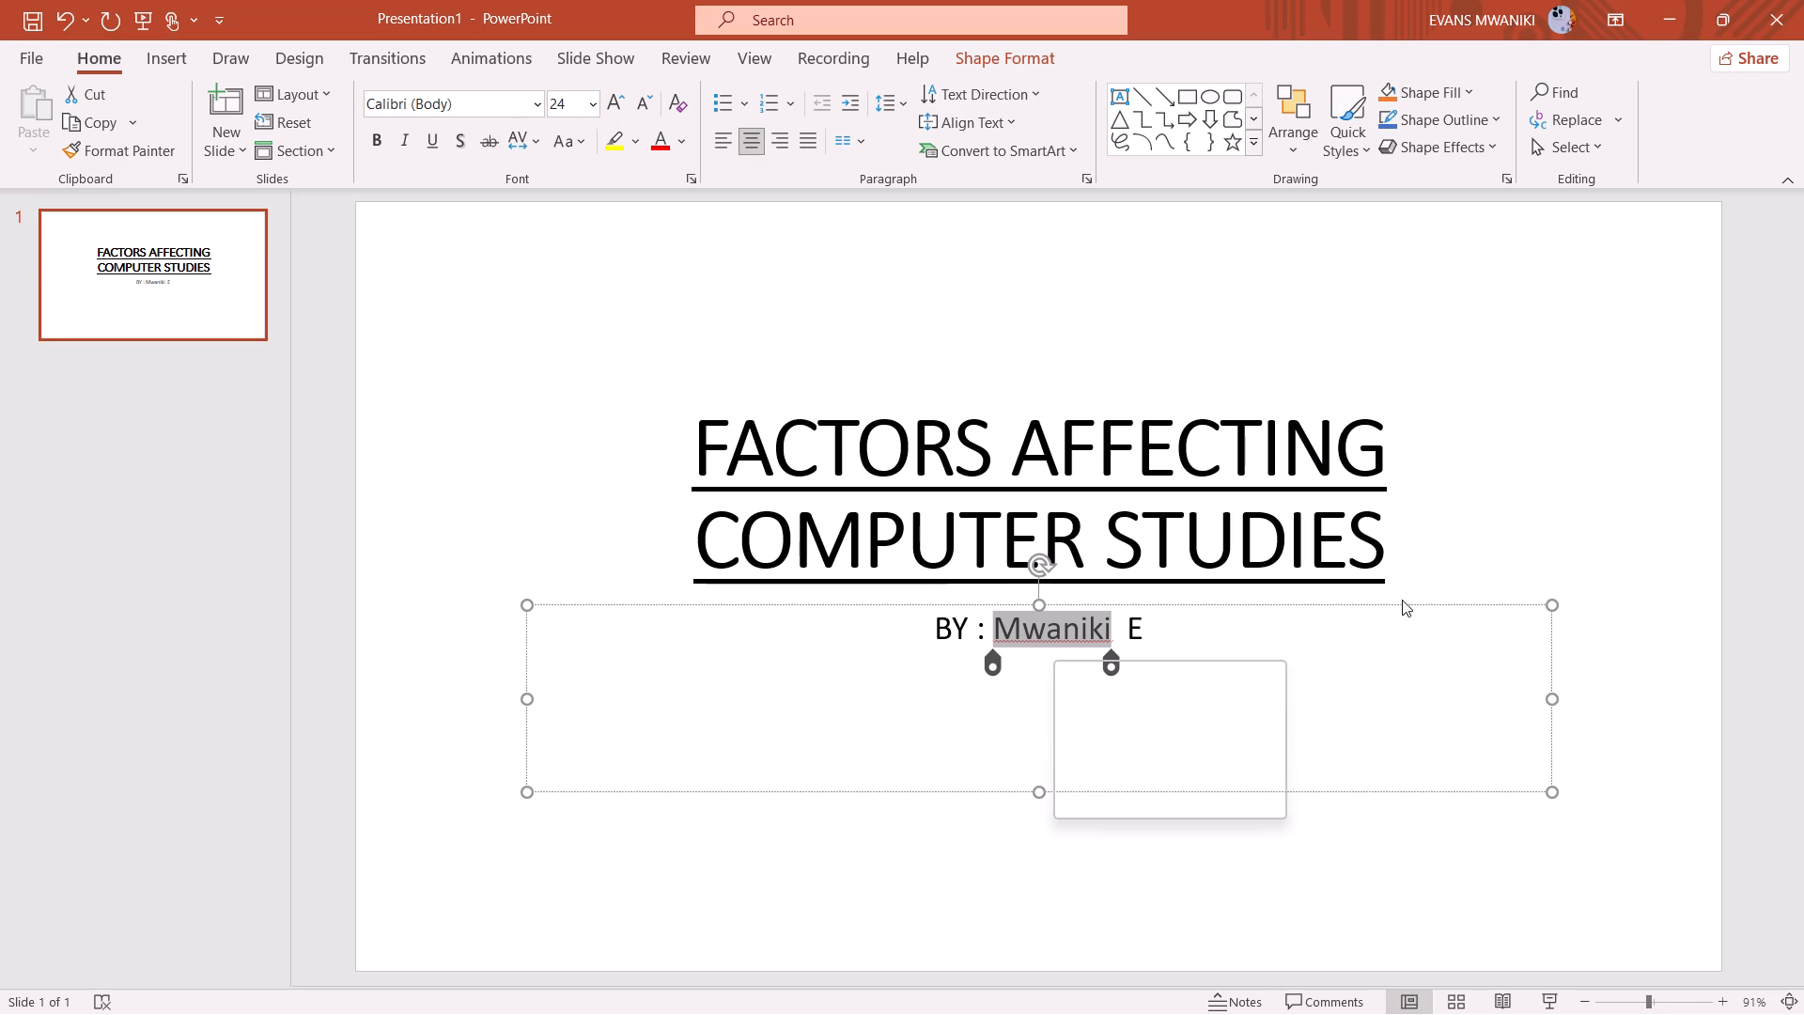
Insert one extra space after the author's surname and one extra space before it in the subtitle's byline.
click(1114, 618)
click(1115, 621)
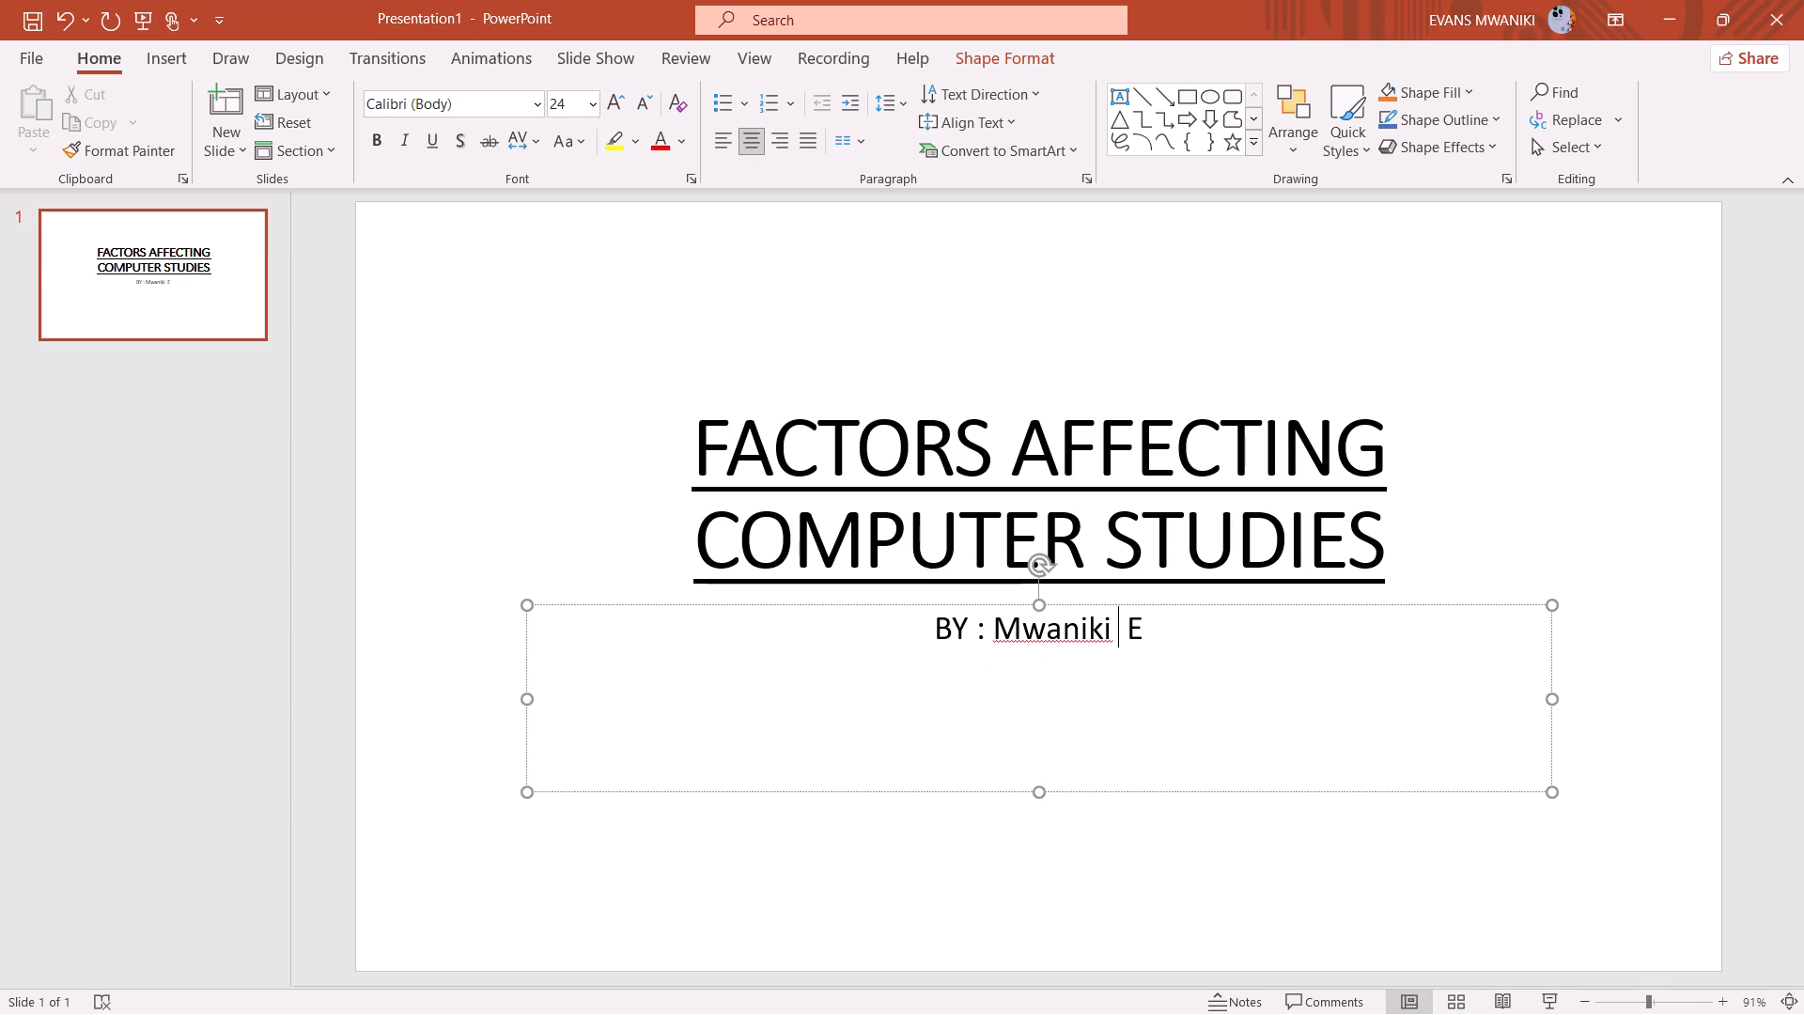
click(1107, 626)
click(1107, 625)
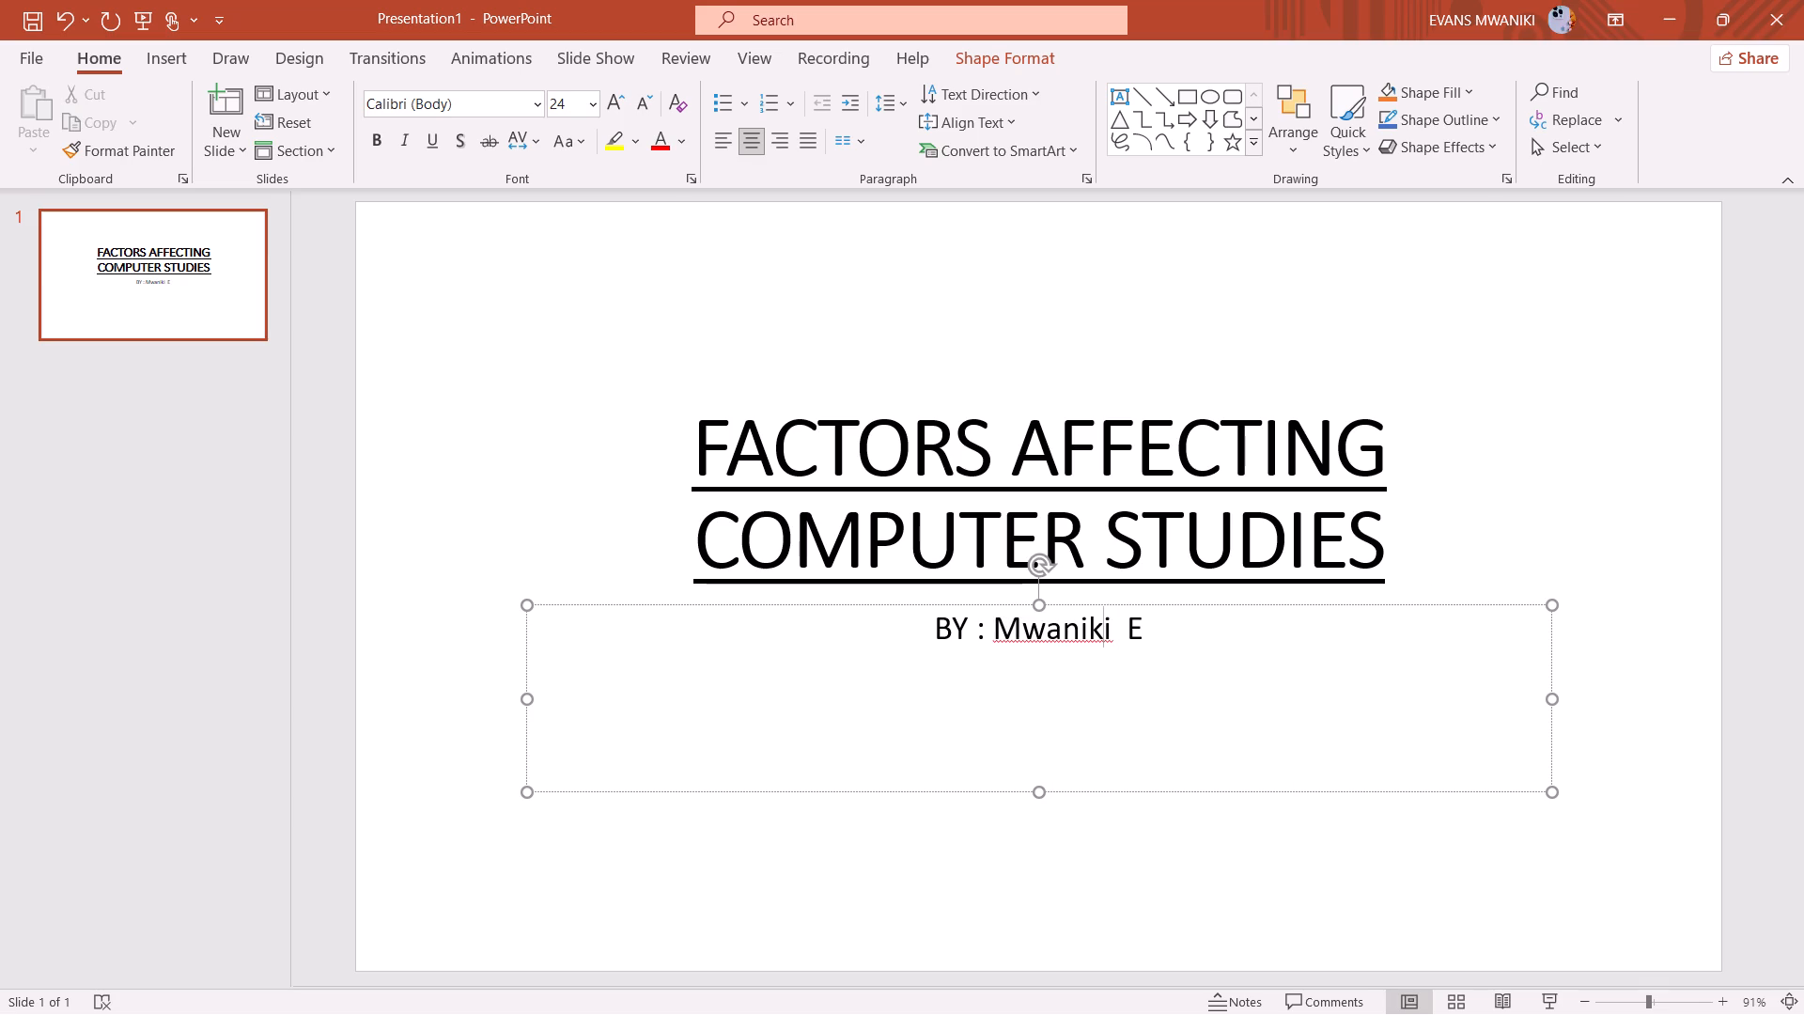
click(1113, 629)
key(space)
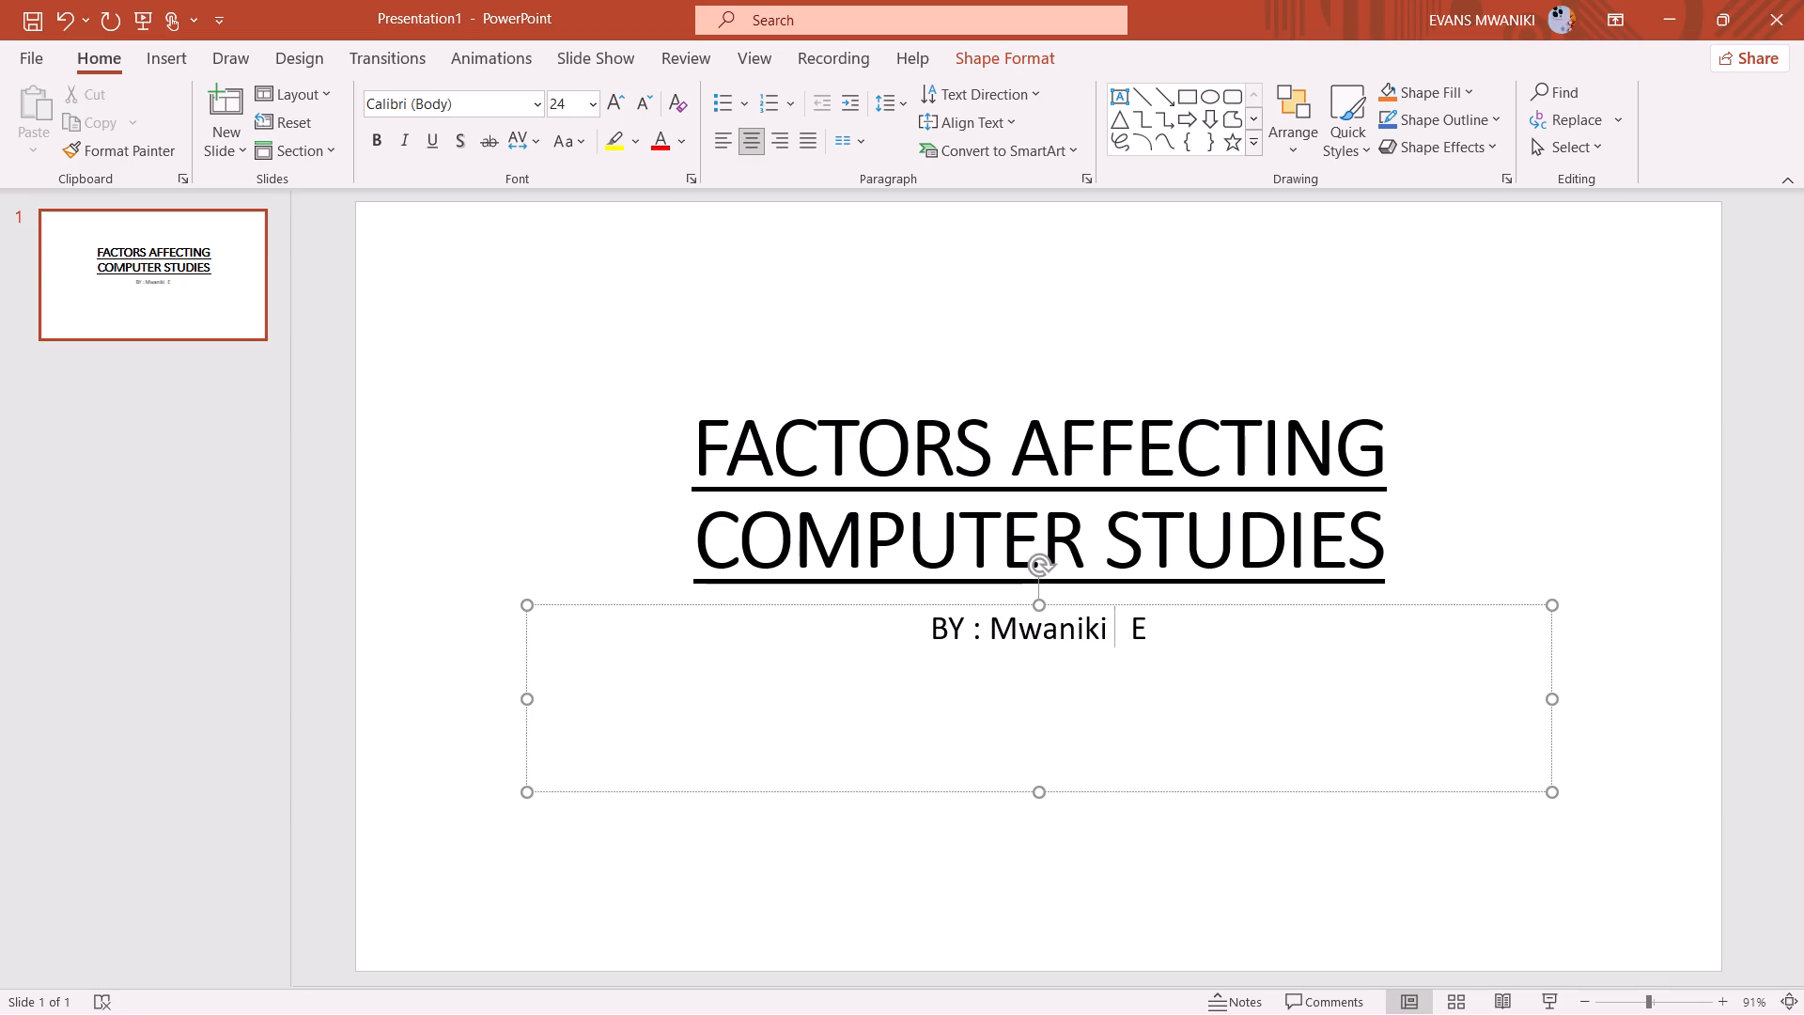
click(1156, 630)
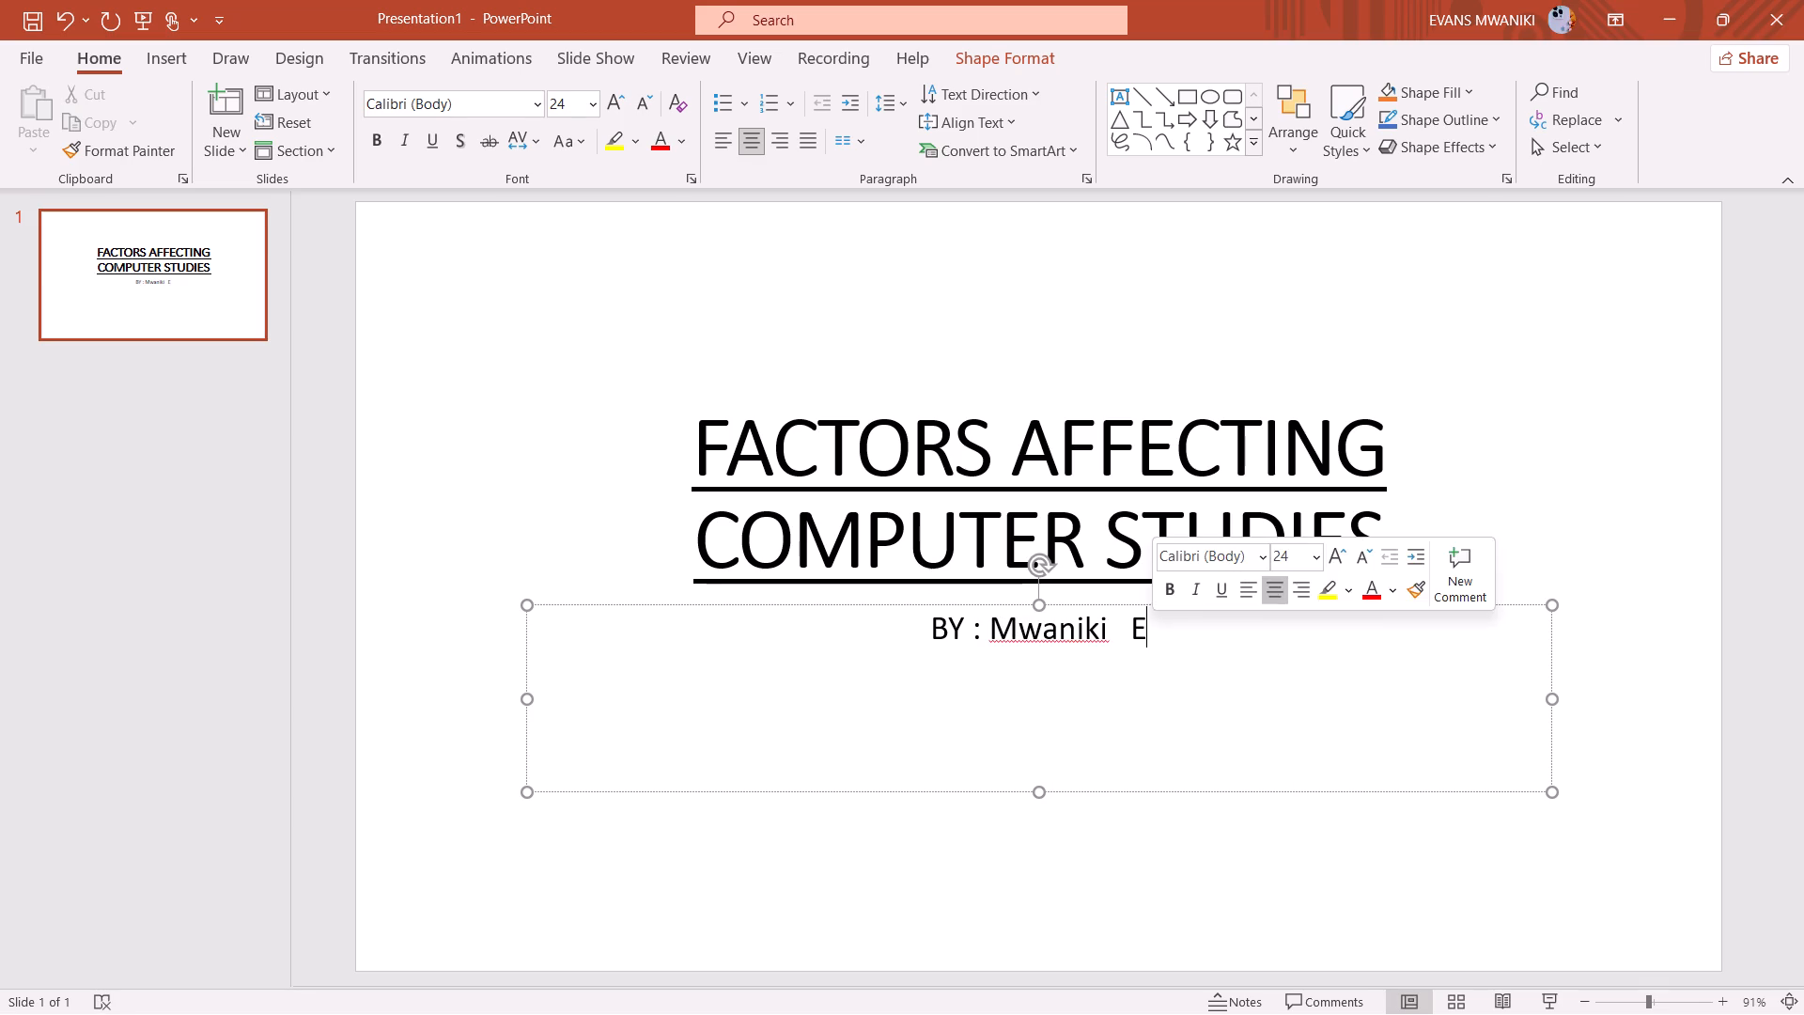
click(989, 617)
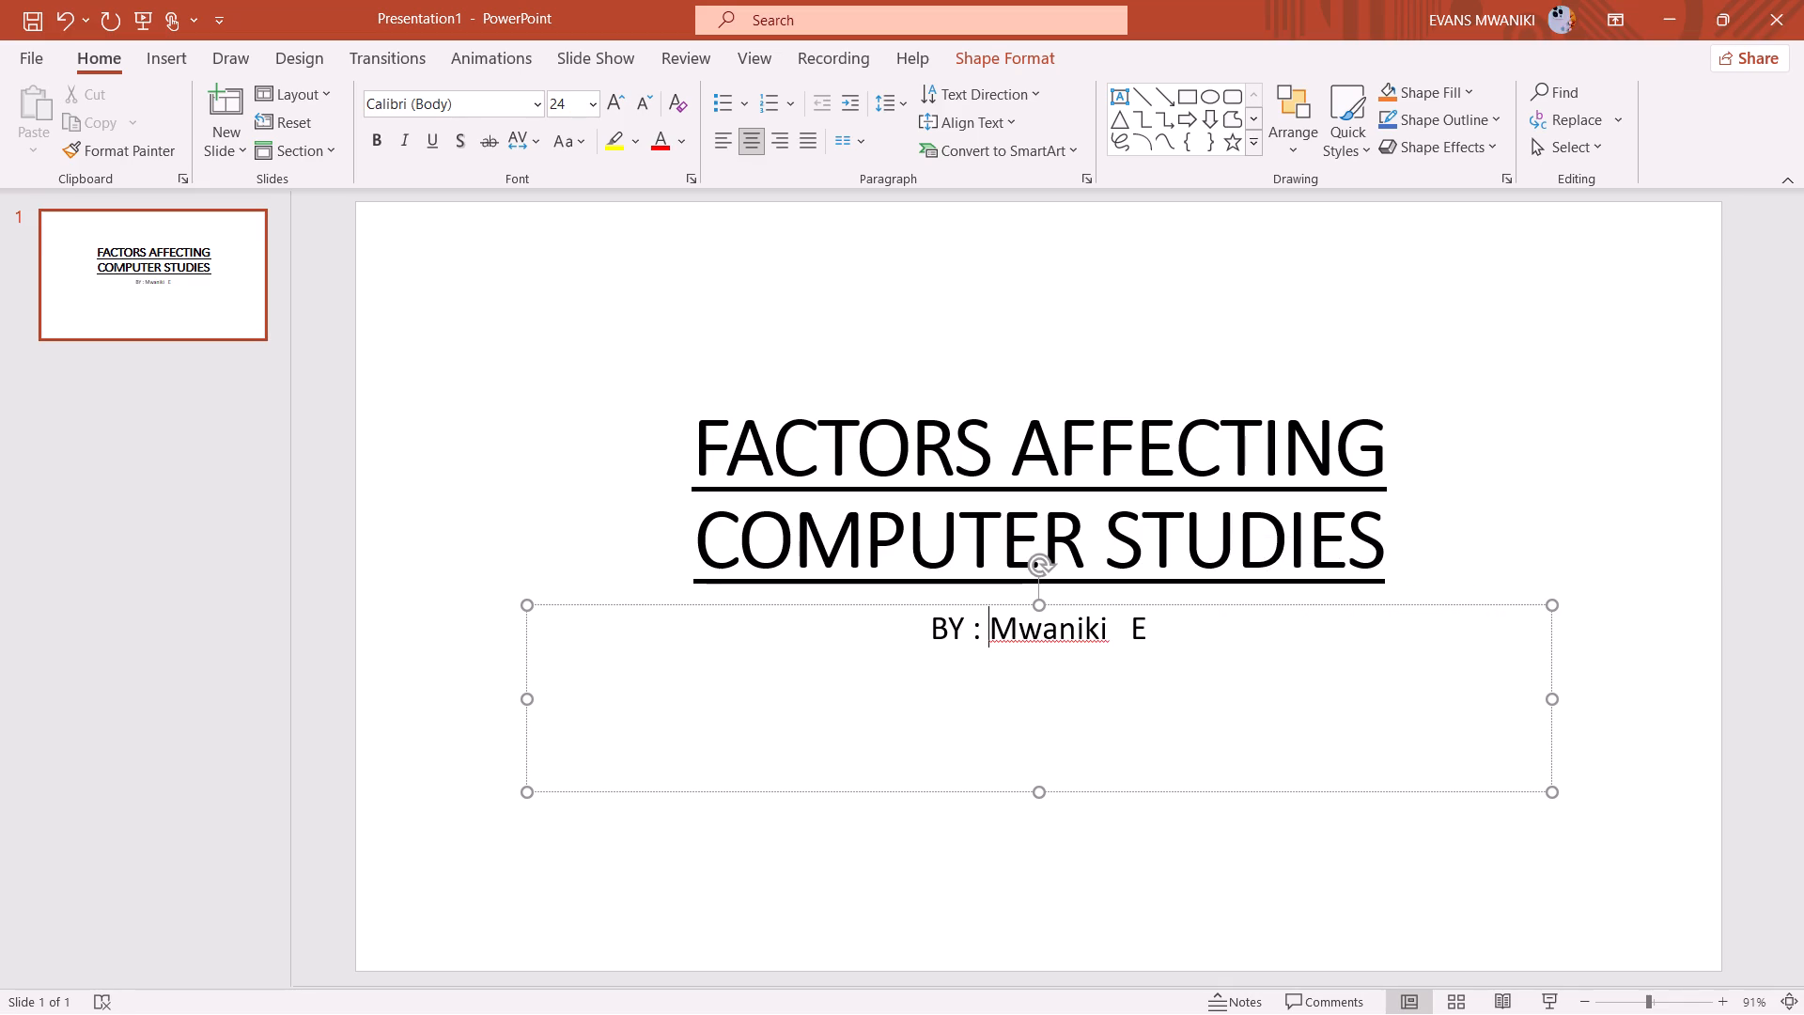
key(space)
Complete the author's first name from its initial in the byline and add the author's remaining name after two spaces.
click(1163, 641)
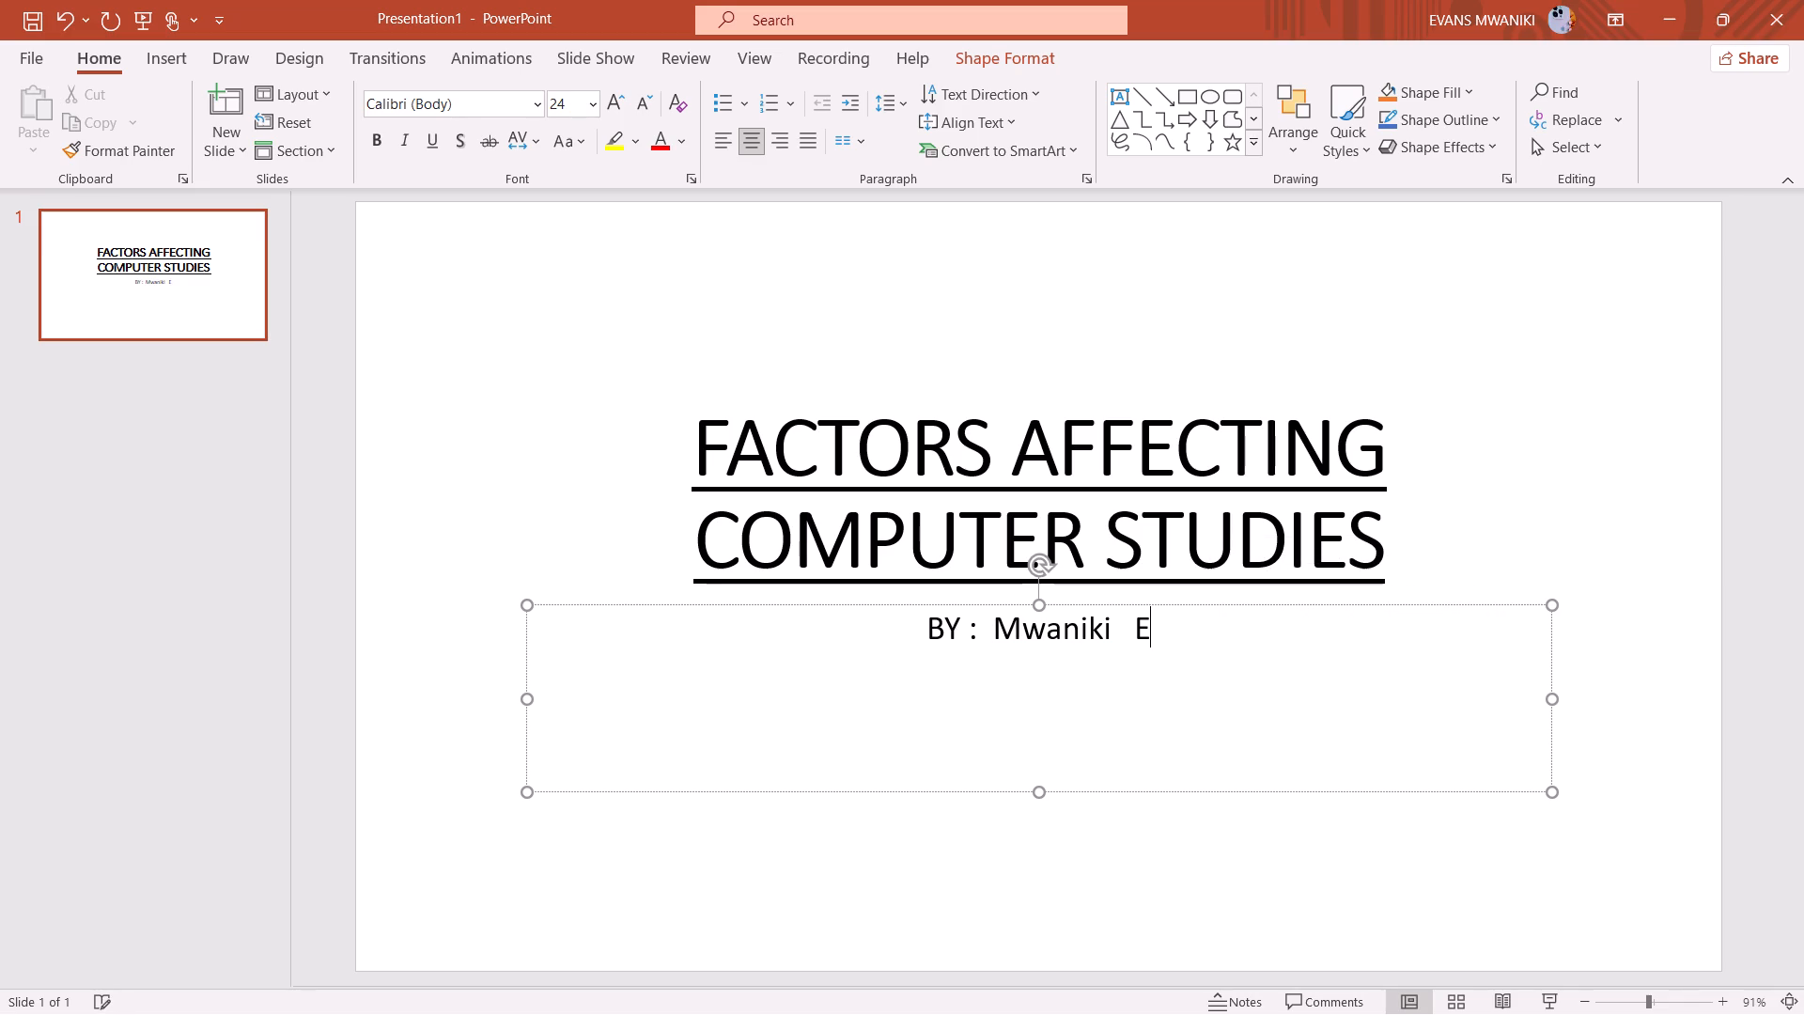
key(v)
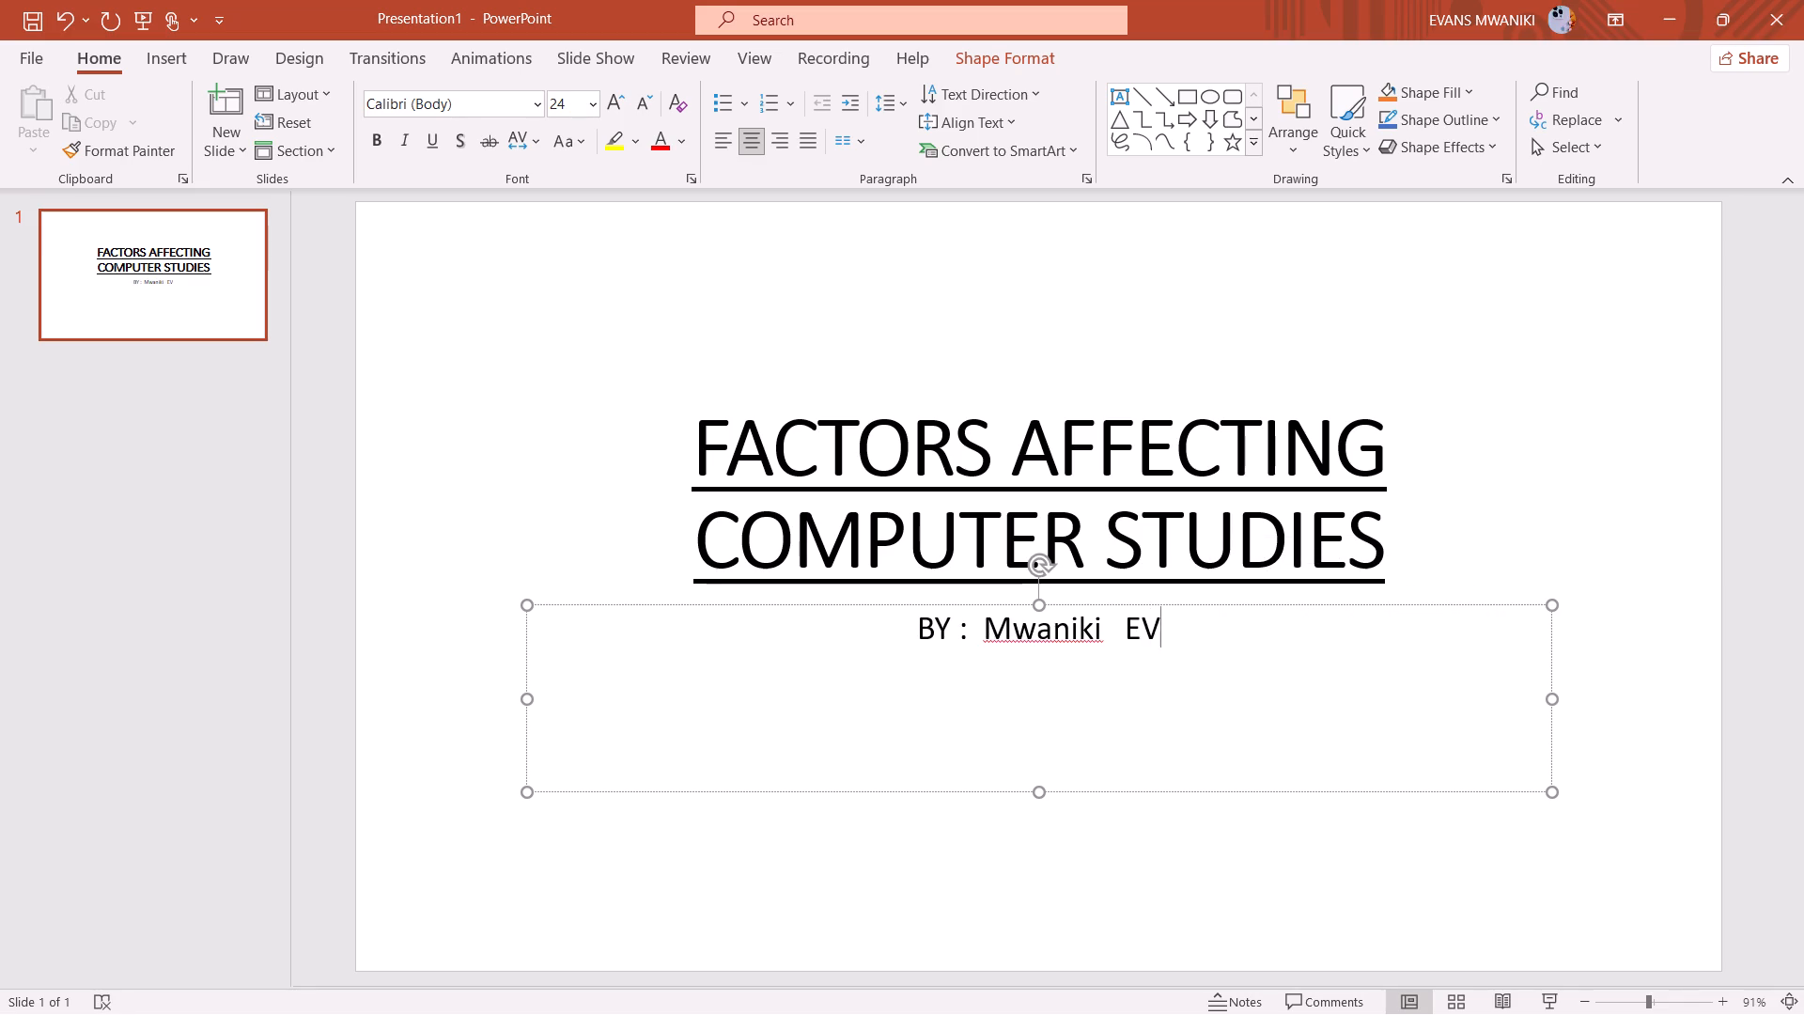
key(BackSpace)
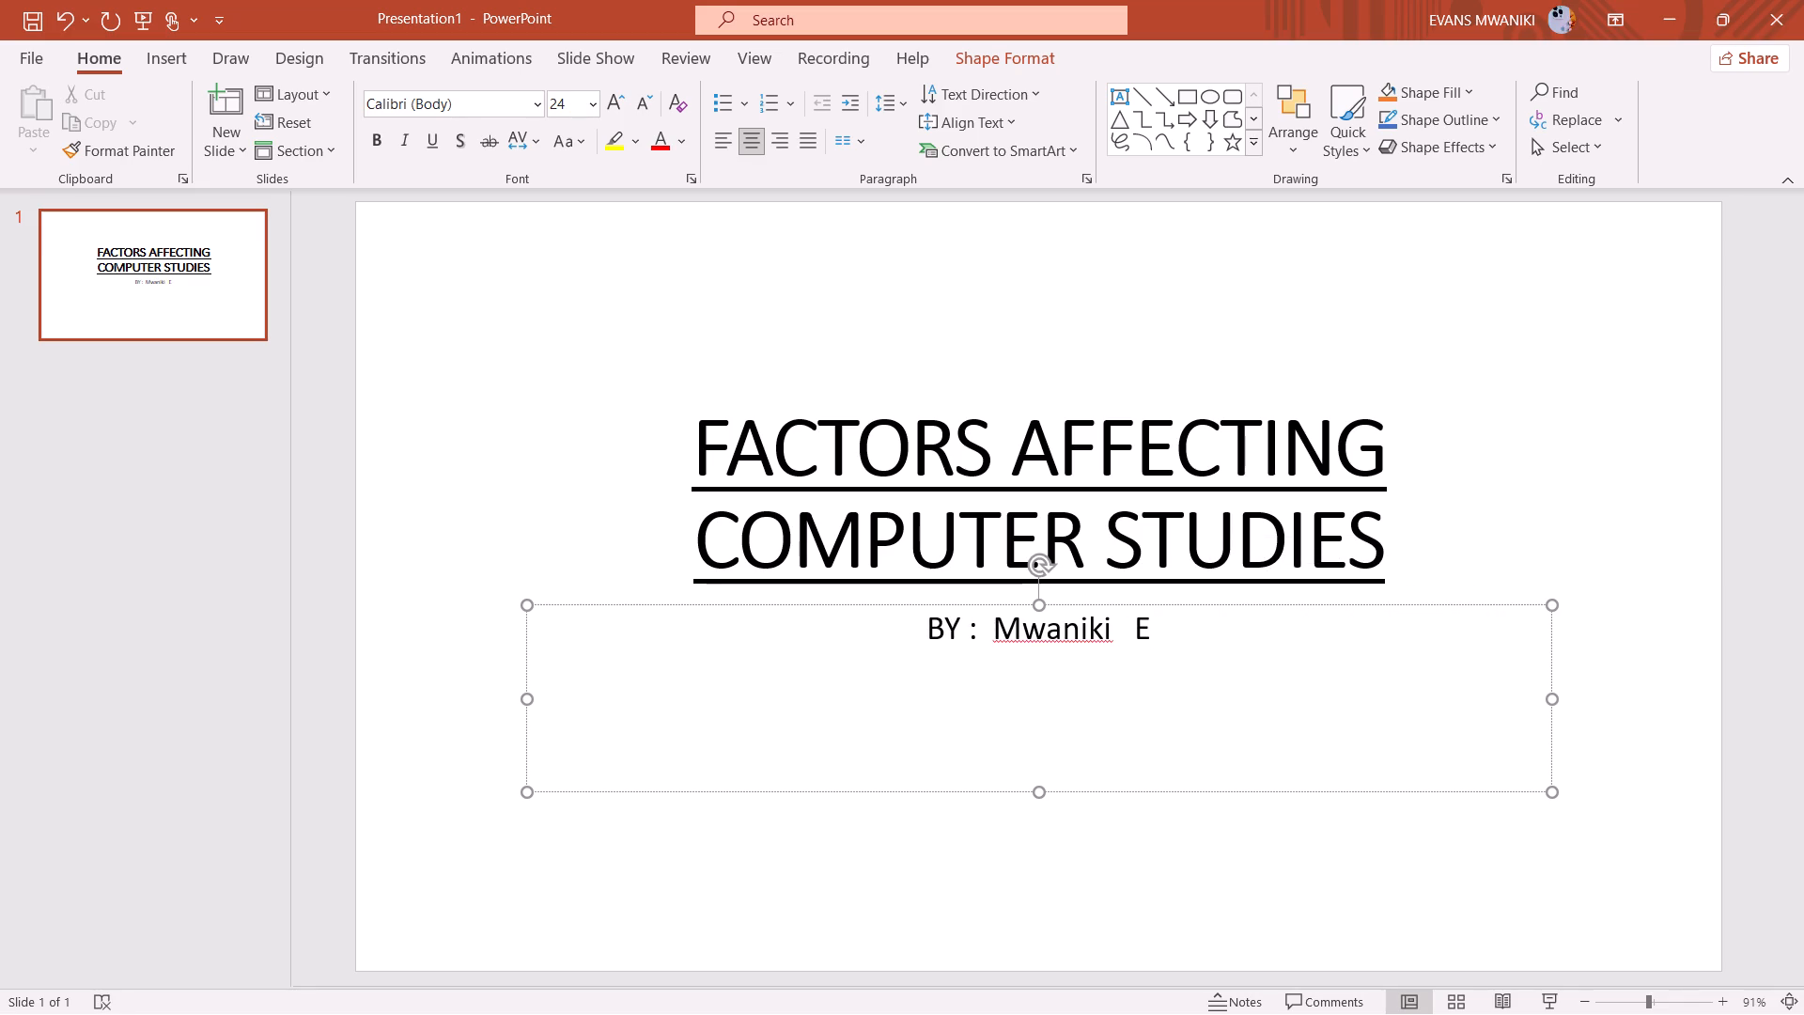
key(a)
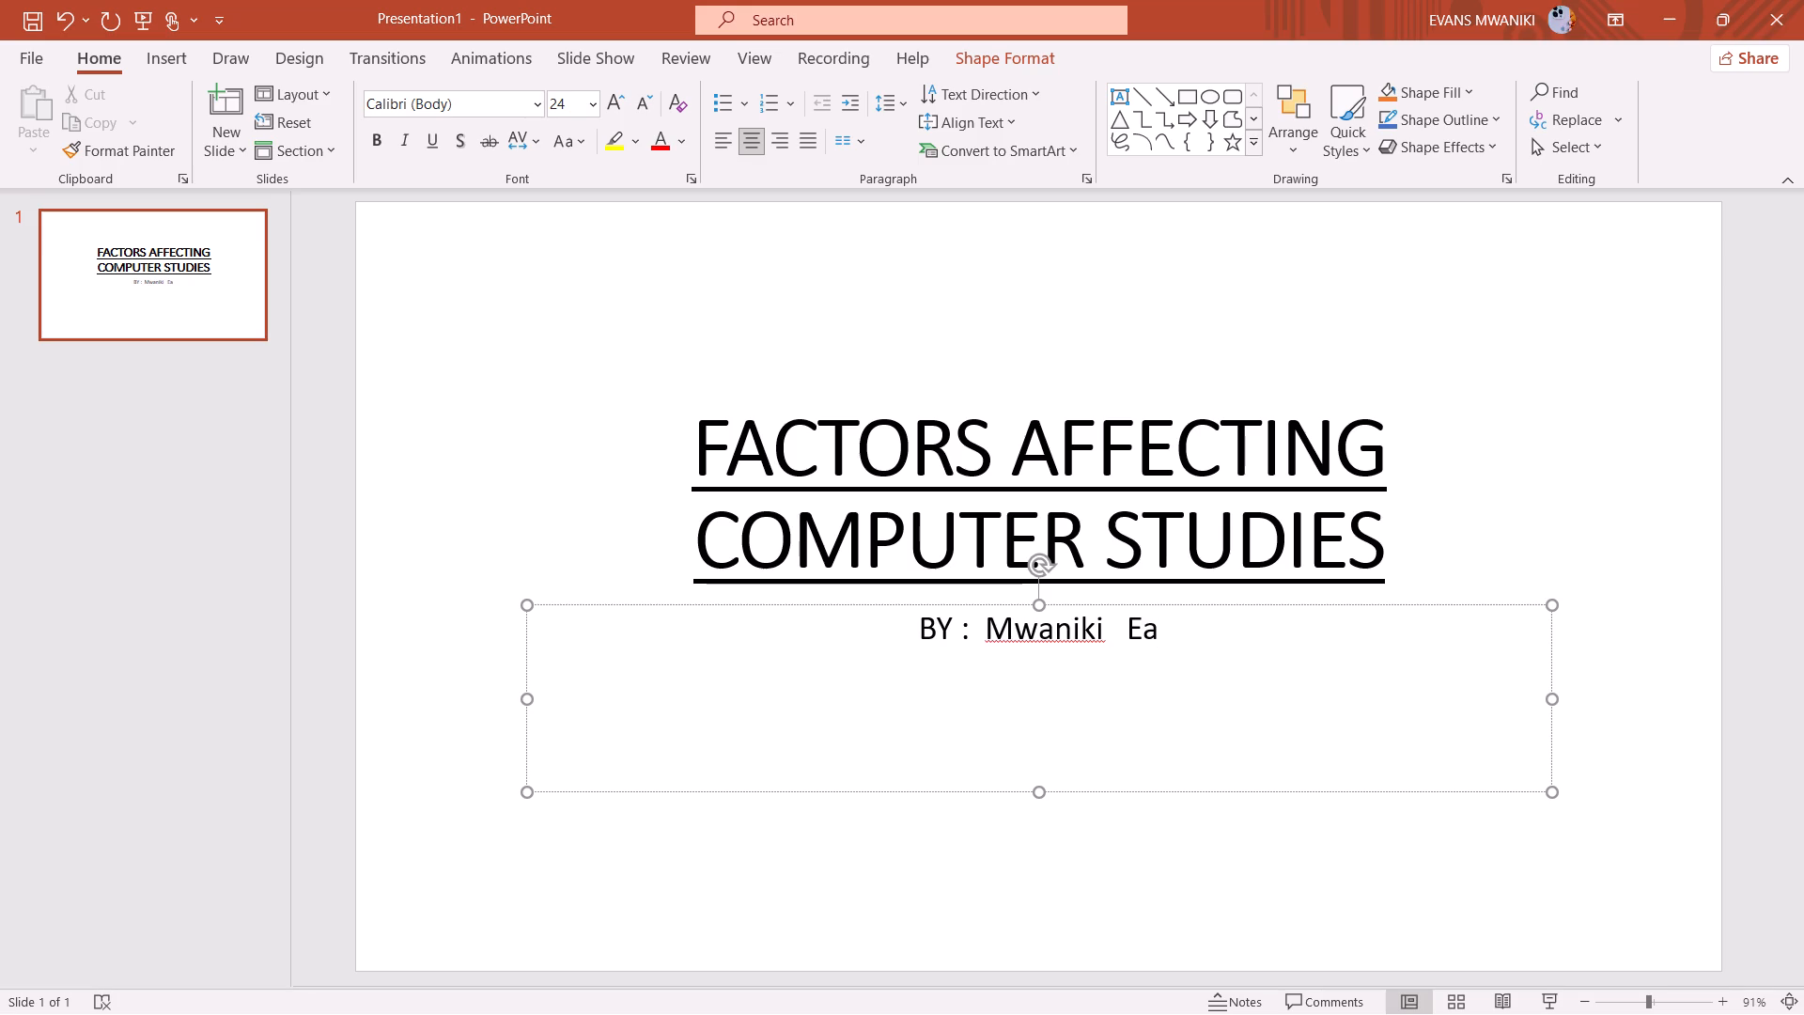
key(BackSpace)
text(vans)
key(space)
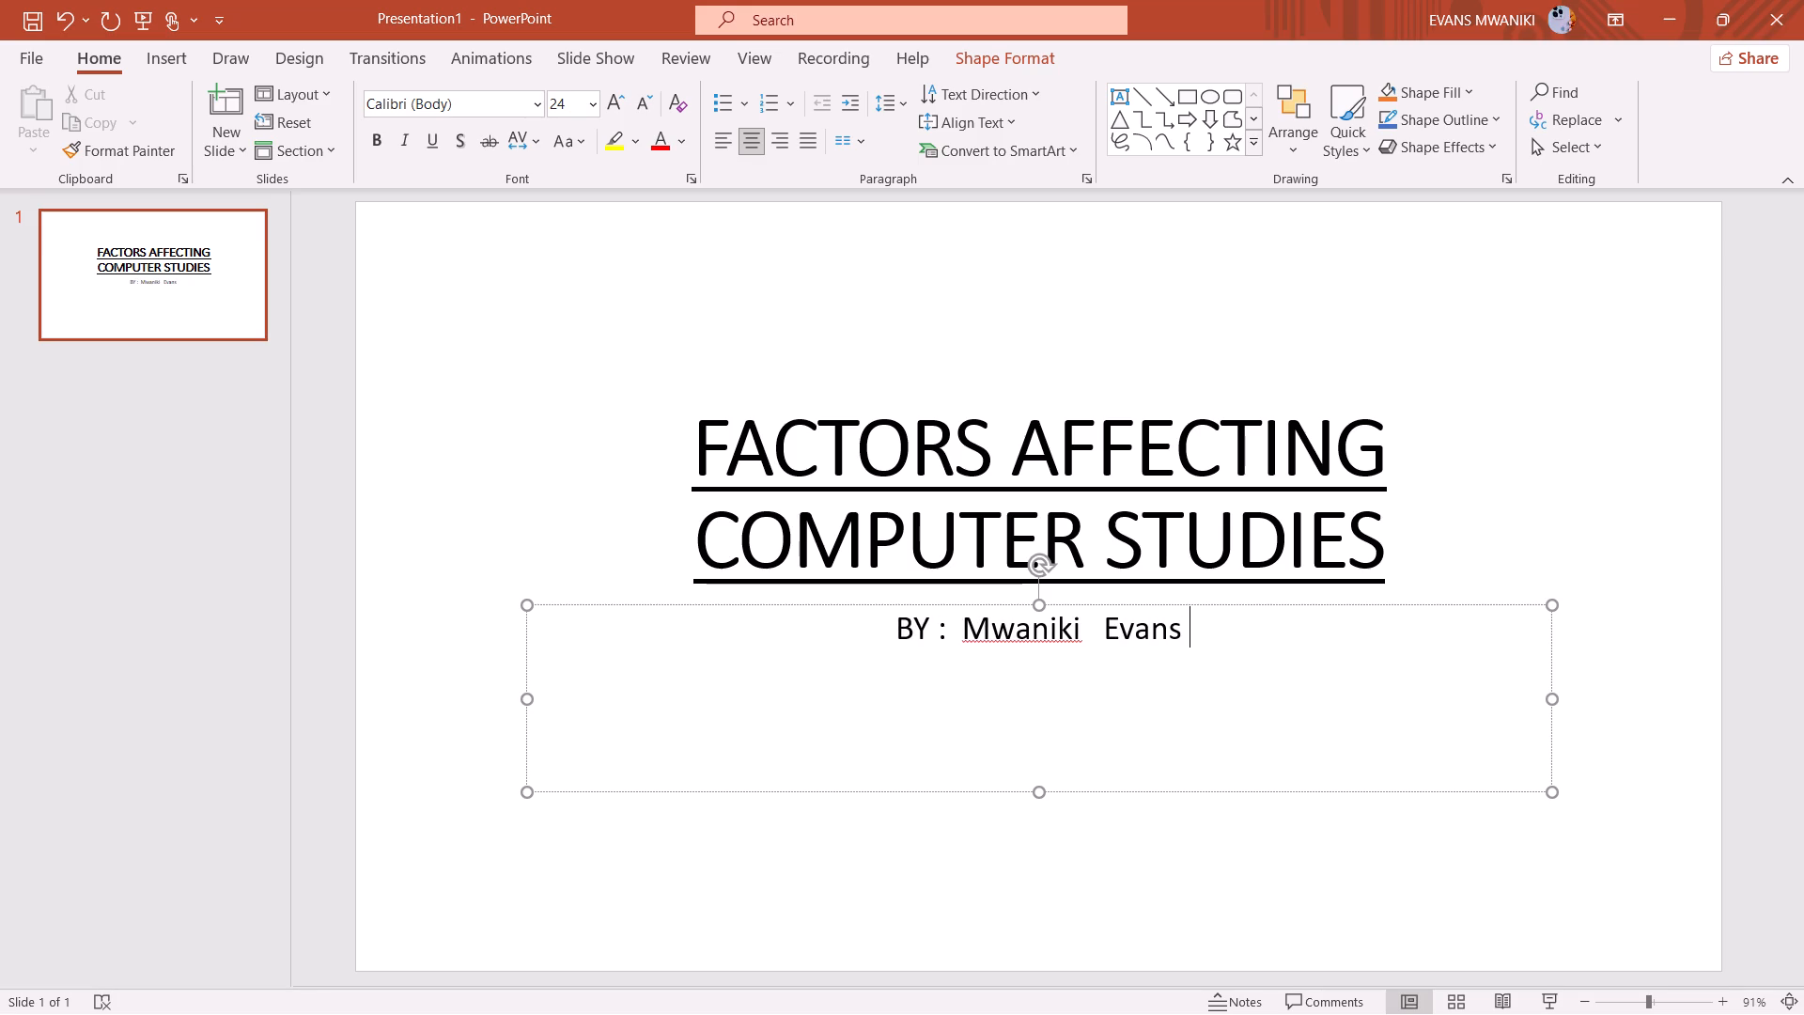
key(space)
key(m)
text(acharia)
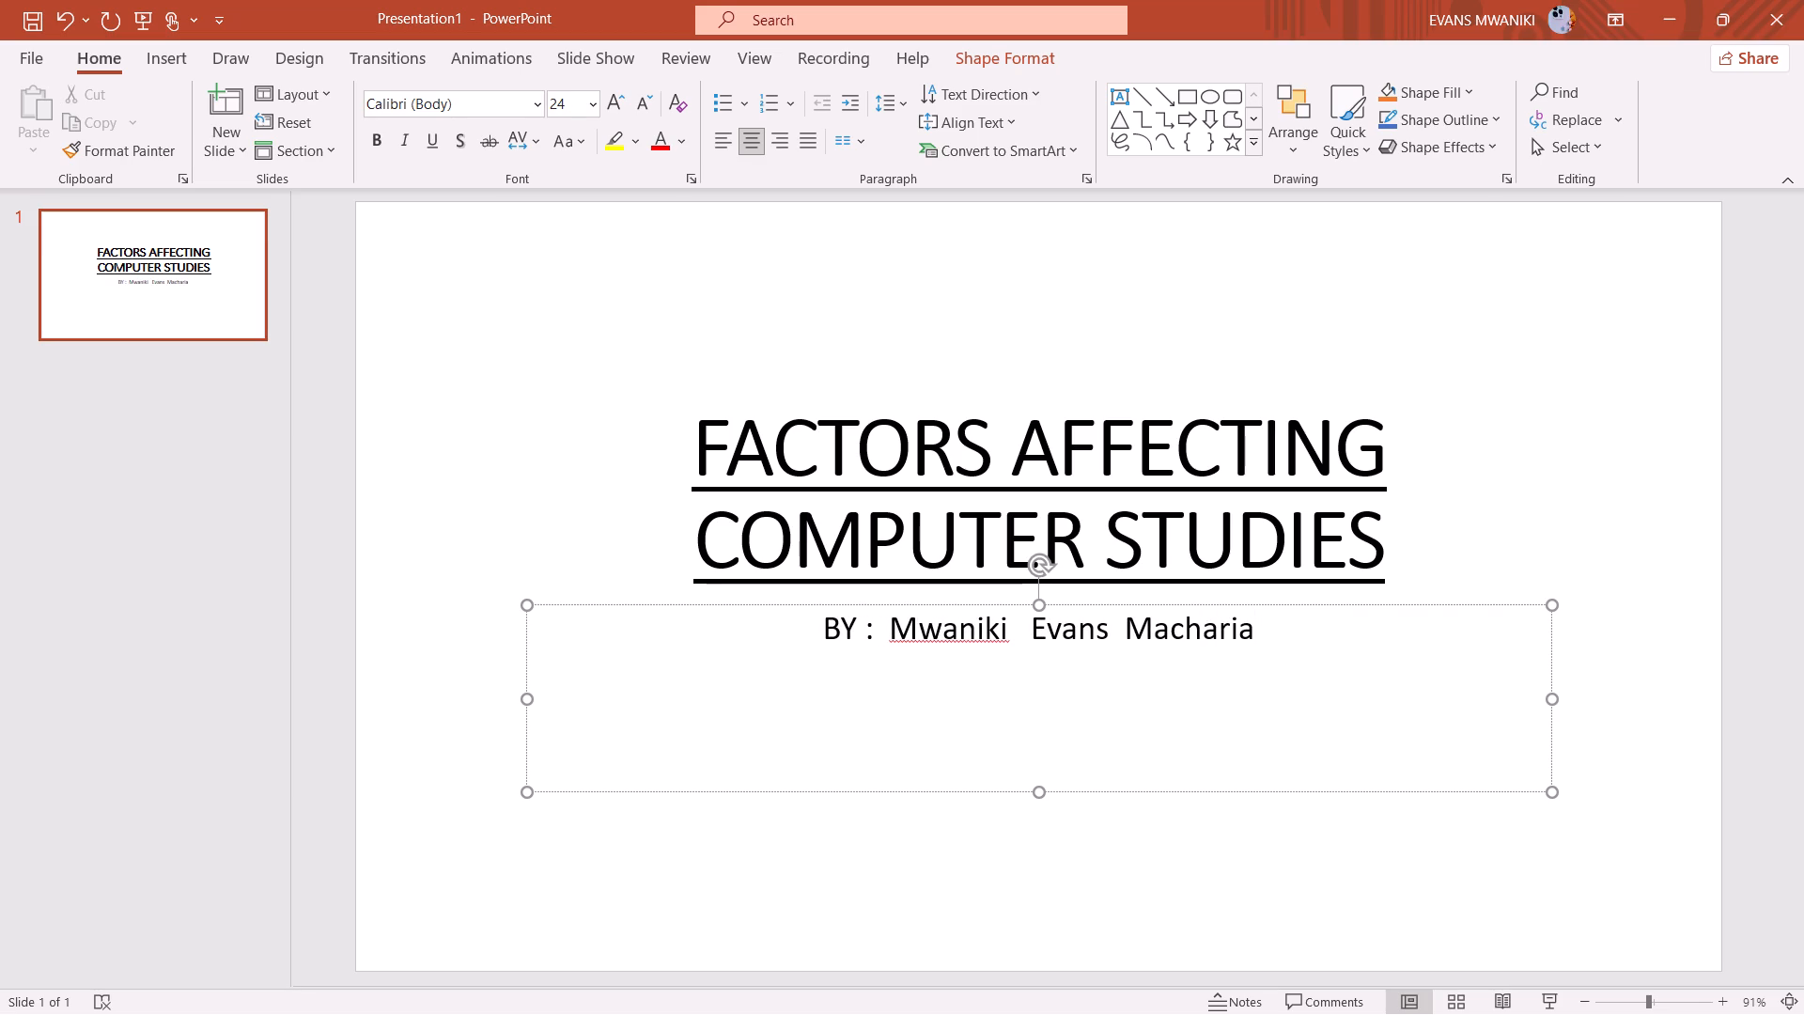
Remove one space between the author's surname and first name in the byline, keeping the first name's initial capitalised.
click(1021, 728)
click(1044, 677)
key(BackSpace)
key(BackSpace)
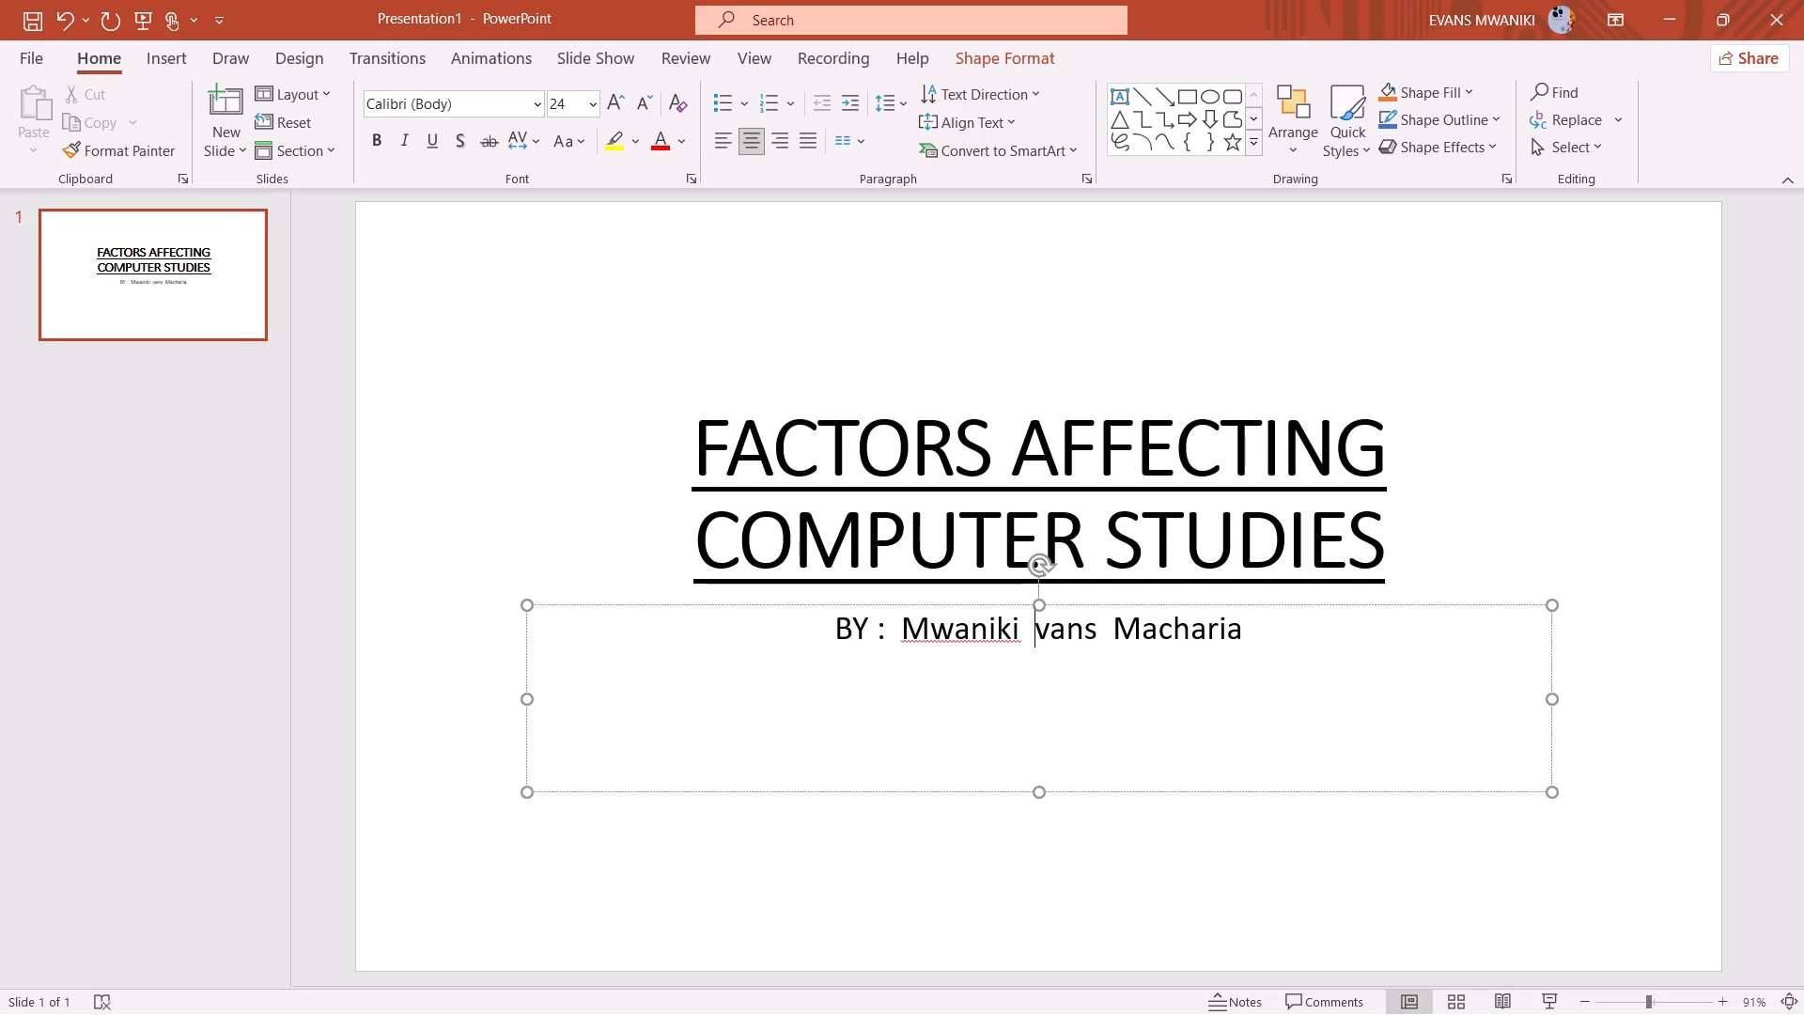
key(e)
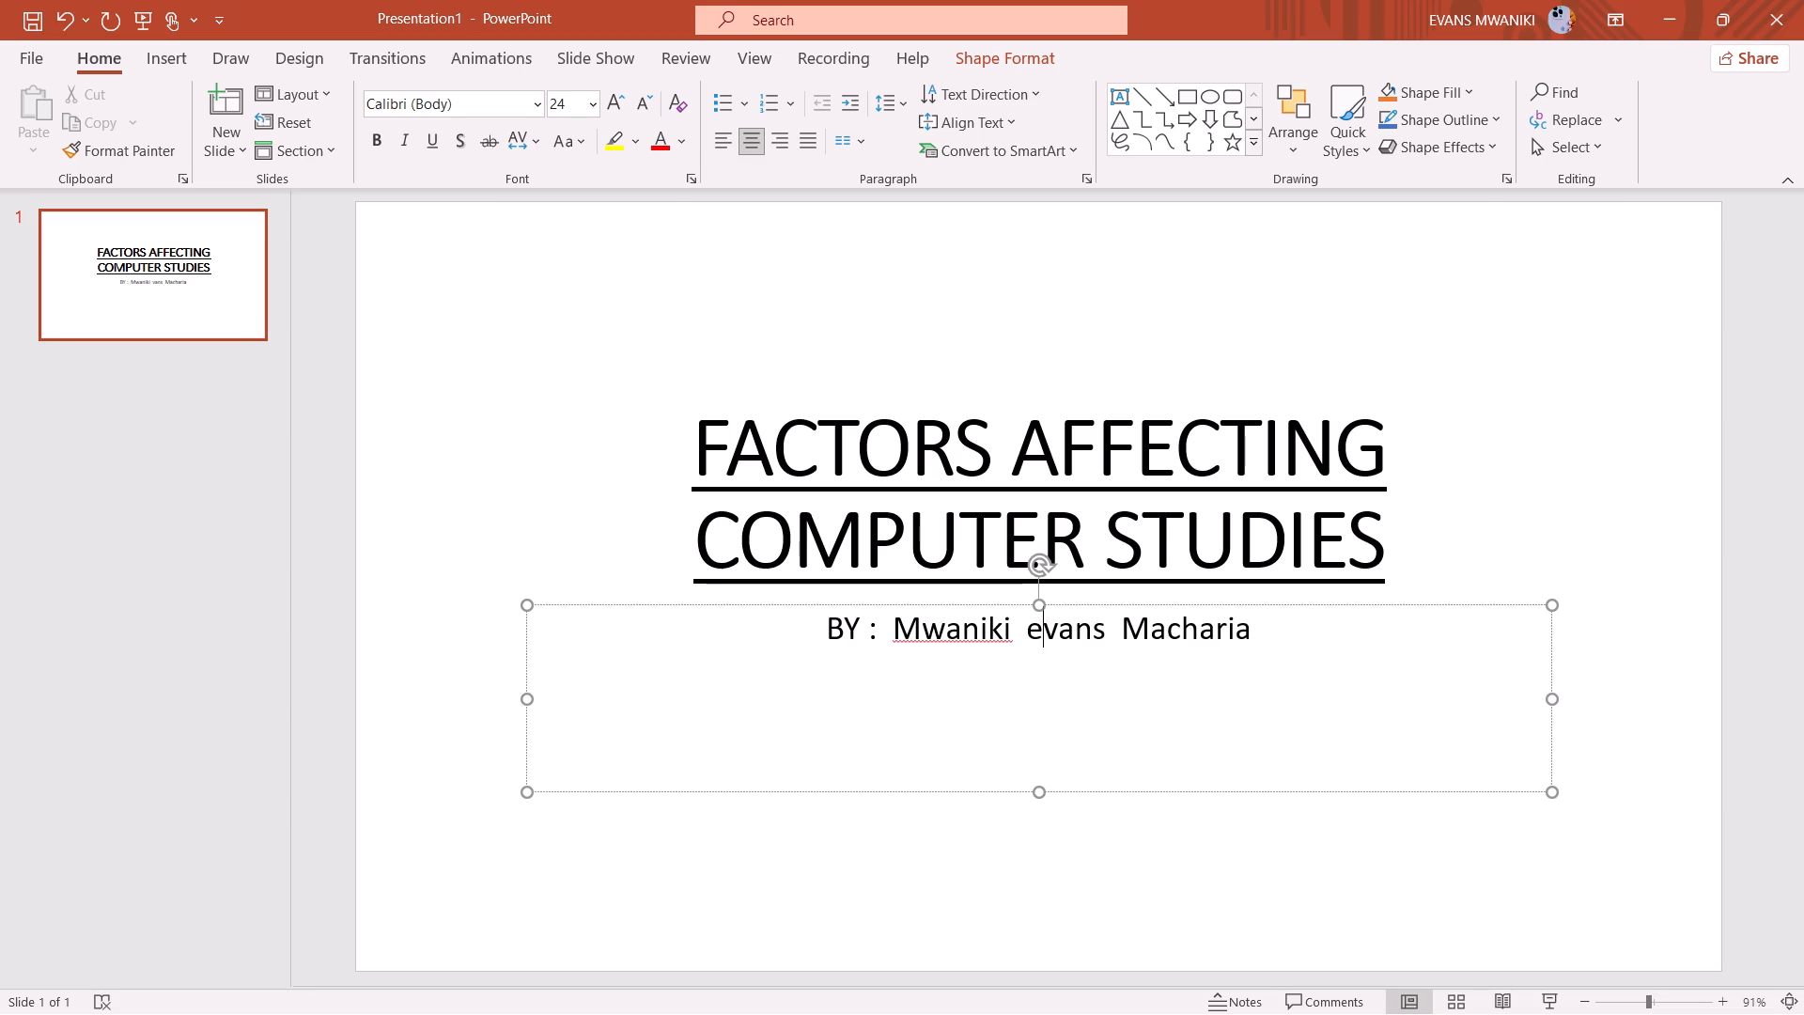
key(BackSpace)
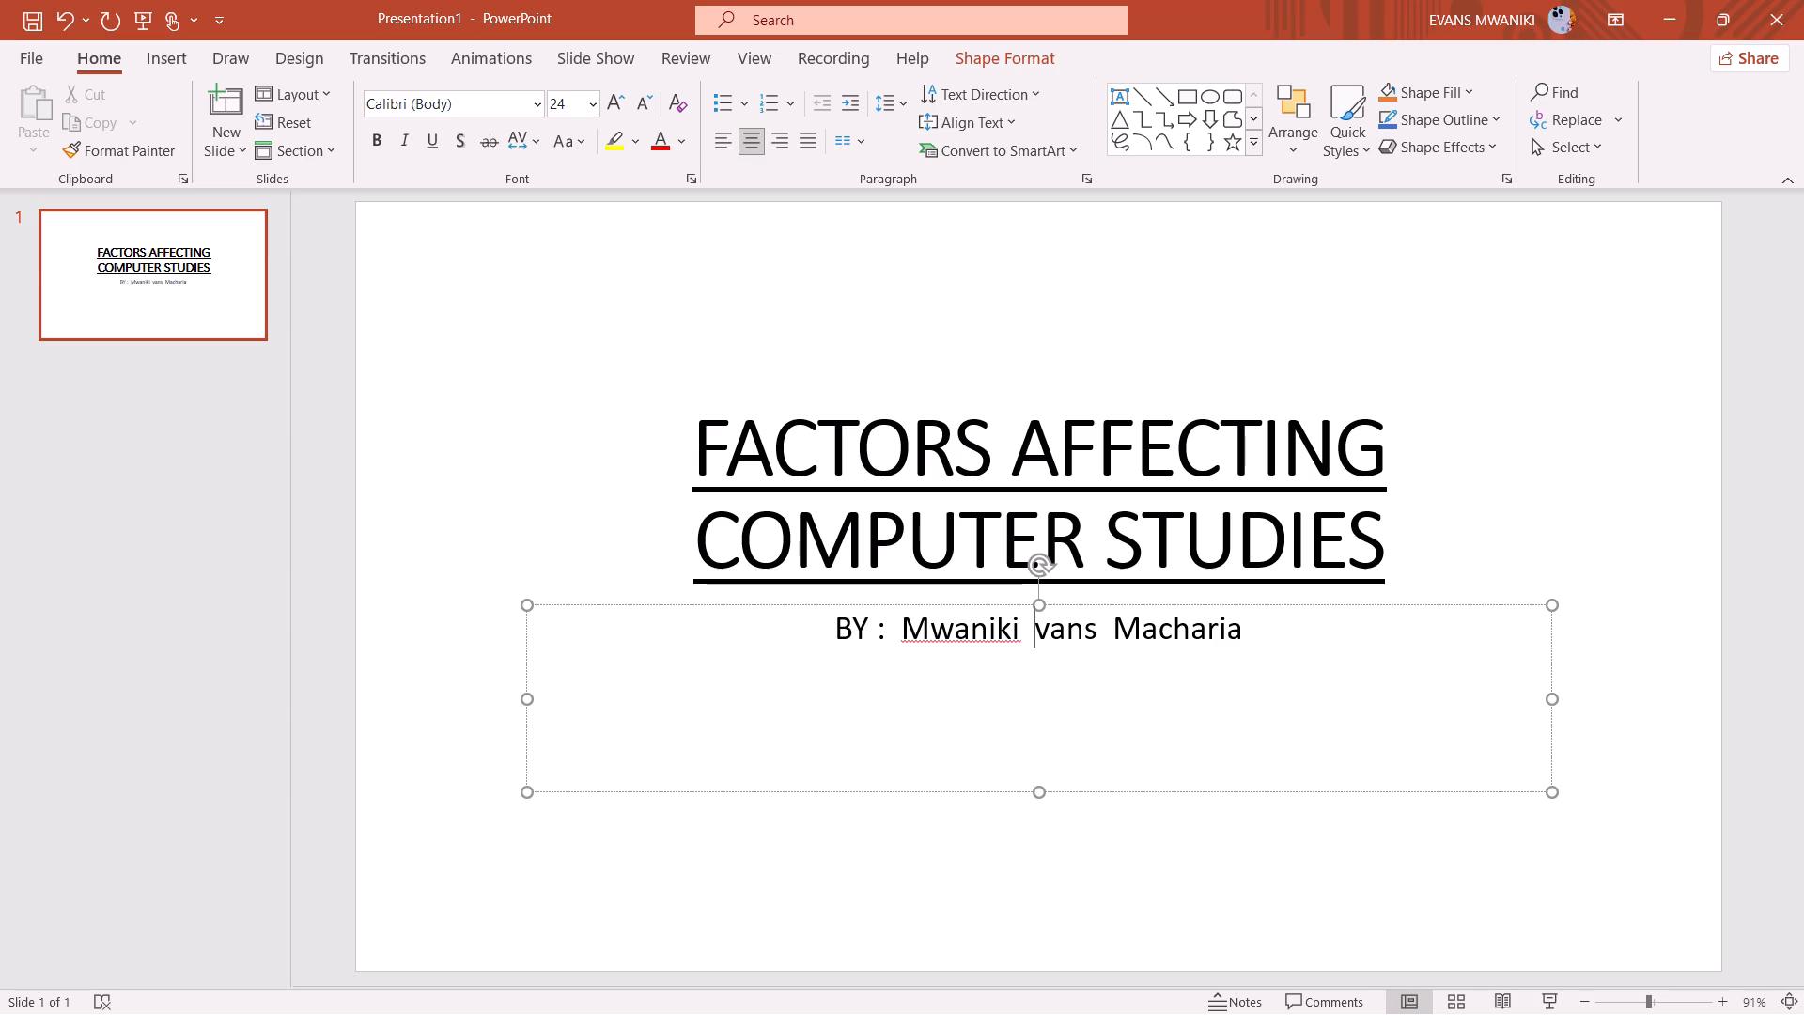
key(e)
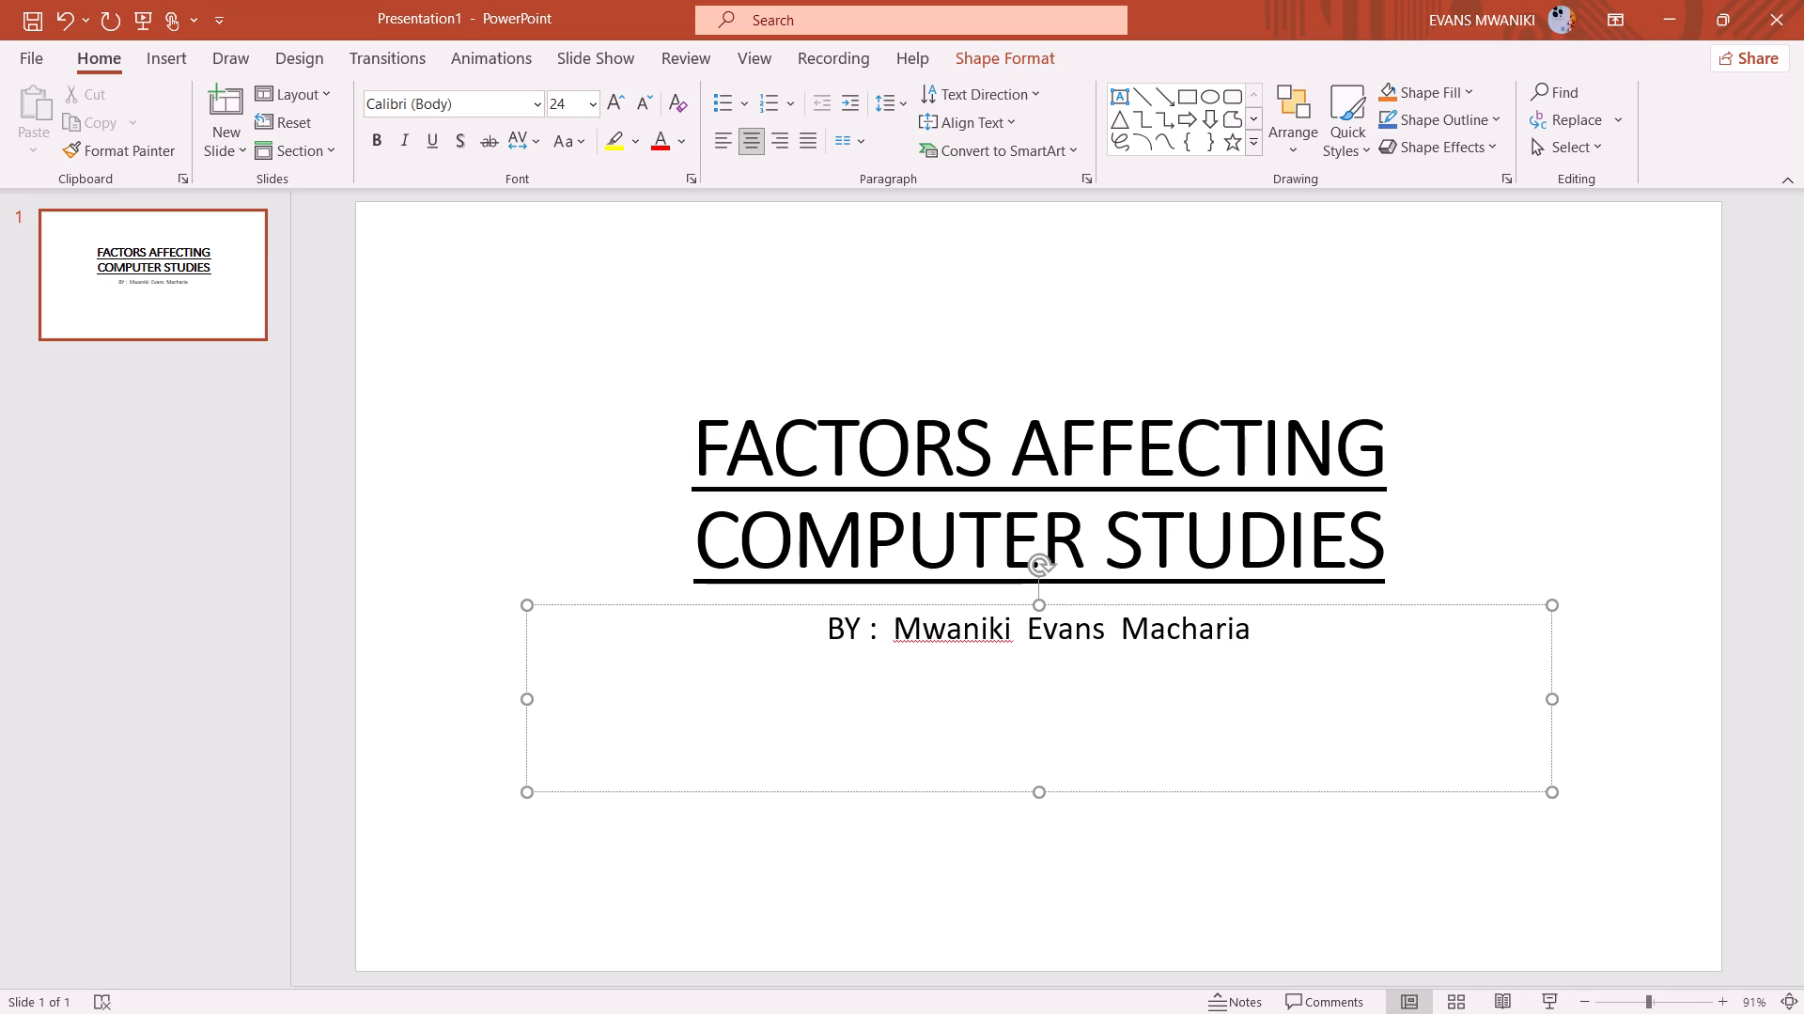
click(1258, 637)
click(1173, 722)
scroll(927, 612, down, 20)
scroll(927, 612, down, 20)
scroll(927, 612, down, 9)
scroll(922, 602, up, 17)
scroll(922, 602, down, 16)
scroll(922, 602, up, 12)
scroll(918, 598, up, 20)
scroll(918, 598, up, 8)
Insert a down arrow shape, 1.07" high and 0.53" wide, in the empty area below the byline.
click(1214, 121)
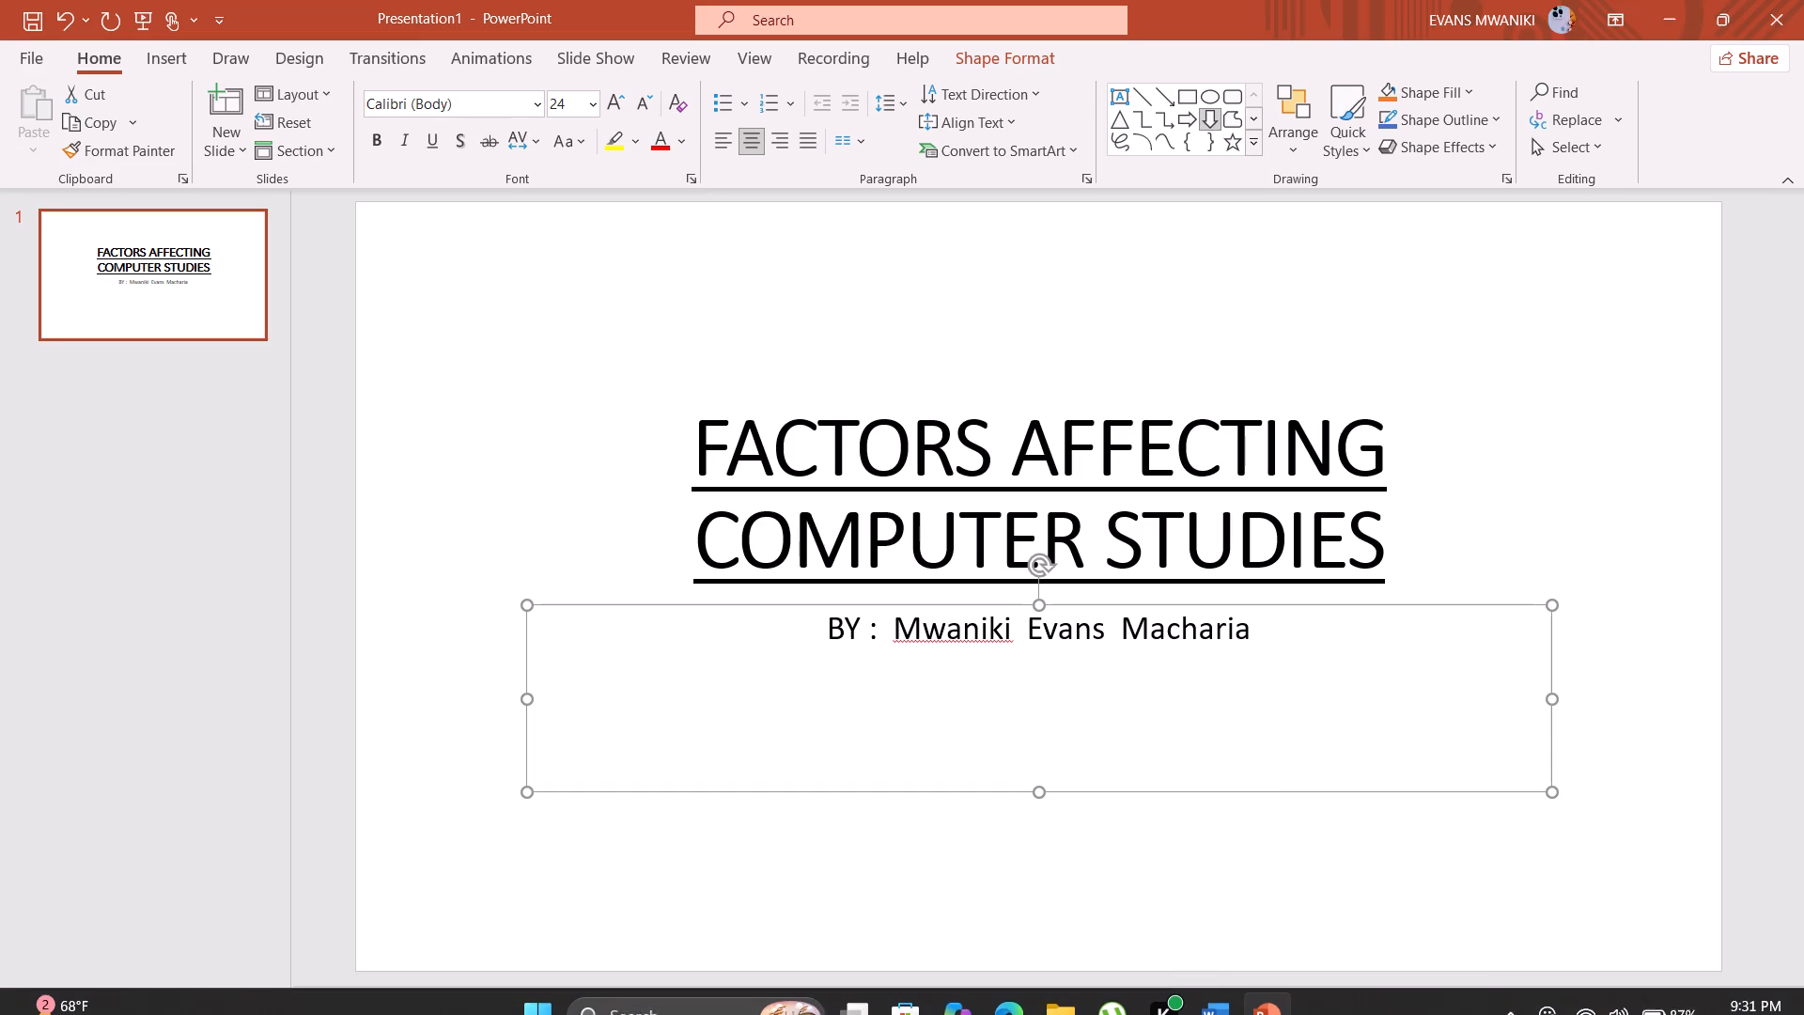
click(875, 793)
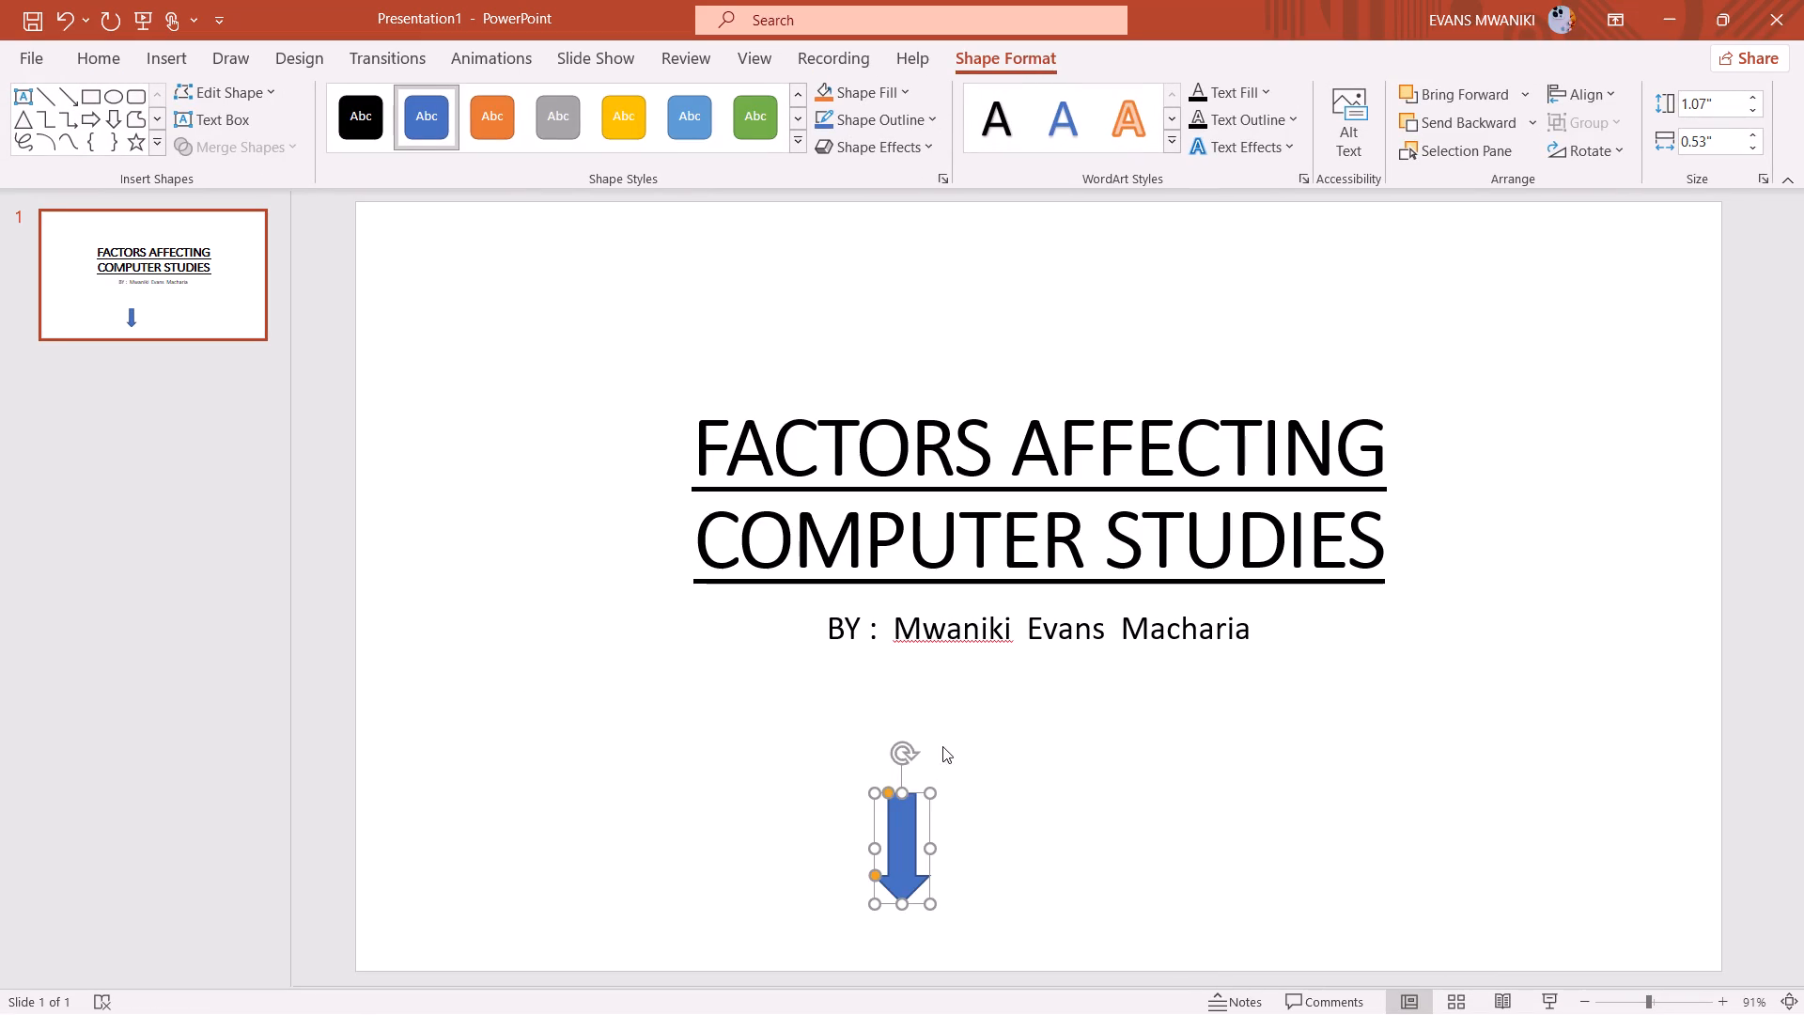
click(948, 734)
click(1020, 678)
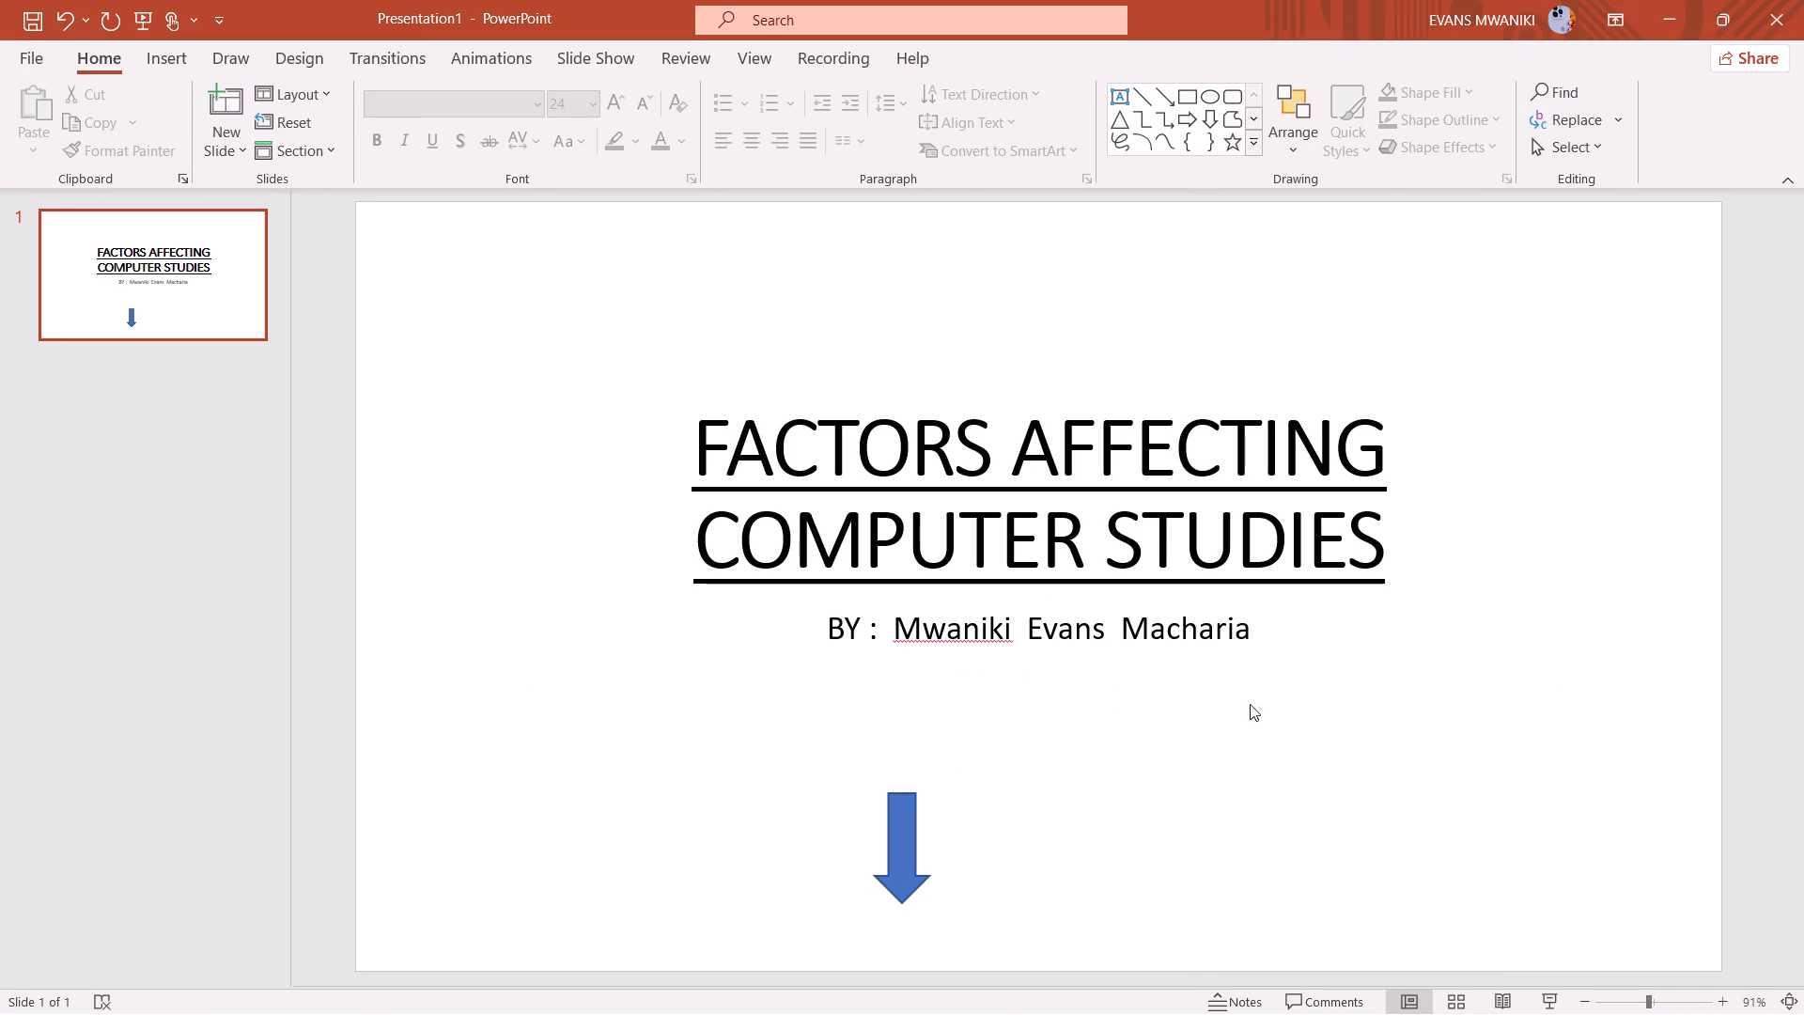
click(1423, 711)
Move the down arrow to the slide's upper left area, just above and left of the title.
click(912, 832)
drag(903, 828, 899, 827)
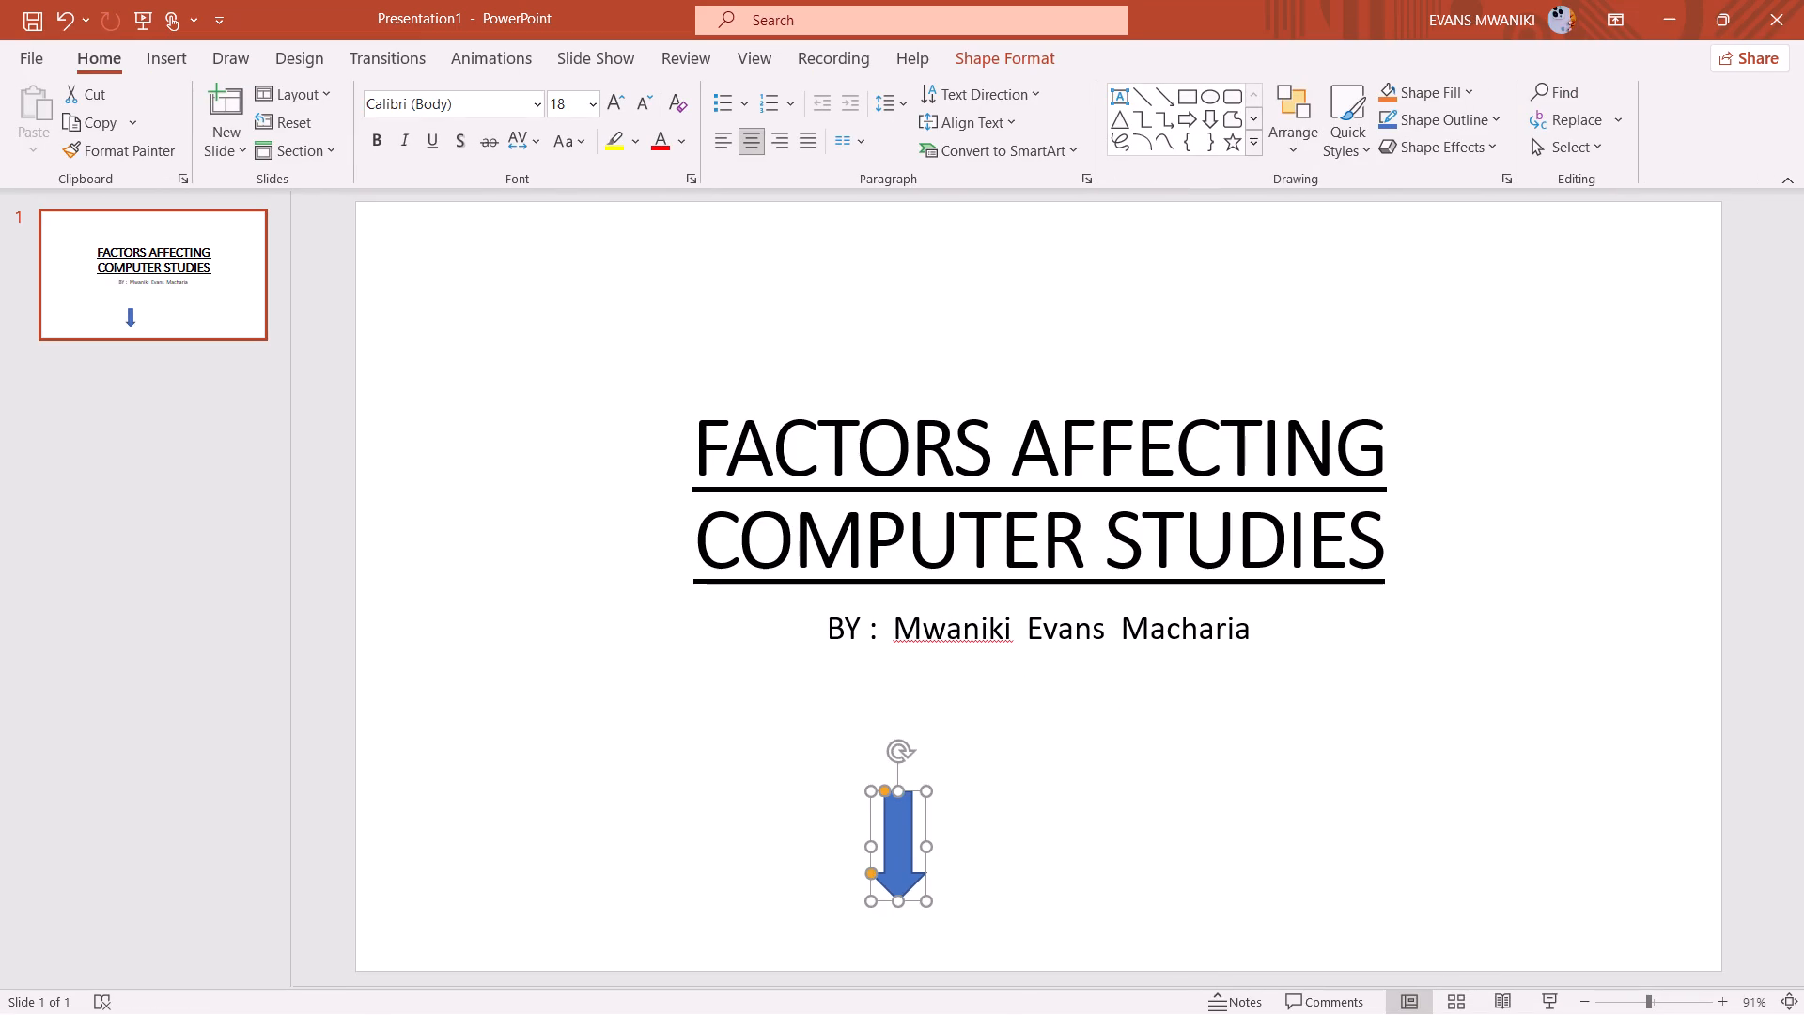
drag(899, 827, 533, 342)
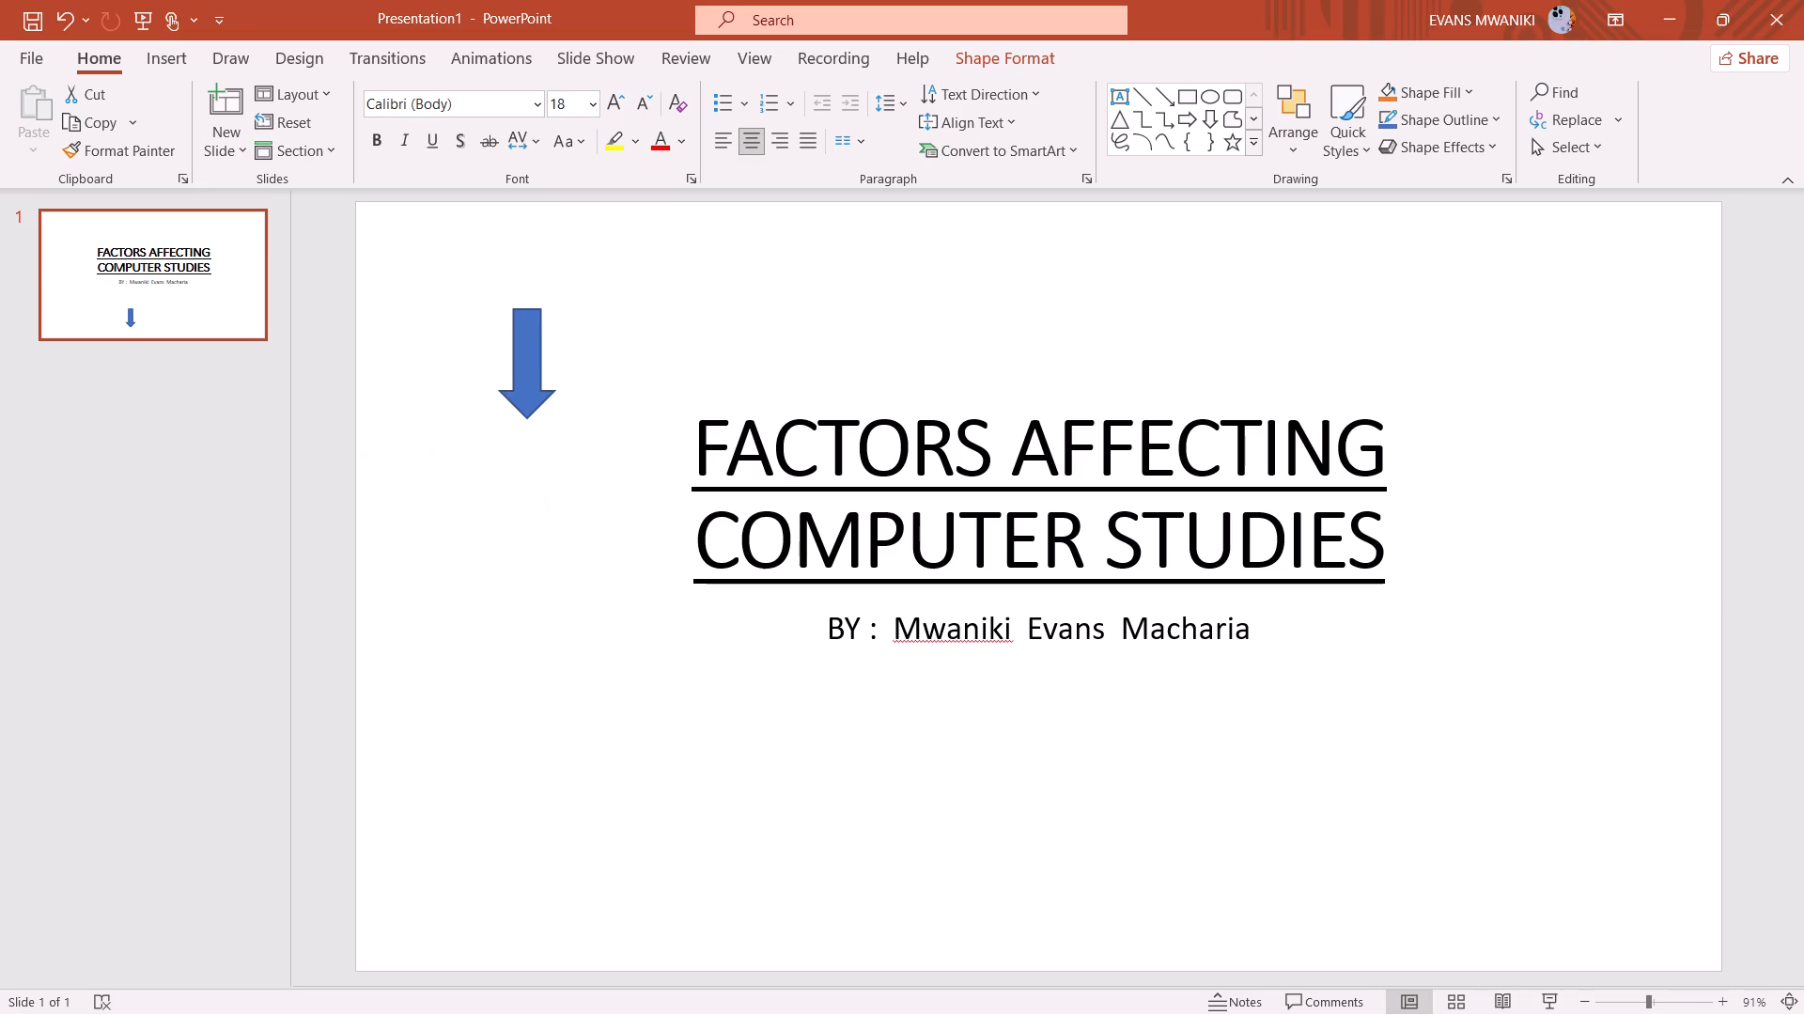
drag(533, 342, 529, 338)
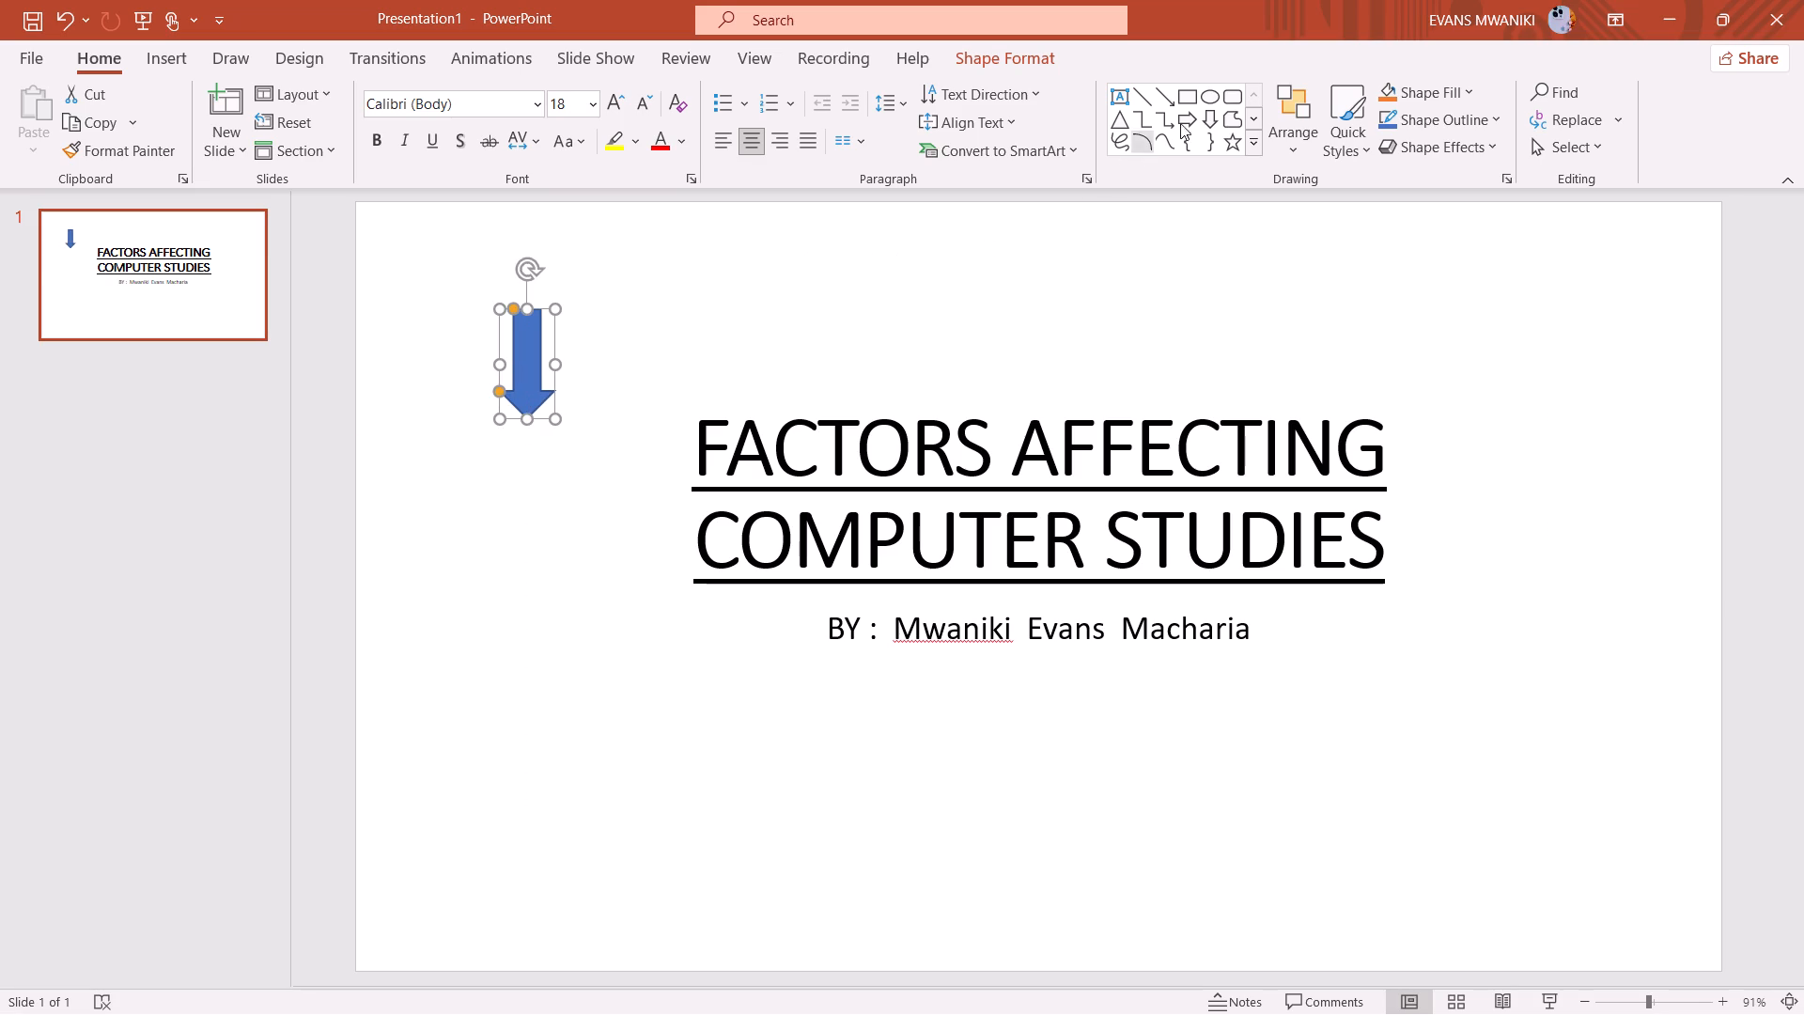
Insert a second 1.07" by 0.53" down arrow at the slide's upper right, roughly level with the first arrow.
click(1207, 117)
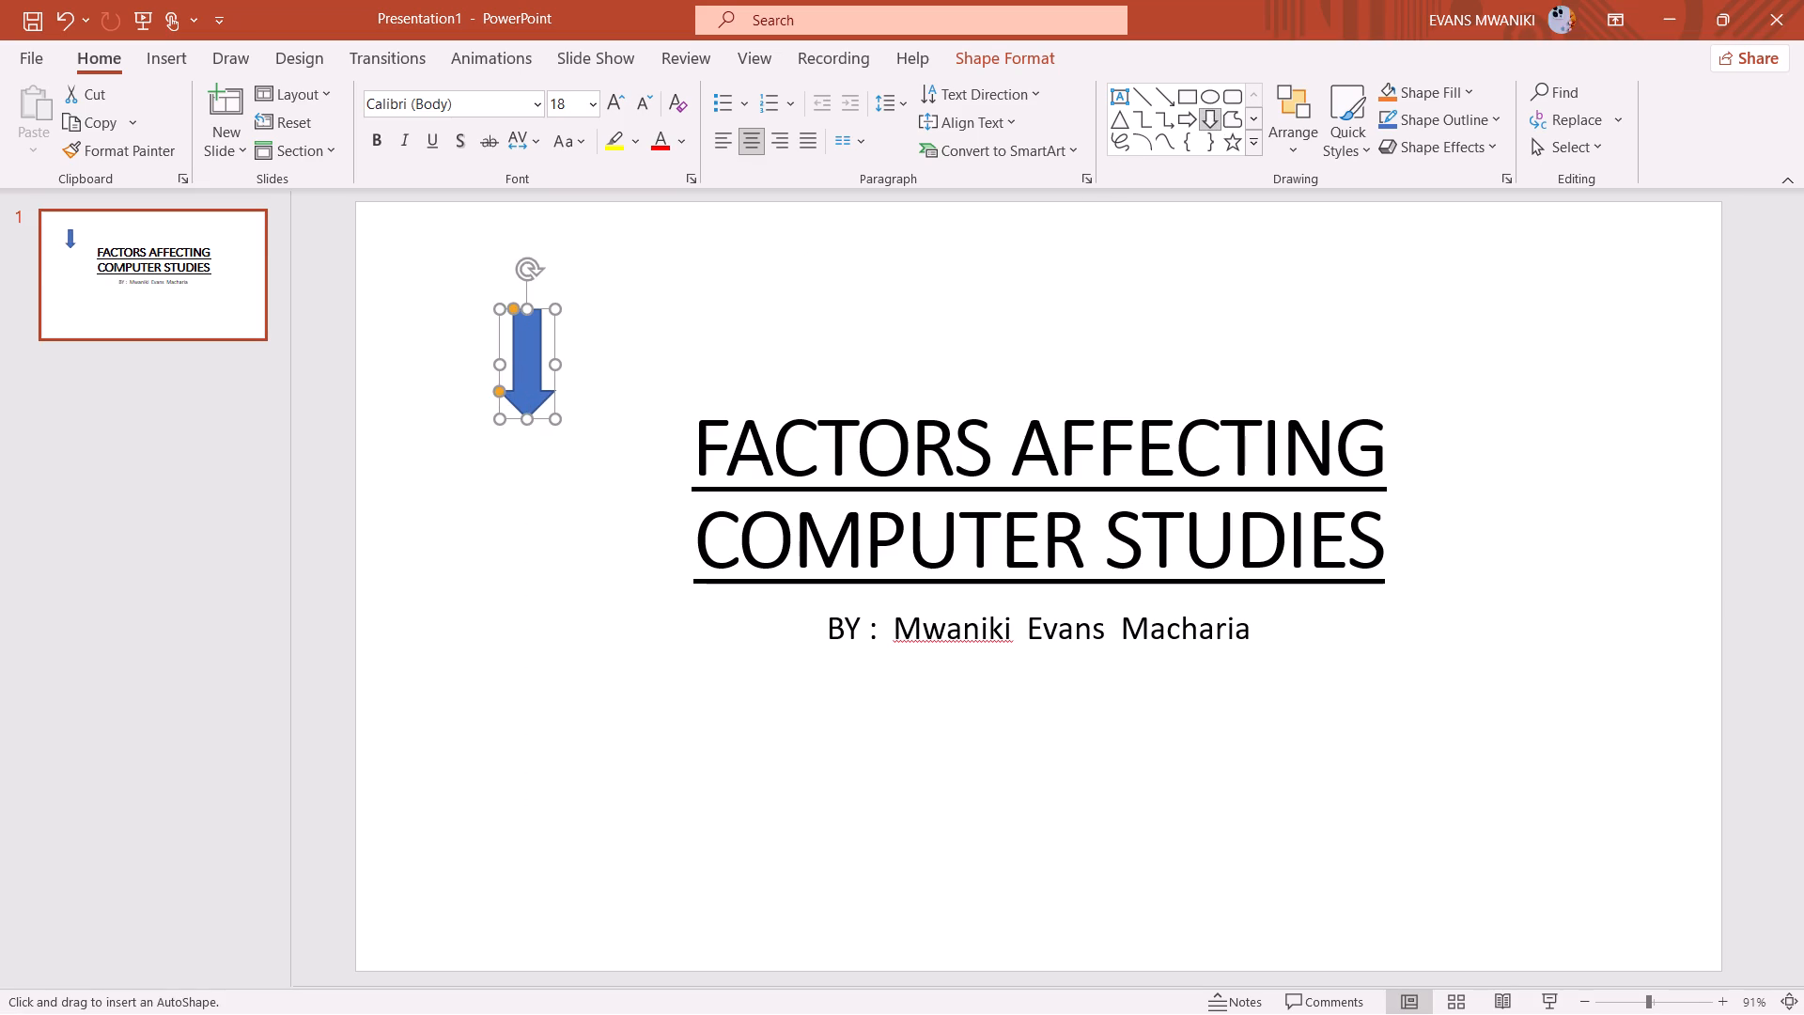
click(1462, 343)
drag(1501, 380, 1498, 369)
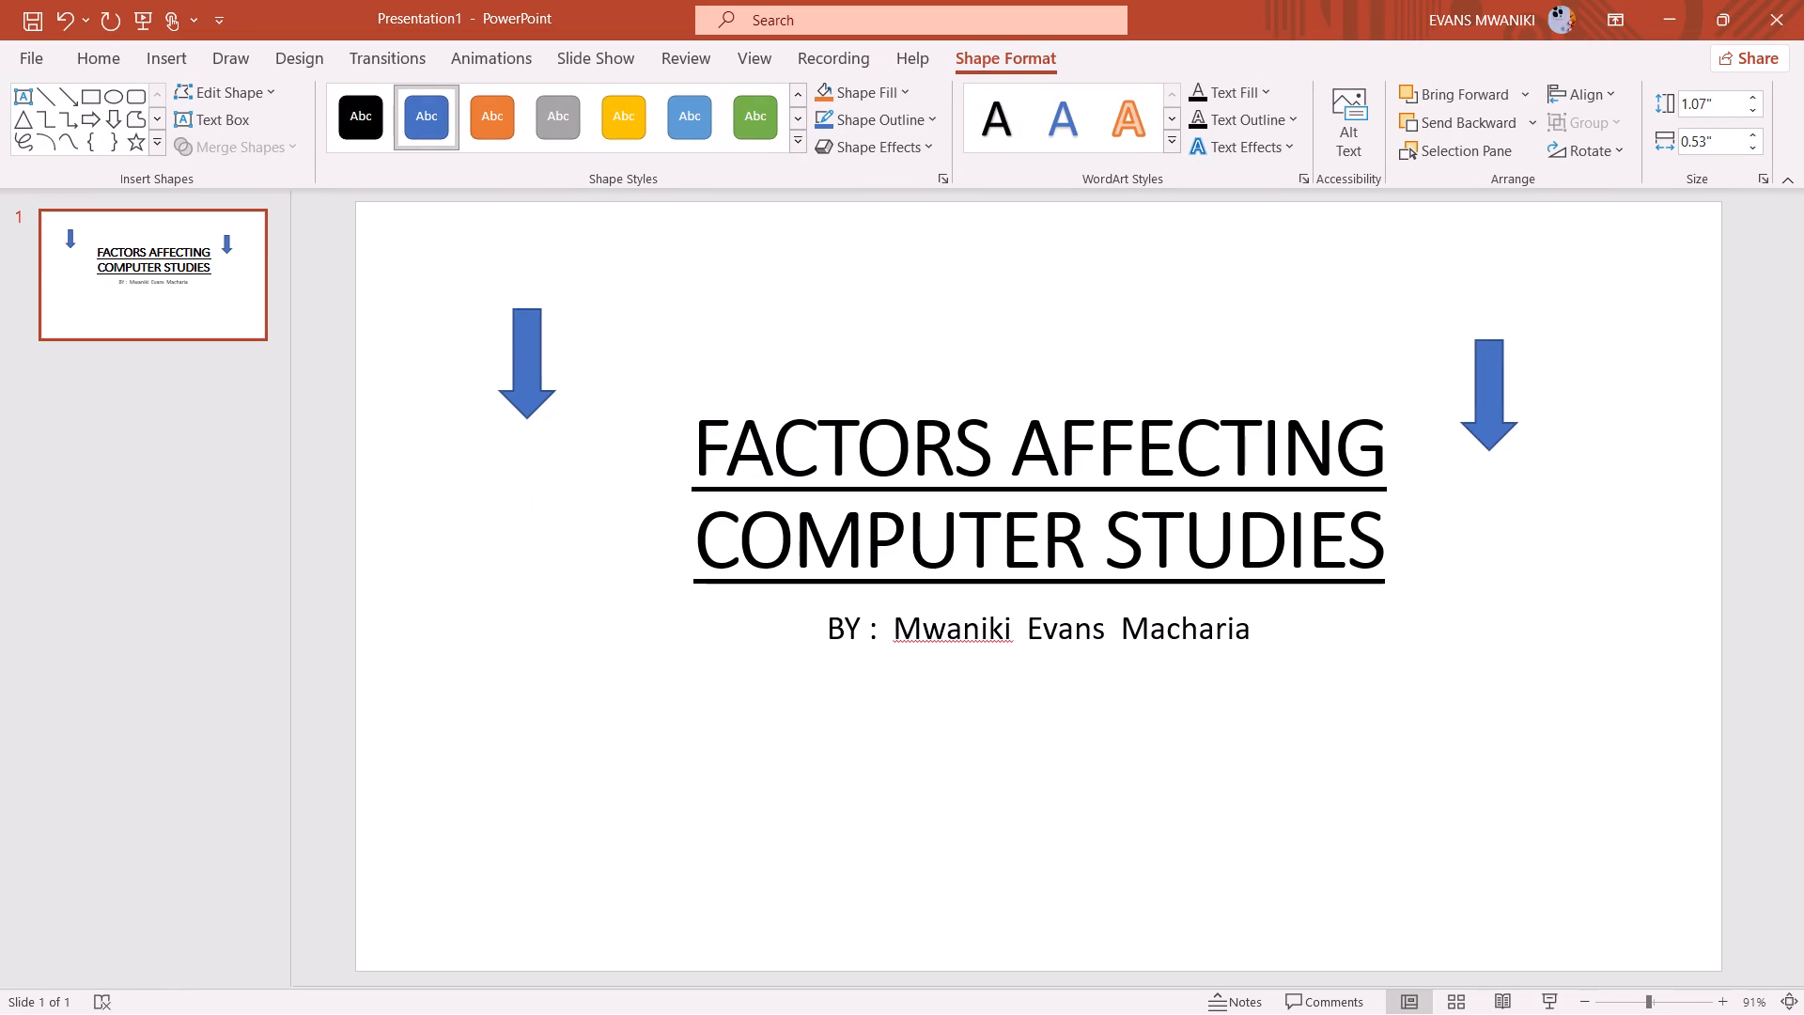
drag(1498, 369, 1506, 327)
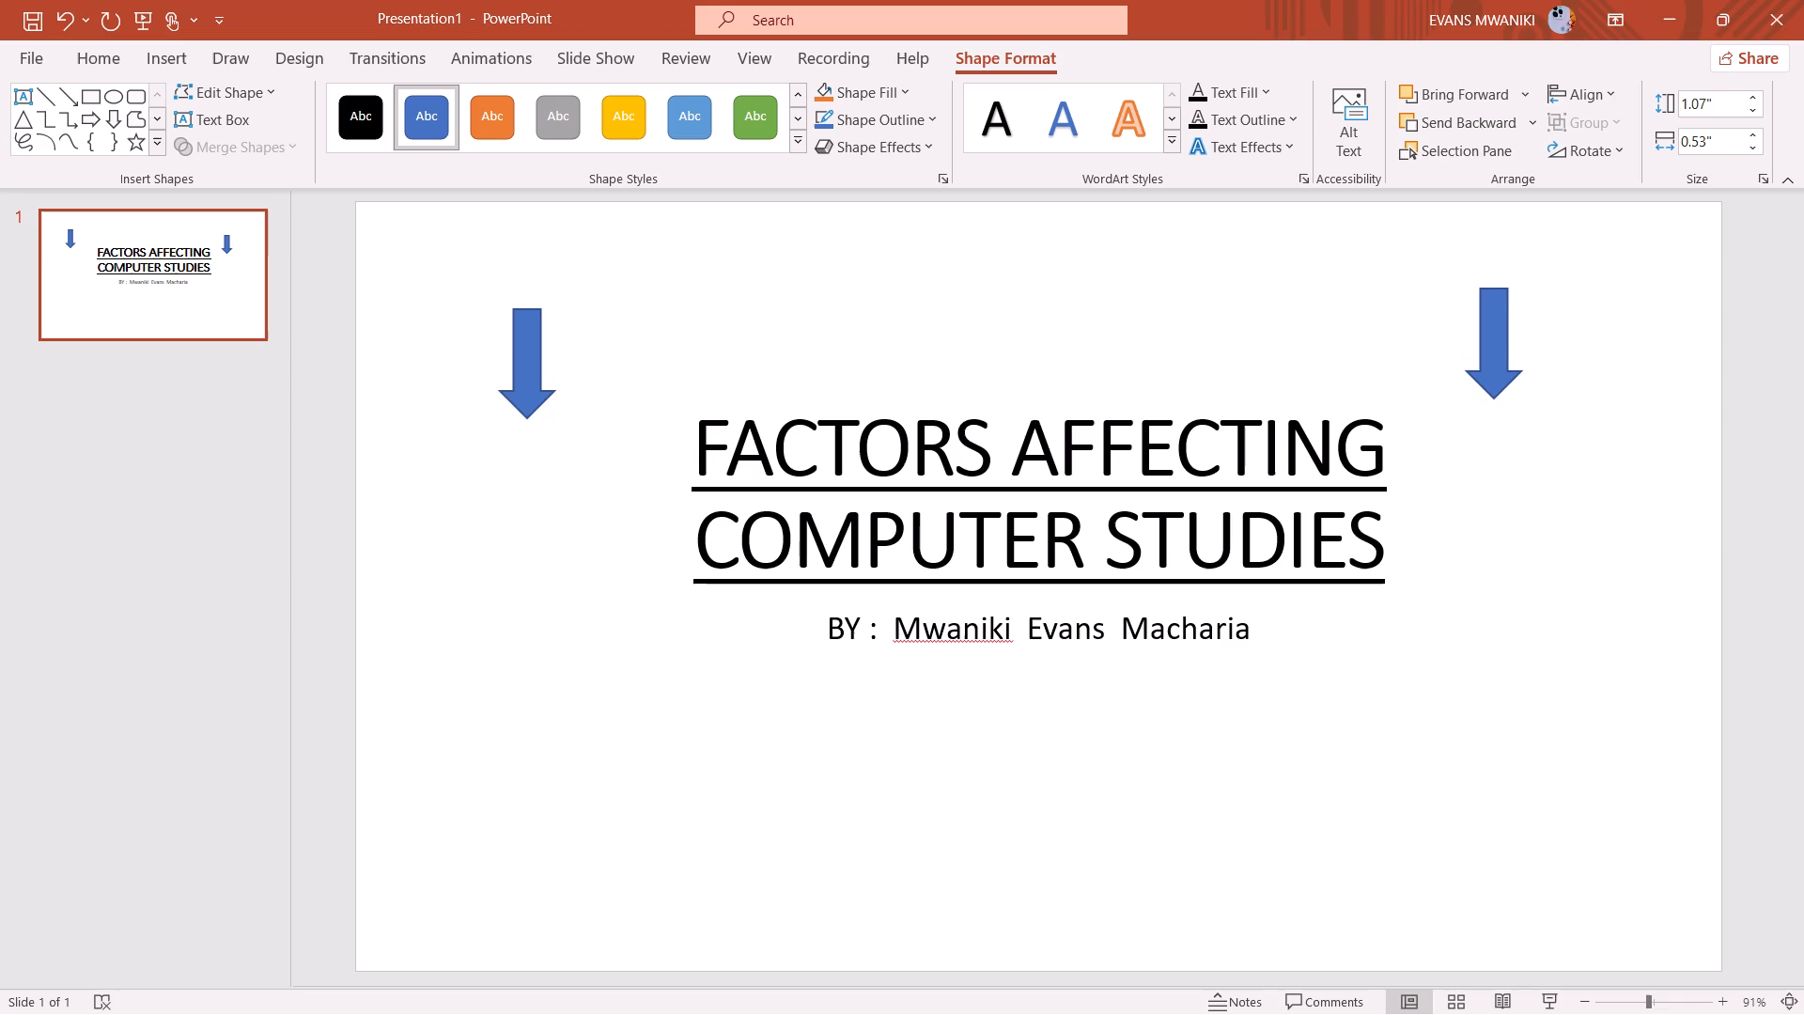
drag(1506, 327, 1501, 335)
click(1408, 361)
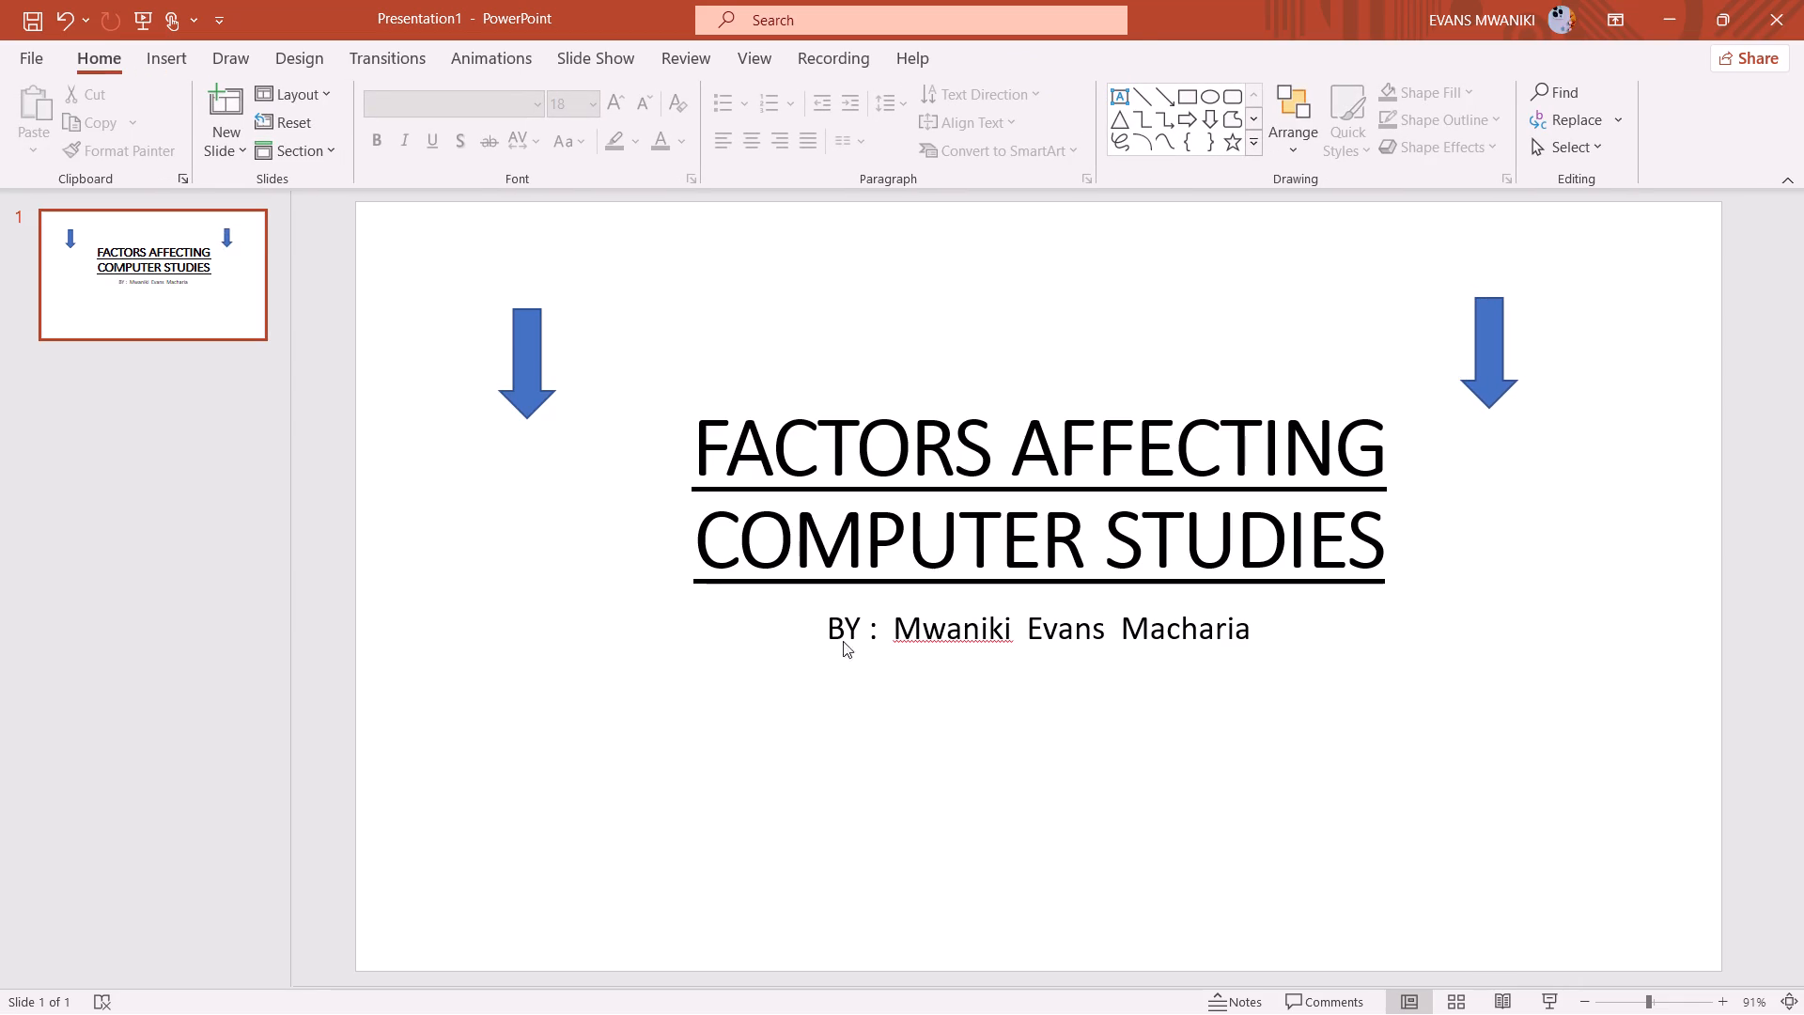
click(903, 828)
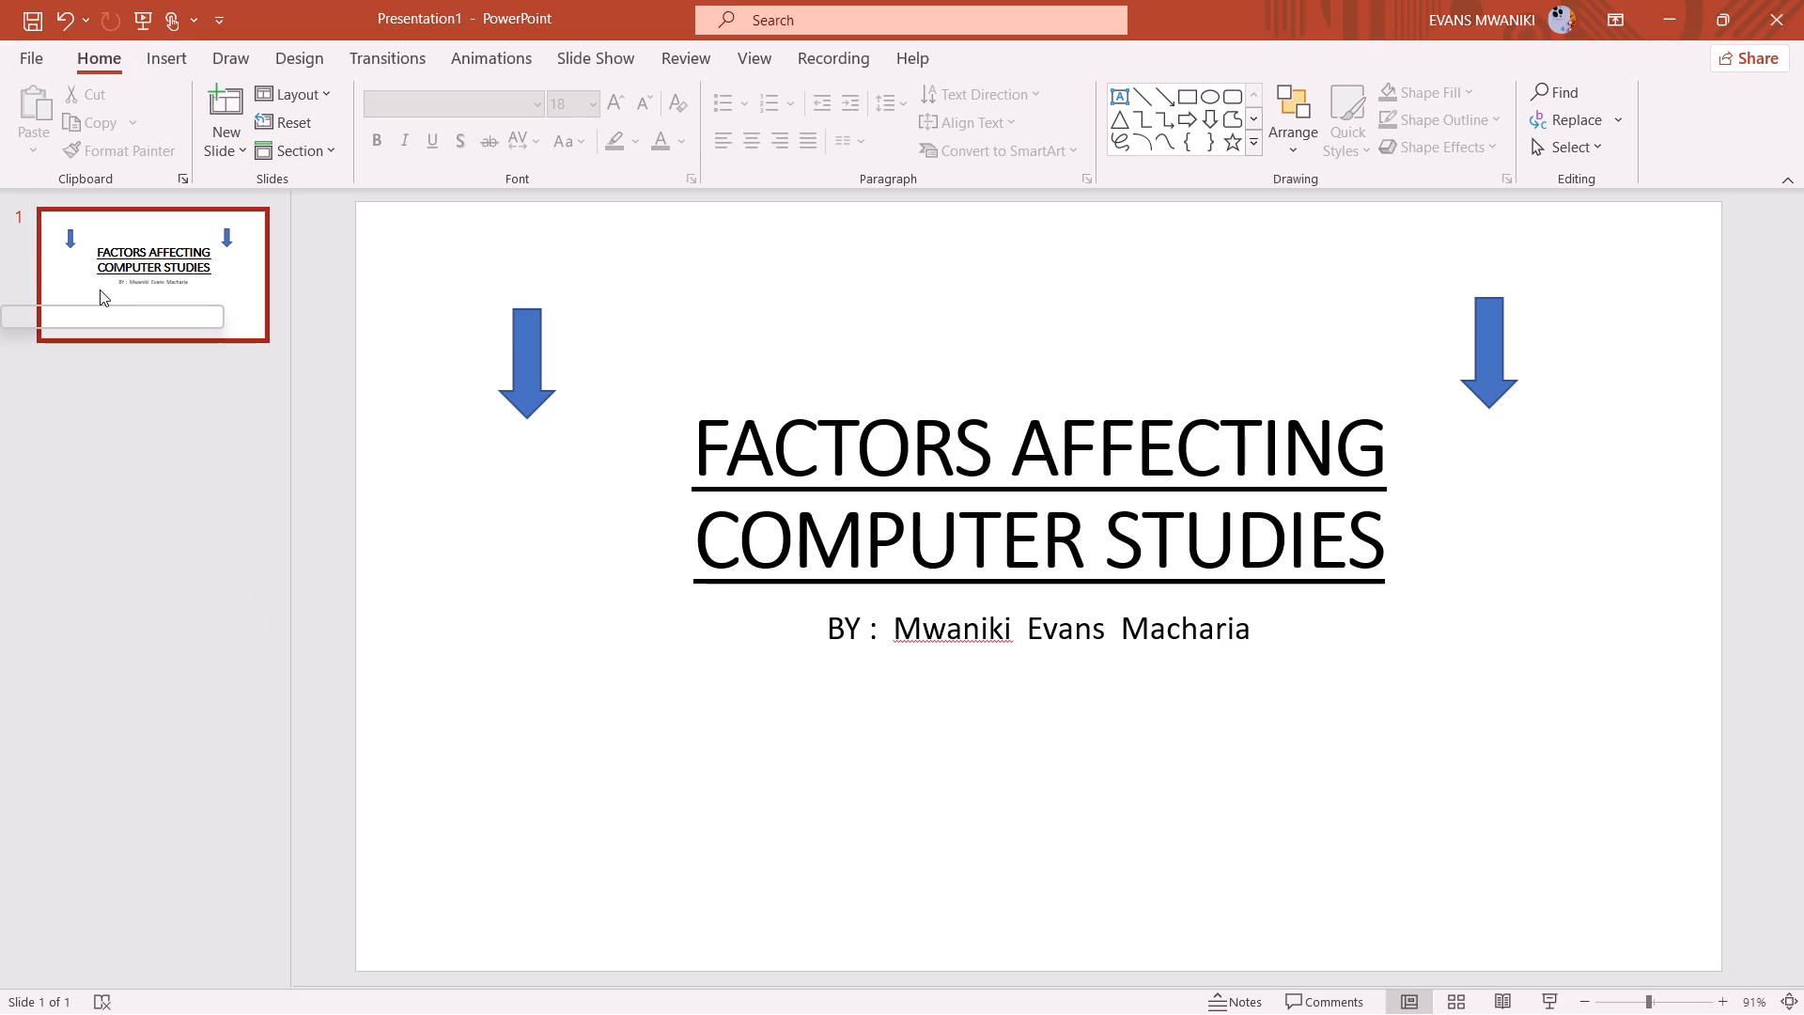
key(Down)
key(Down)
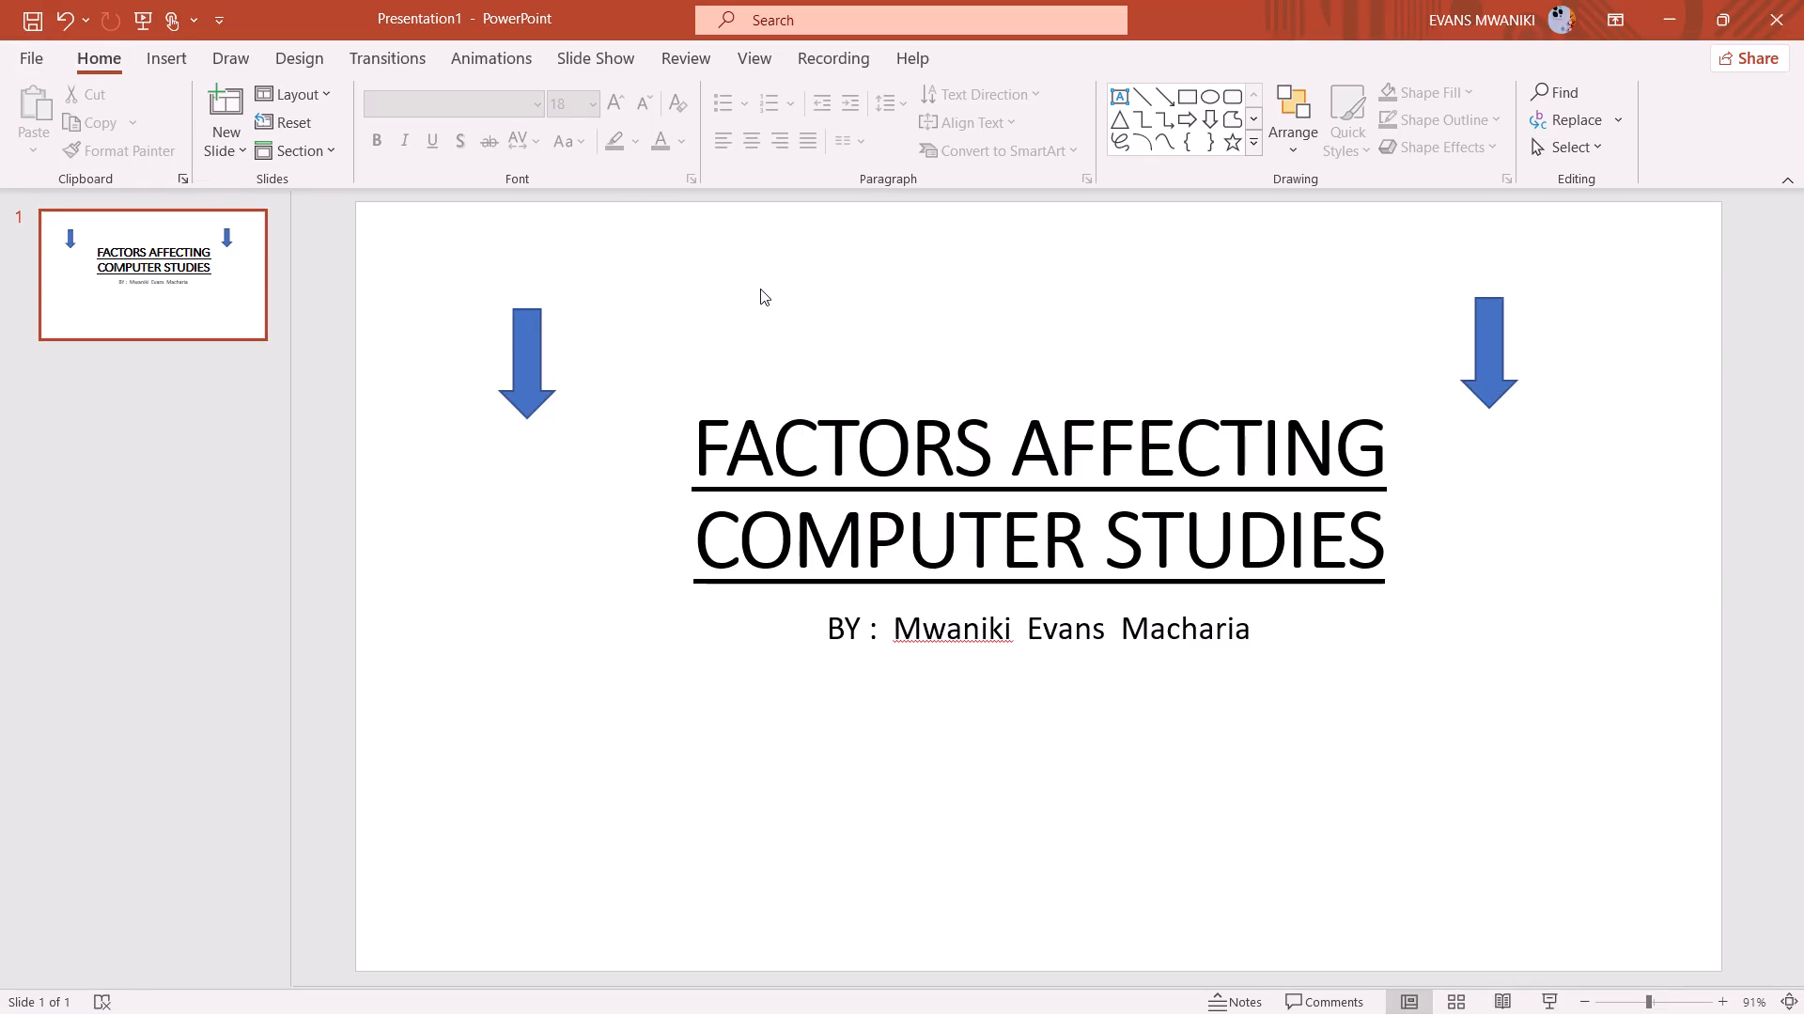
Save the presentation as "FACTORS AFFECTING COMPUTER STUDIES" in the personal OneDrive Documents folder.
key(ctrl+s)
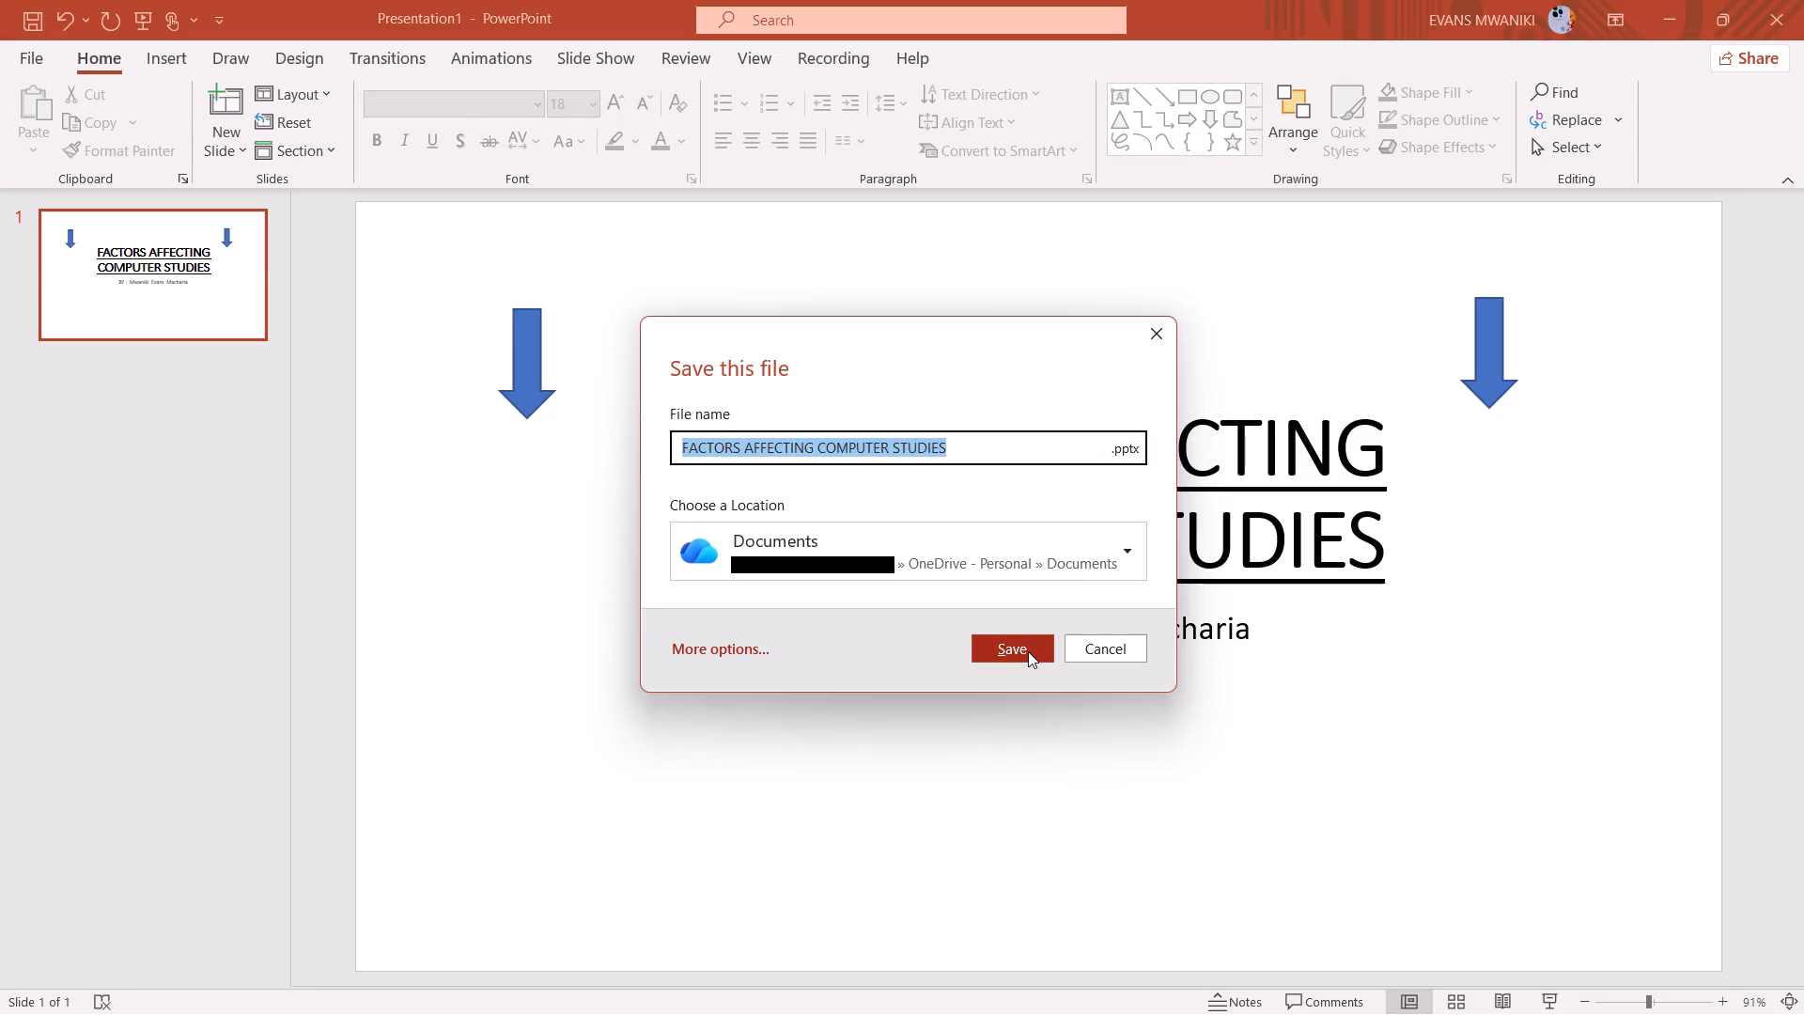
click(1028, 651)
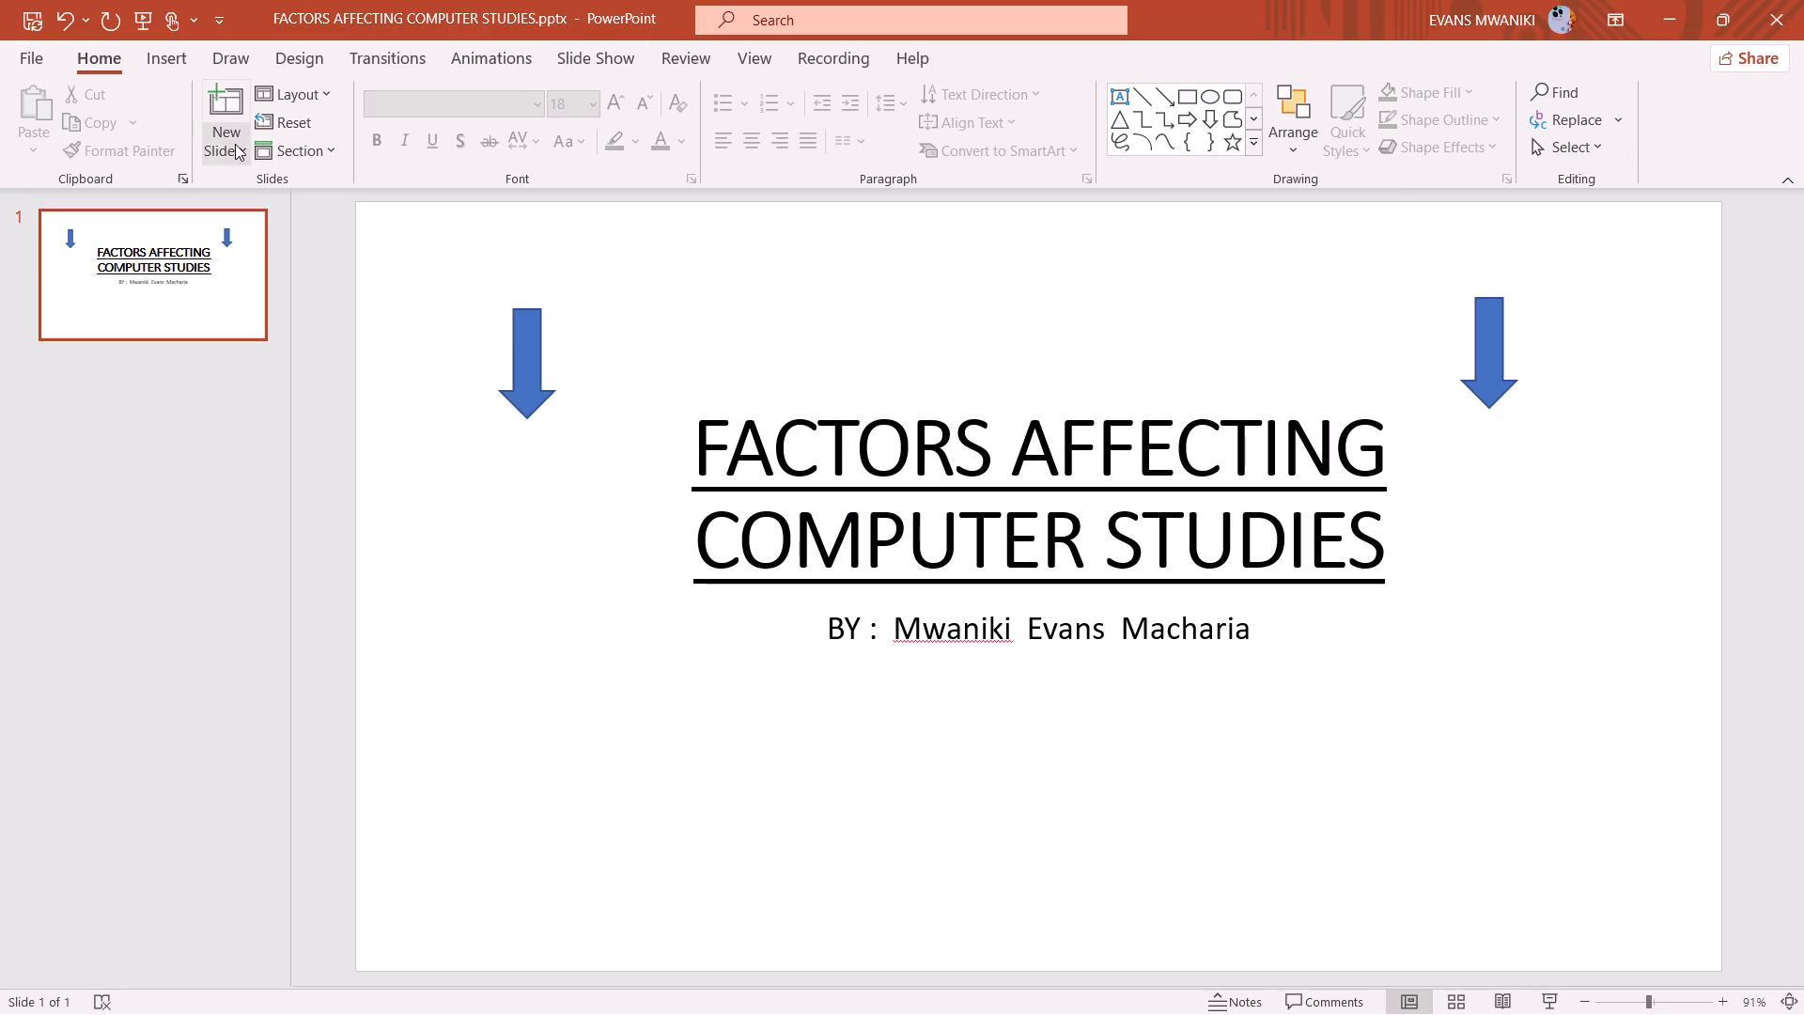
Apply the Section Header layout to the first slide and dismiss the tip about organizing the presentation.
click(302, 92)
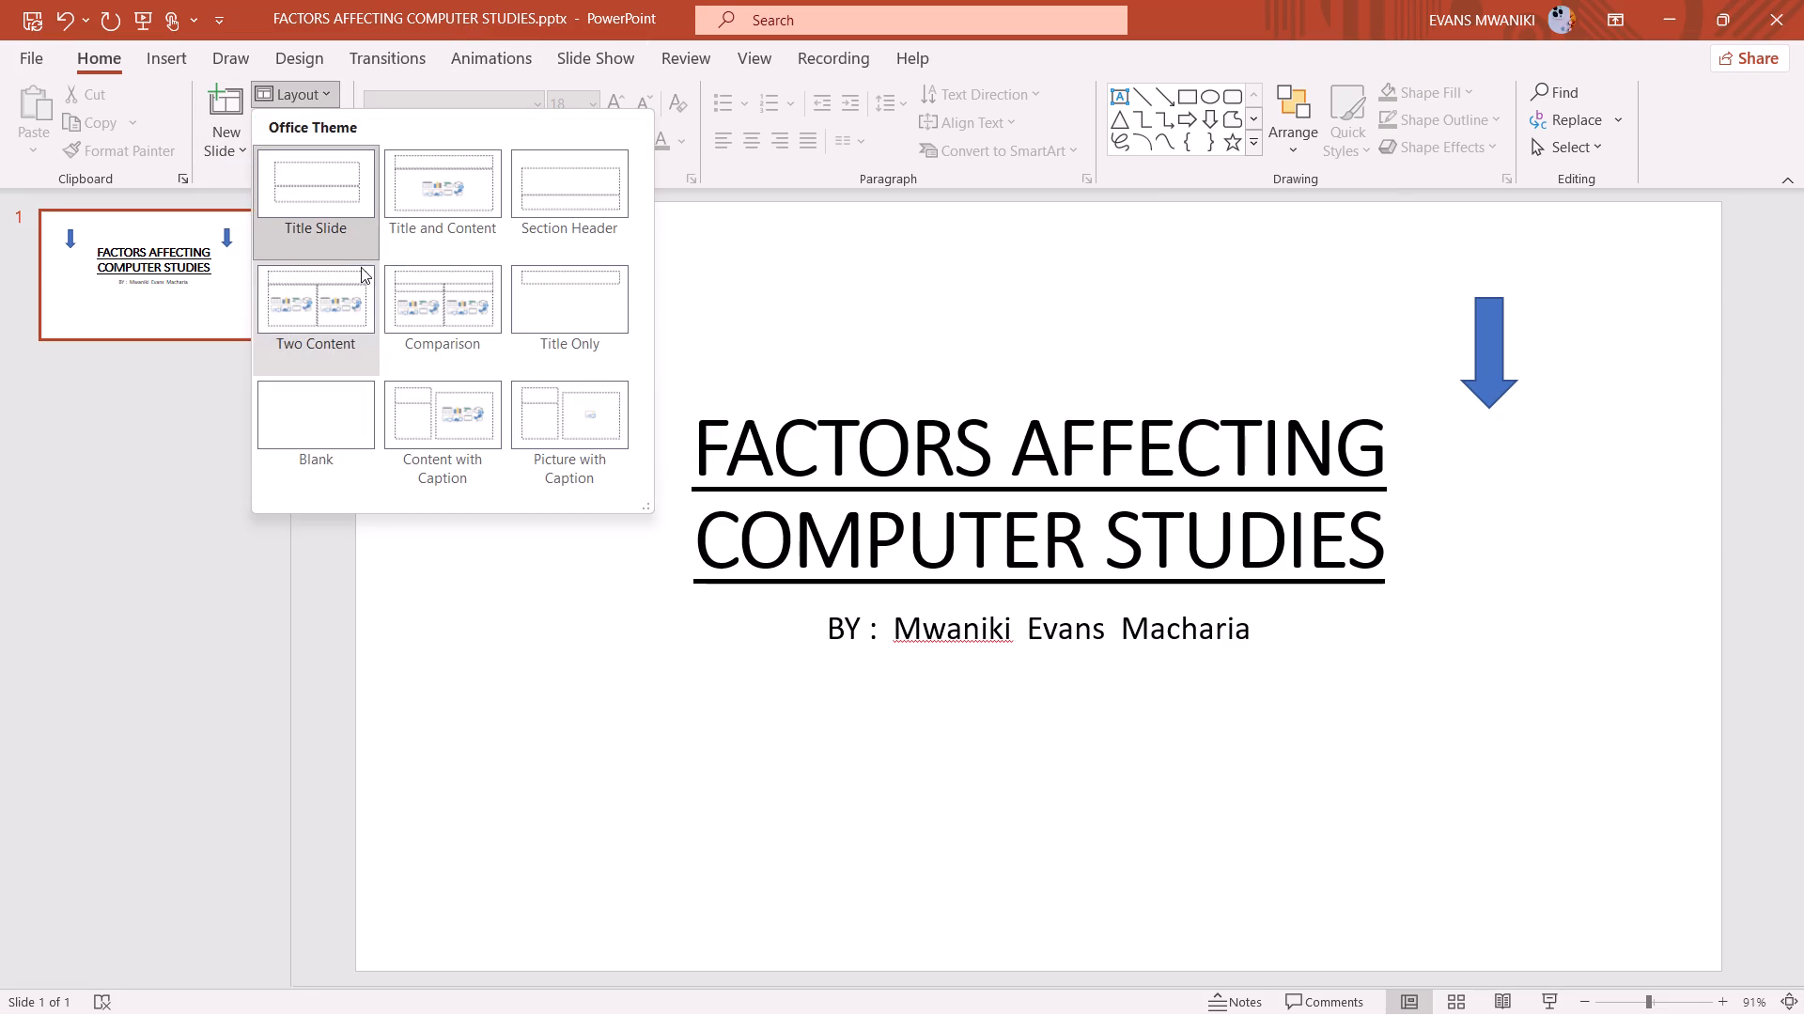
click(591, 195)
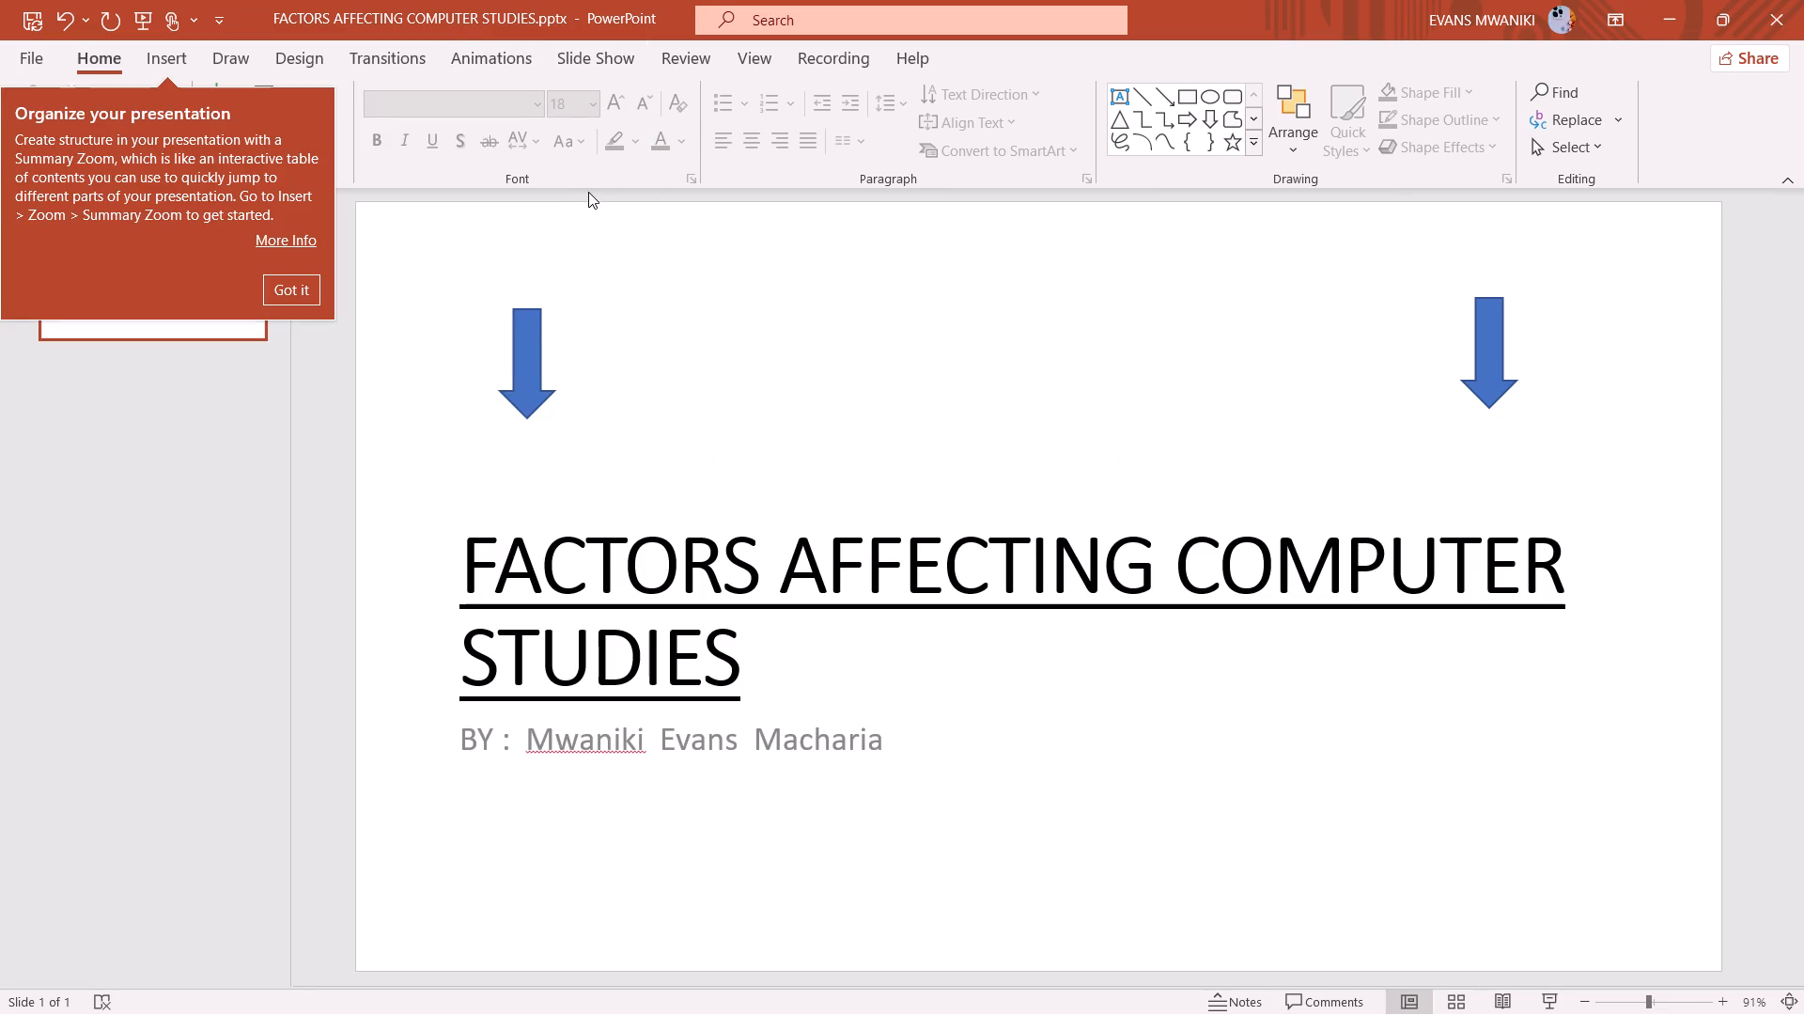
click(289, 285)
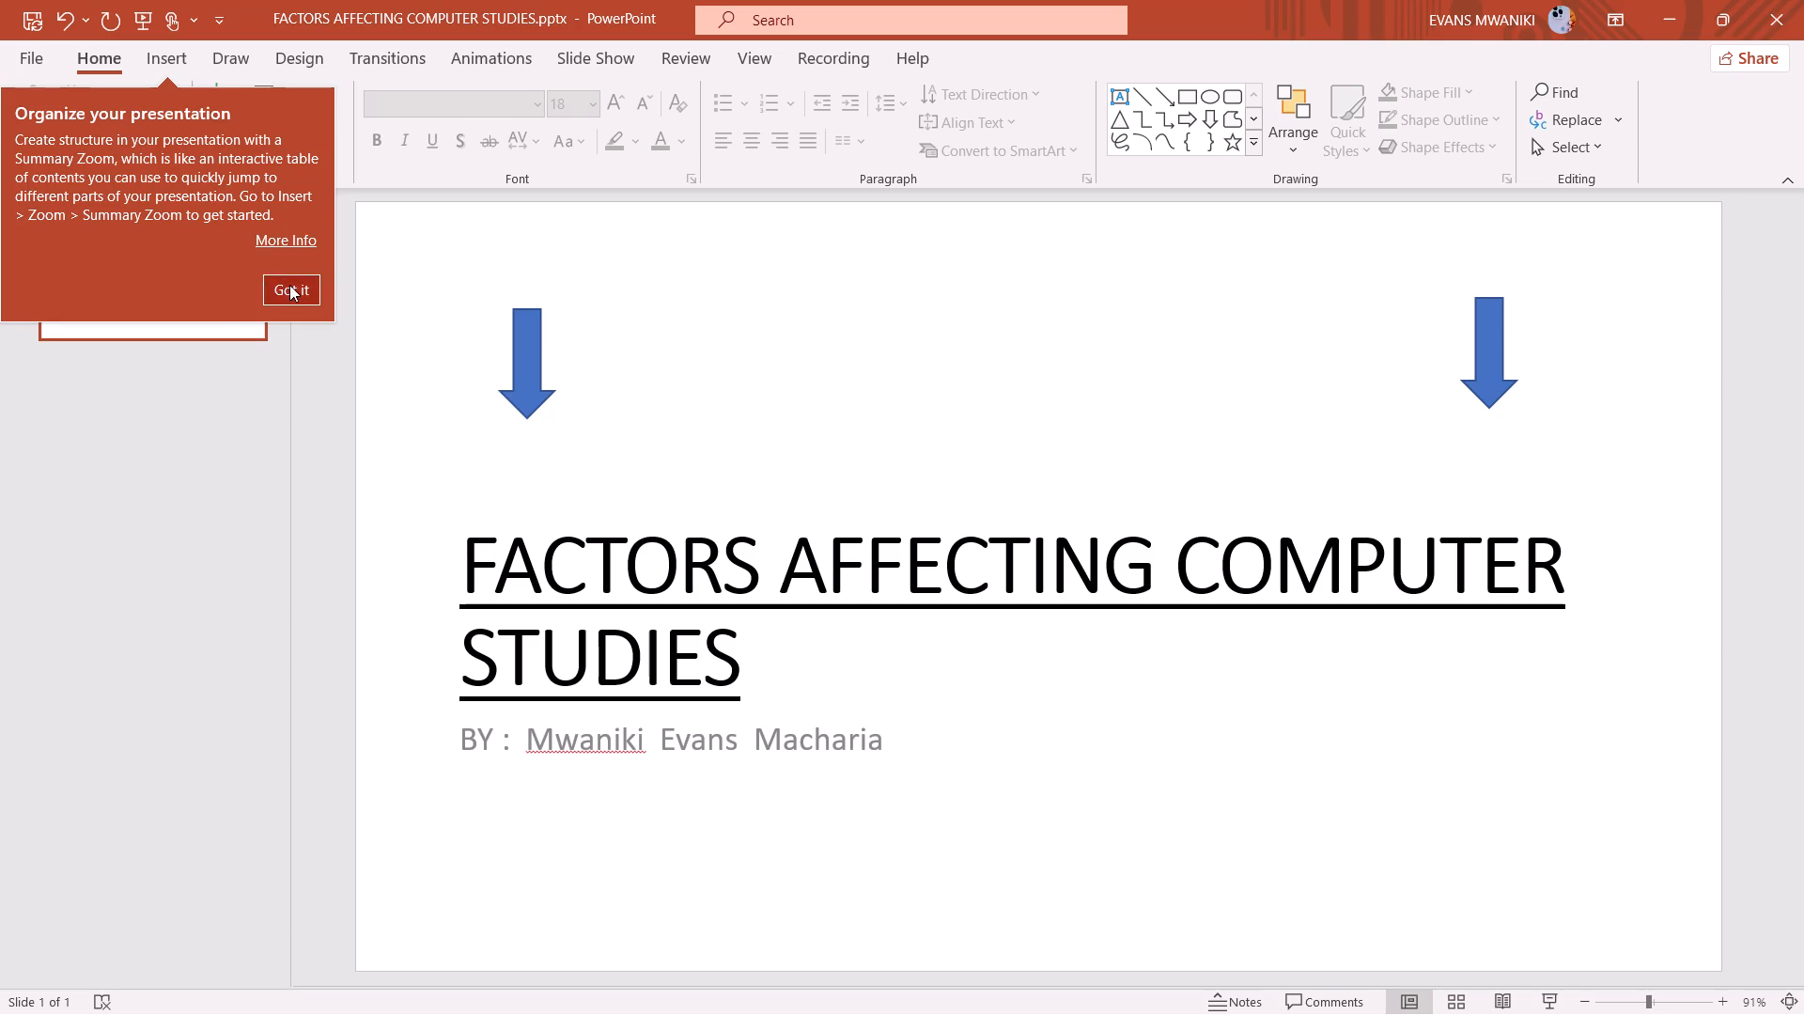
Apply the Content with Caption layout to the first slide.
click(293, 97)
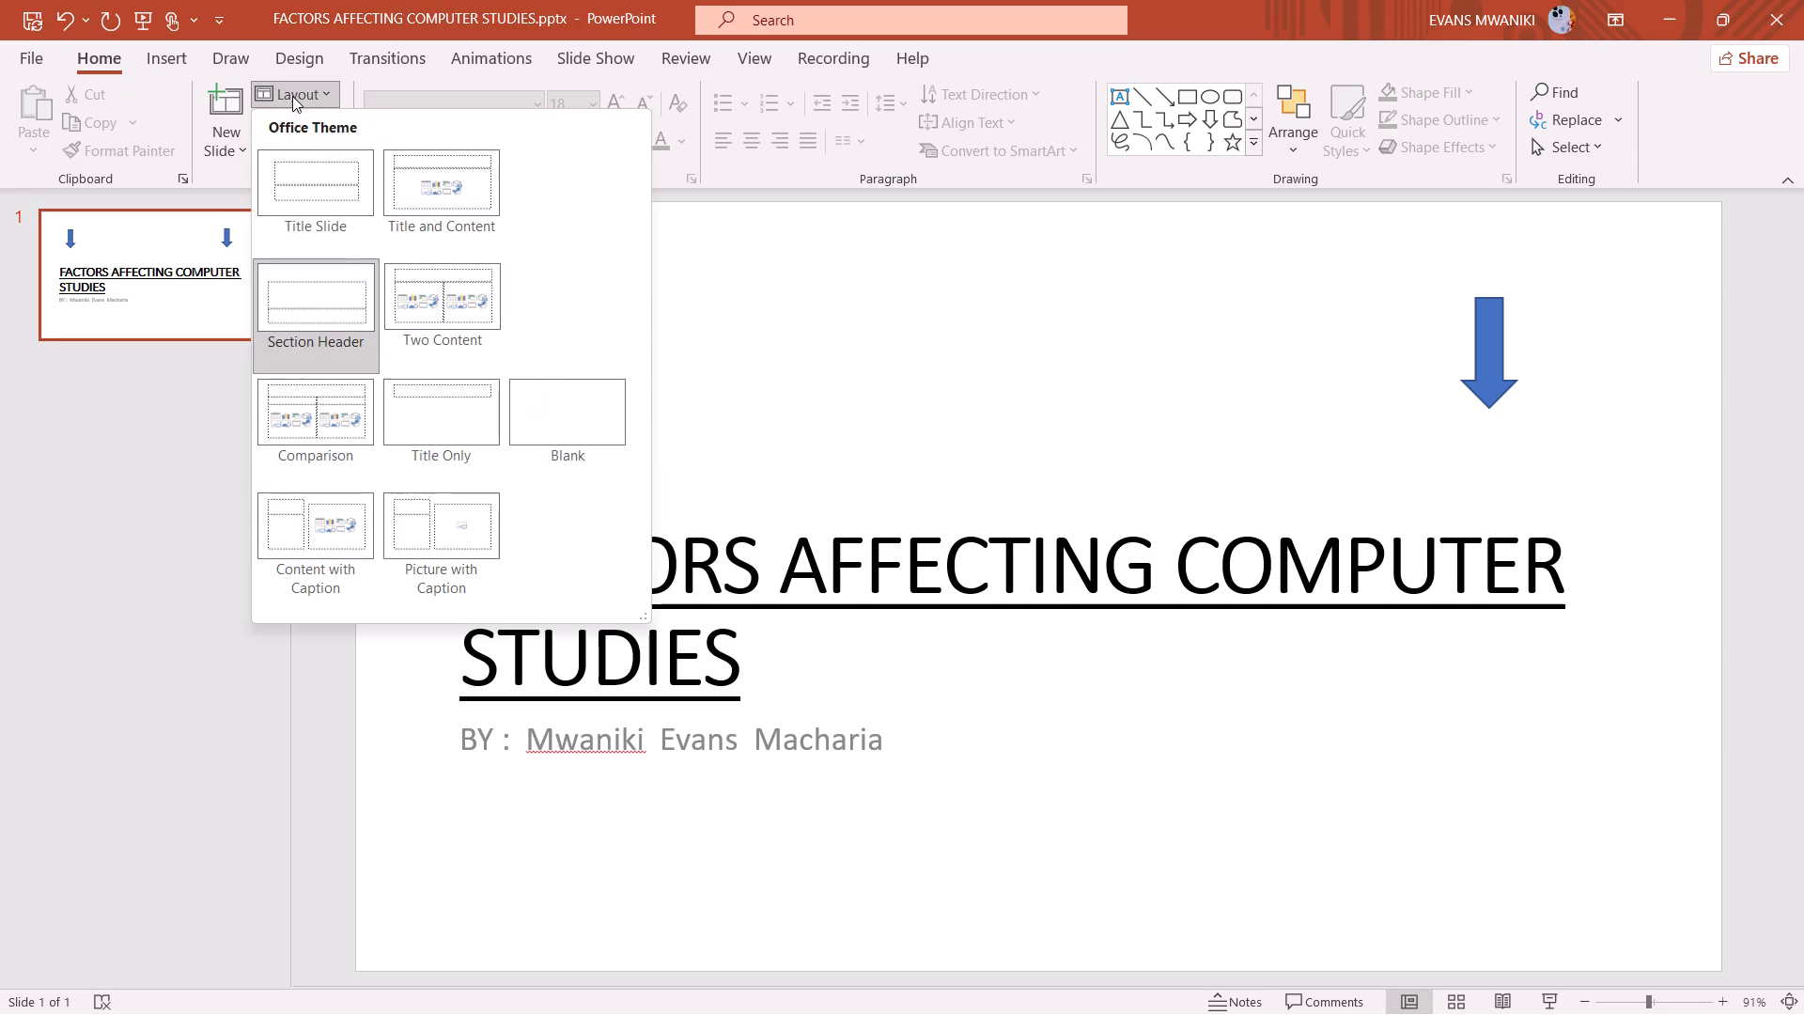
click(344, 507)
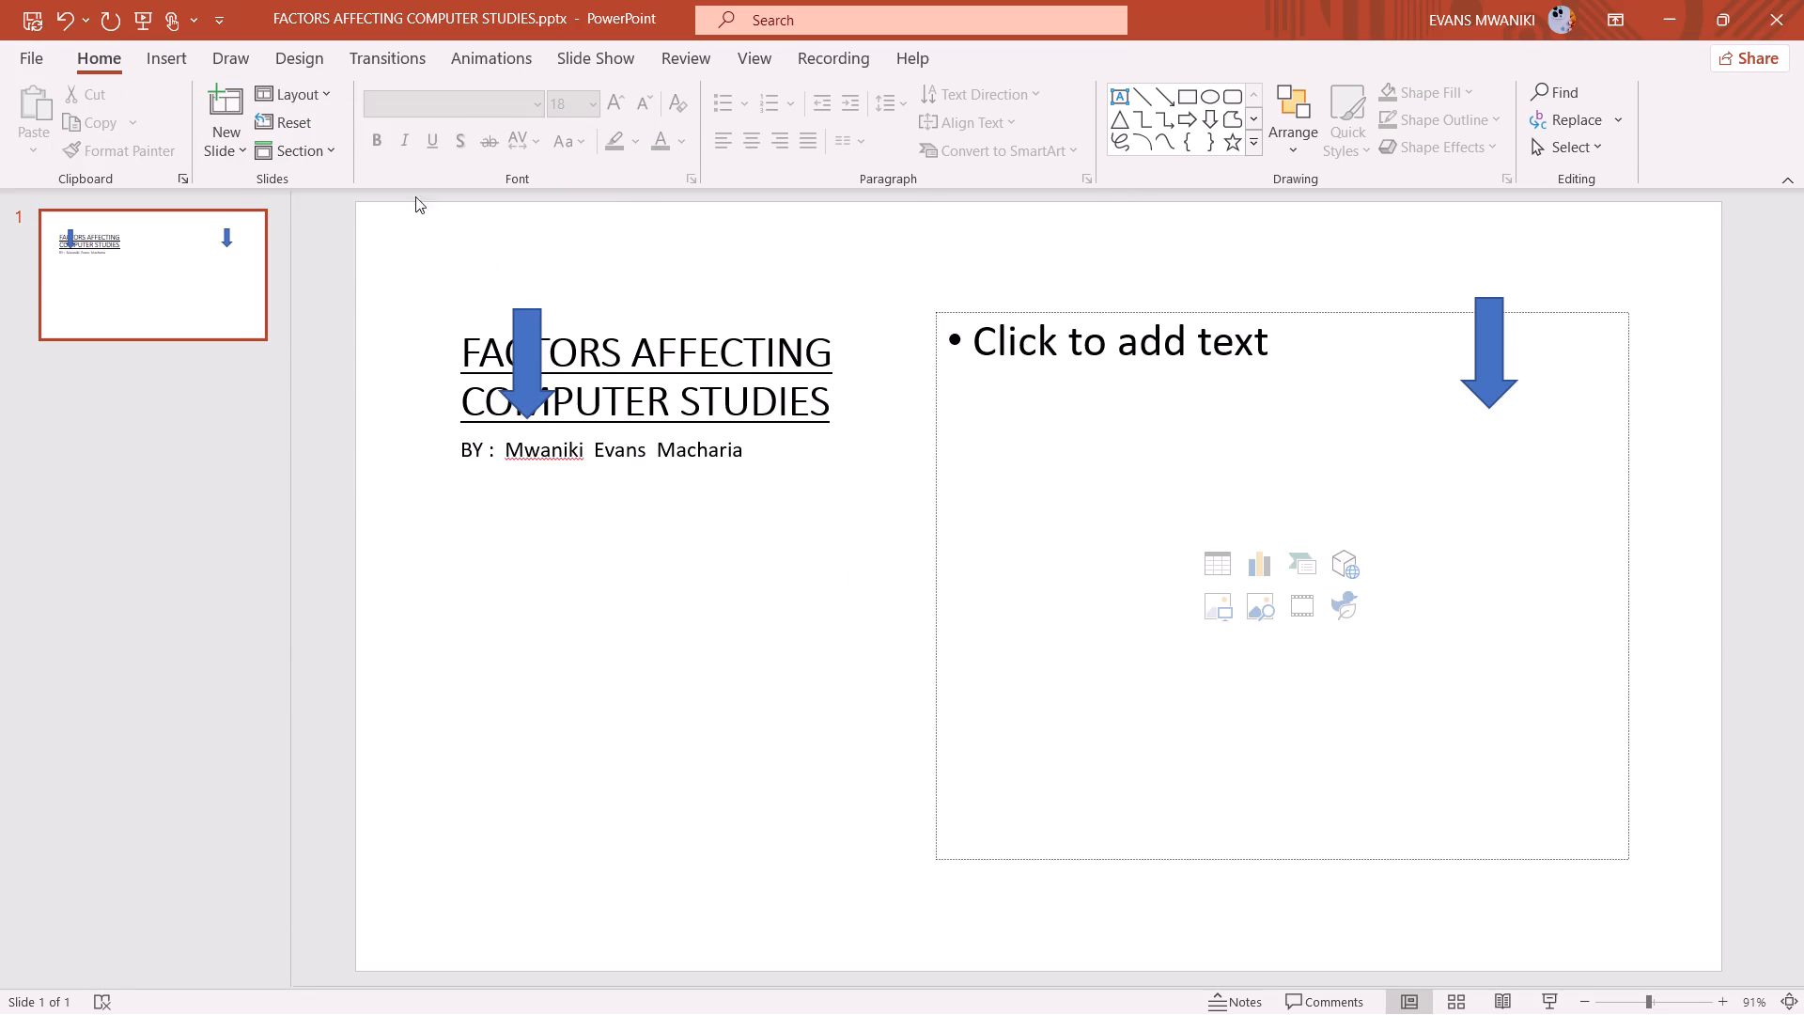
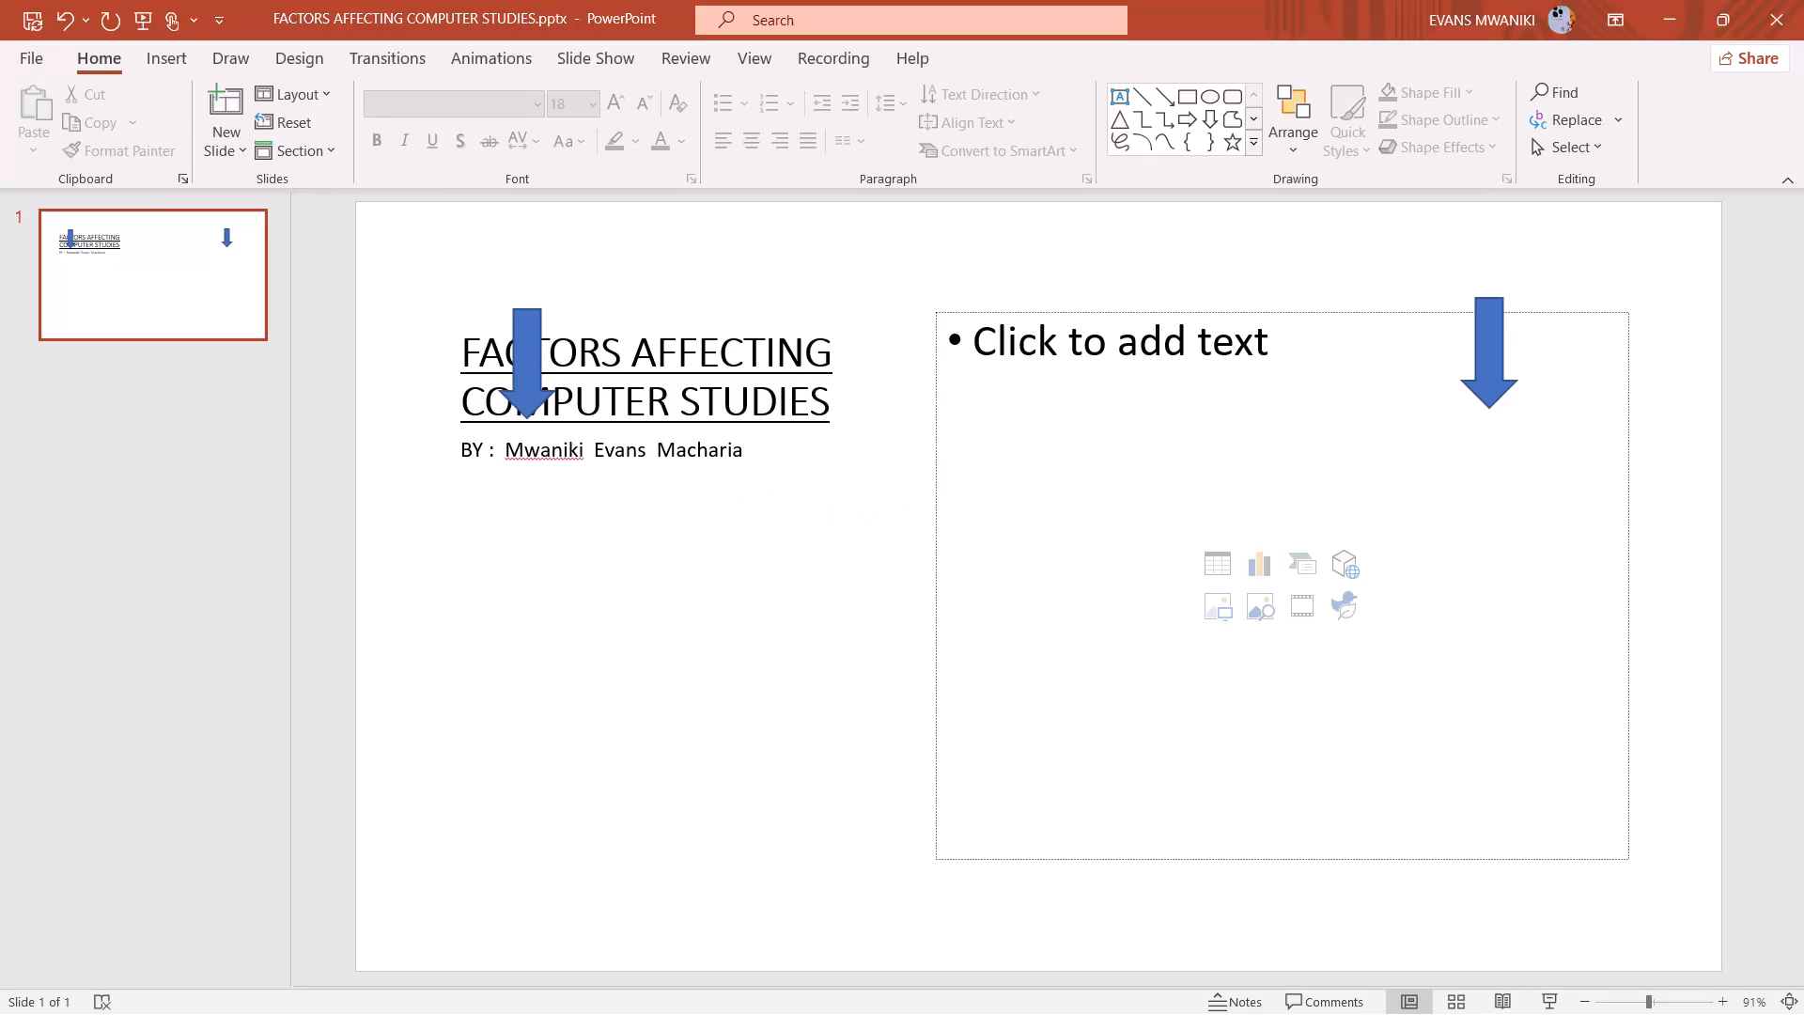
Remove the bullet from the first line of the empty content placeholder, leaving no text in it.
click(990, 401)
click(989, 363)
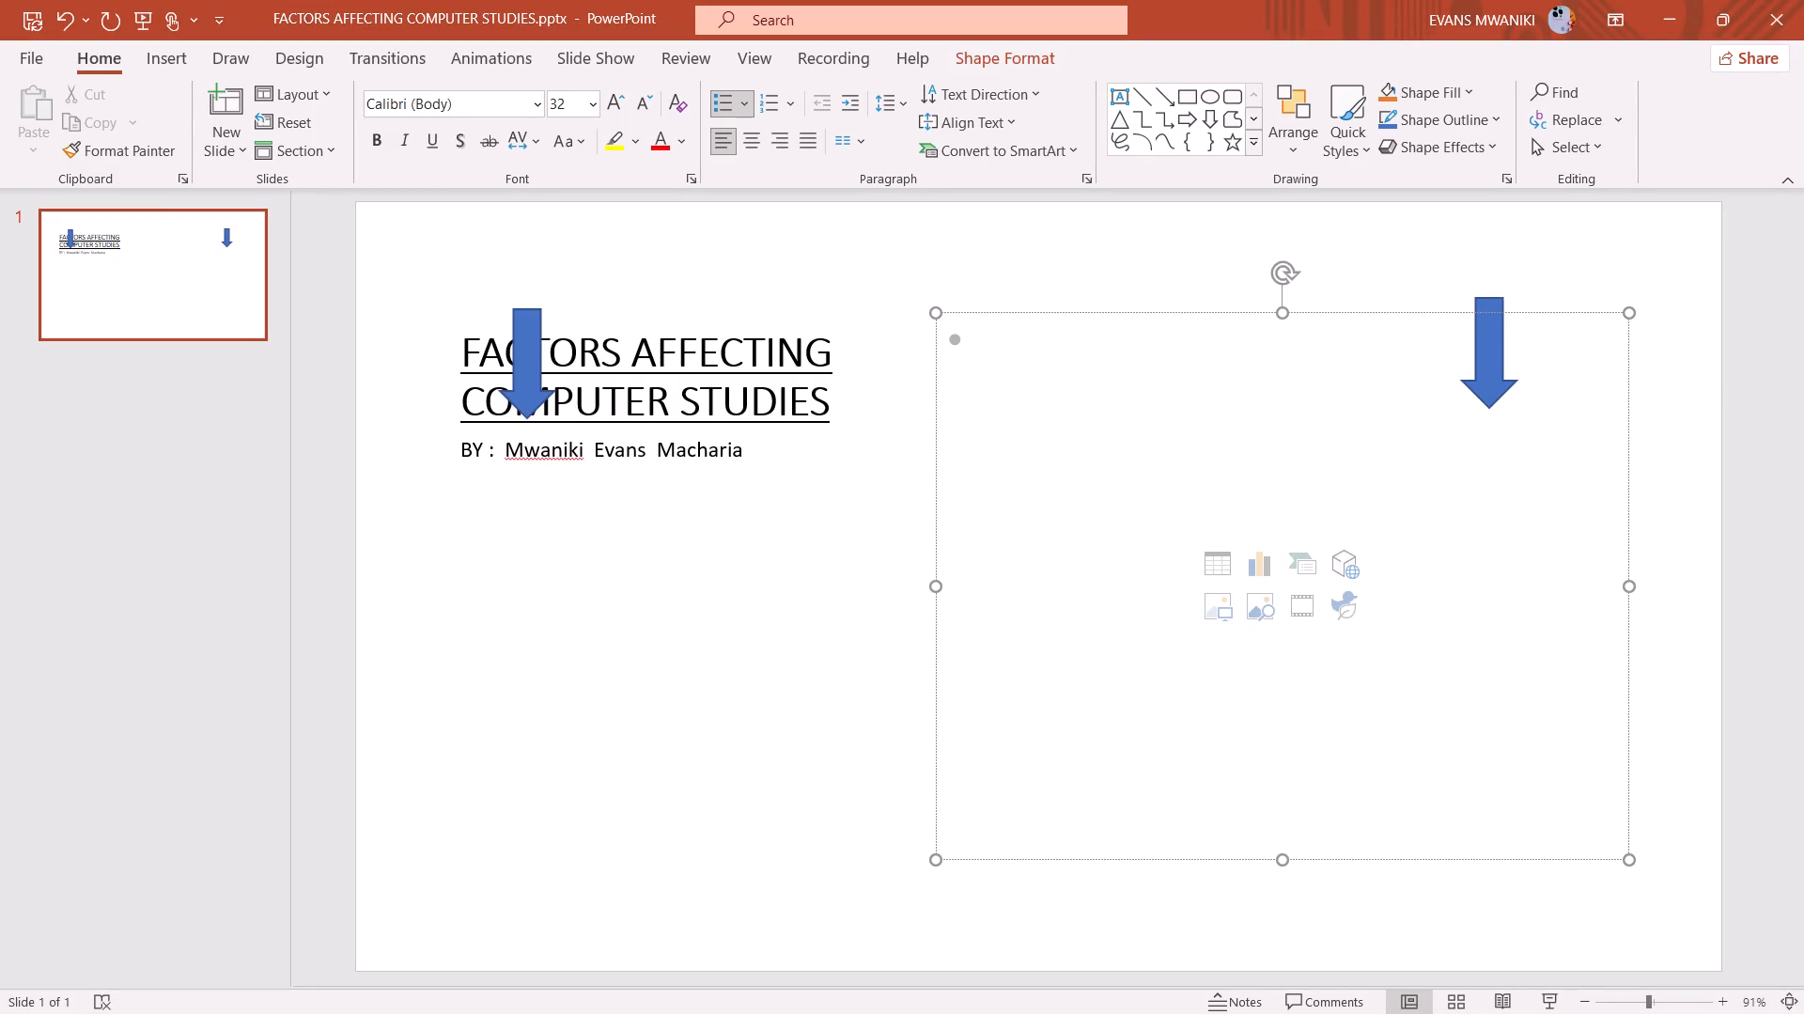
key(1)
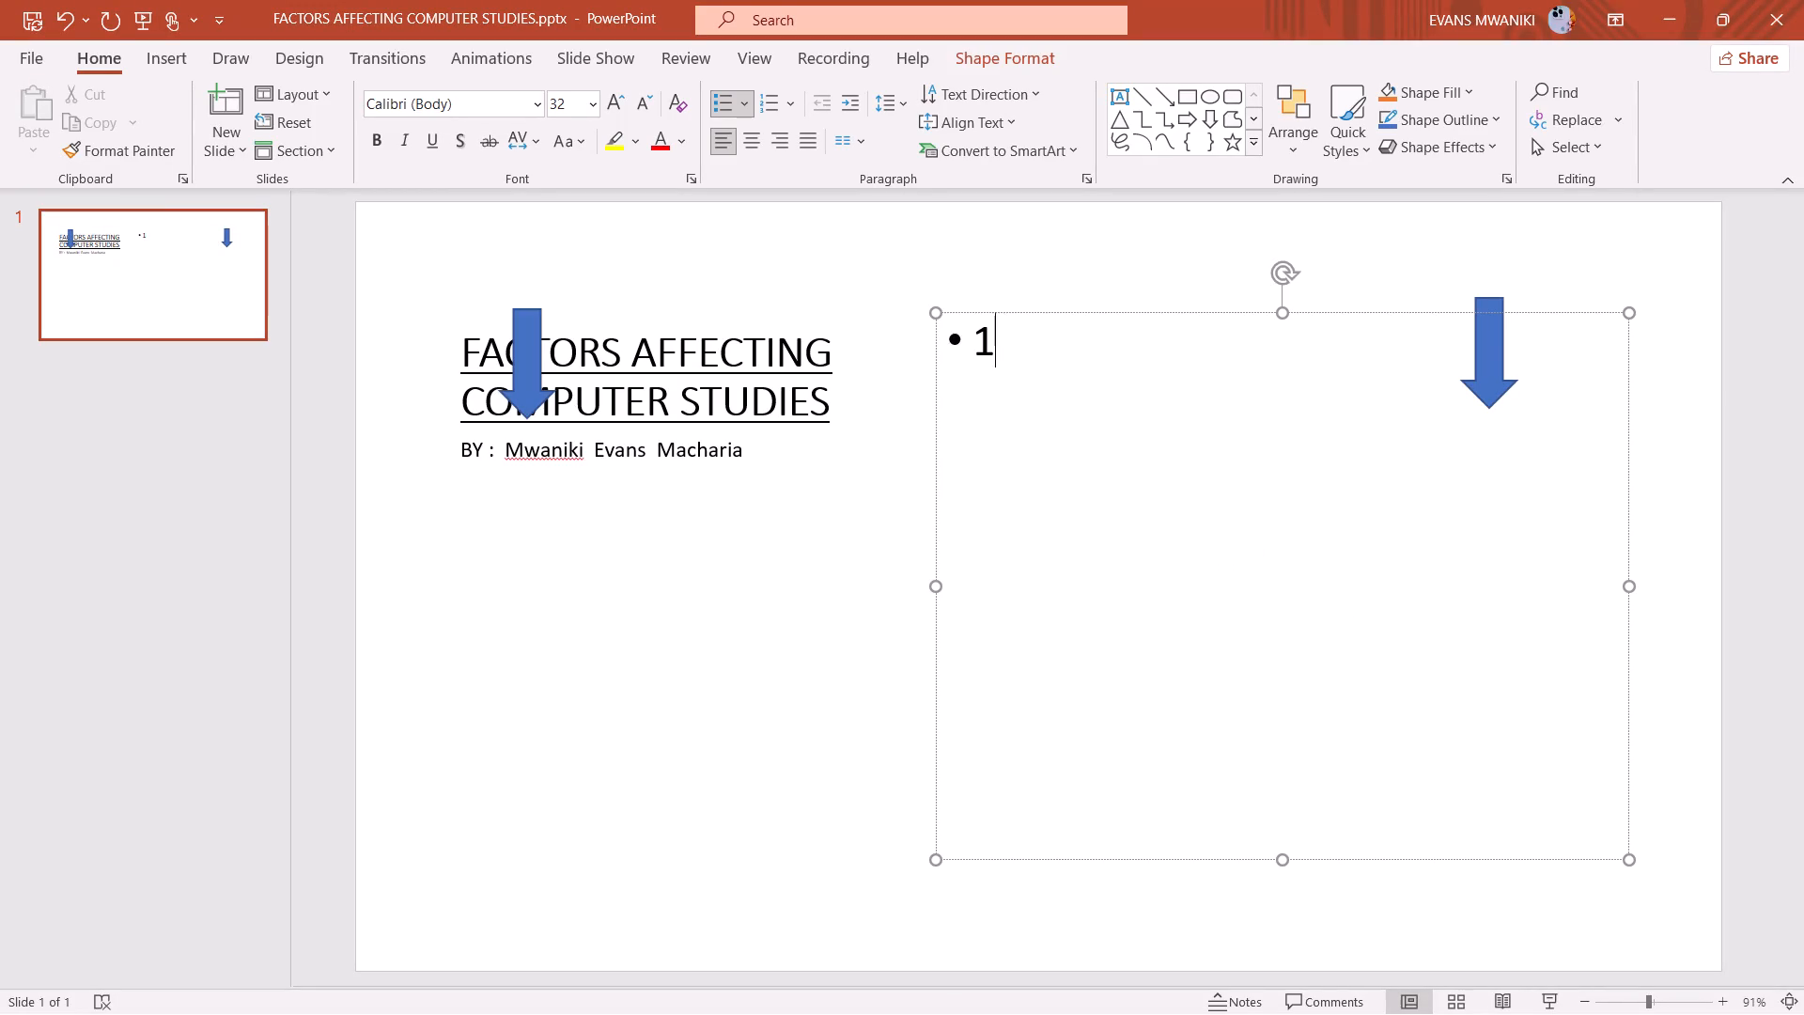
key(period)
key(BackSpace)
key(BackSpace)
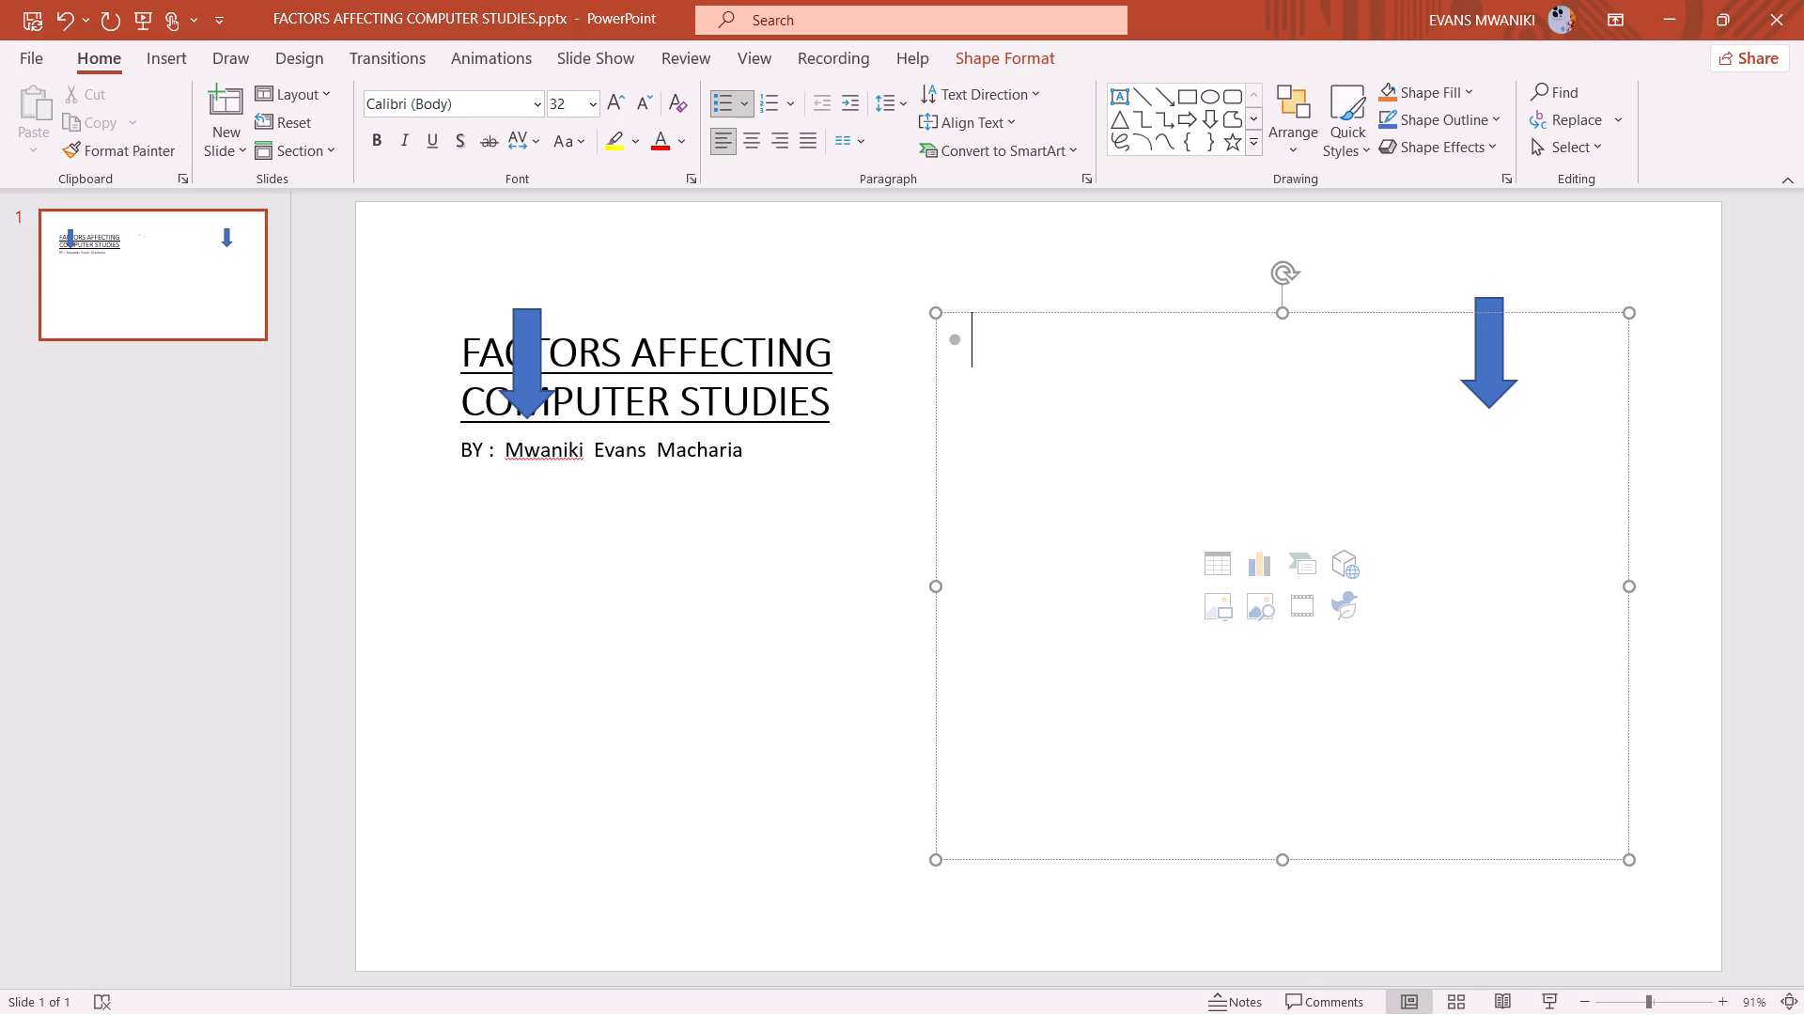
key(BackSpace)
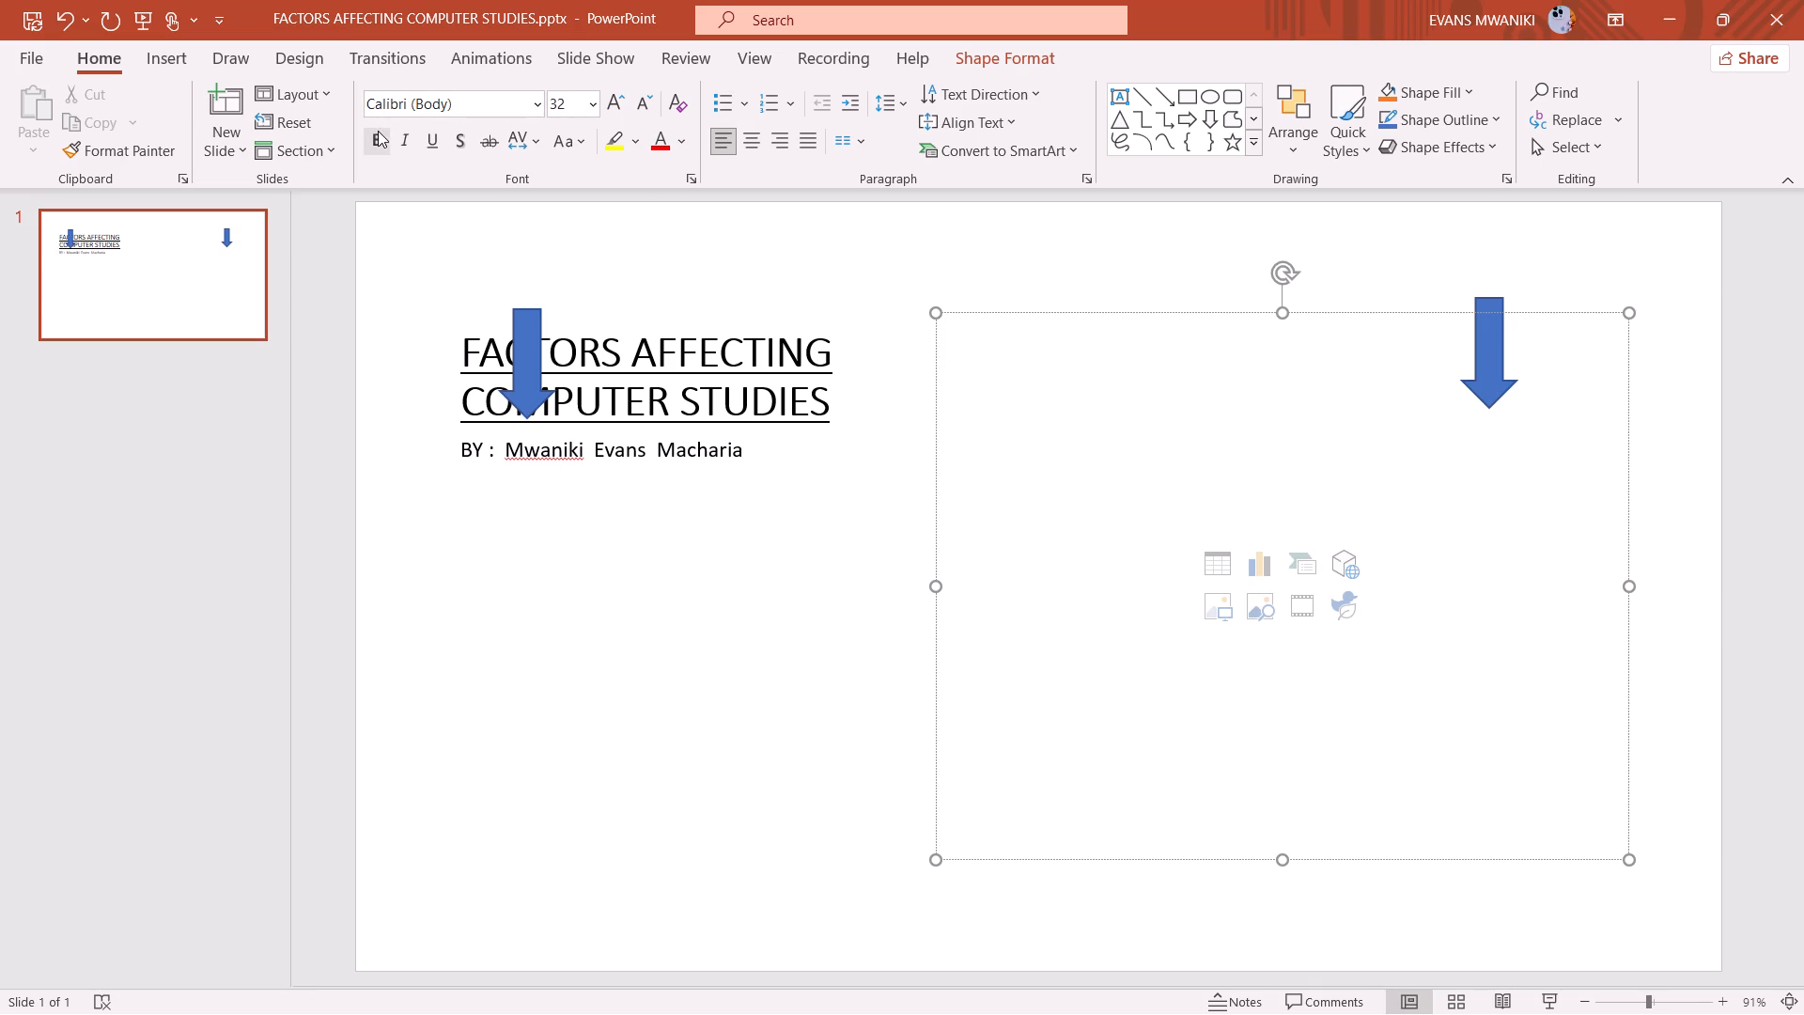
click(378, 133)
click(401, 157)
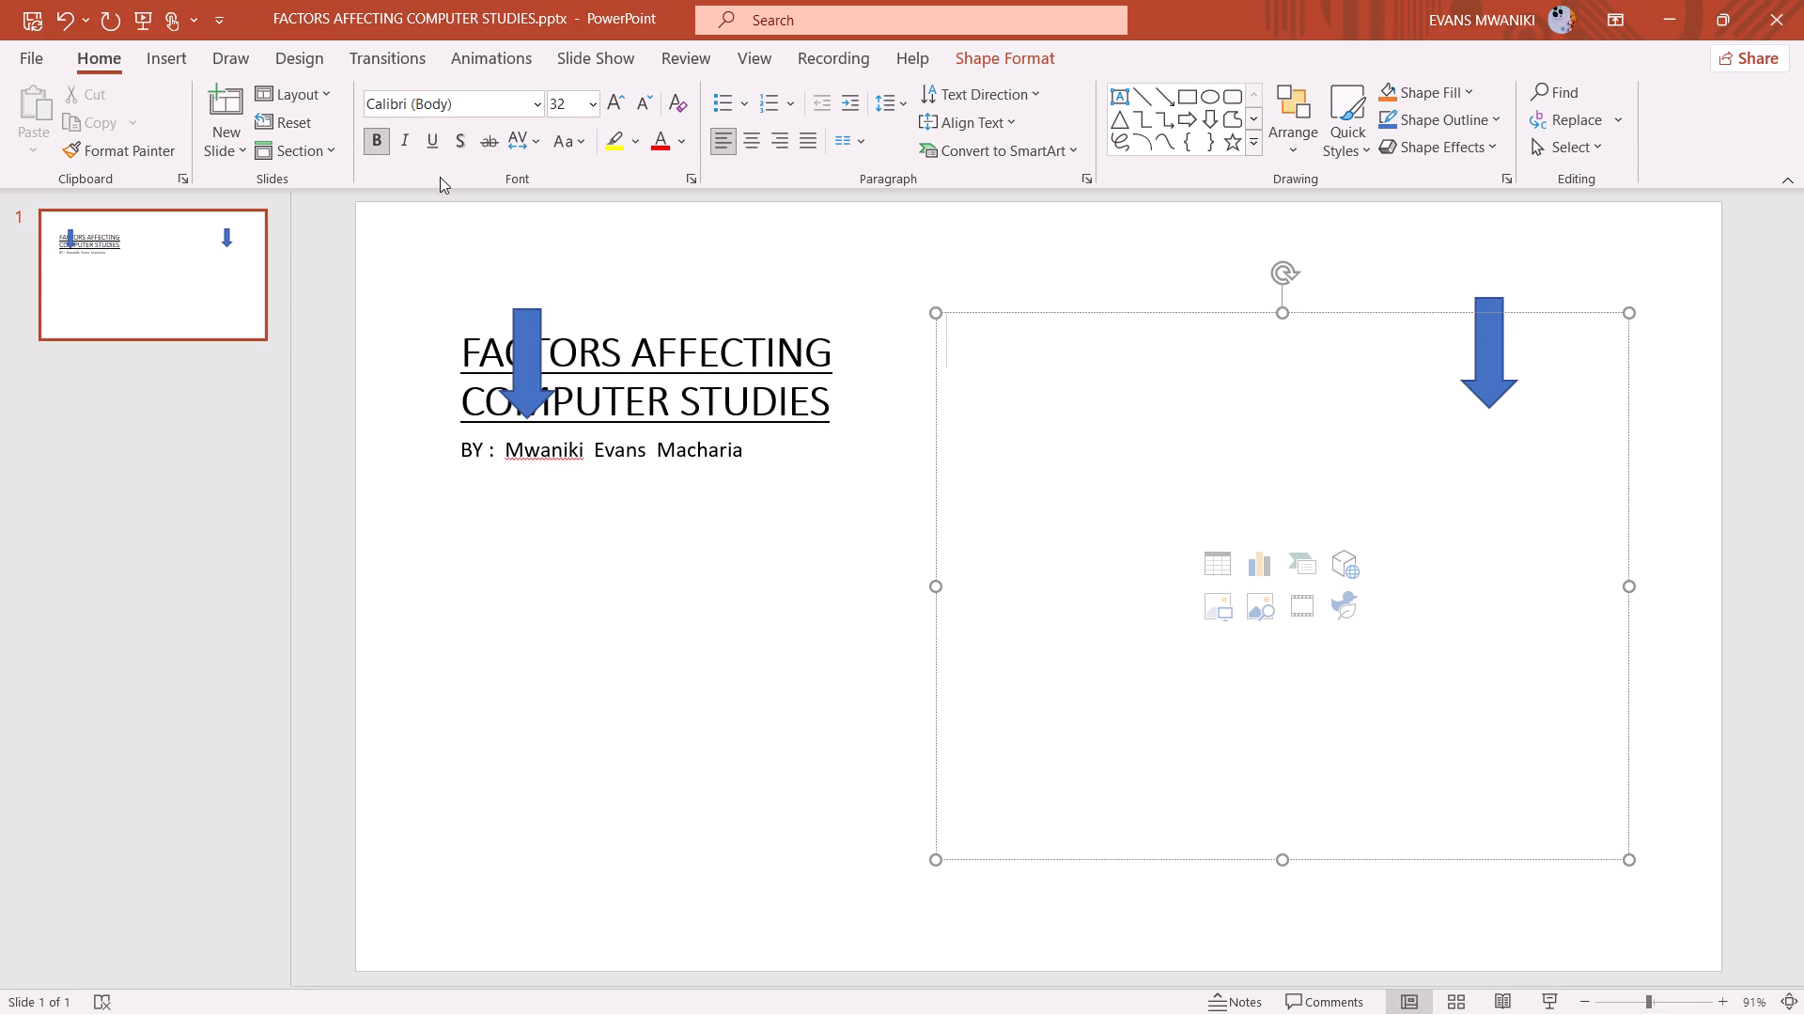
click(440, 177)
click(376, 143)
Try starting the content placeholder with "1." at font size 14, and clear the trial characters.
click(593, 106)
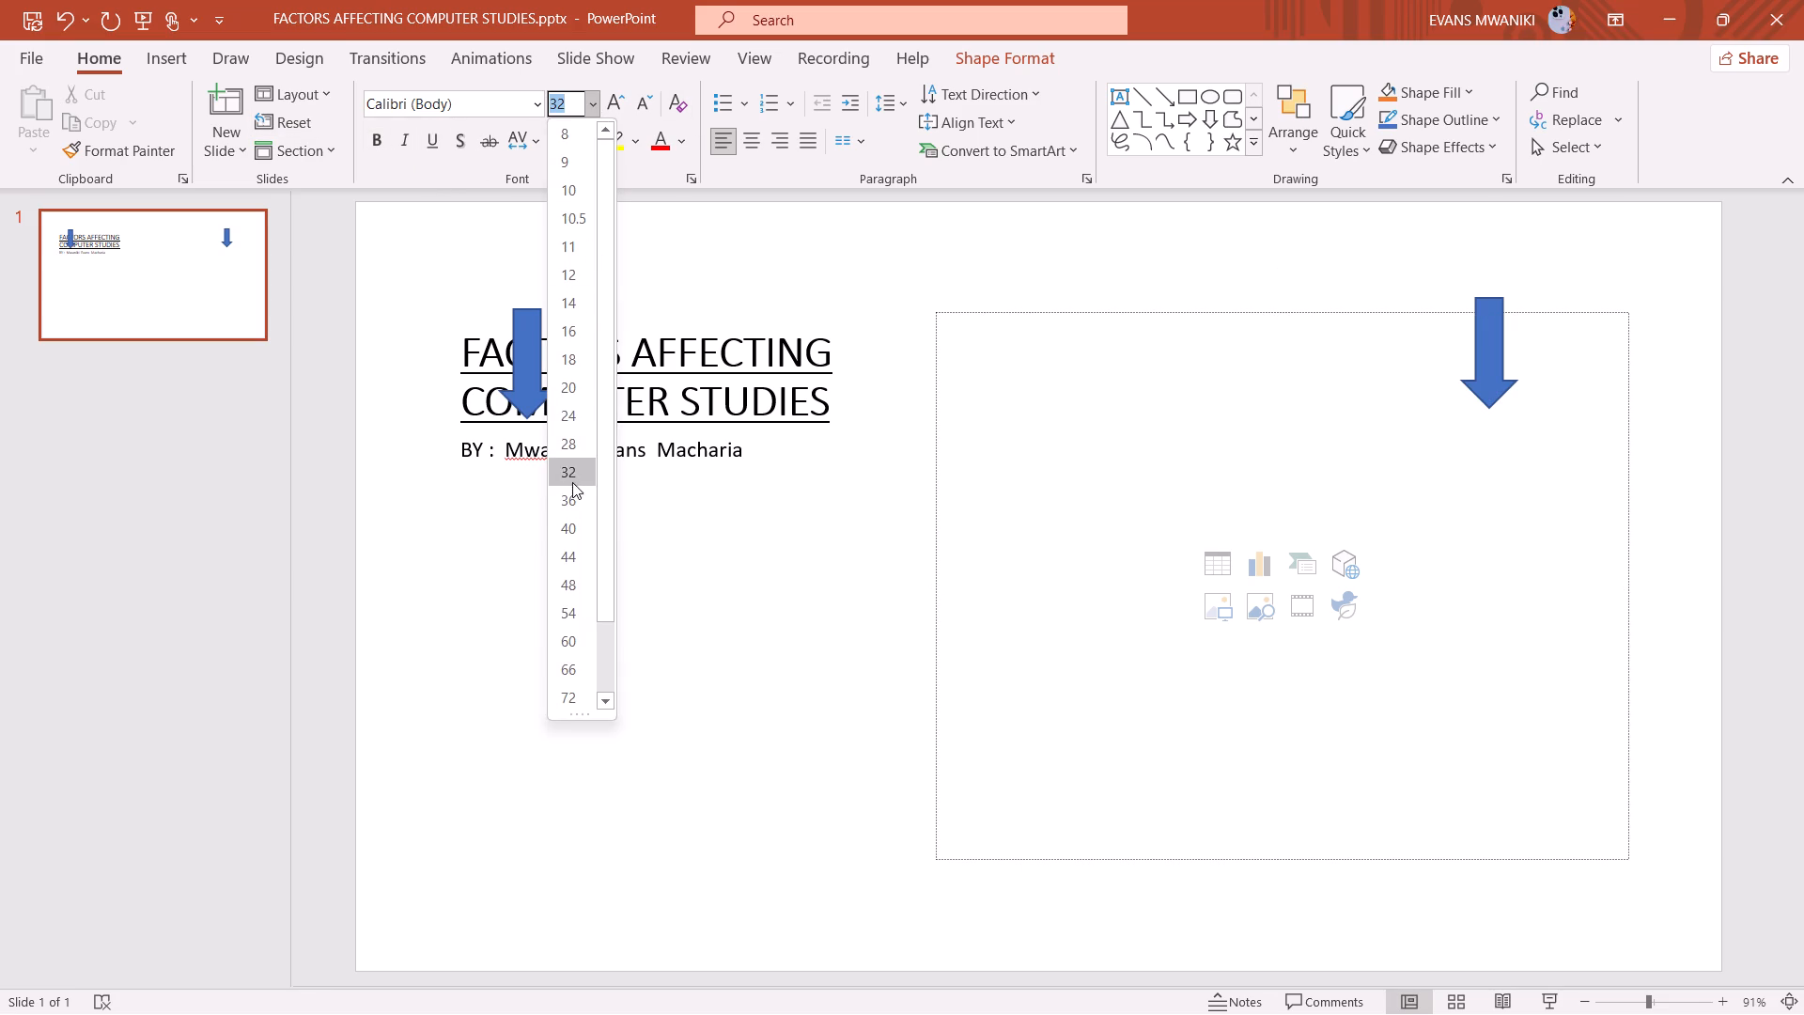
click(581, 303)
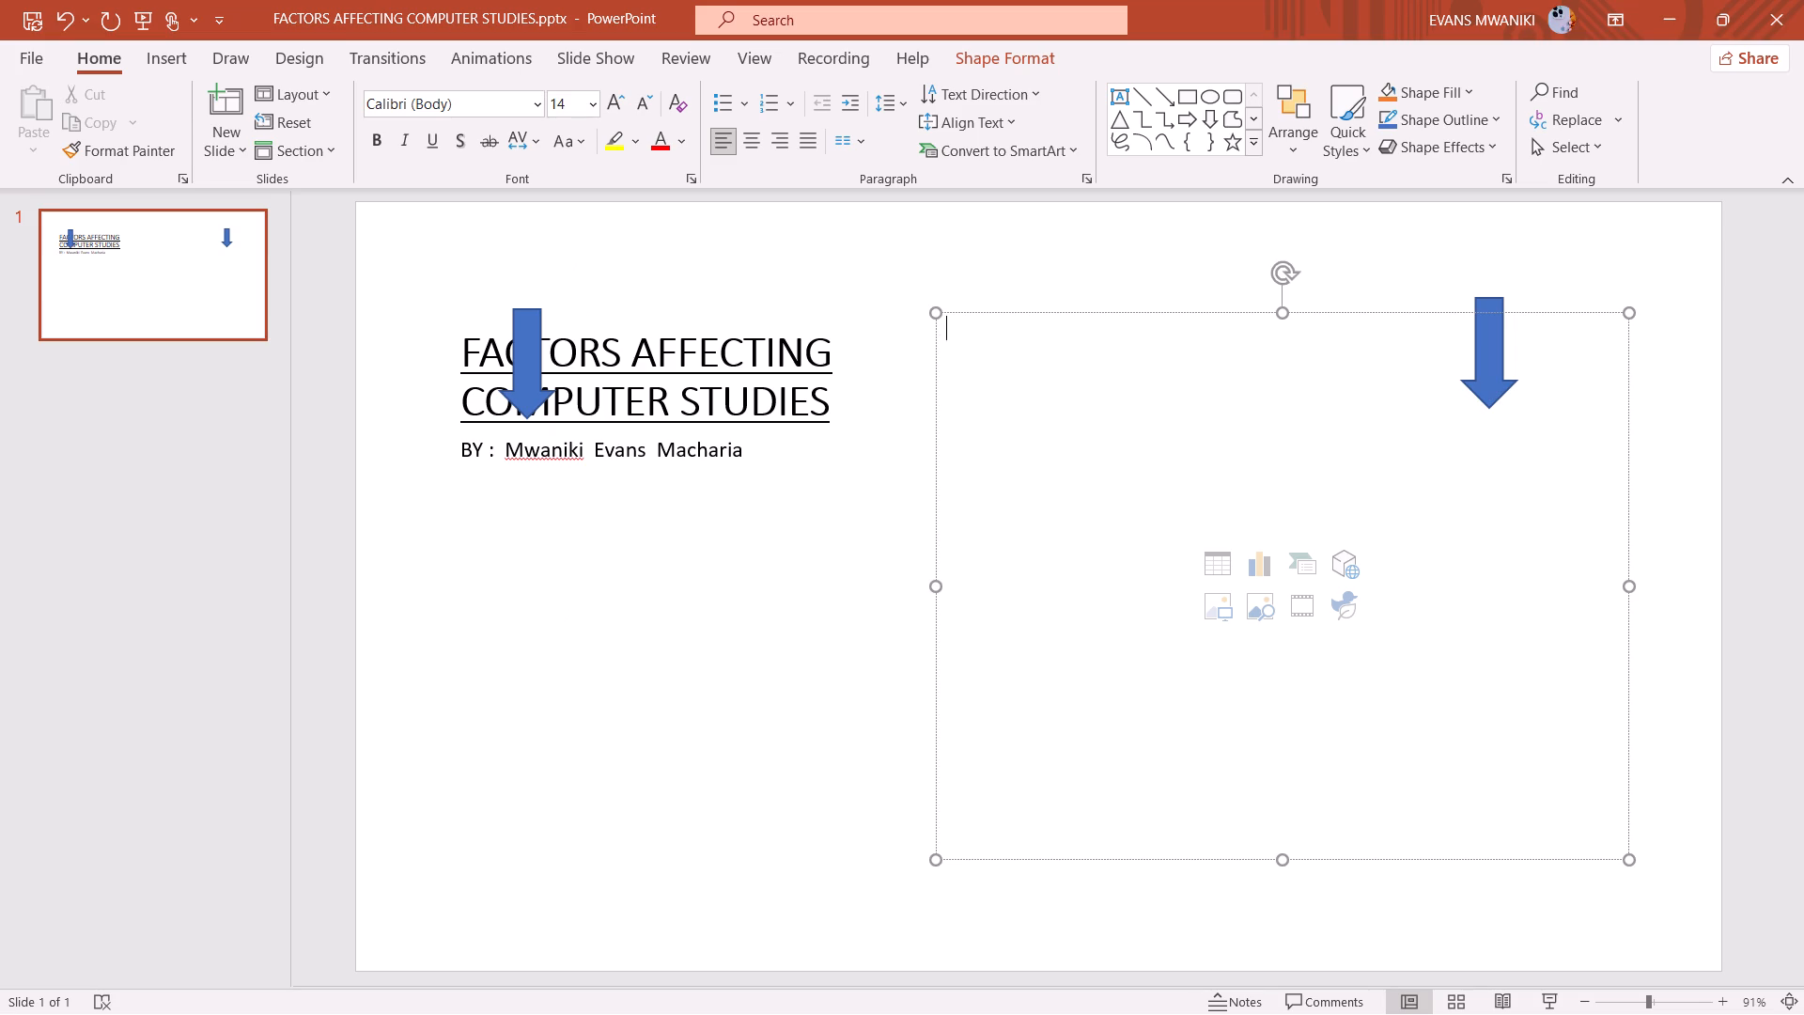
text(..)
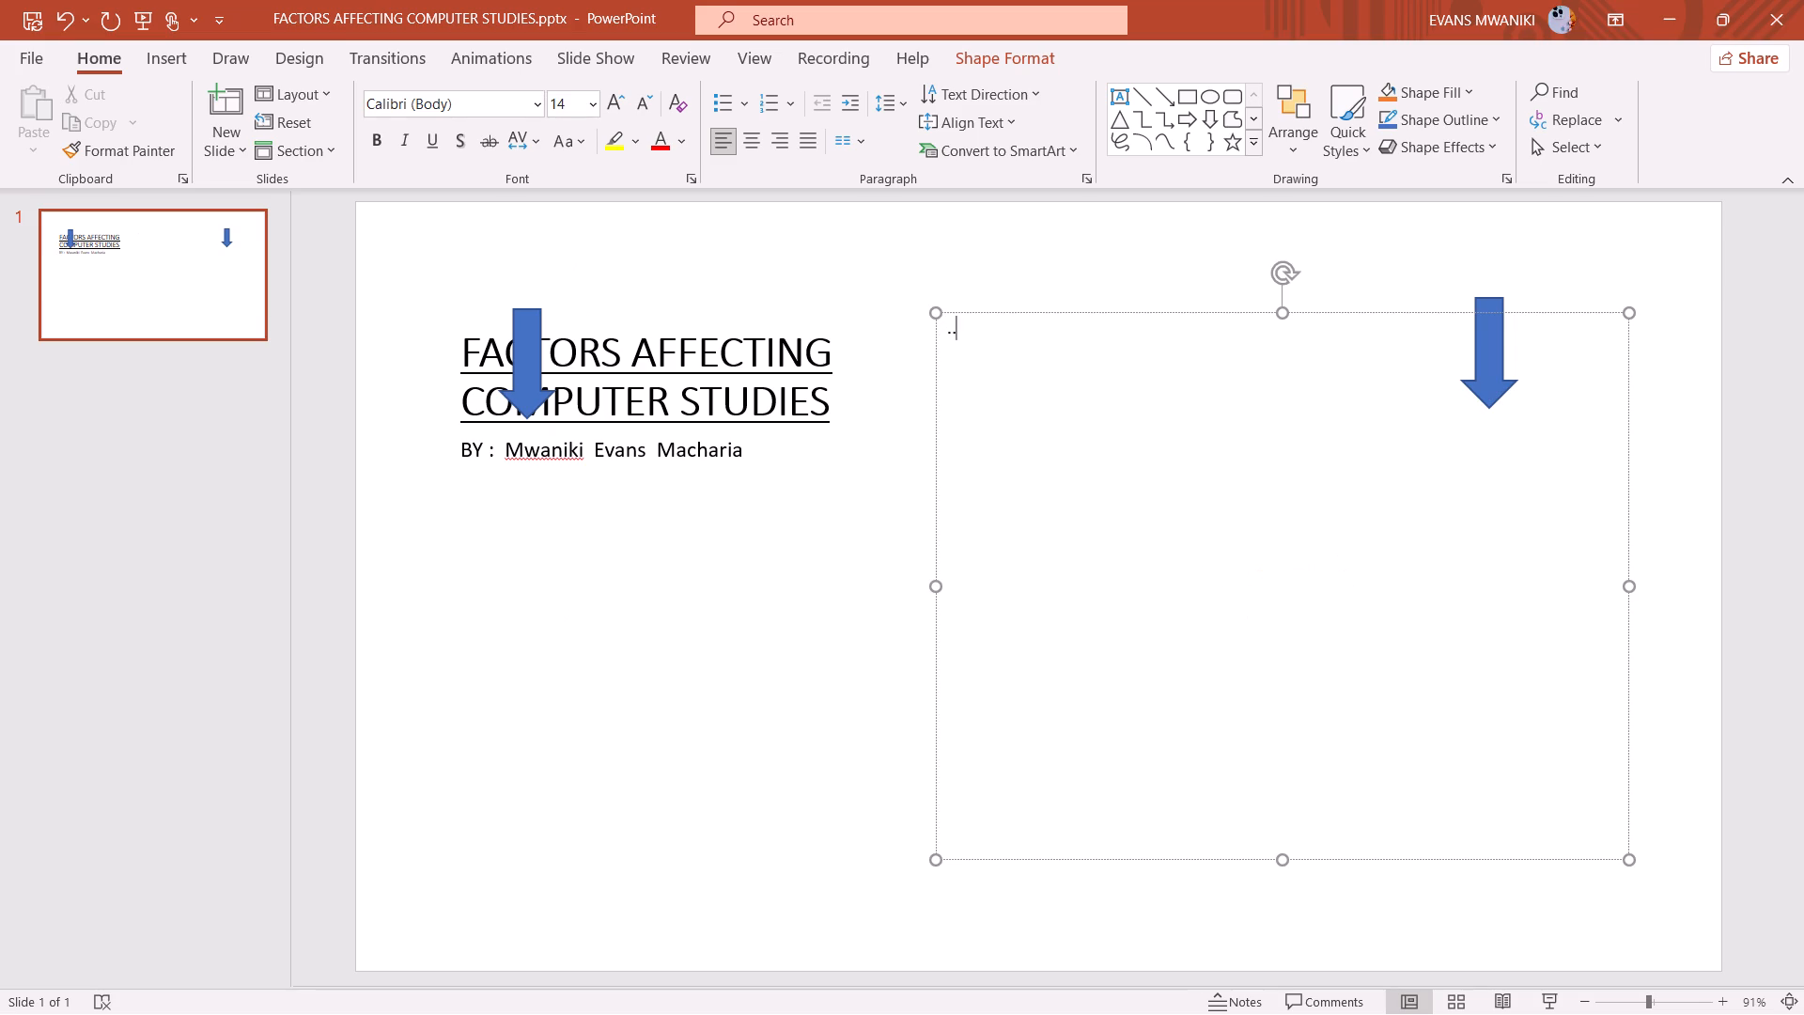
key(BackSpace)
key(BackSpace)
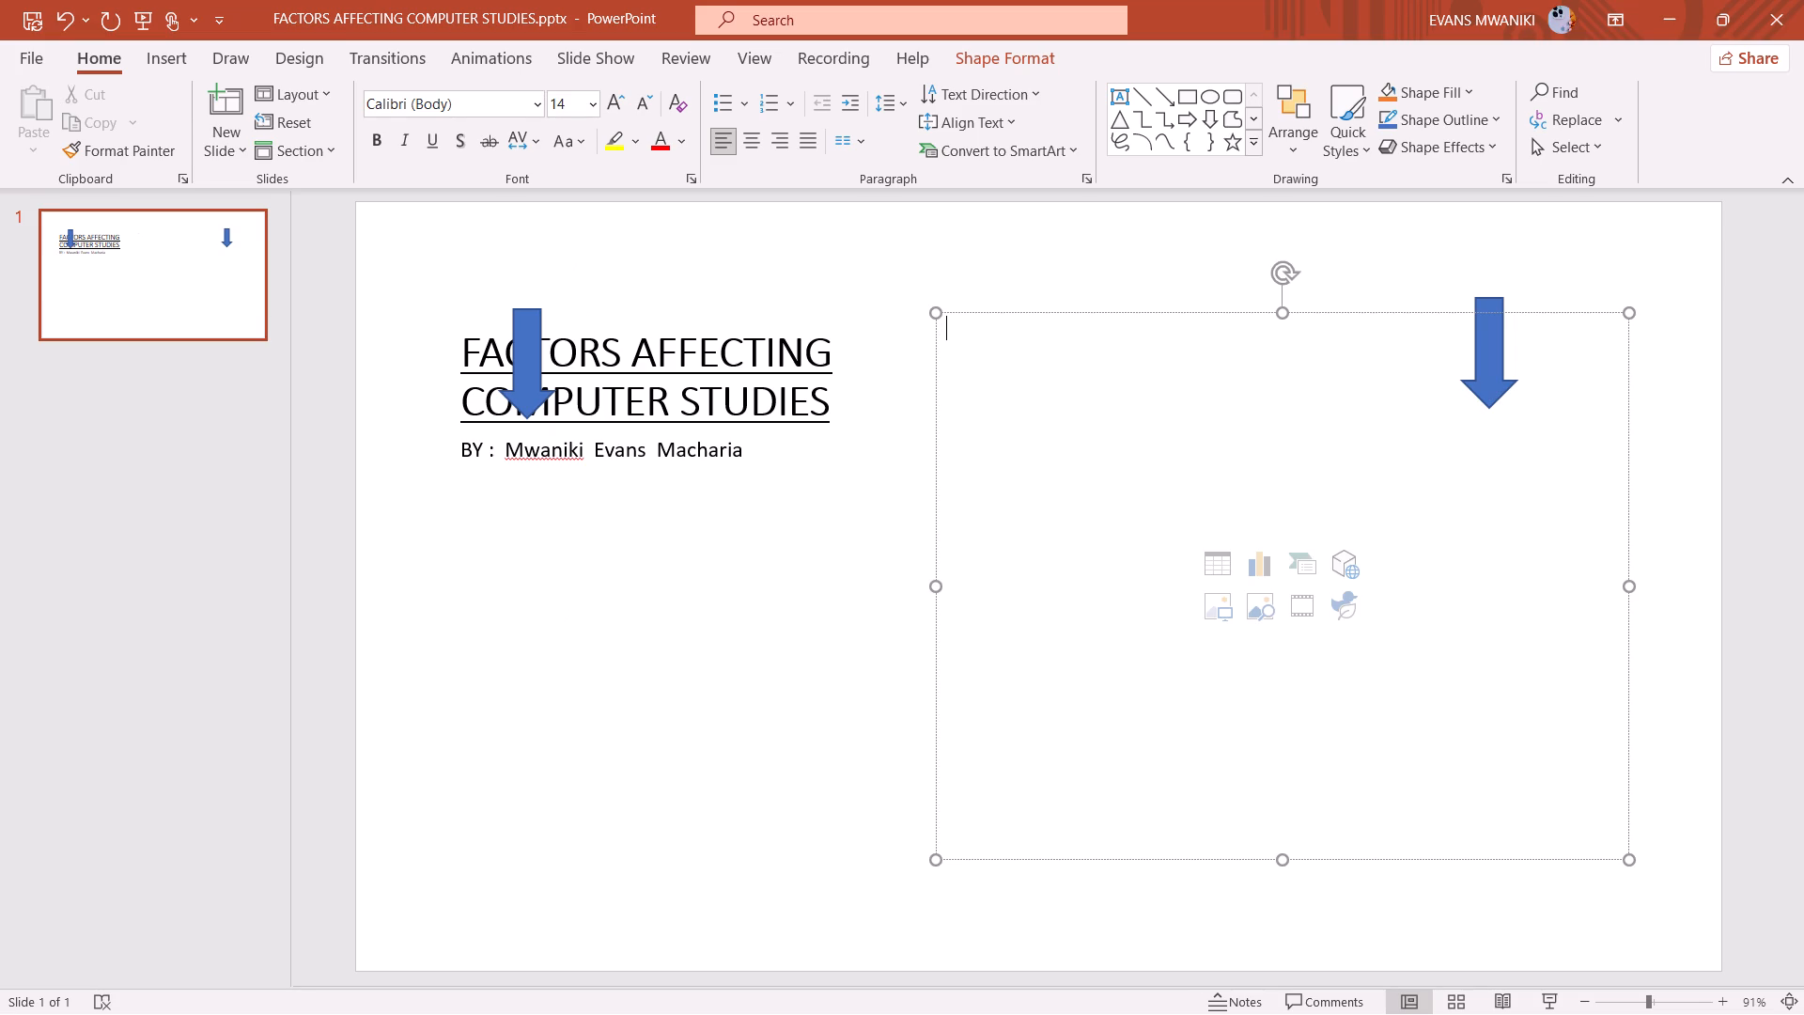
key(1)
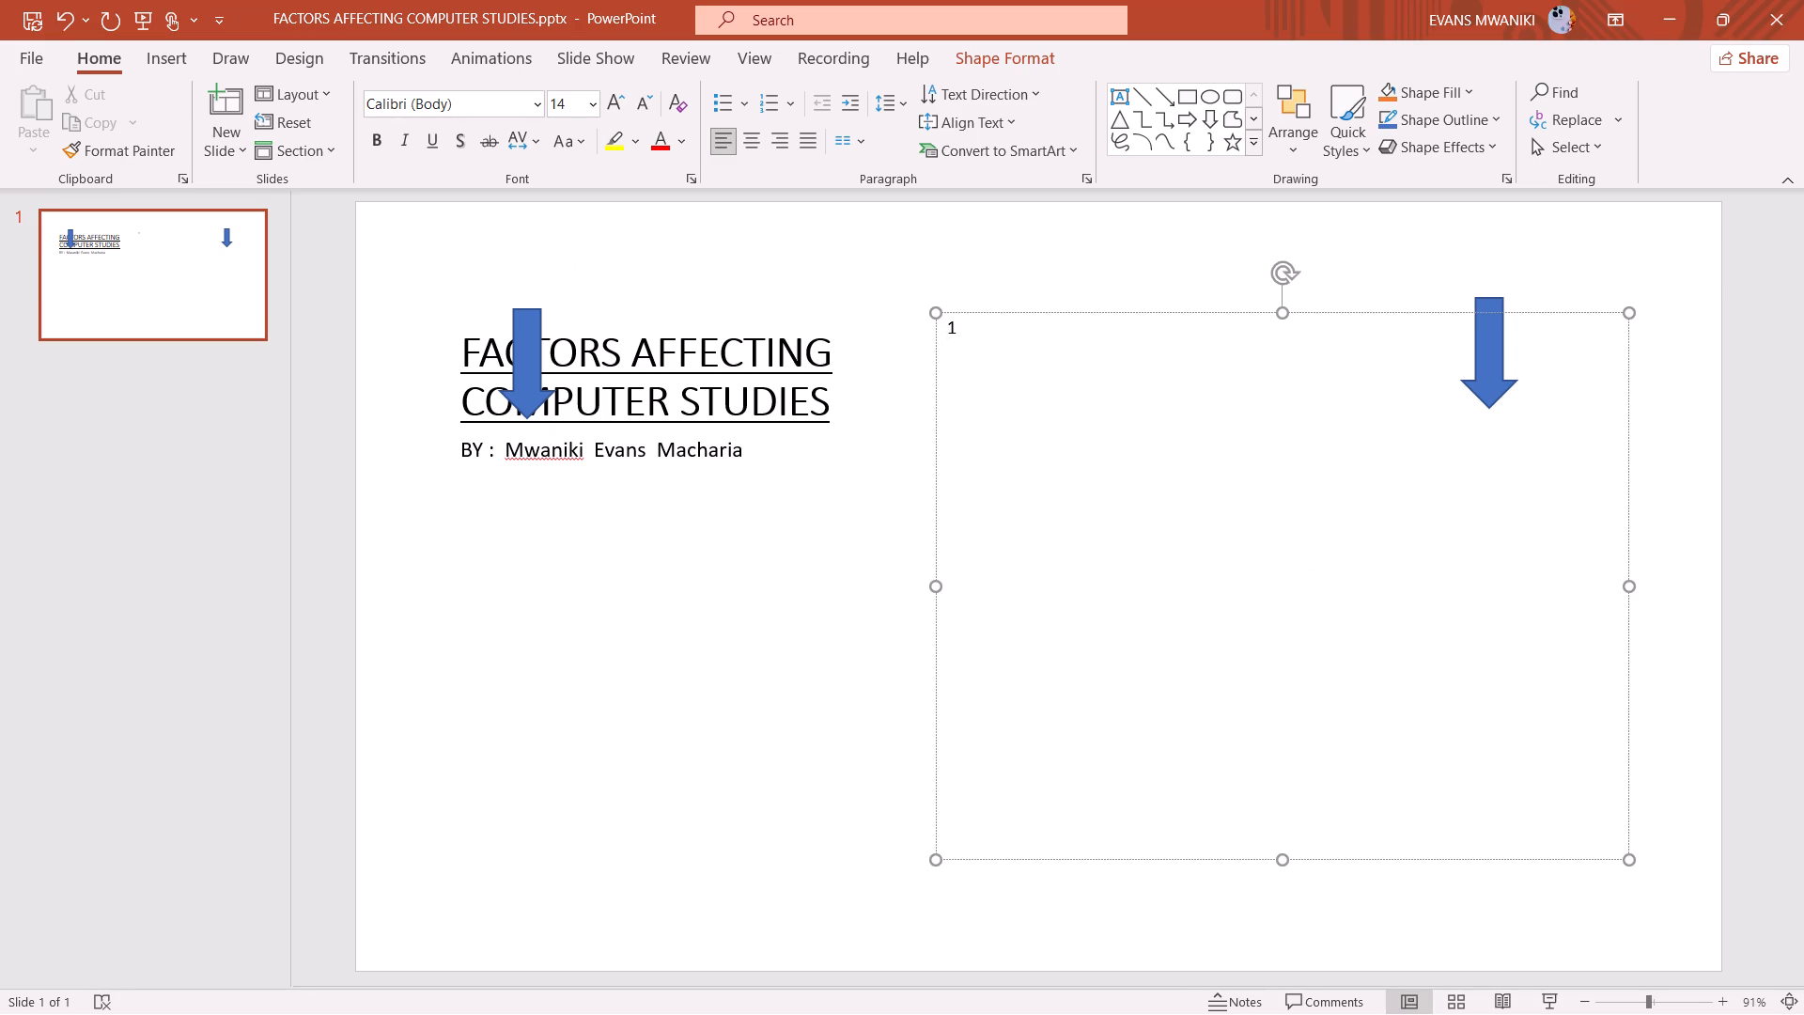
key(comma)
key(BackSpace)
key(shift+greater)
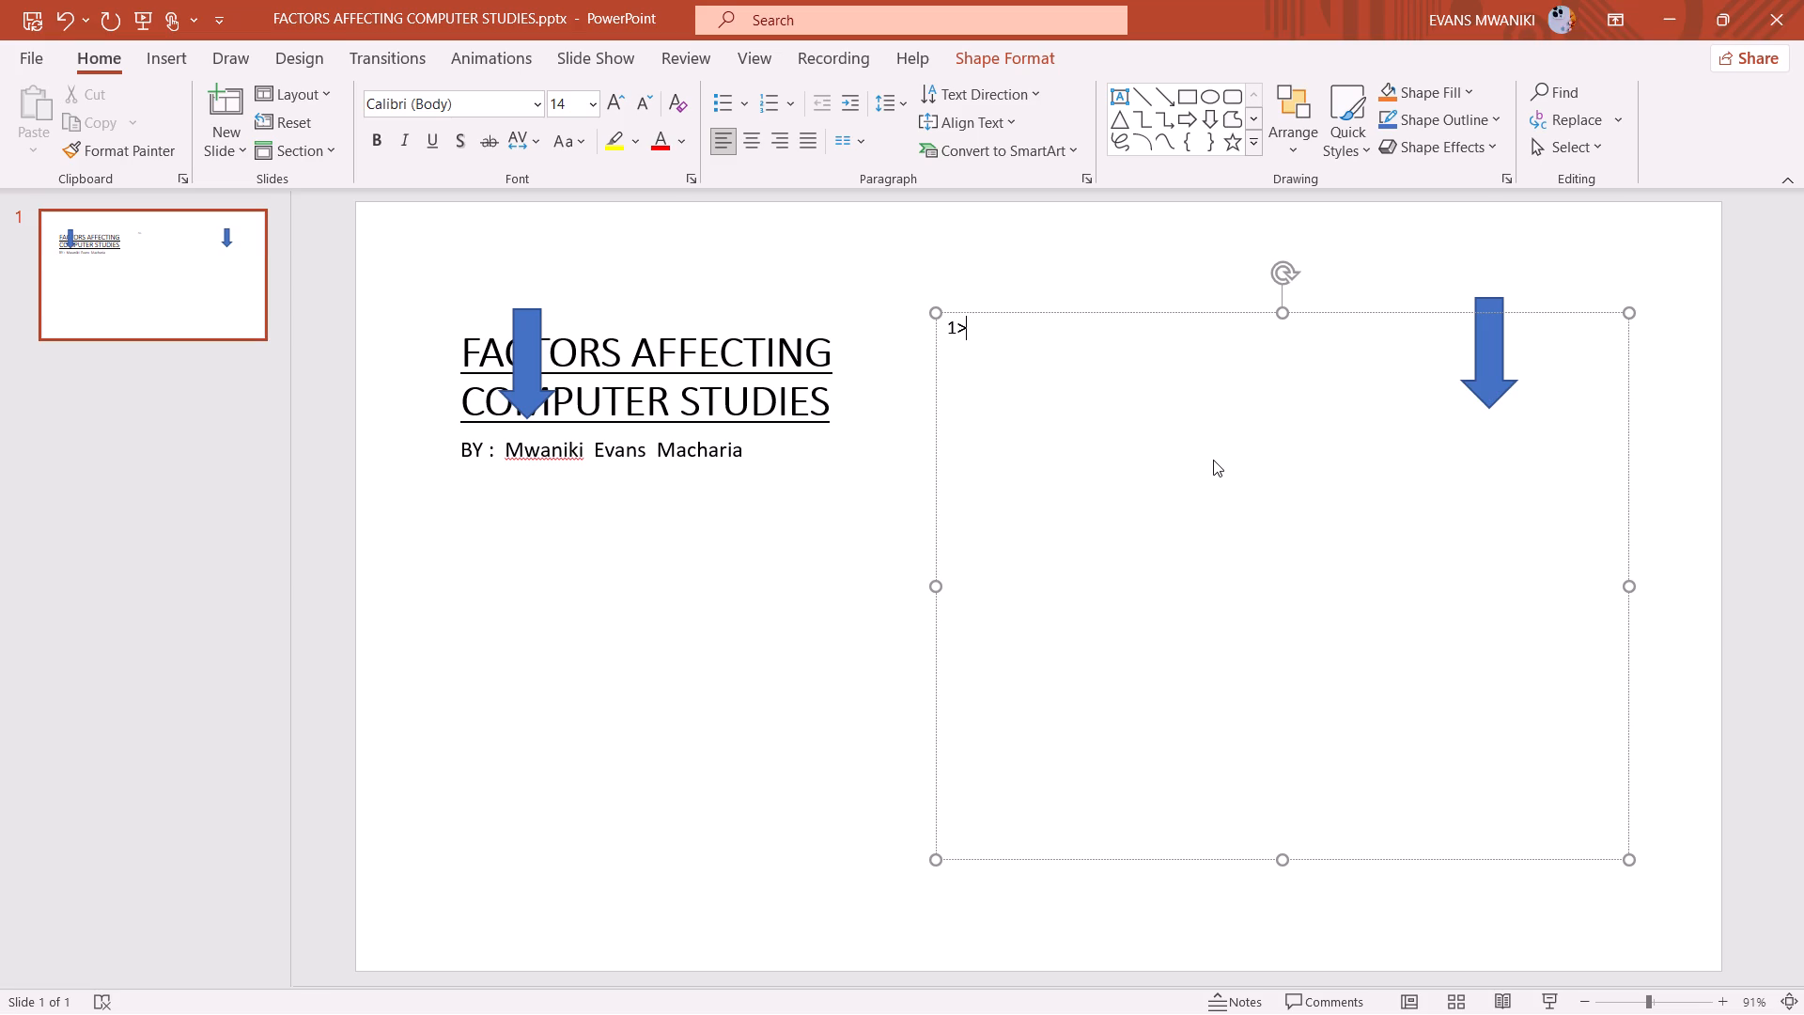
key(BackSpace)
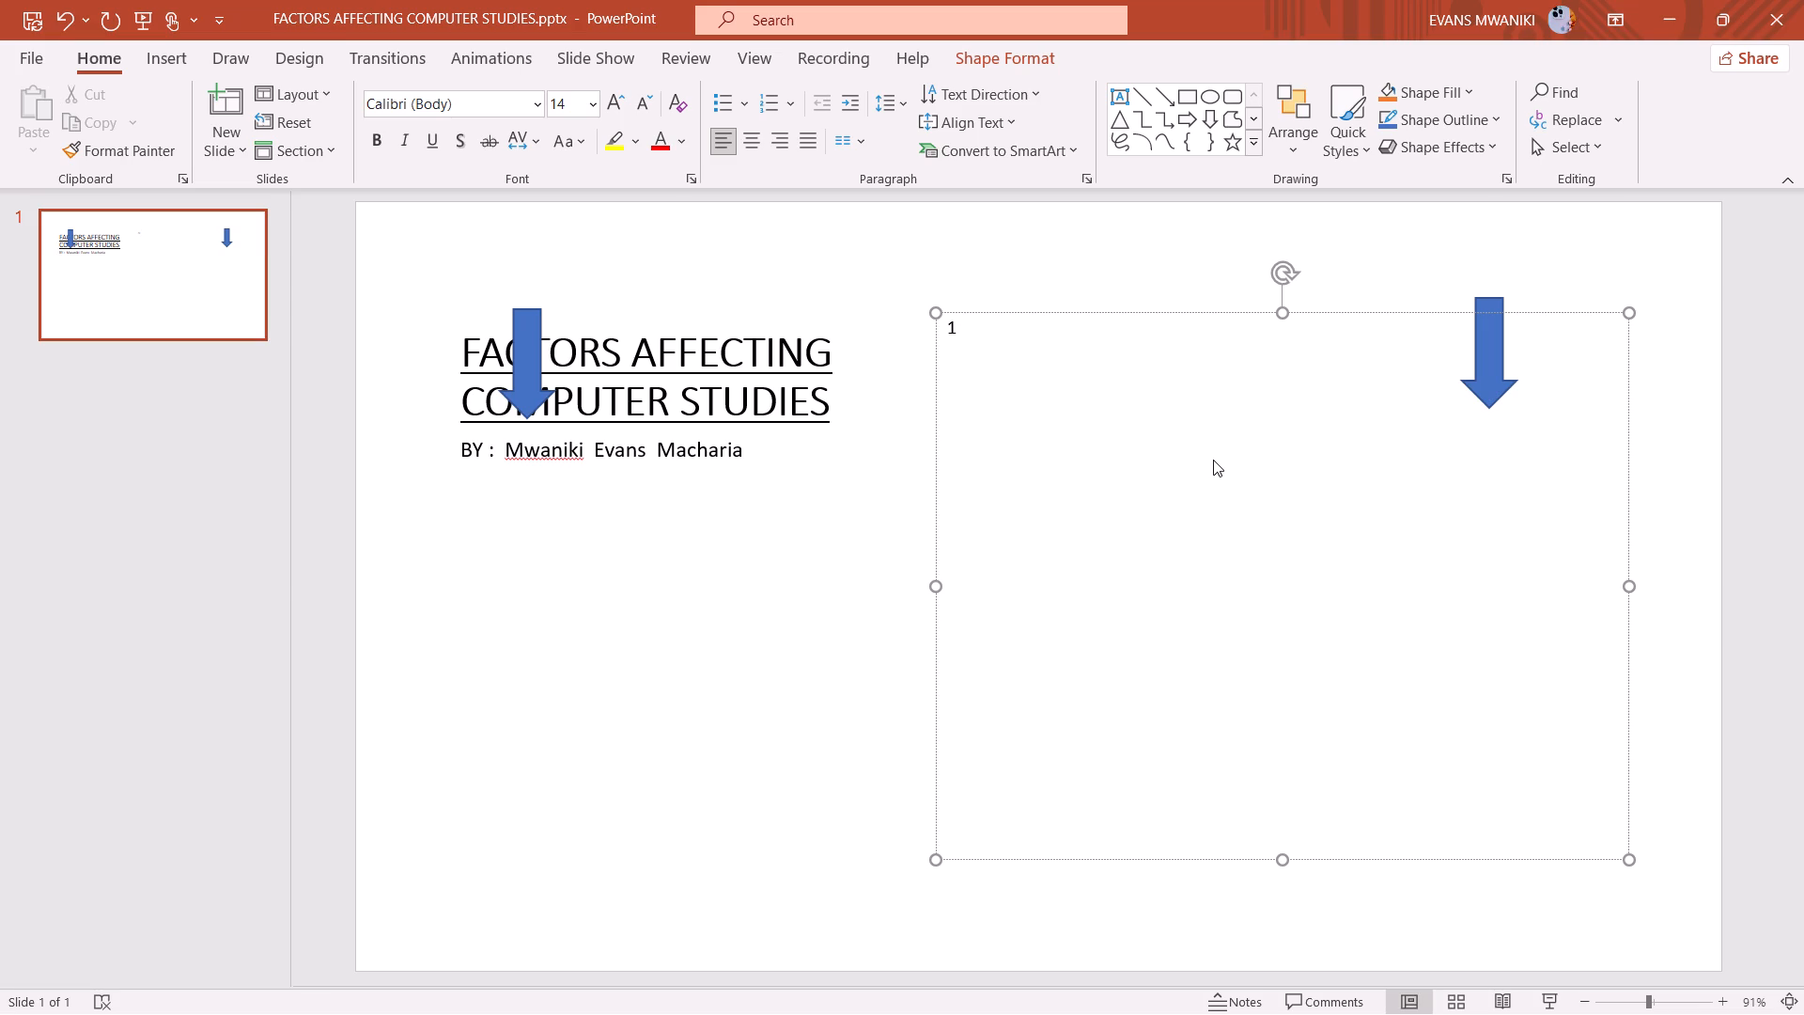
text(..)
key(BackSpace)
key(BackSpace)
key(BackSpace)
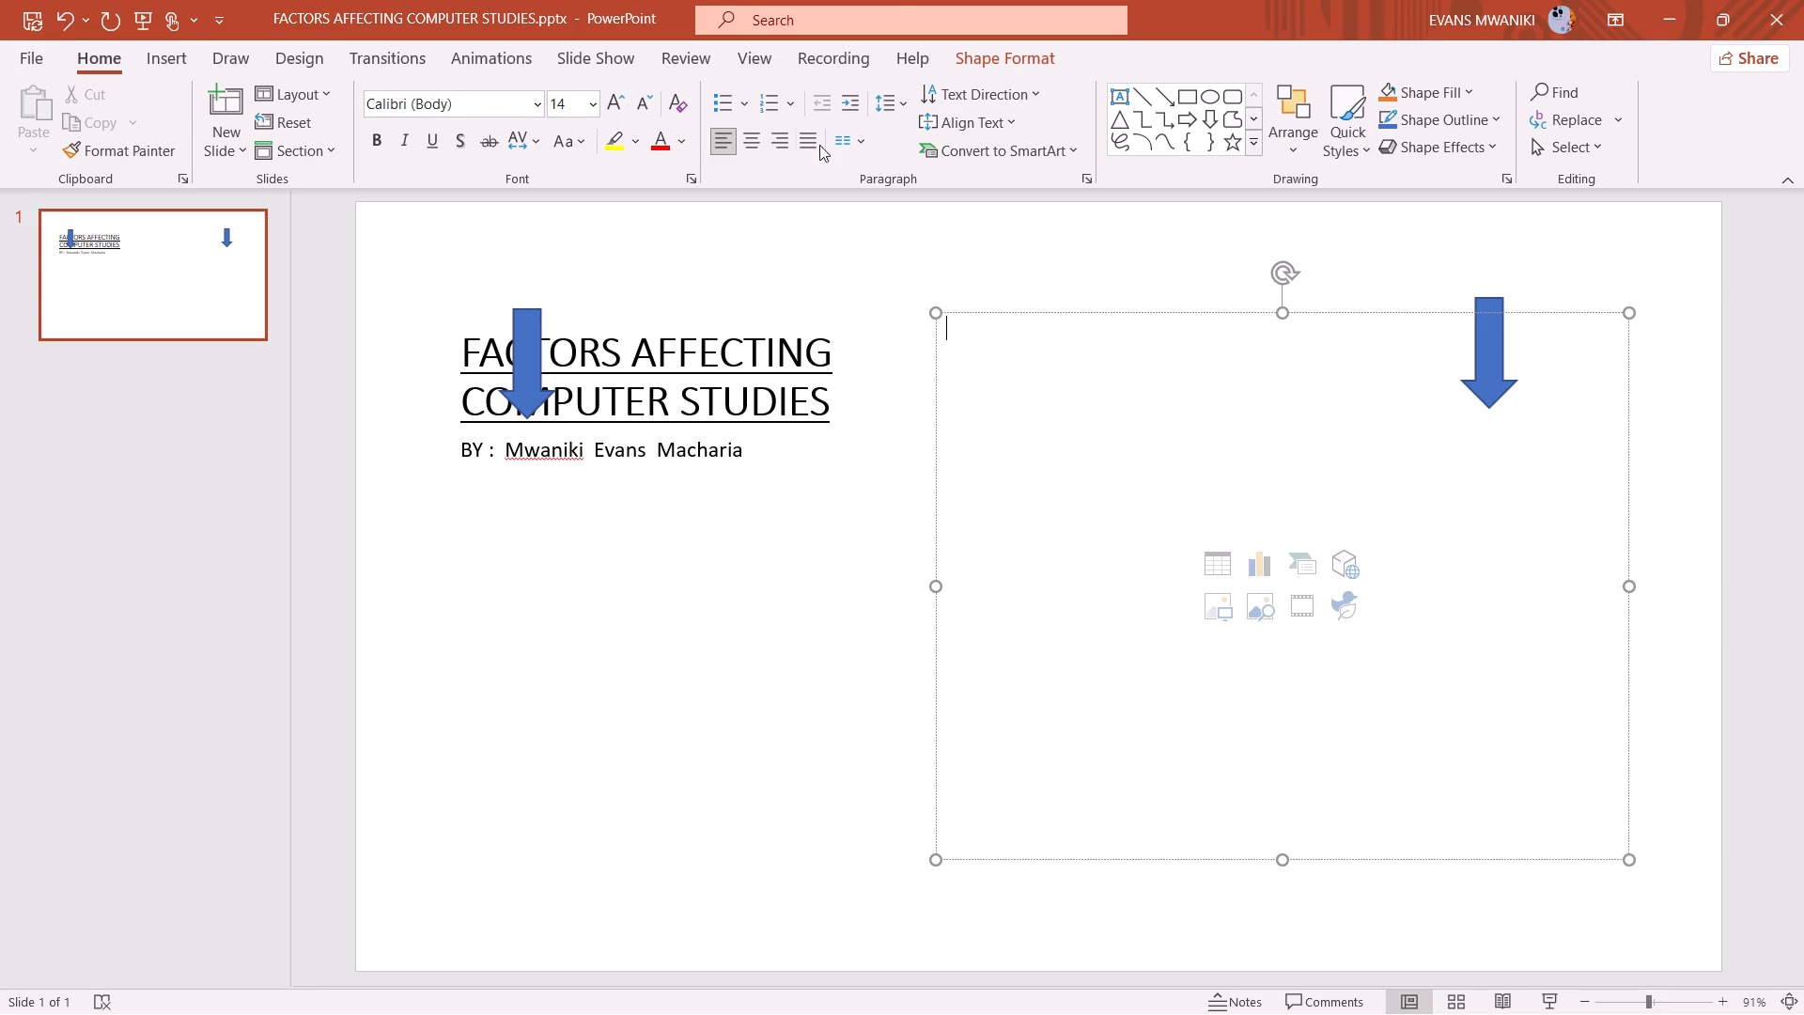
Set the content placeholder's font size to 20 and enter "1." as the start of its text.
click(589, 105)
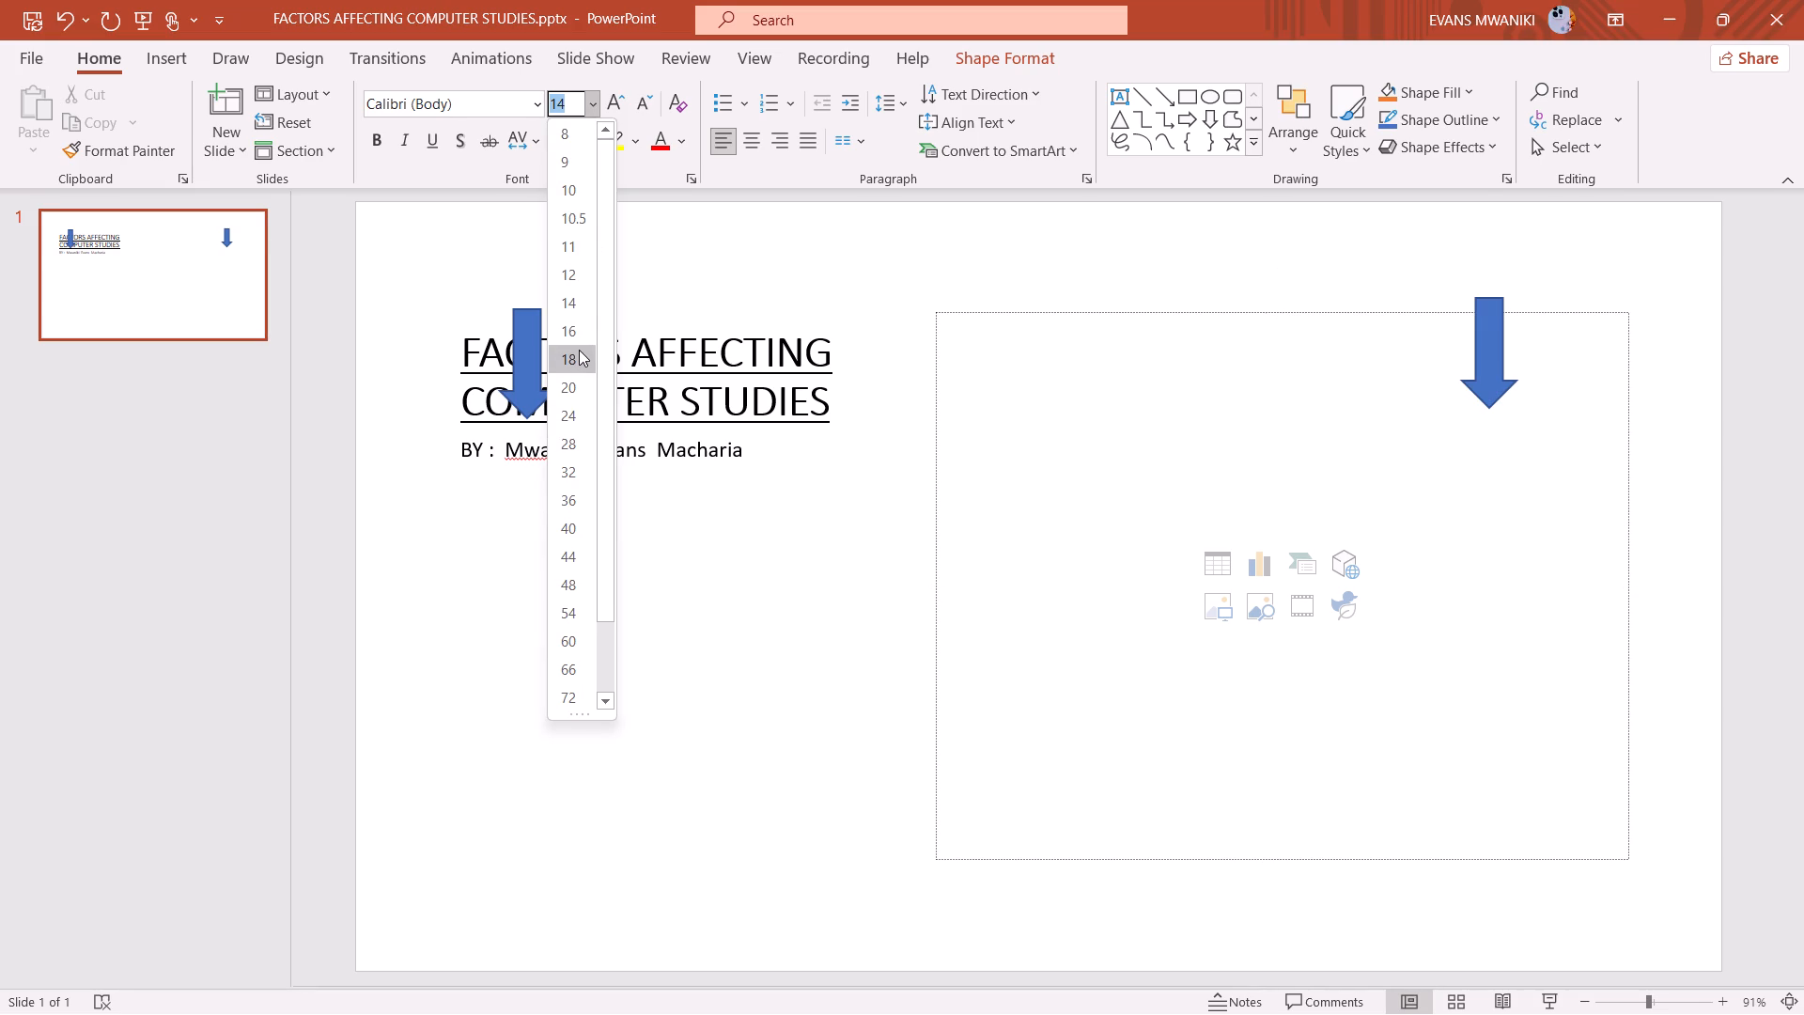
click(573, 391)
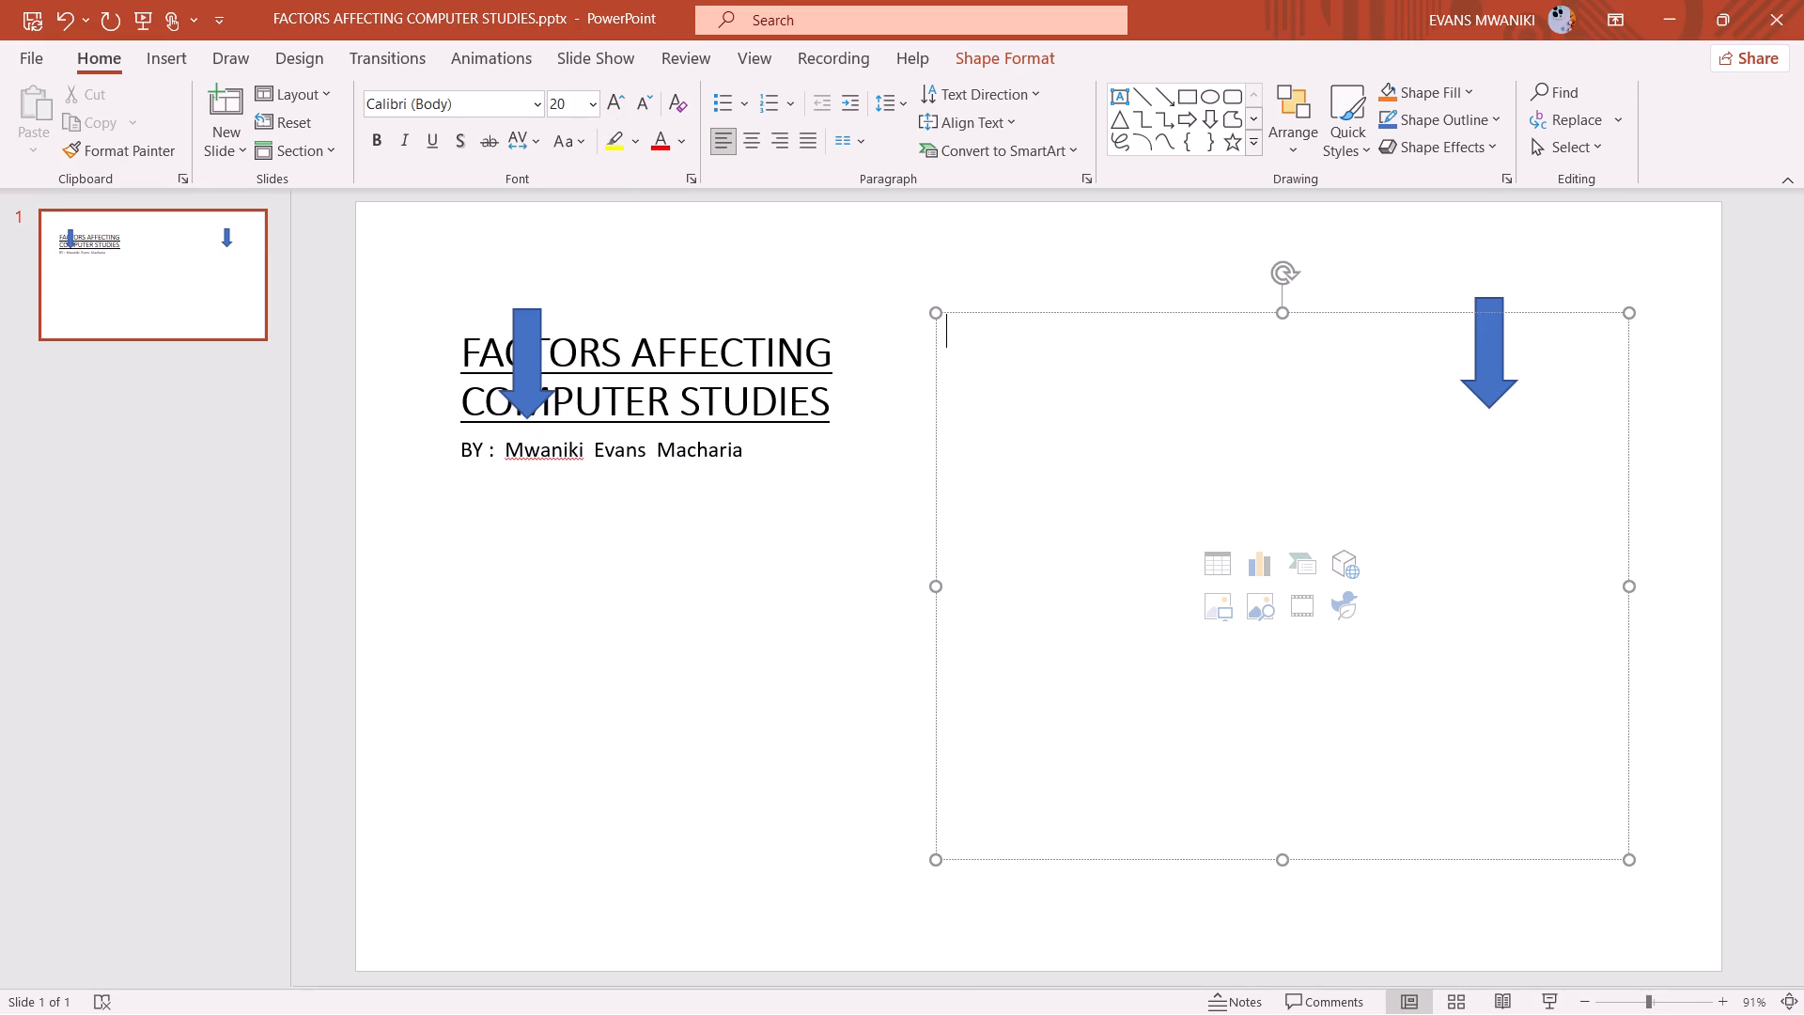
key(1)
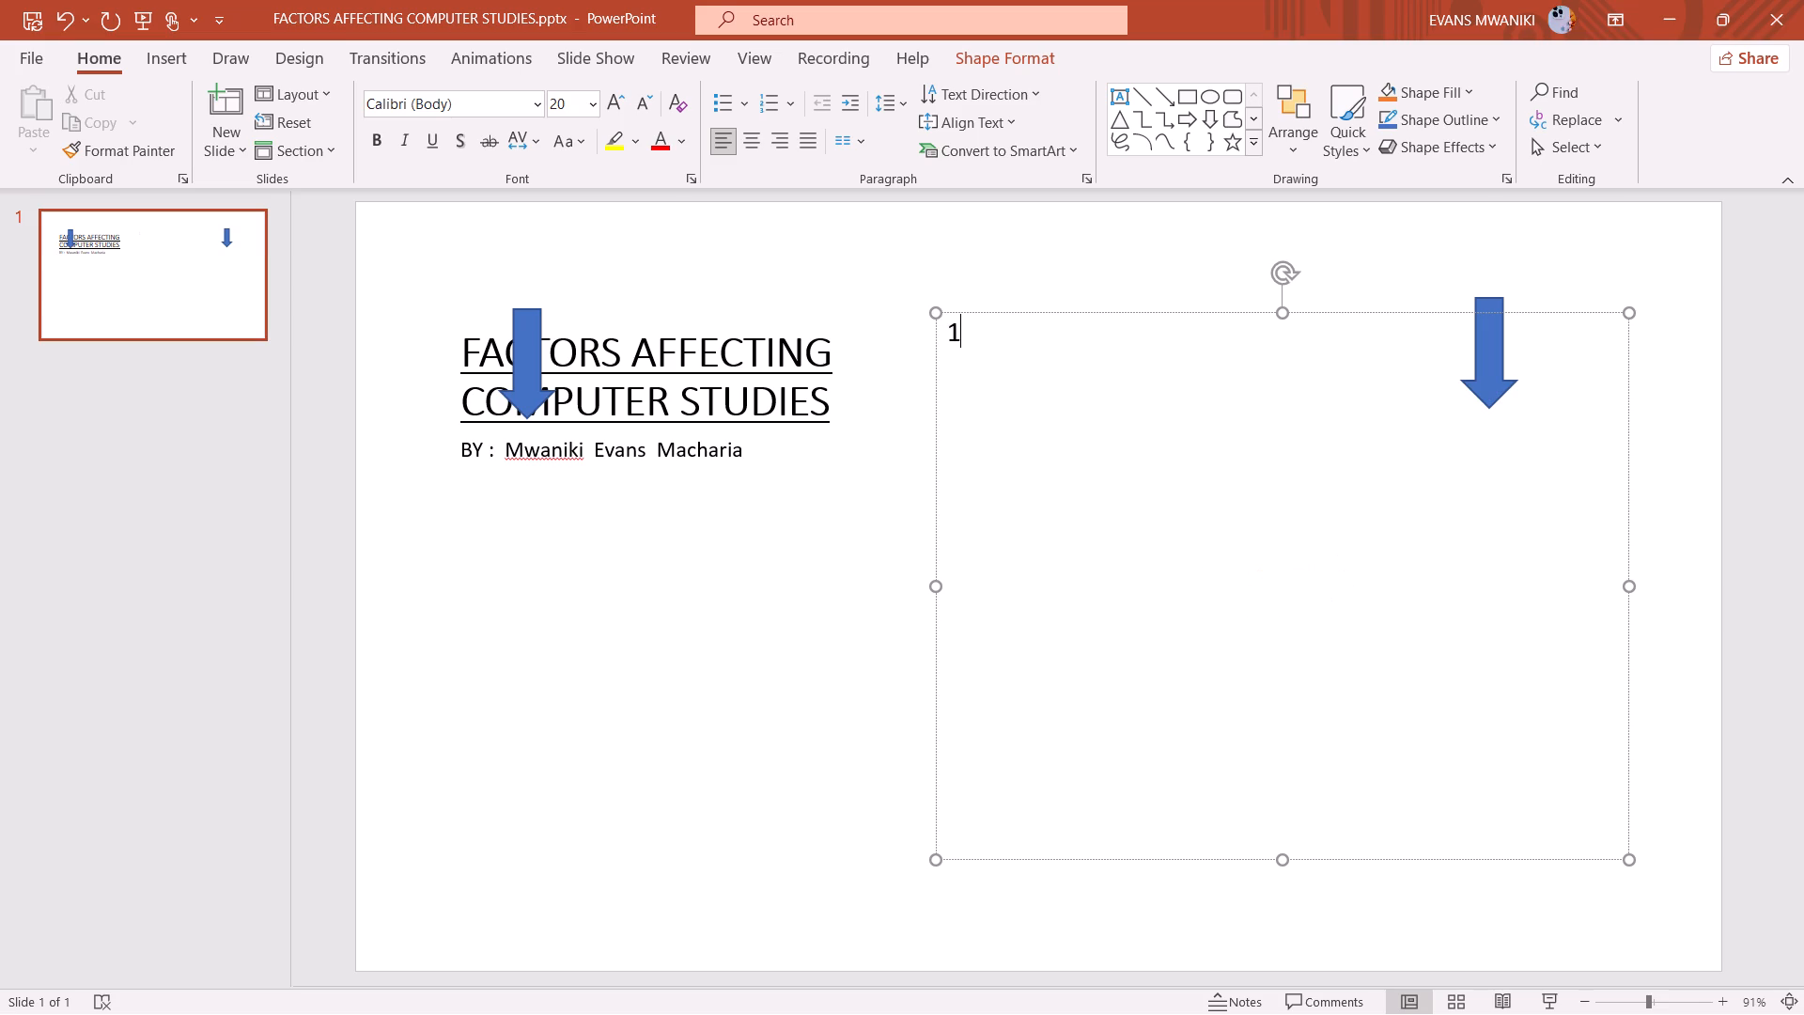
key(period)
Move the content placeholder containing "1." upward so its first line sits above the title's level.
click(712, 429)
click(762, 500)
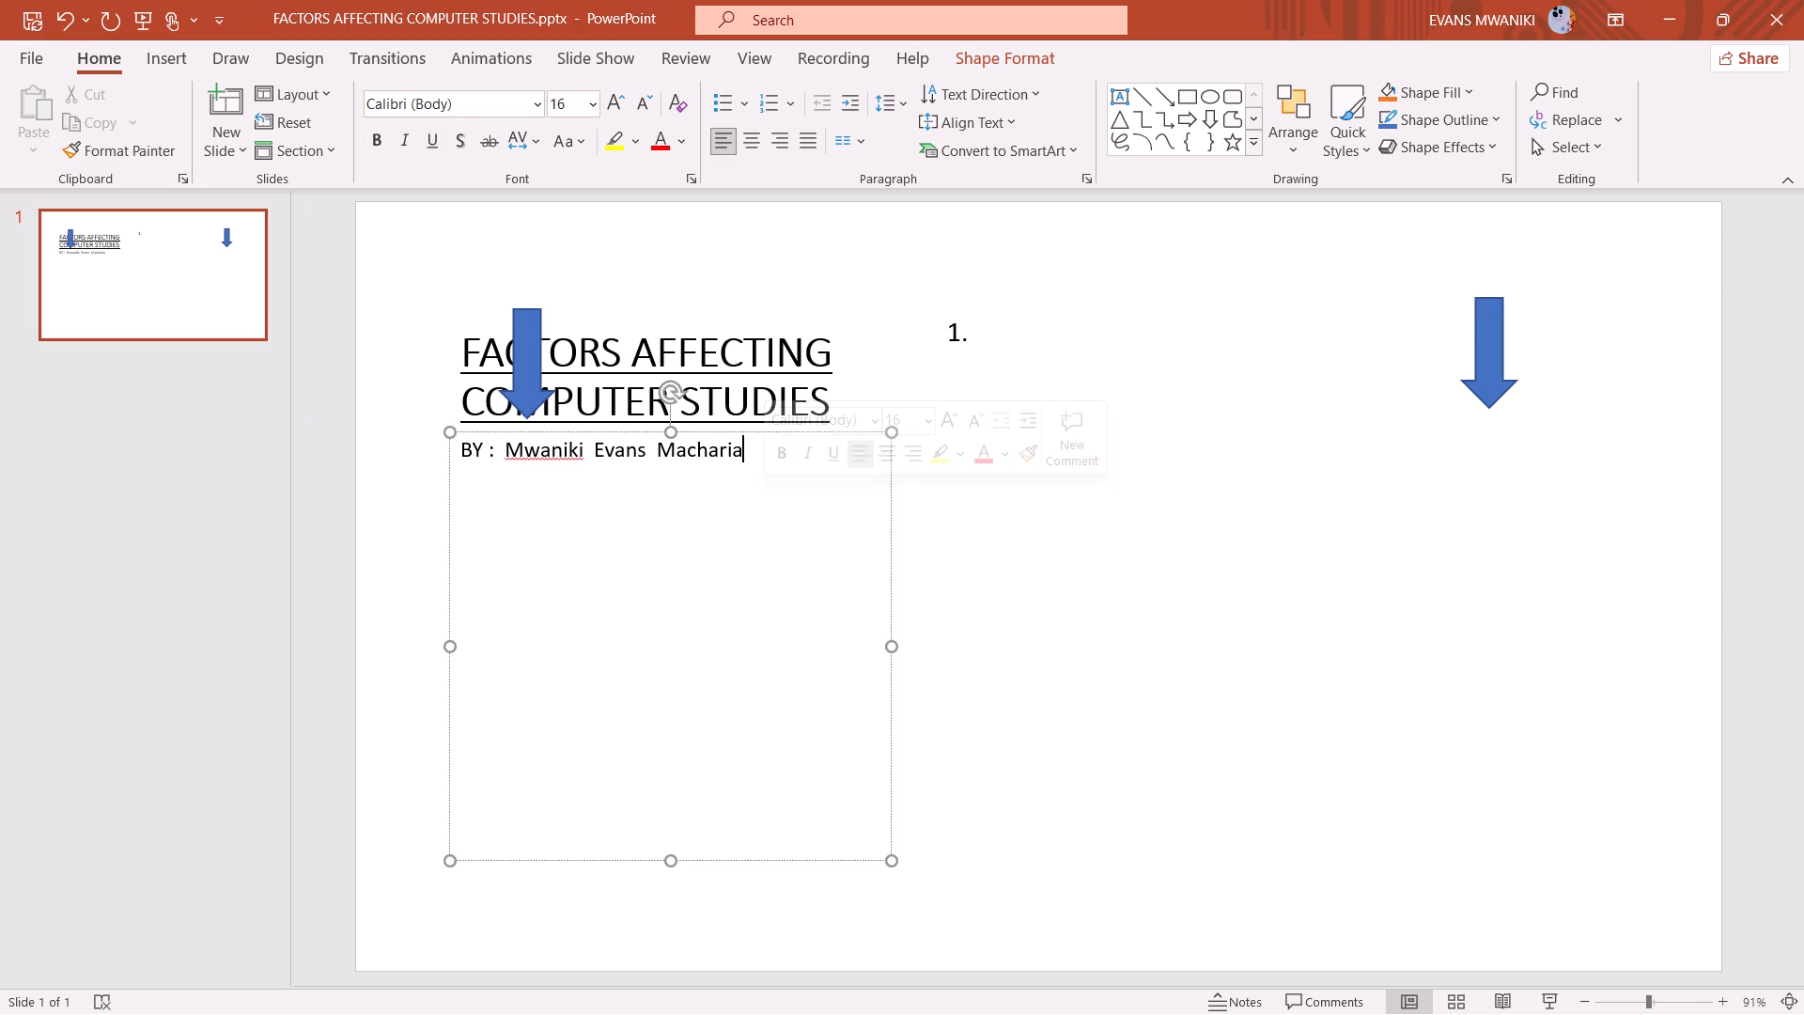
click(1017, 312)
drag(1018, 352, 1020, 306)
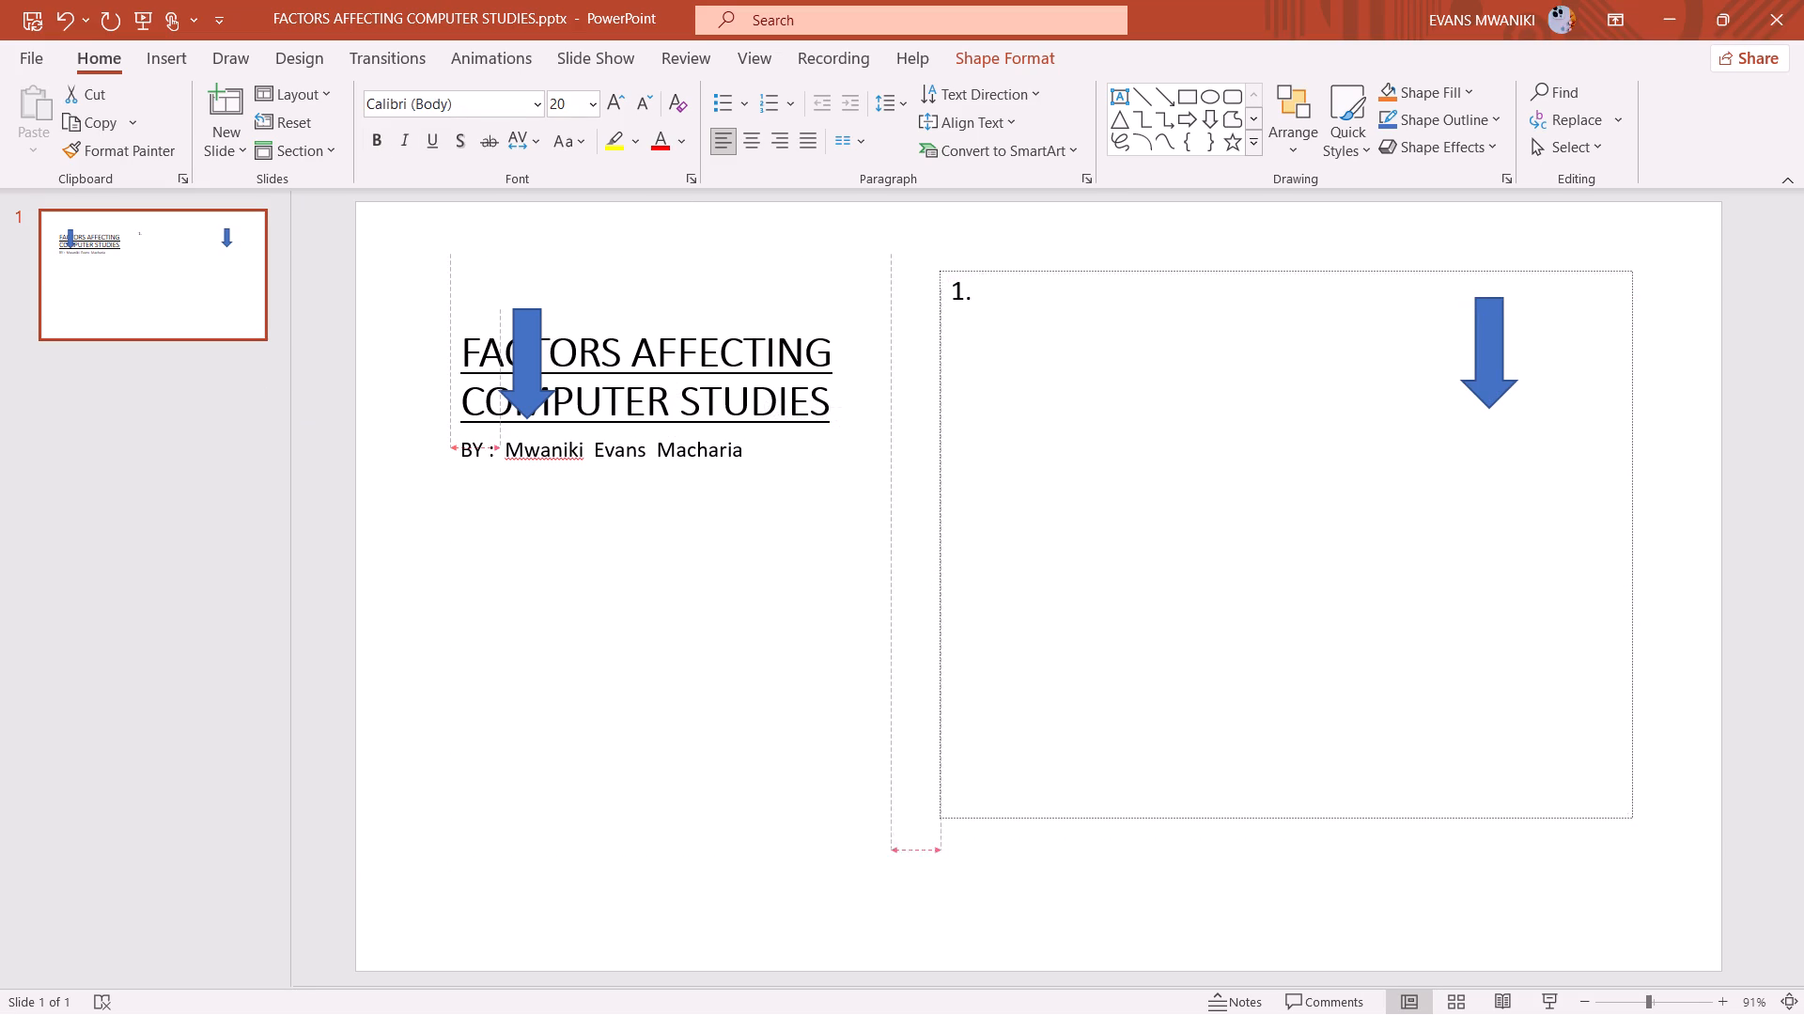
drag(1020, 306, 1019, 282)
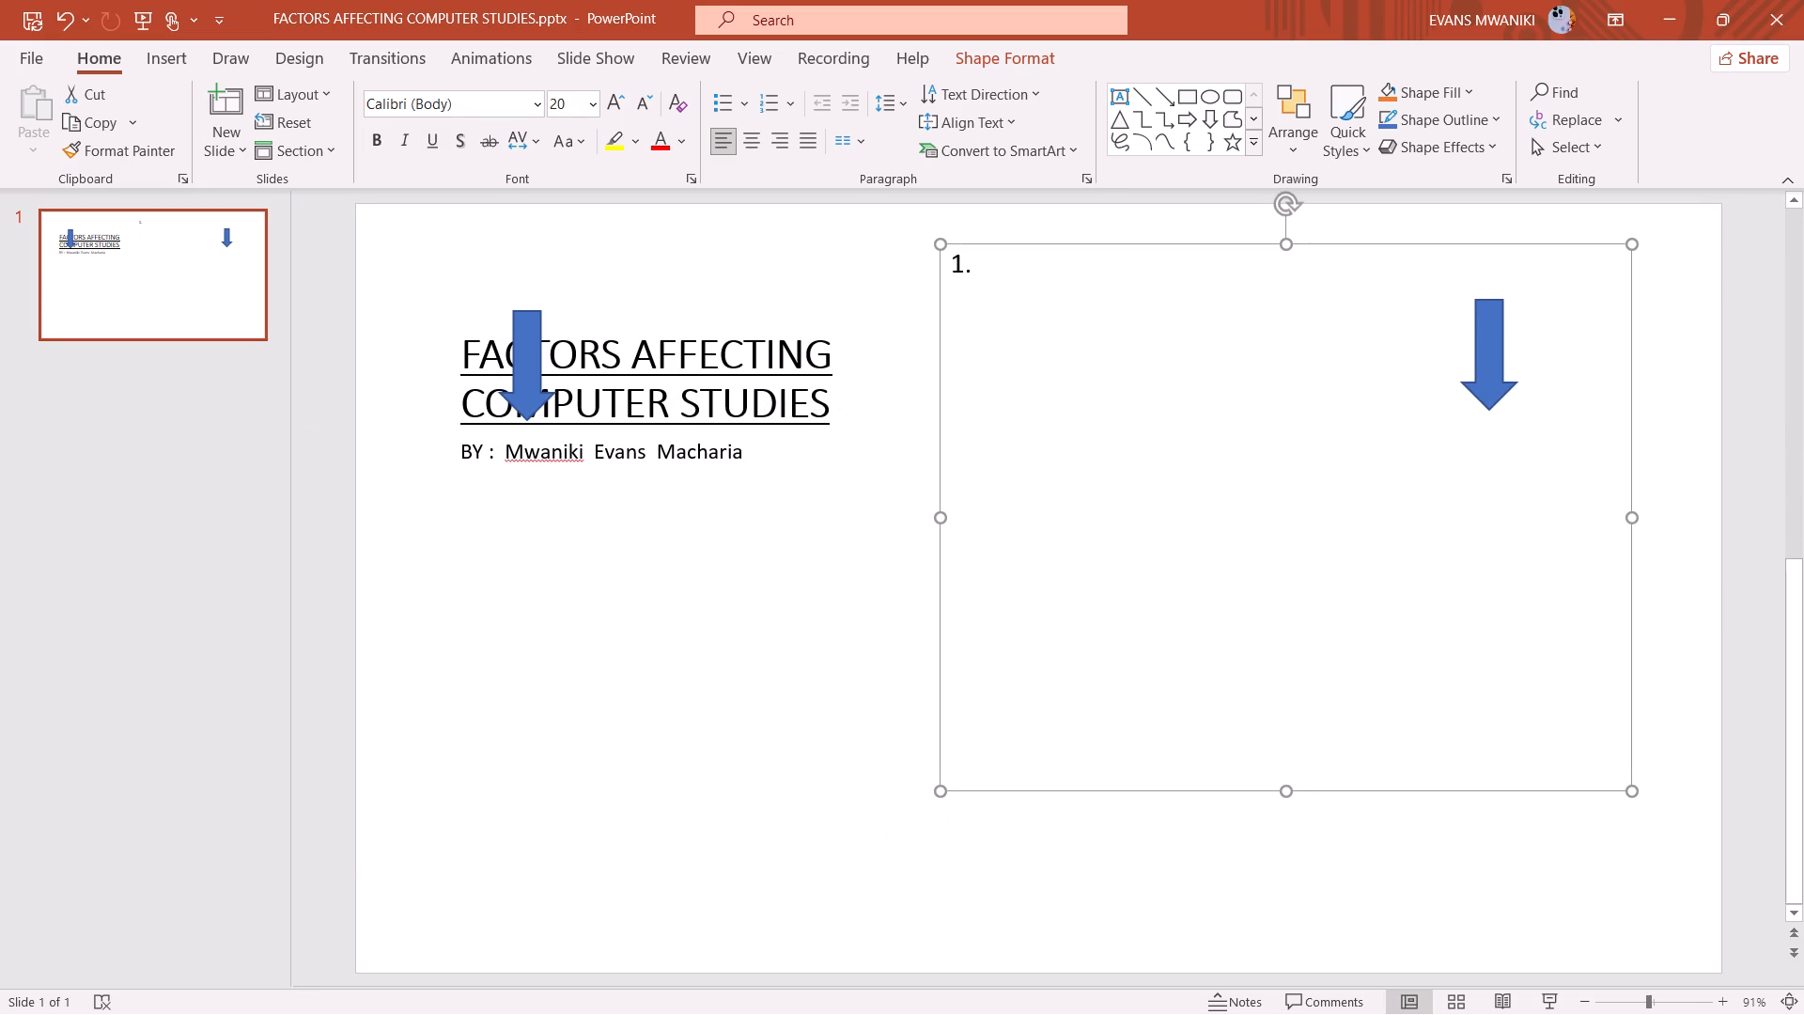
Set the author byline's font size to 28.
click(694, 442)
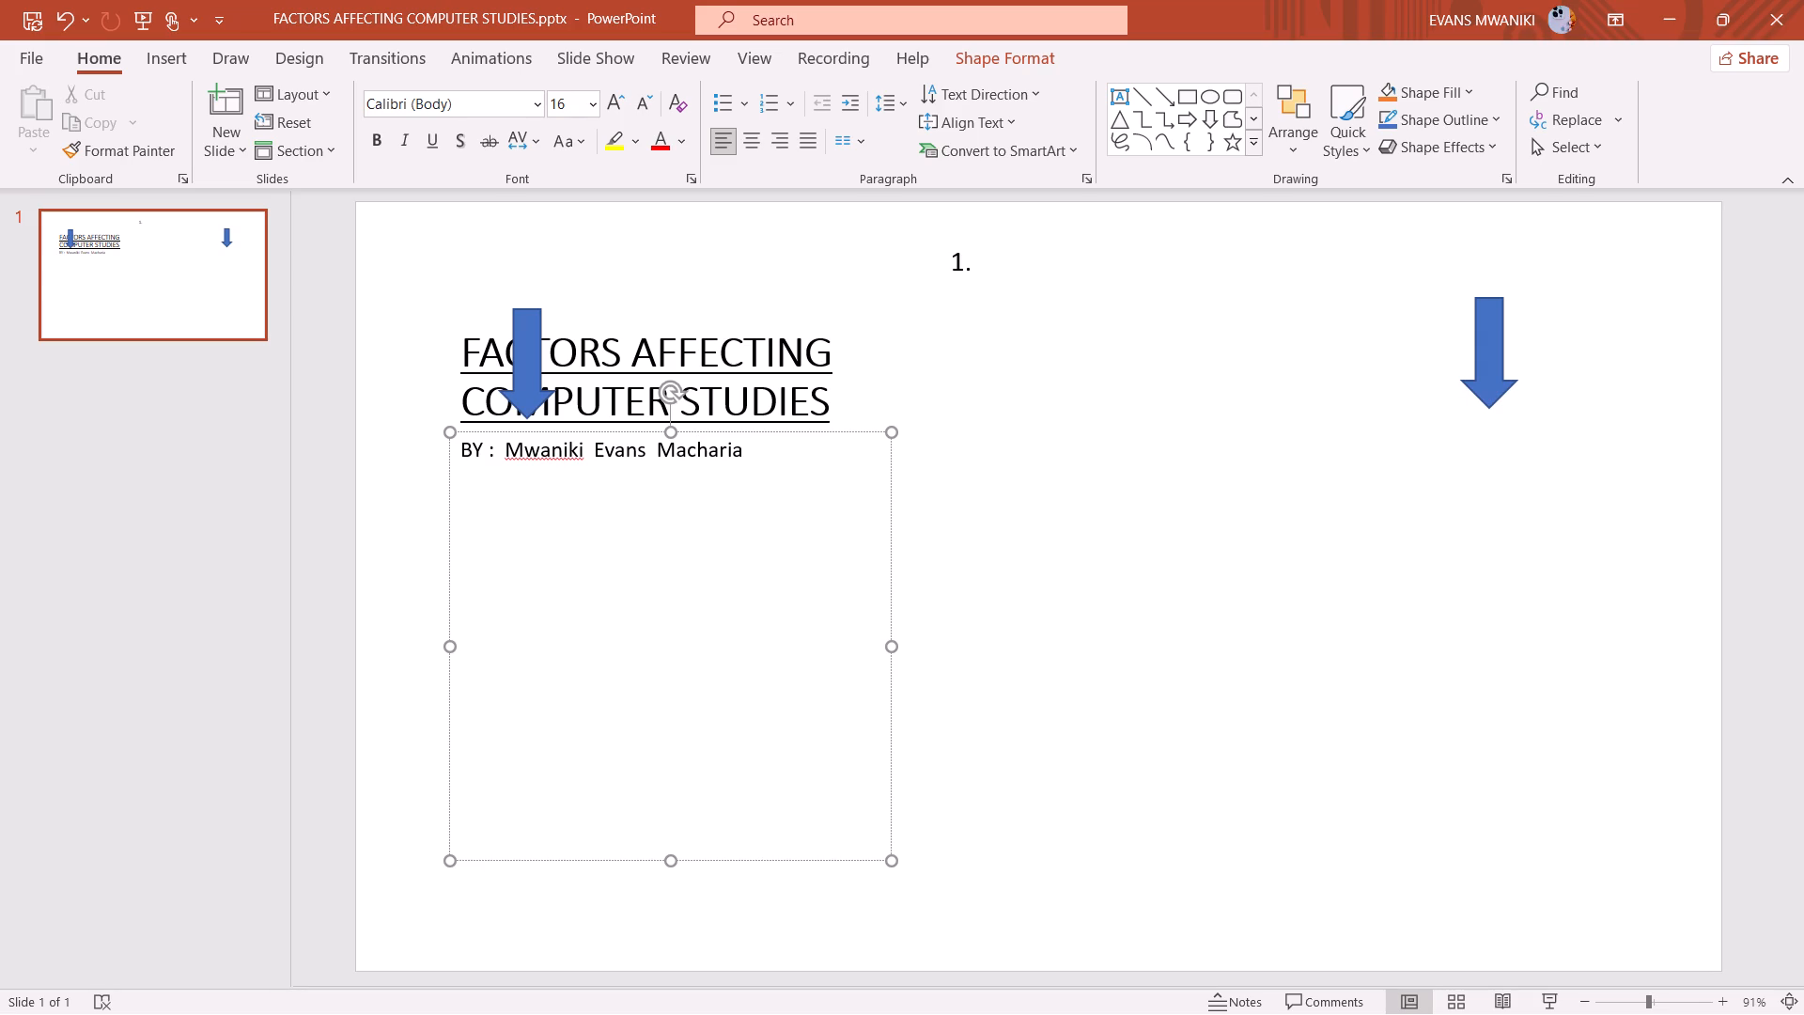
drag(467, 446, 707, 481)
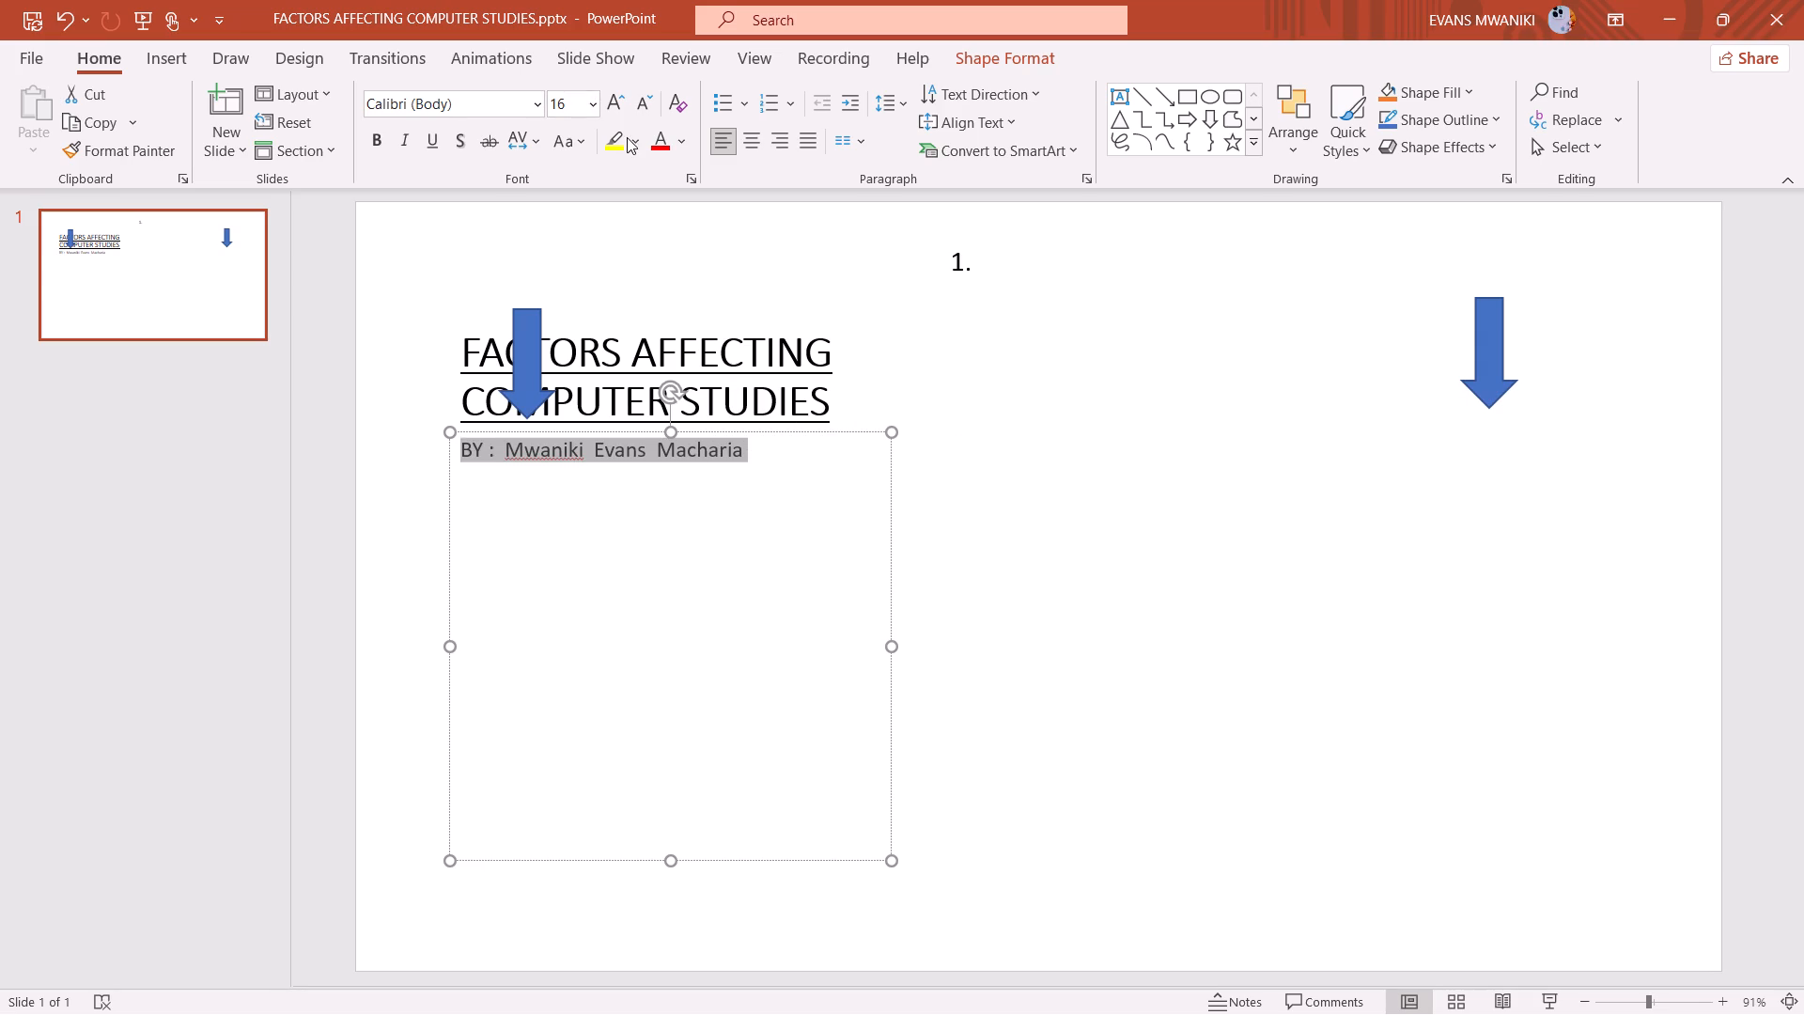
click(585, 108)
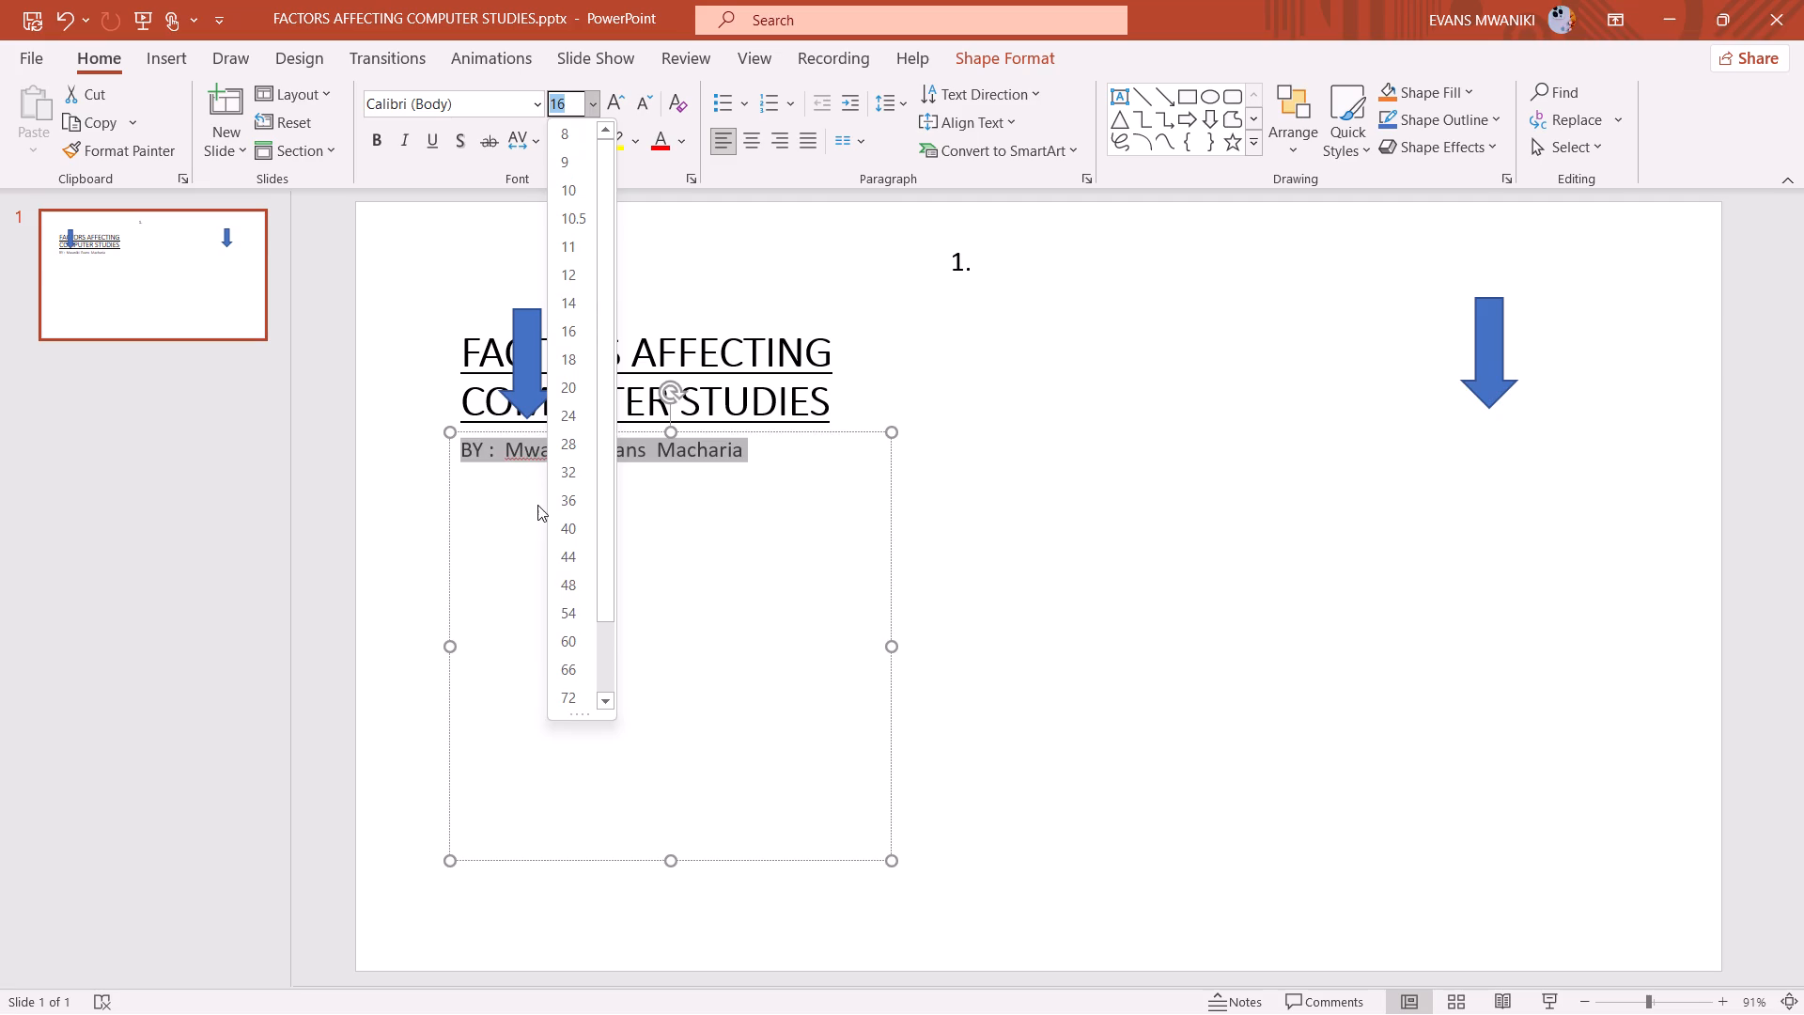
click(563, 437)
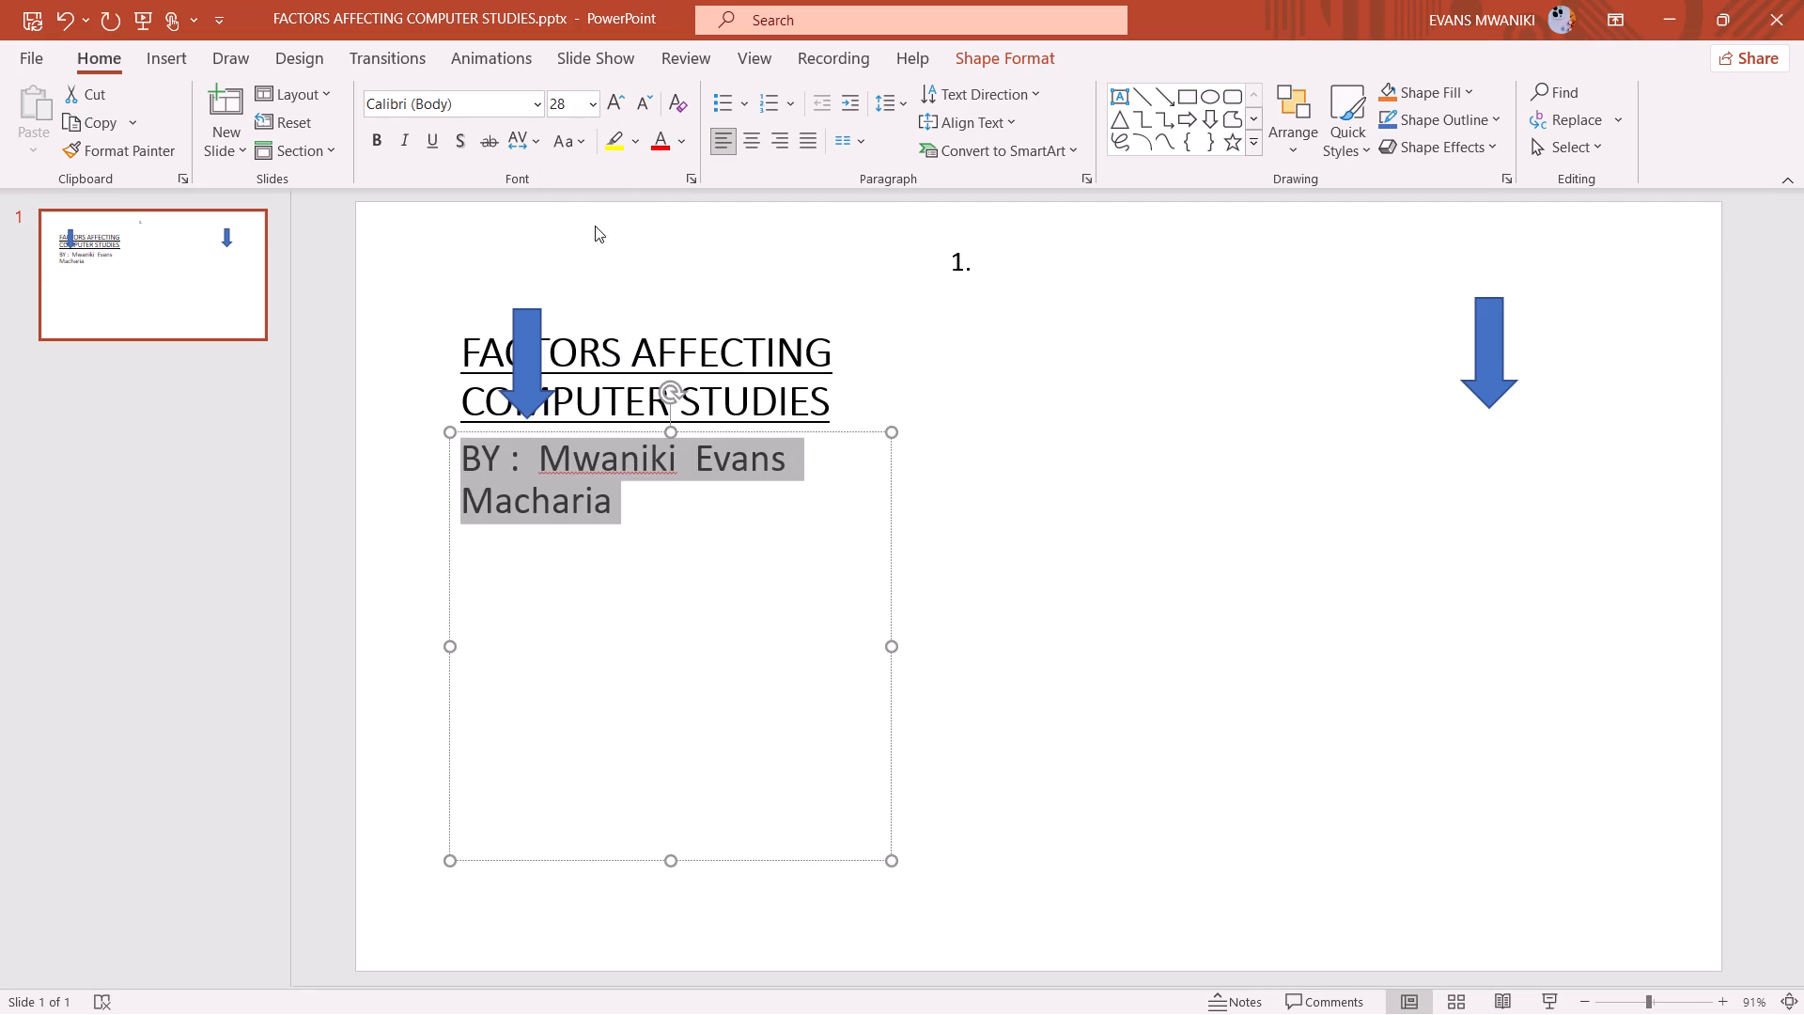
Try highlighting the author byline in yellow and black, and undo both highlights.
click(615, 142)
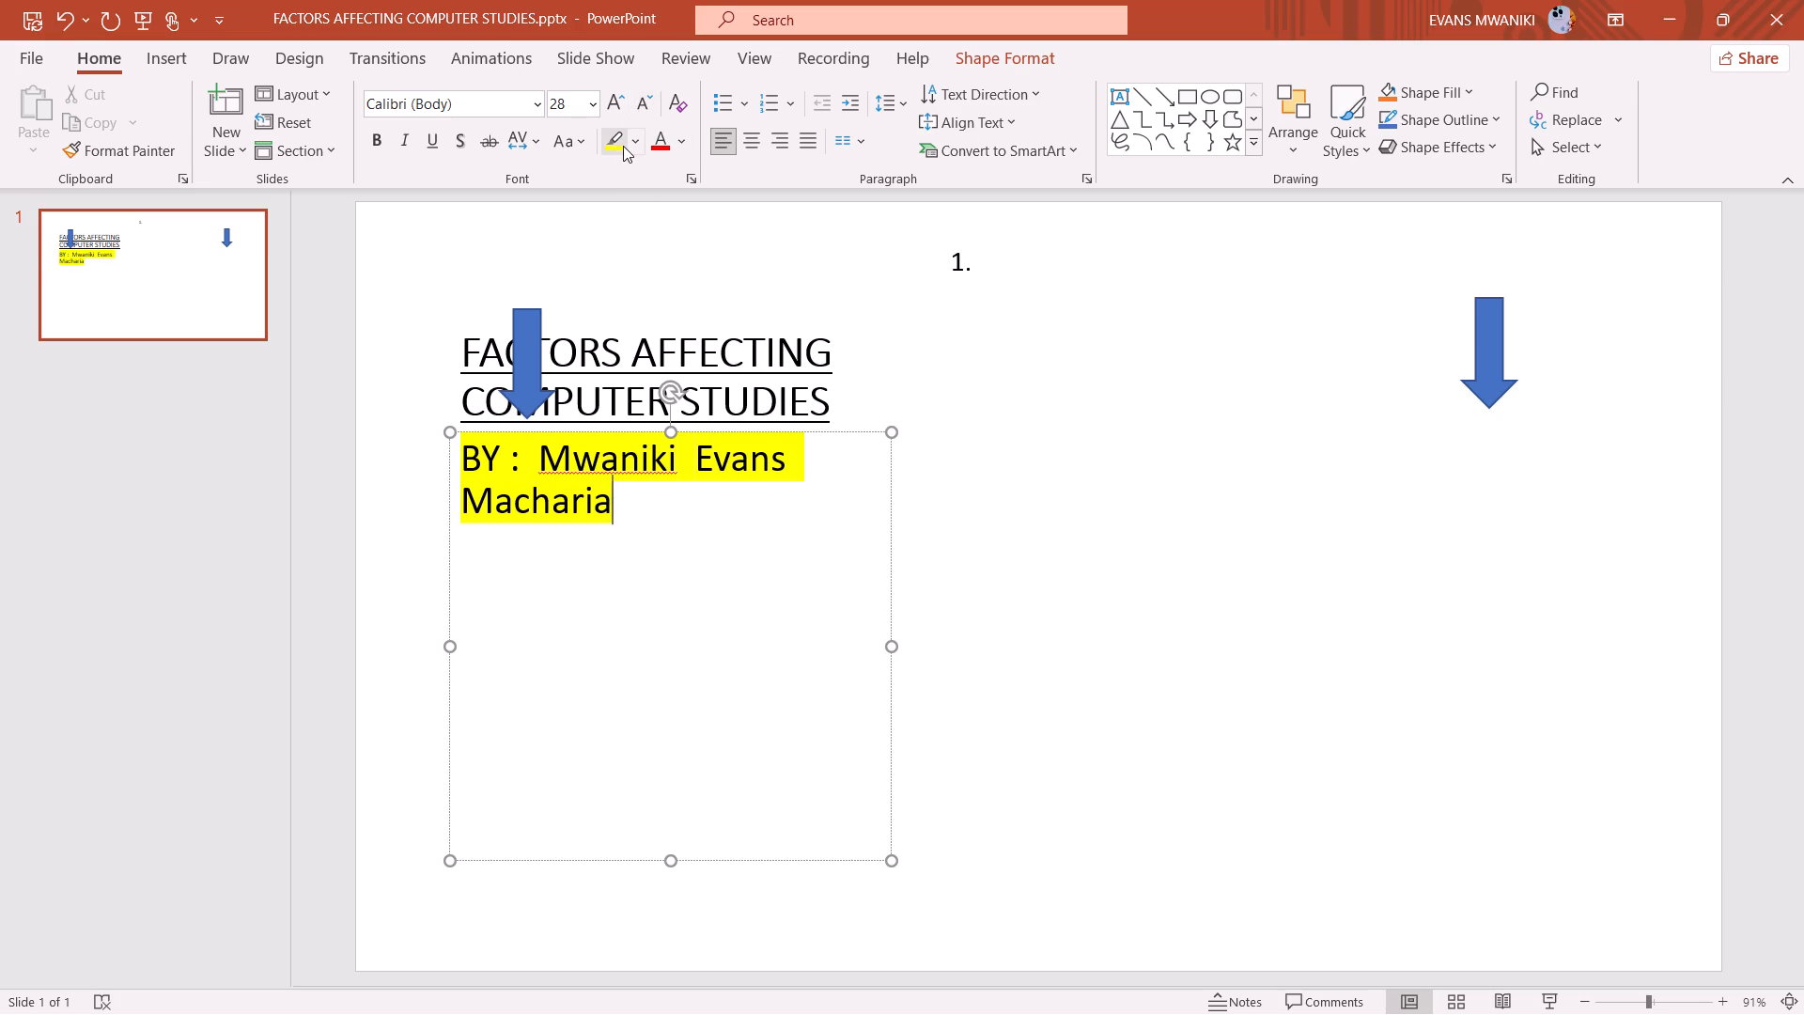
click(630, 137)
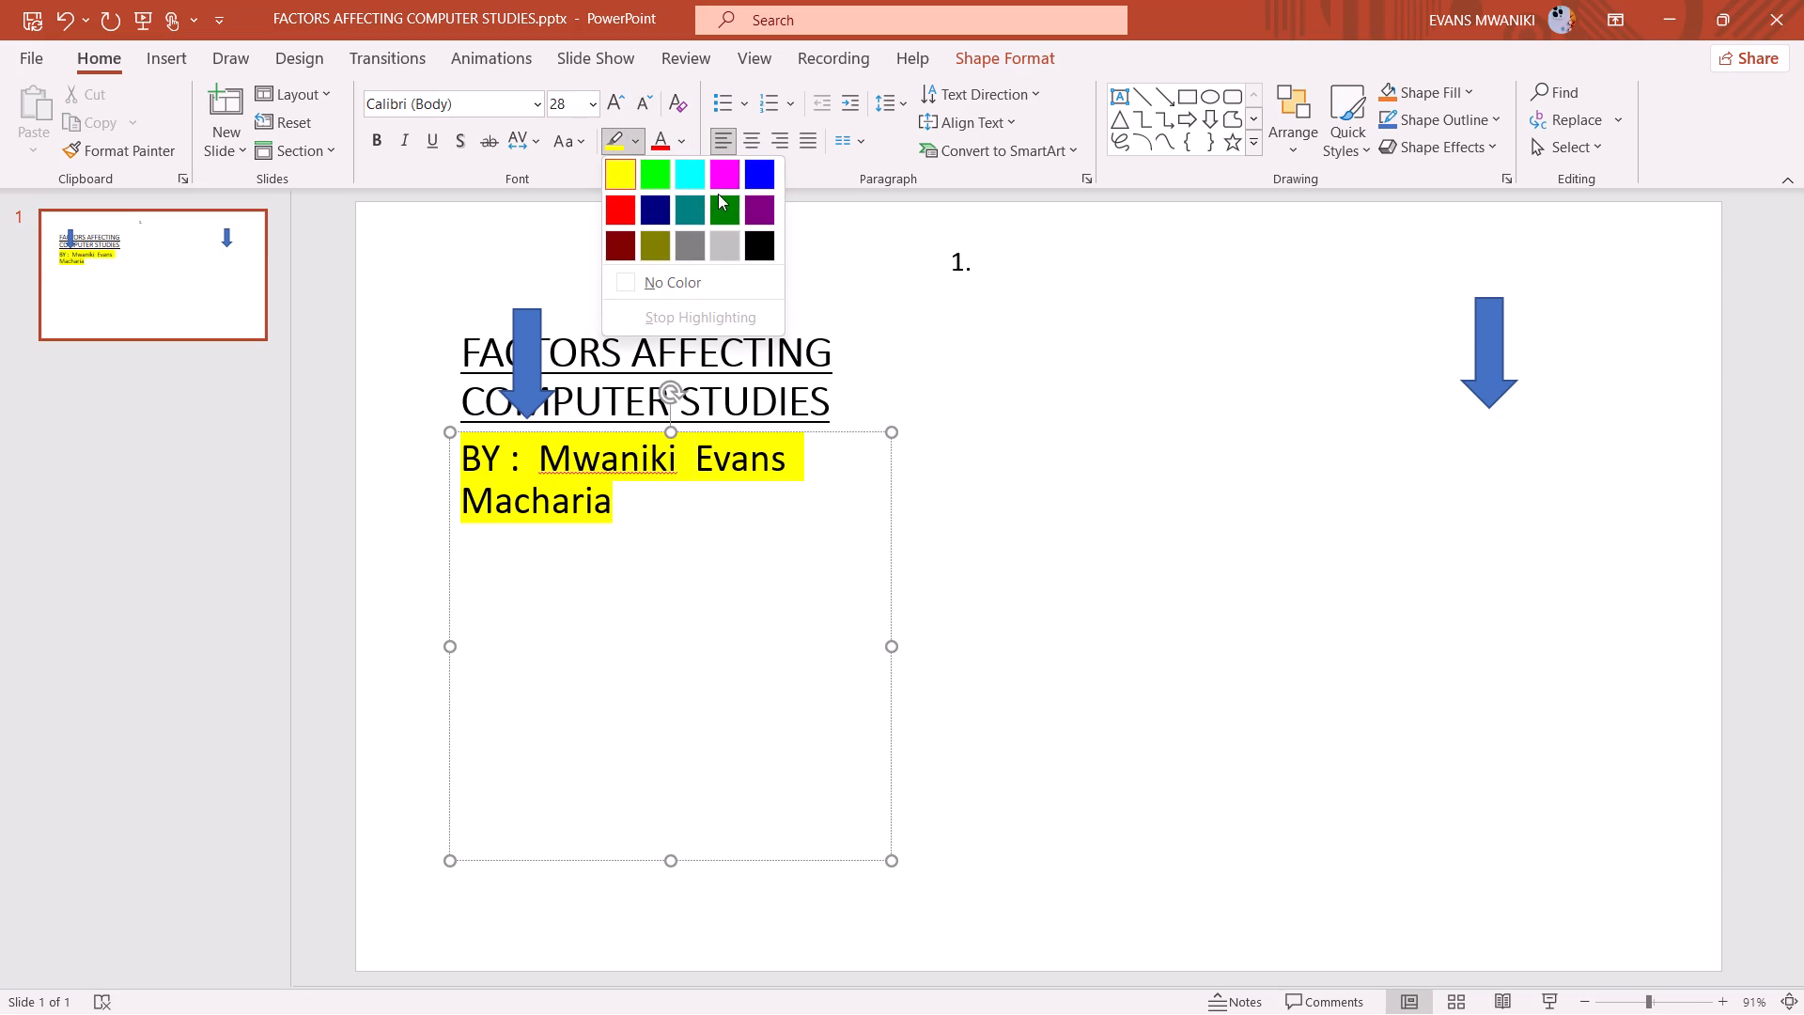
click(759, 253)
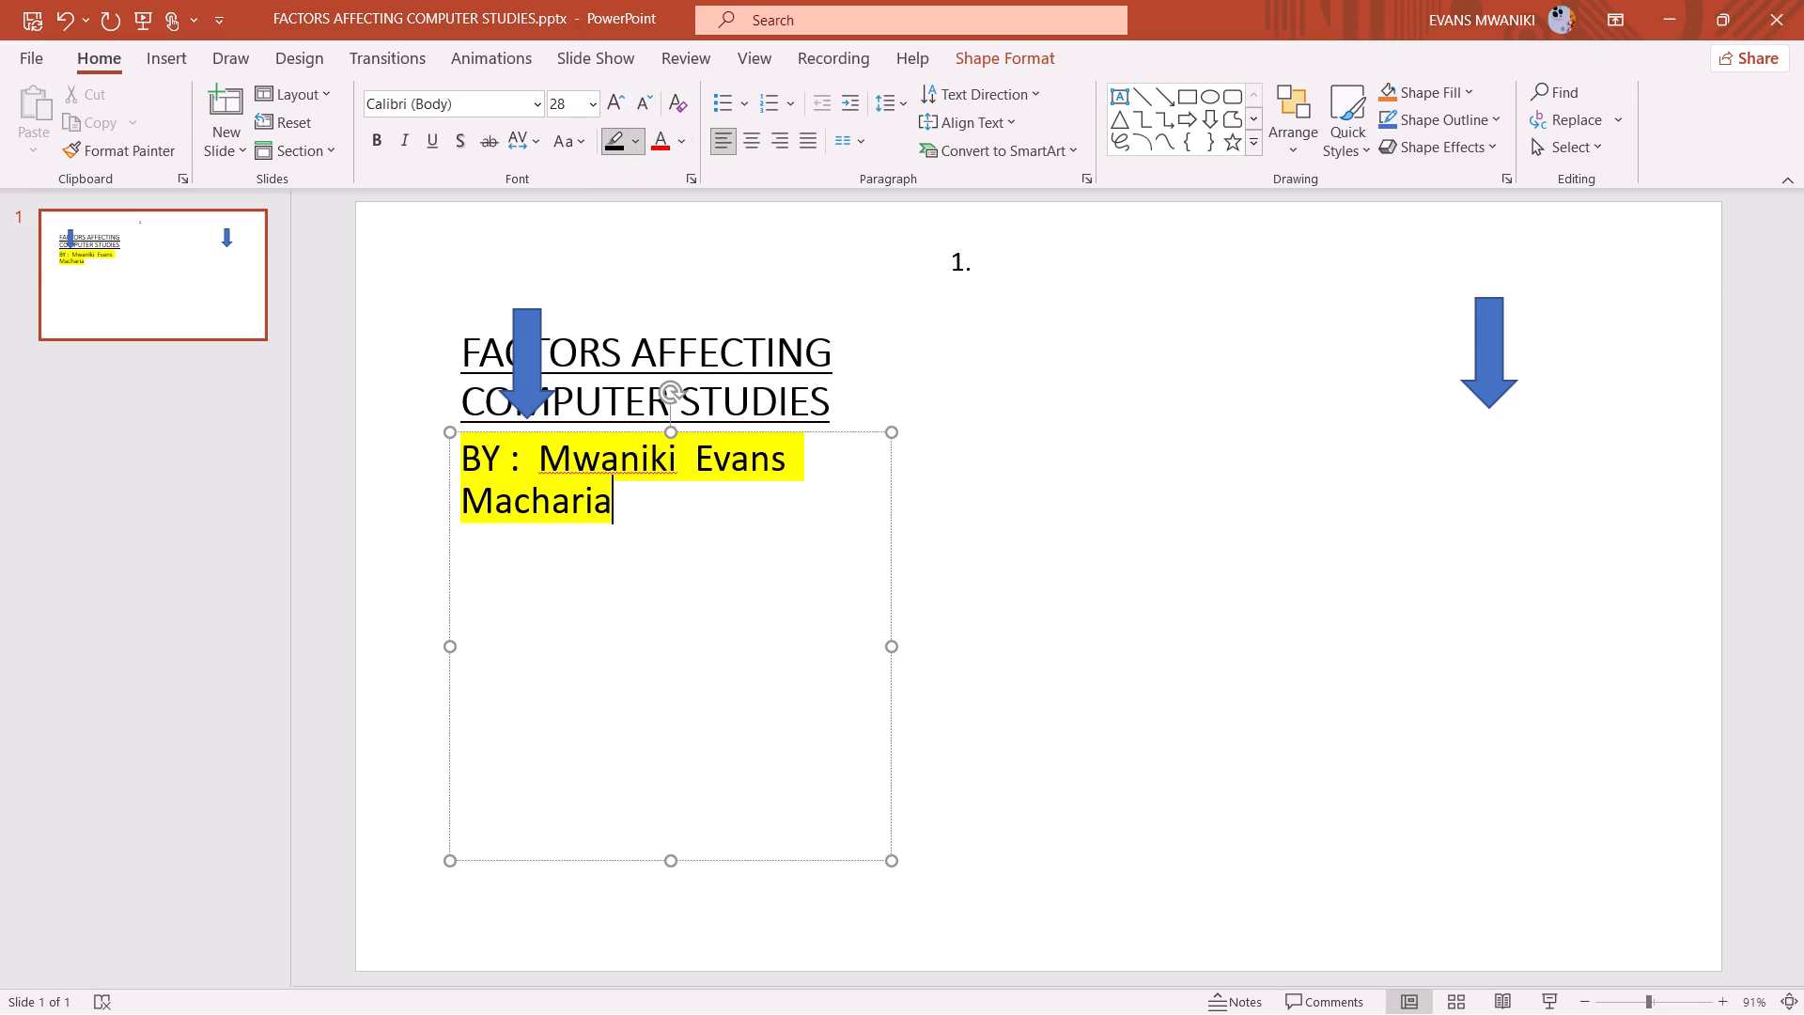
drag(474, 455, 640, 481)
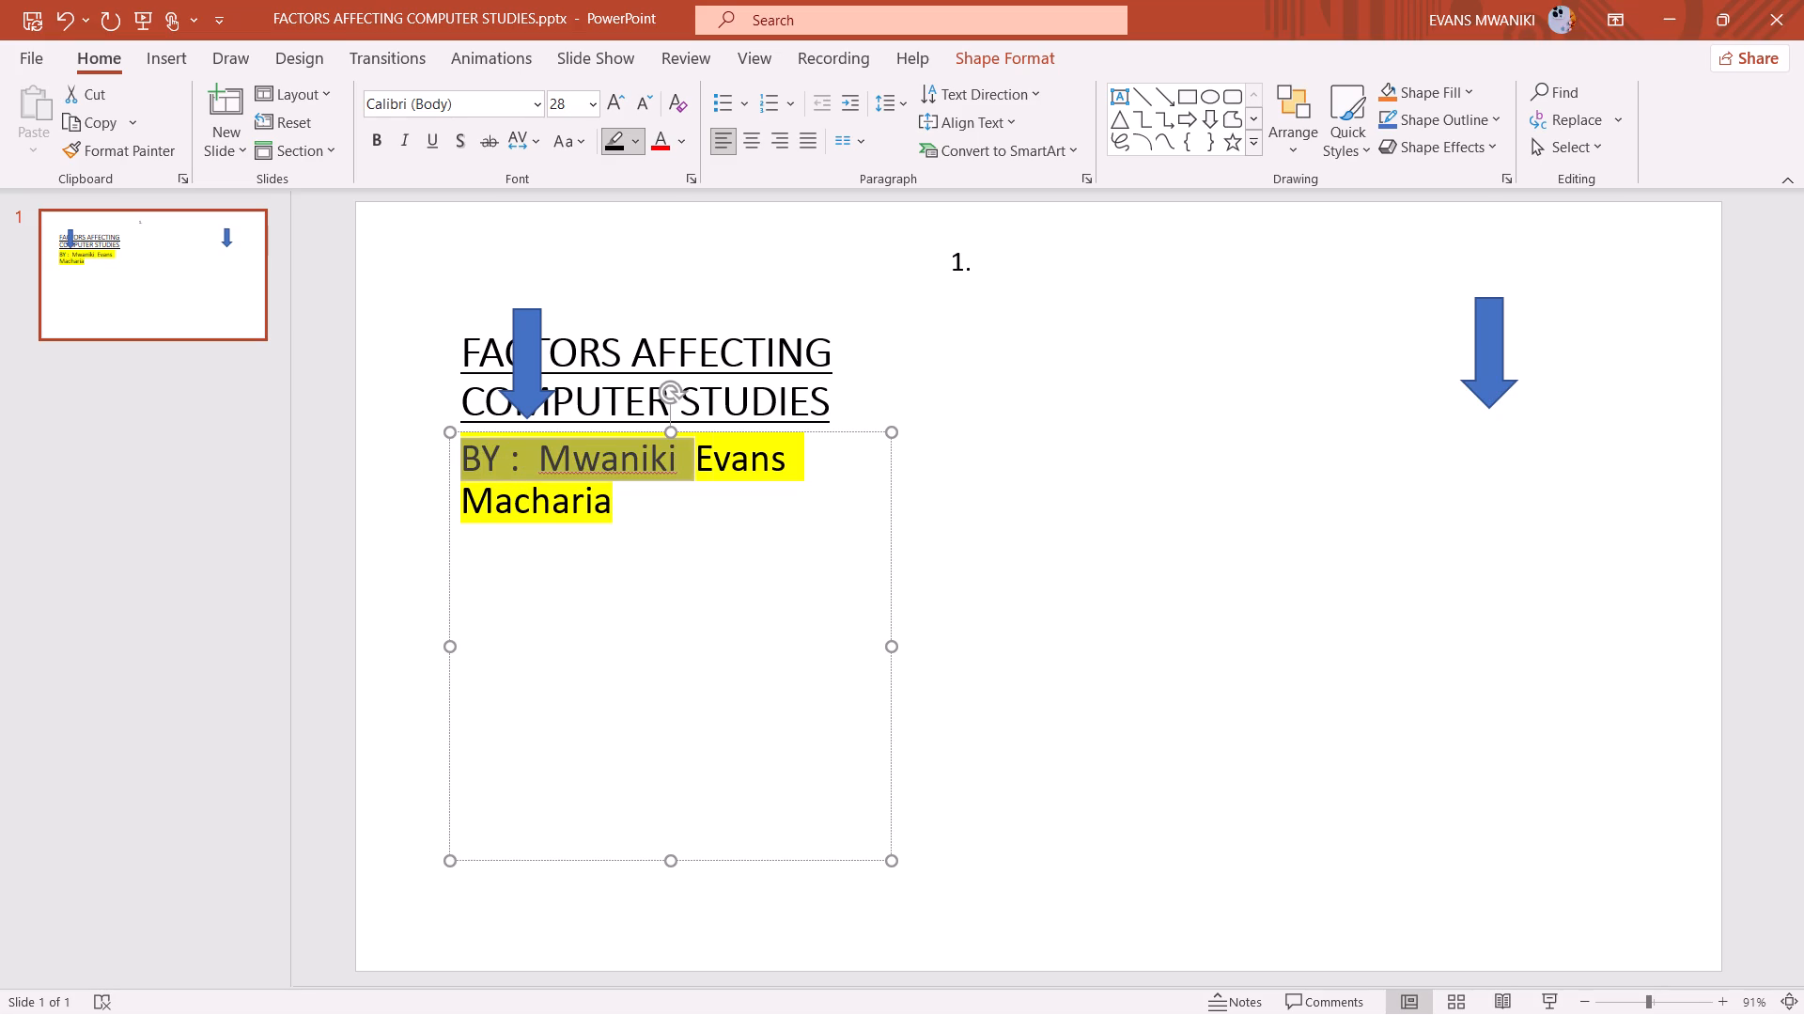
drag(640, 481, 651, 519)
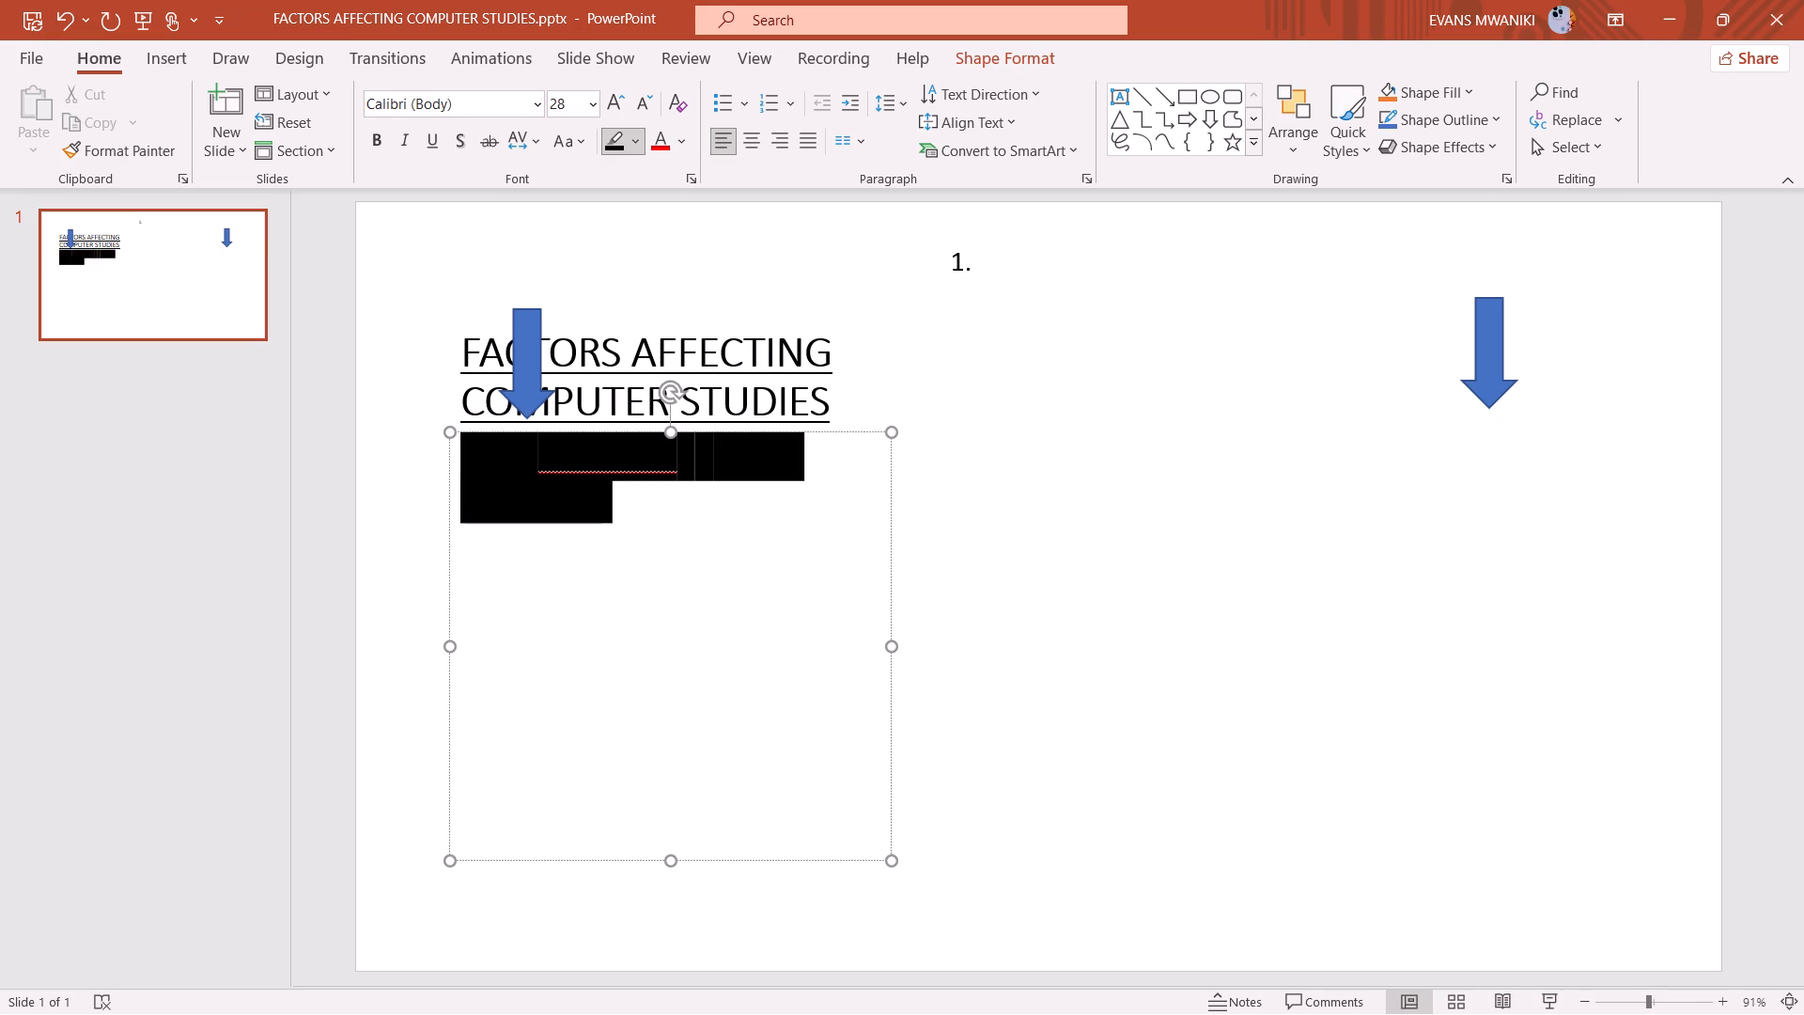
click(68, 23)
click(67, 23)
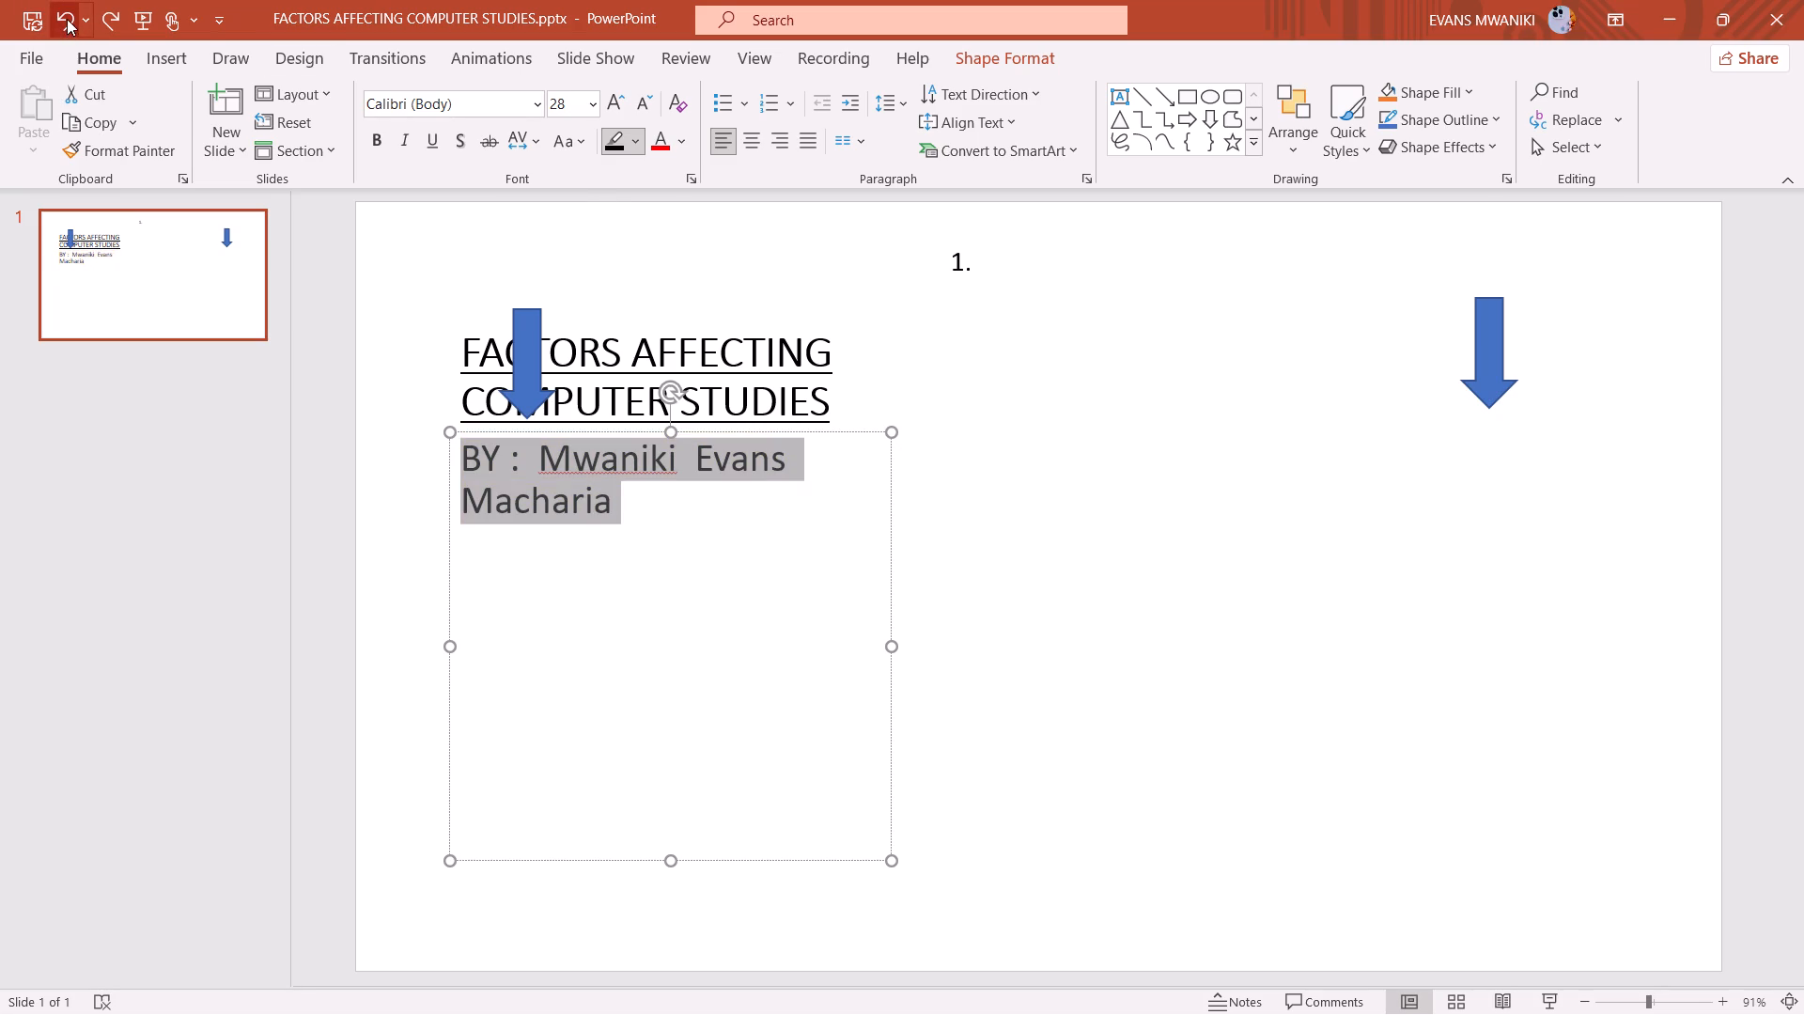
Highlight the author byline in turquoise.
click(630, 141)
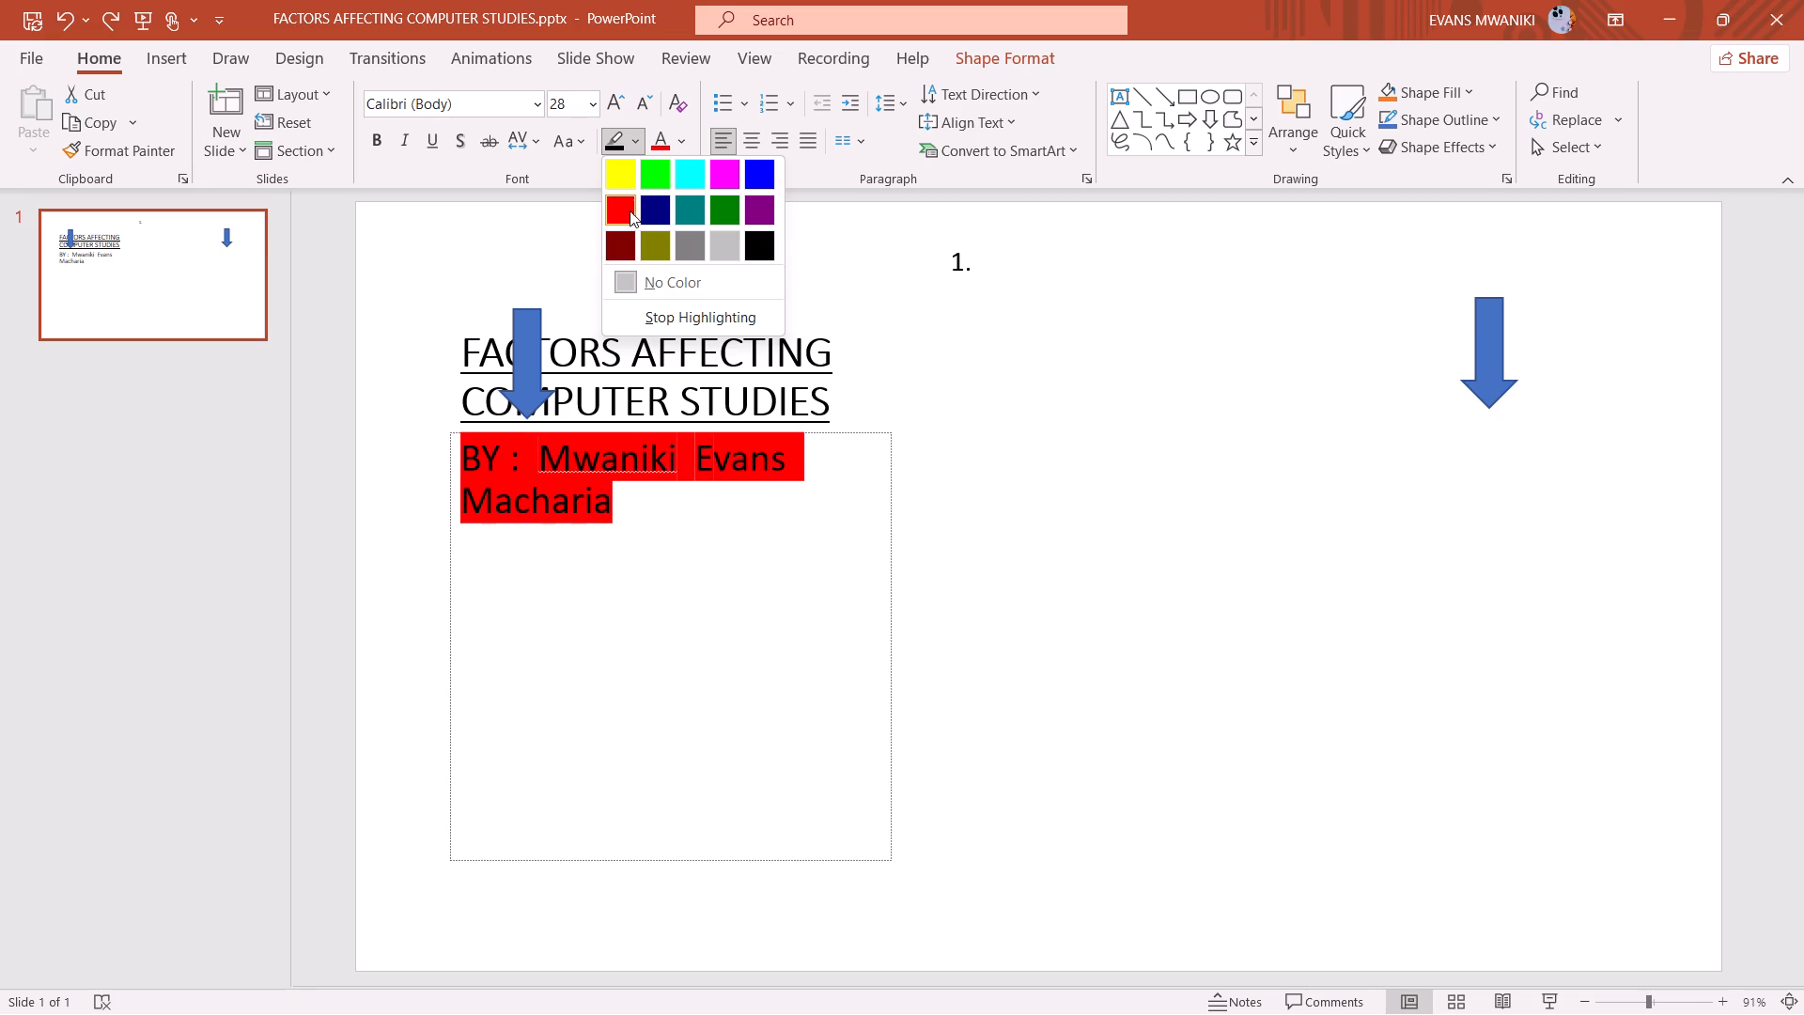
click(673, 179)
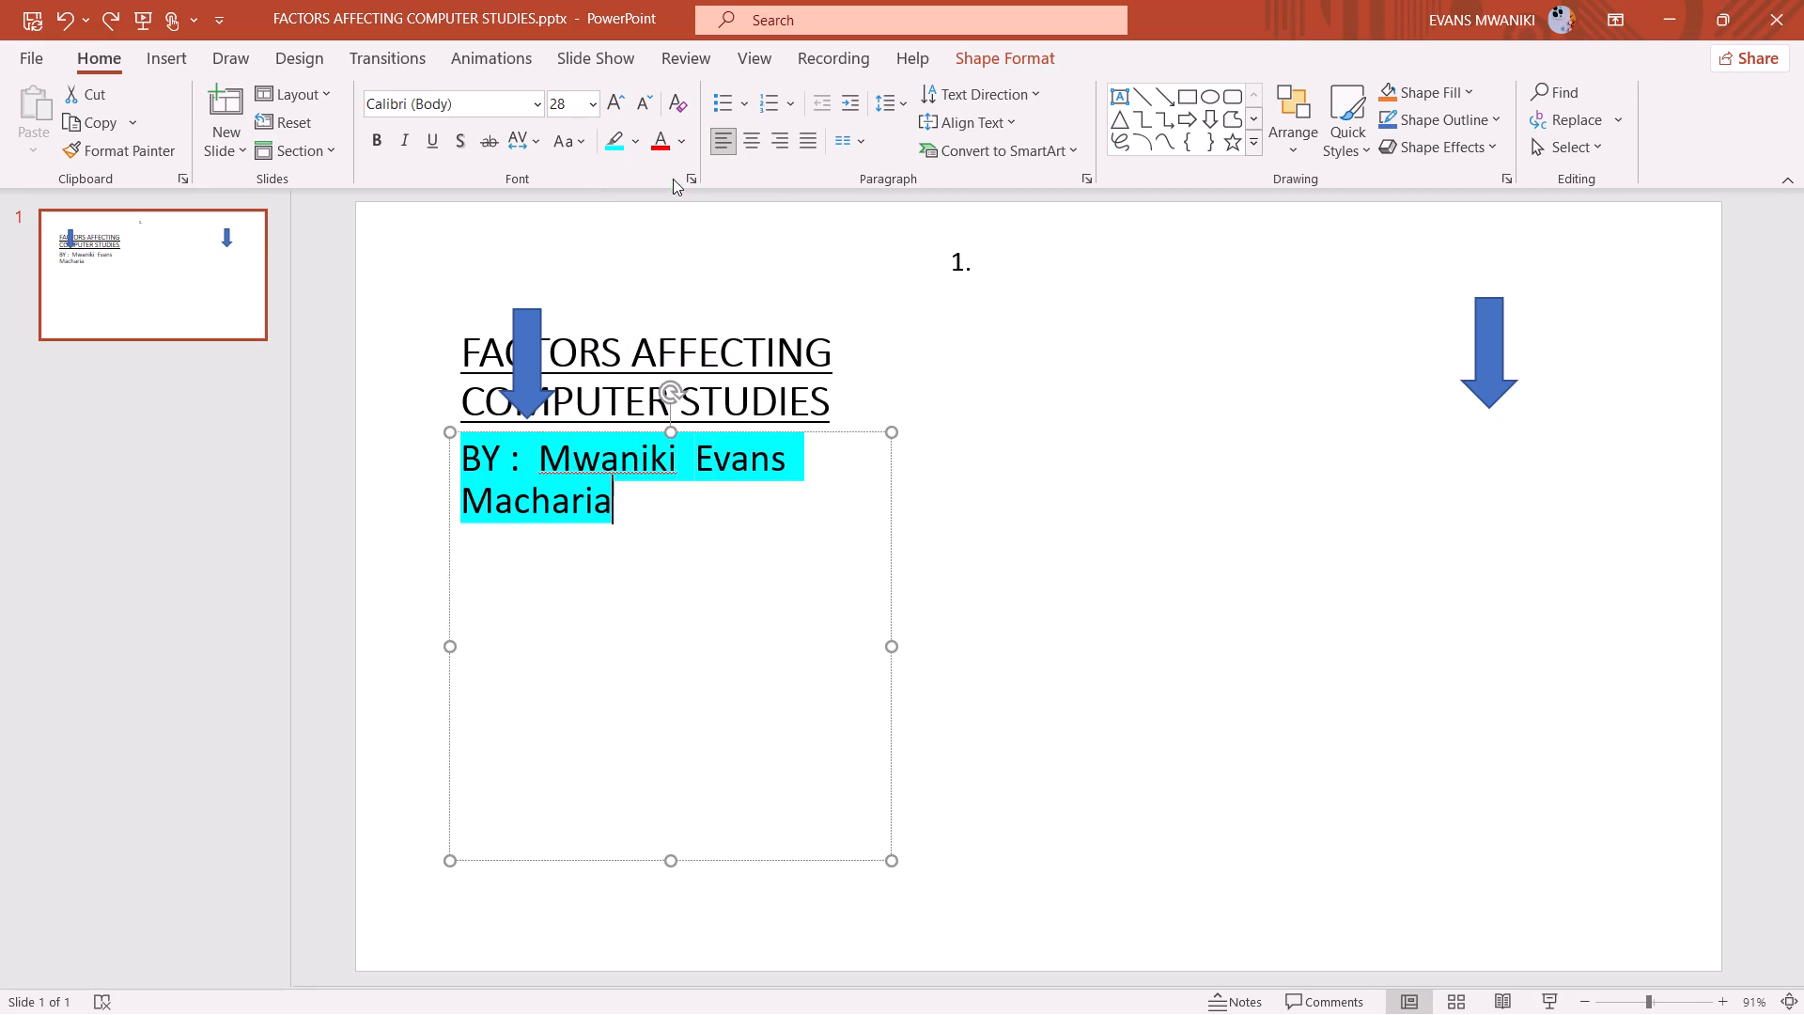
After "1." in the content placeholder, enter "Purchase of computers is expensive" at font size 16 with no highlight colour.
click(1104, 458)
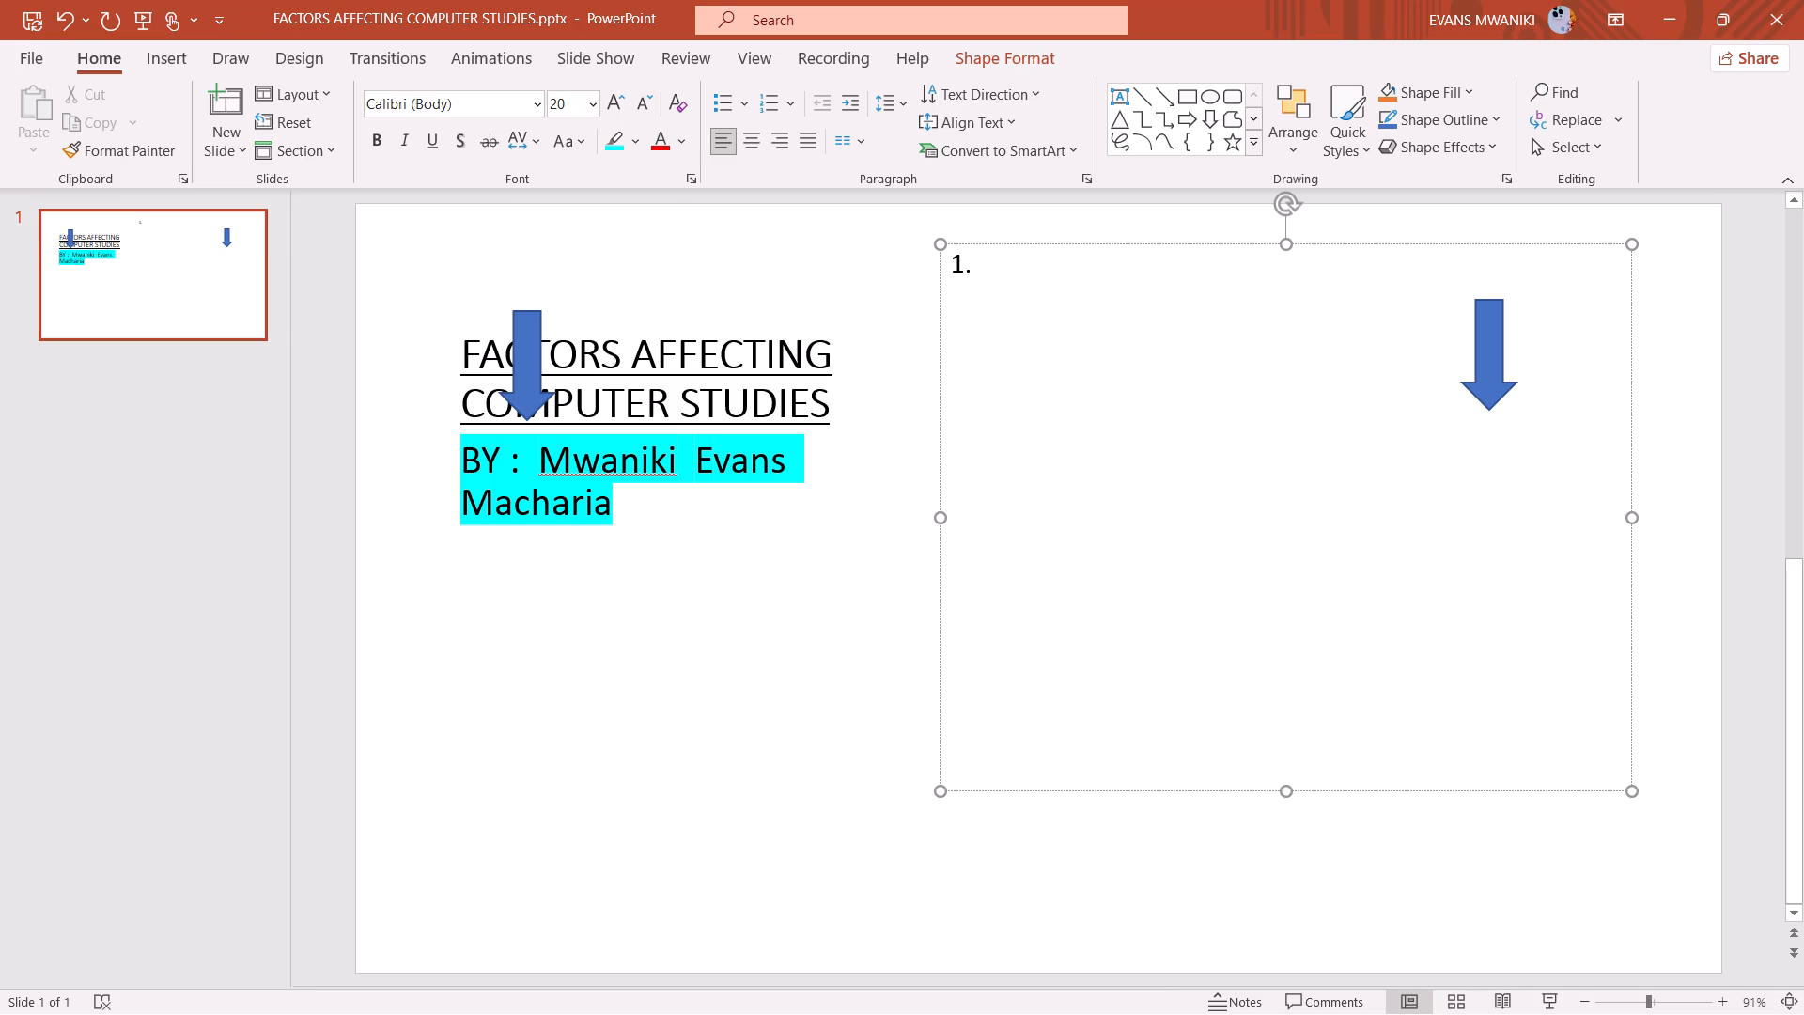
click(635, 133)
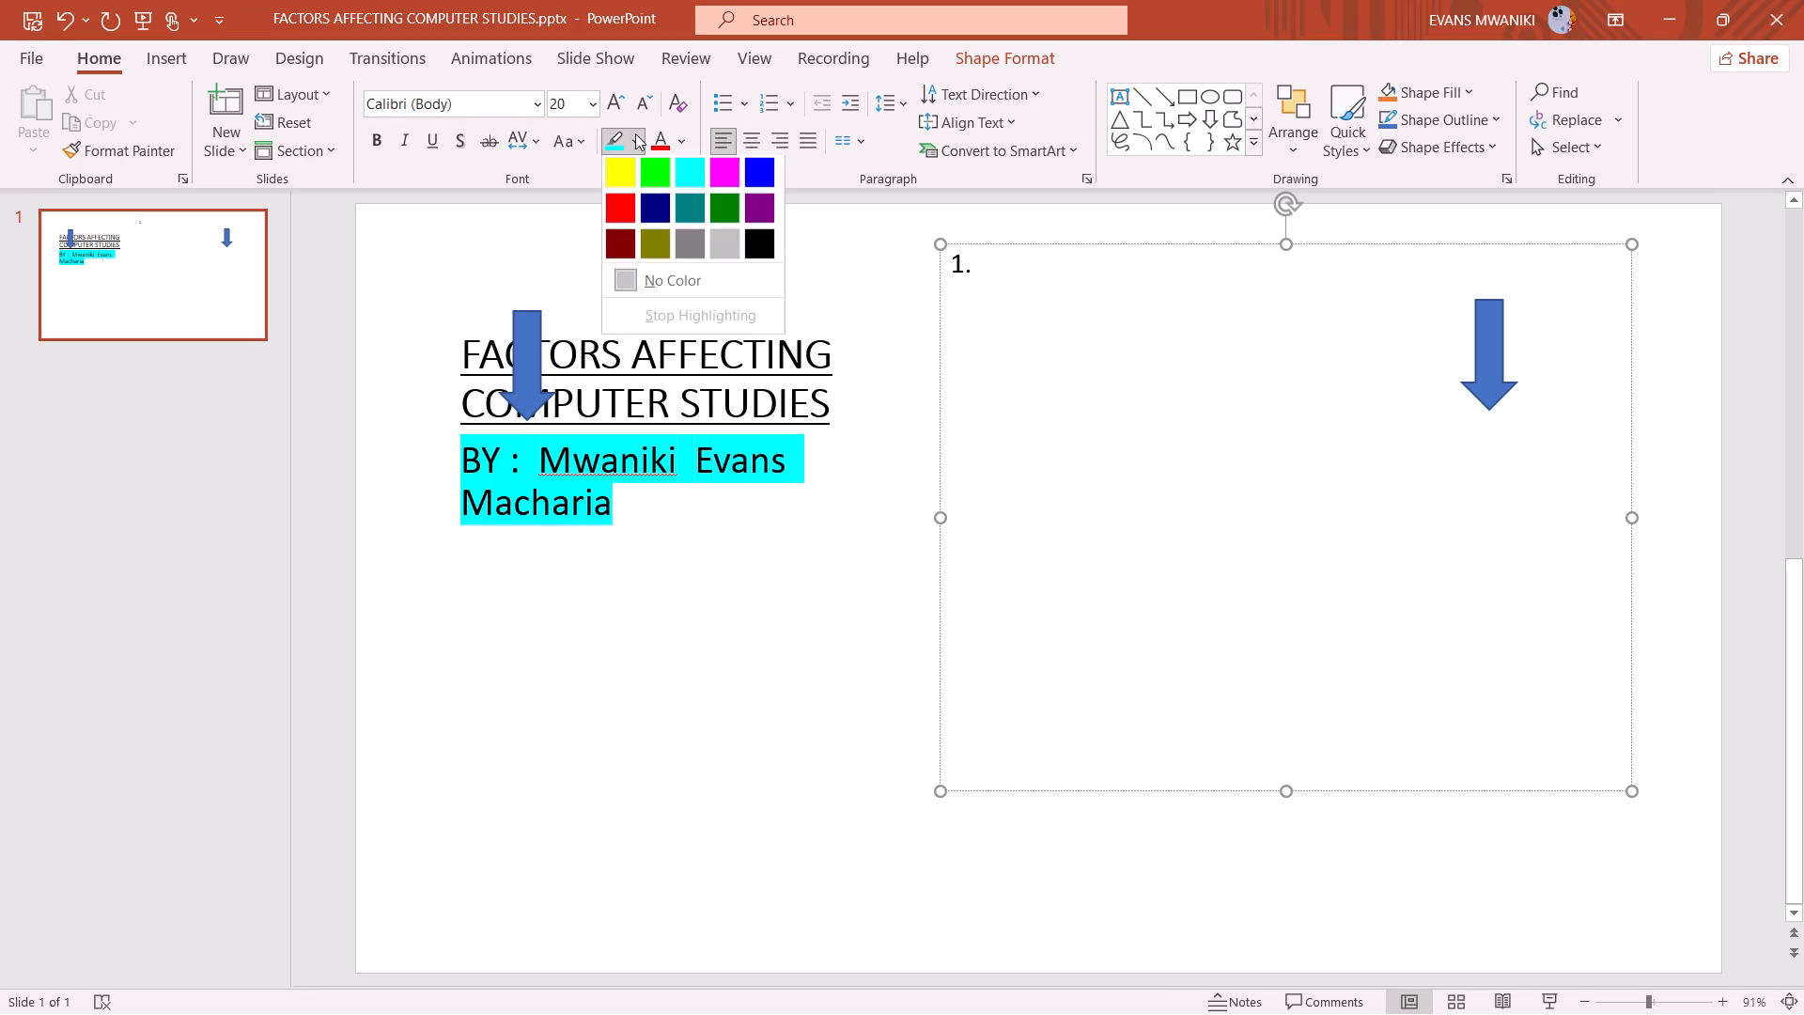
click(630, 281)
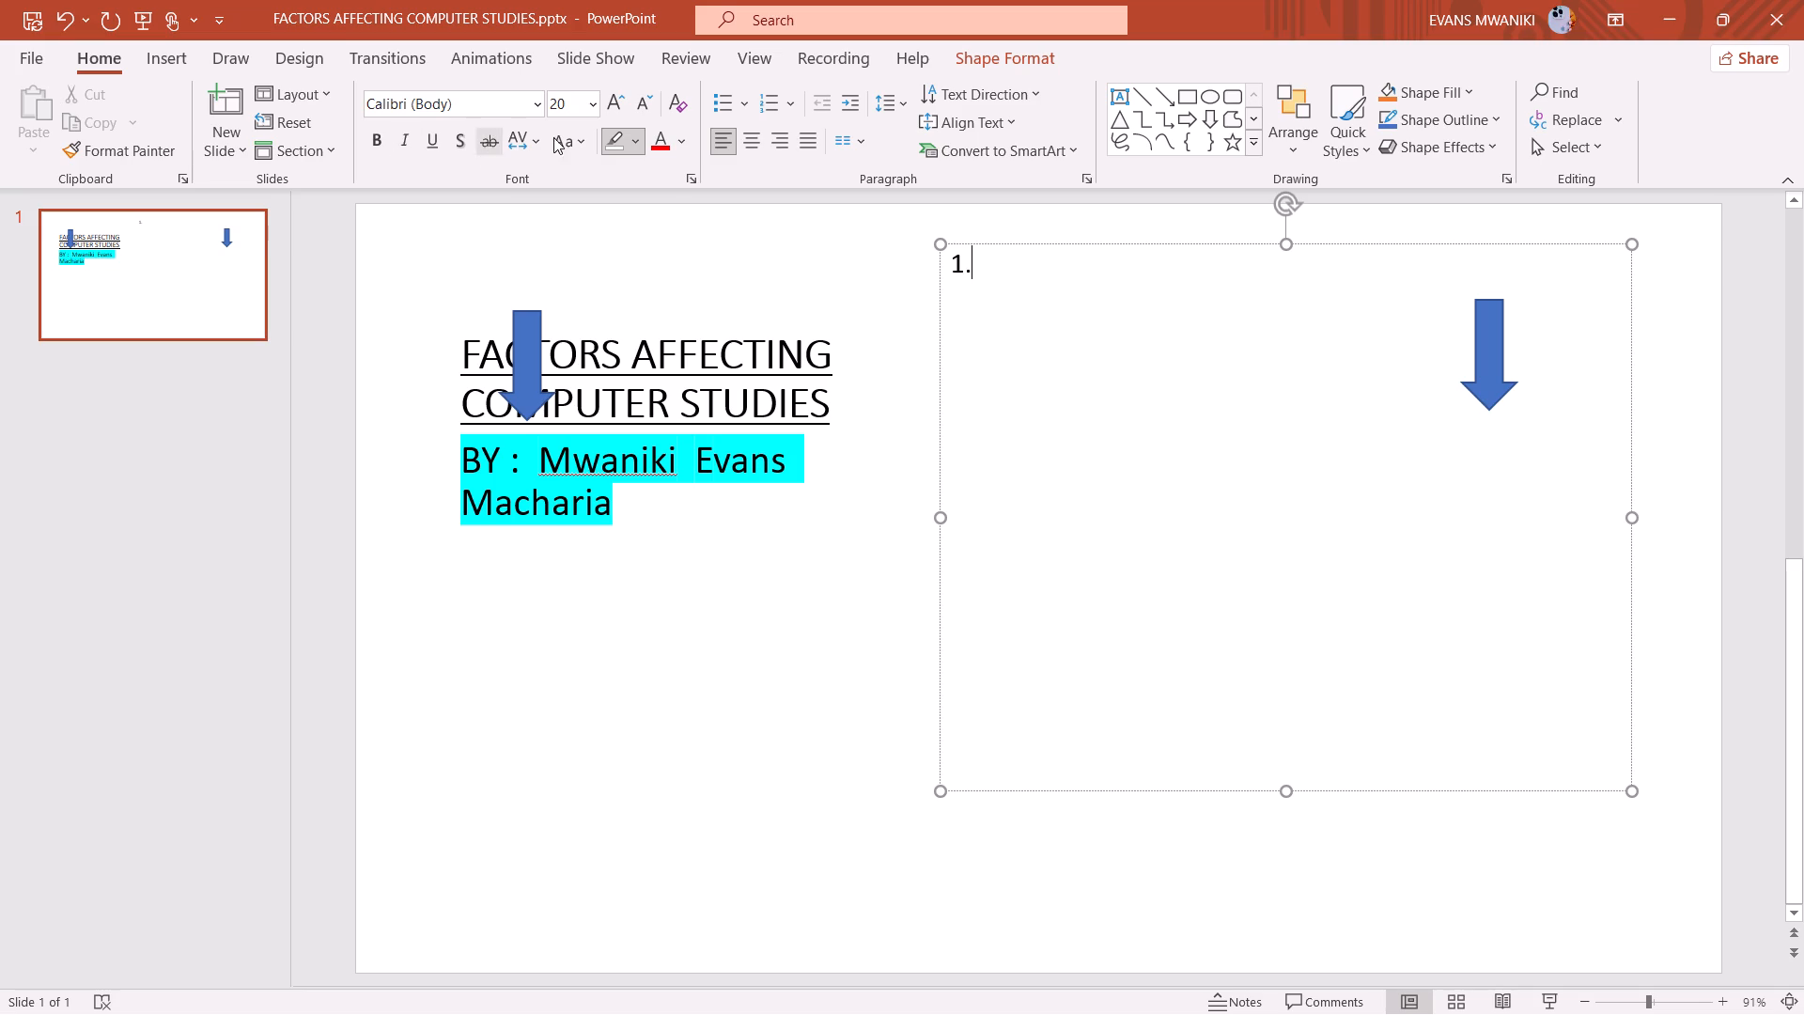
click(595, 105)
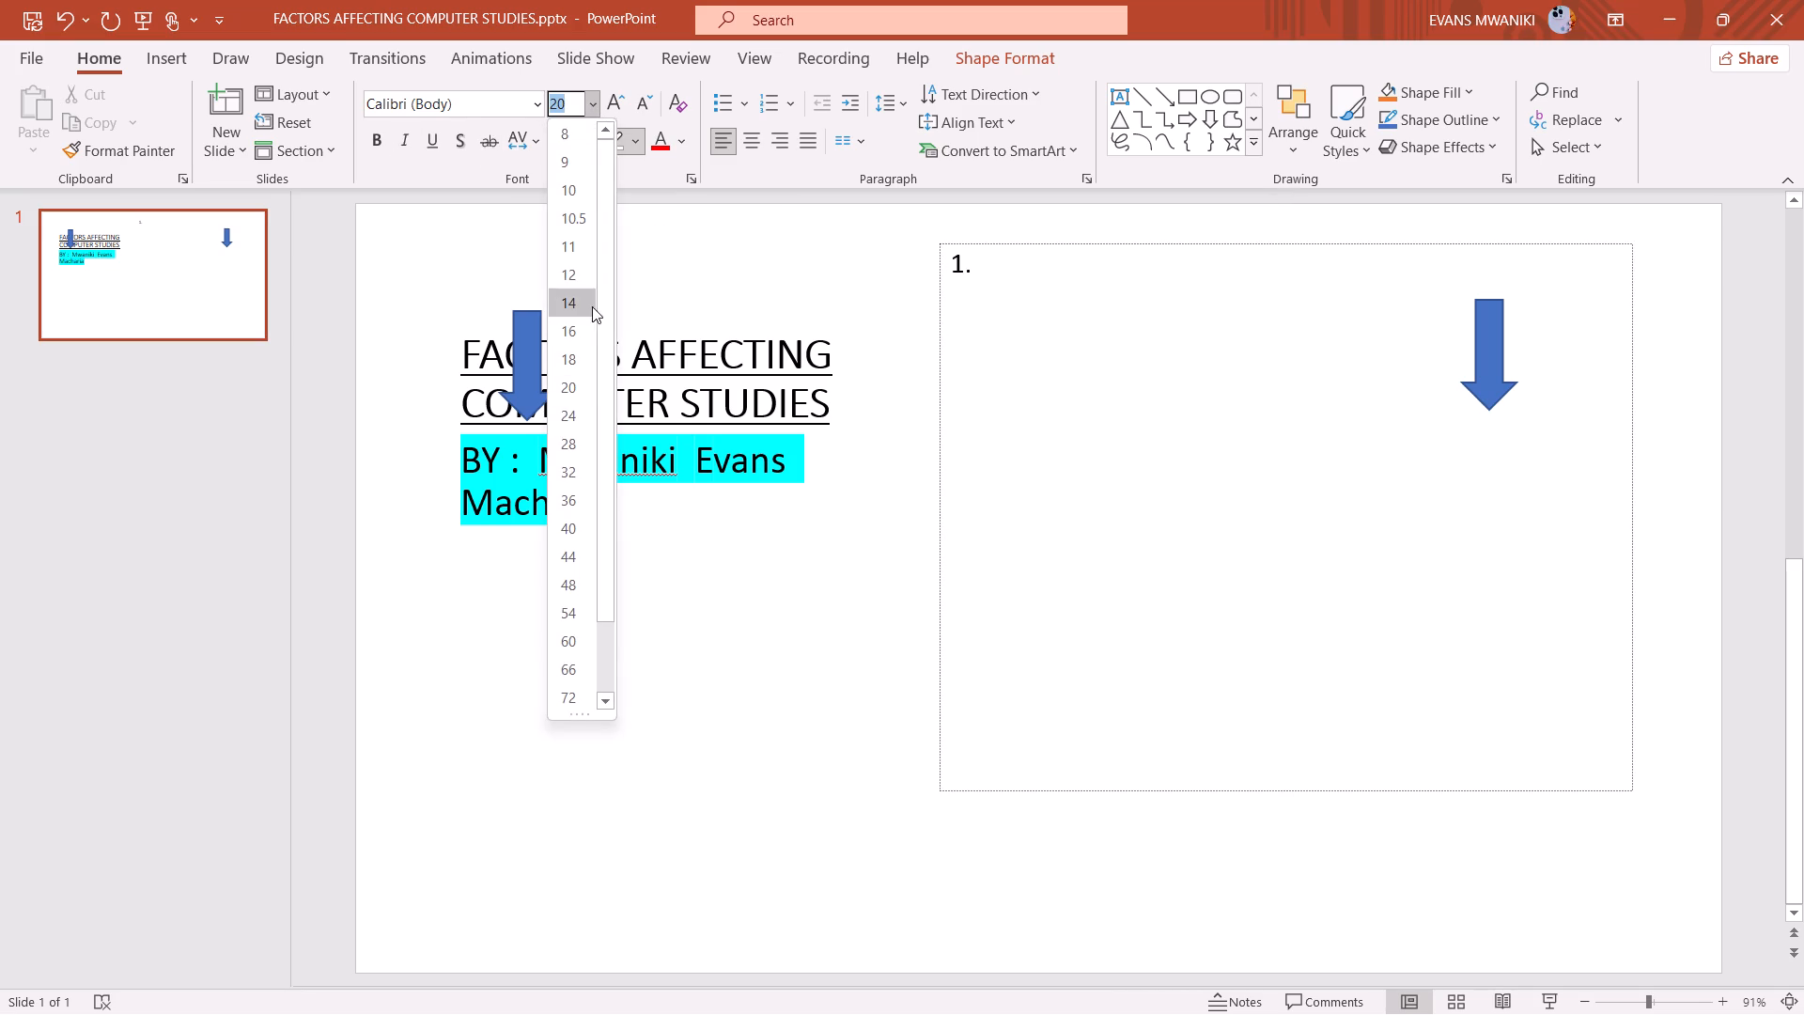
click(576, 333)
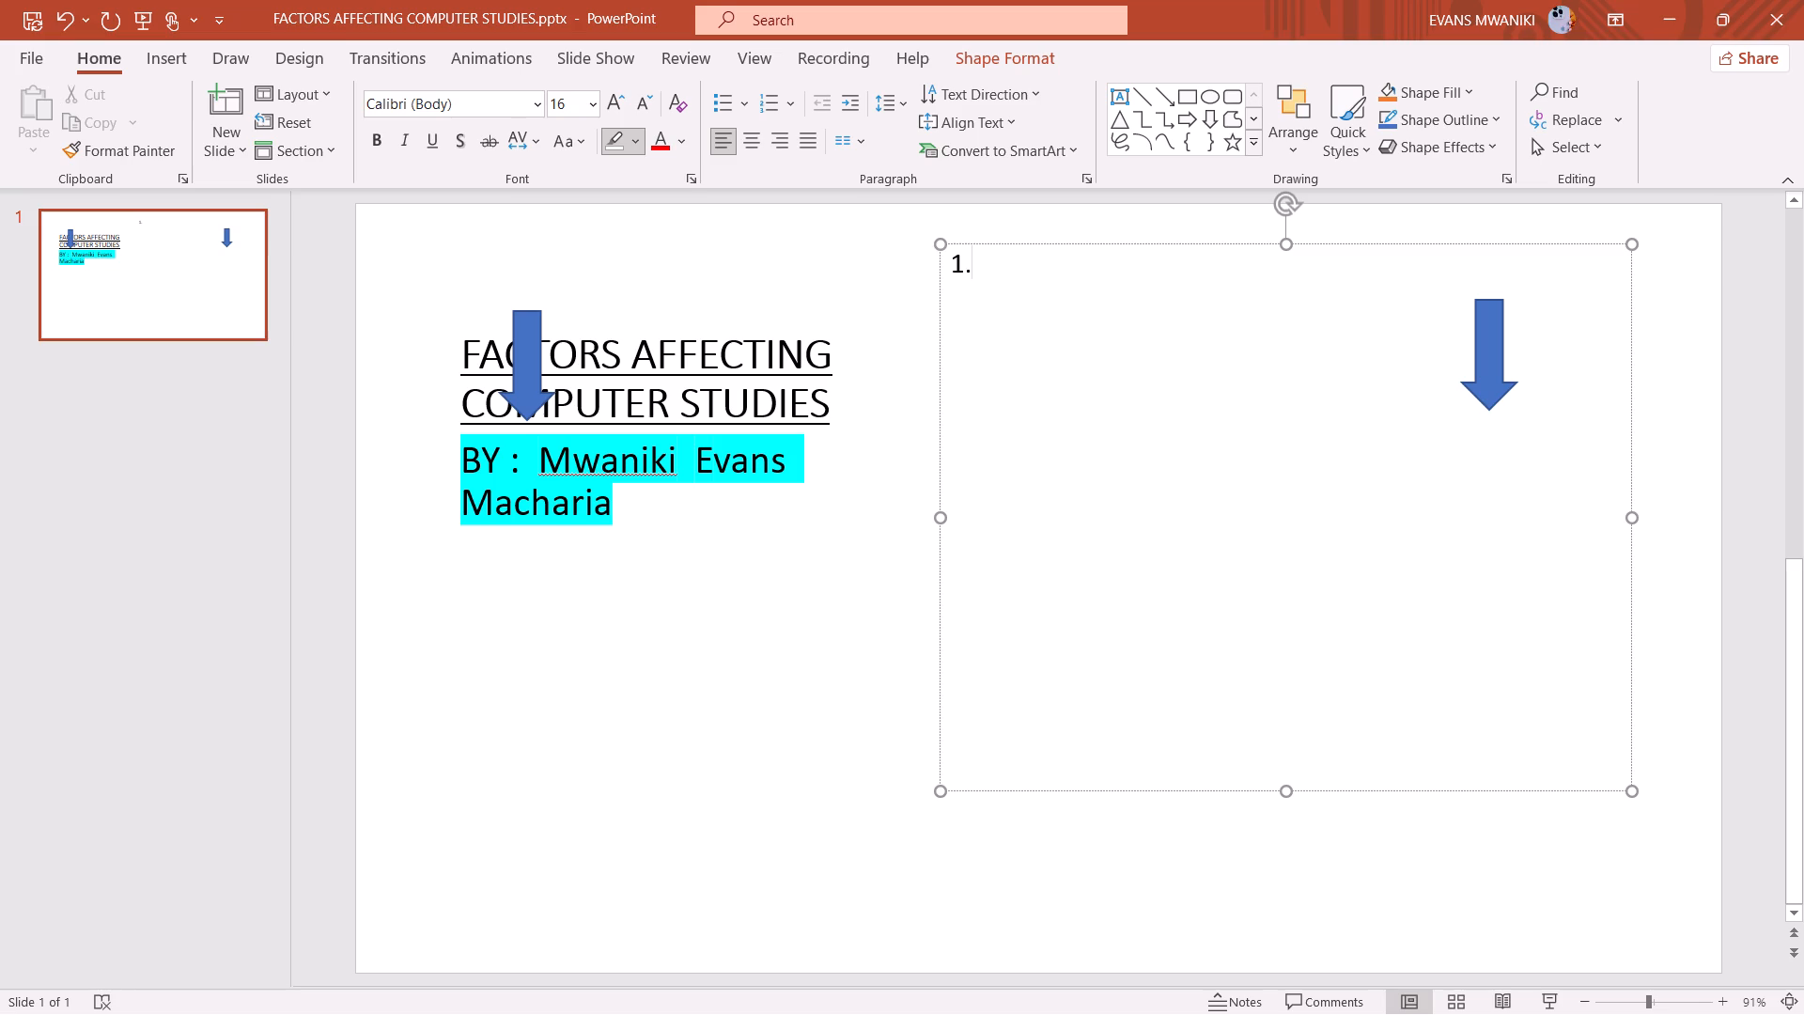
click(605, 138)
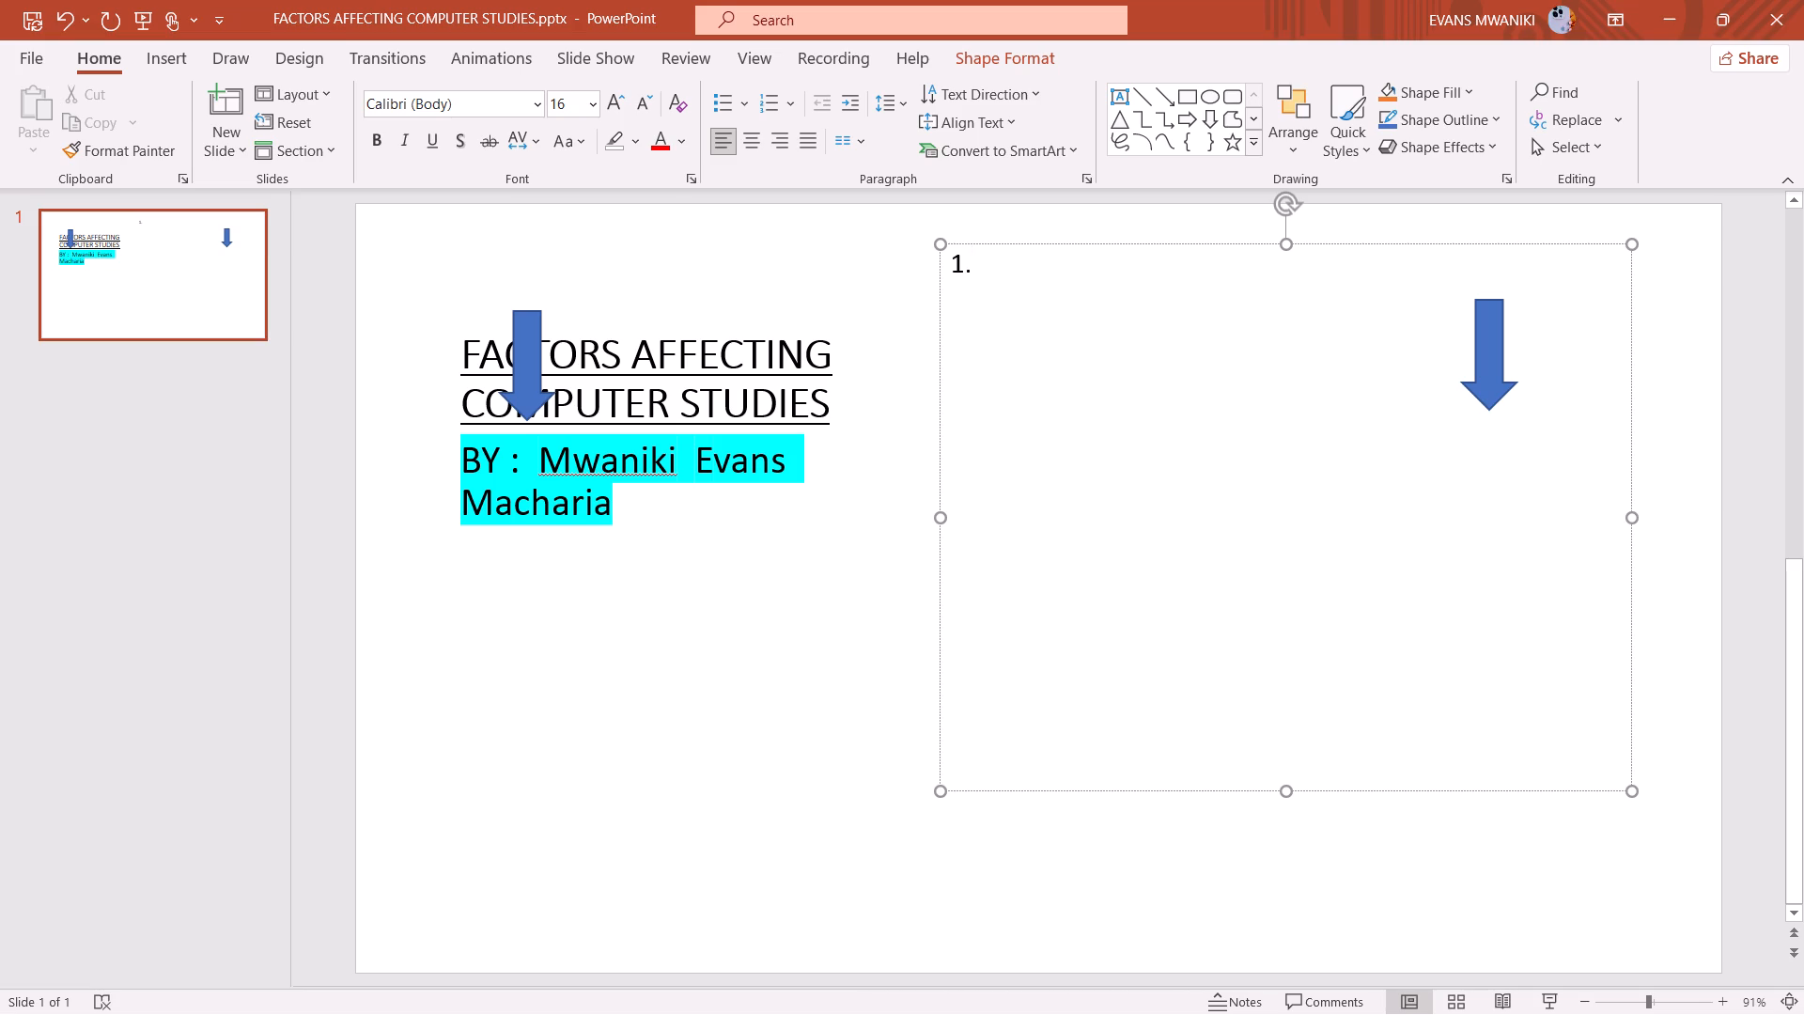
key(p)
key(u)
key(BackSpace)
key(u)
text(rchase)
key(space)
text(of computers is)
key(space)
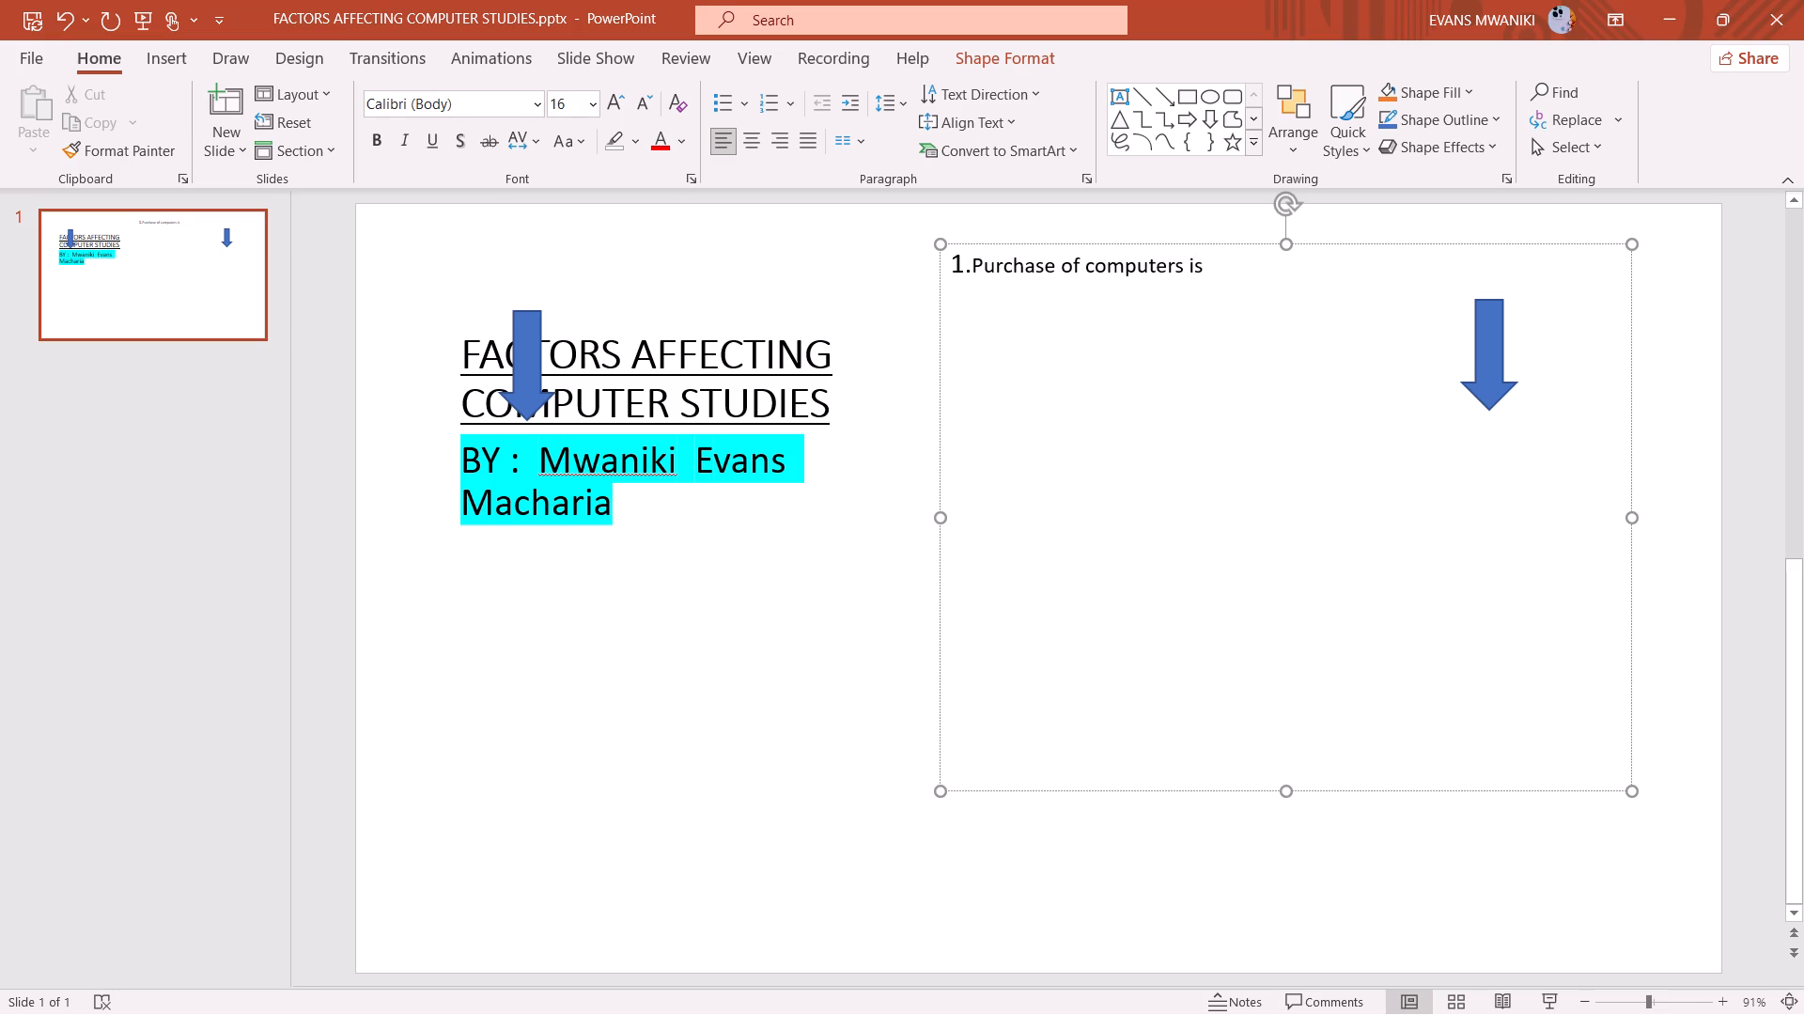
text(expensive)
Start a second line in the factors list with the number "2.".
key(Return)
key(2)
key(period)
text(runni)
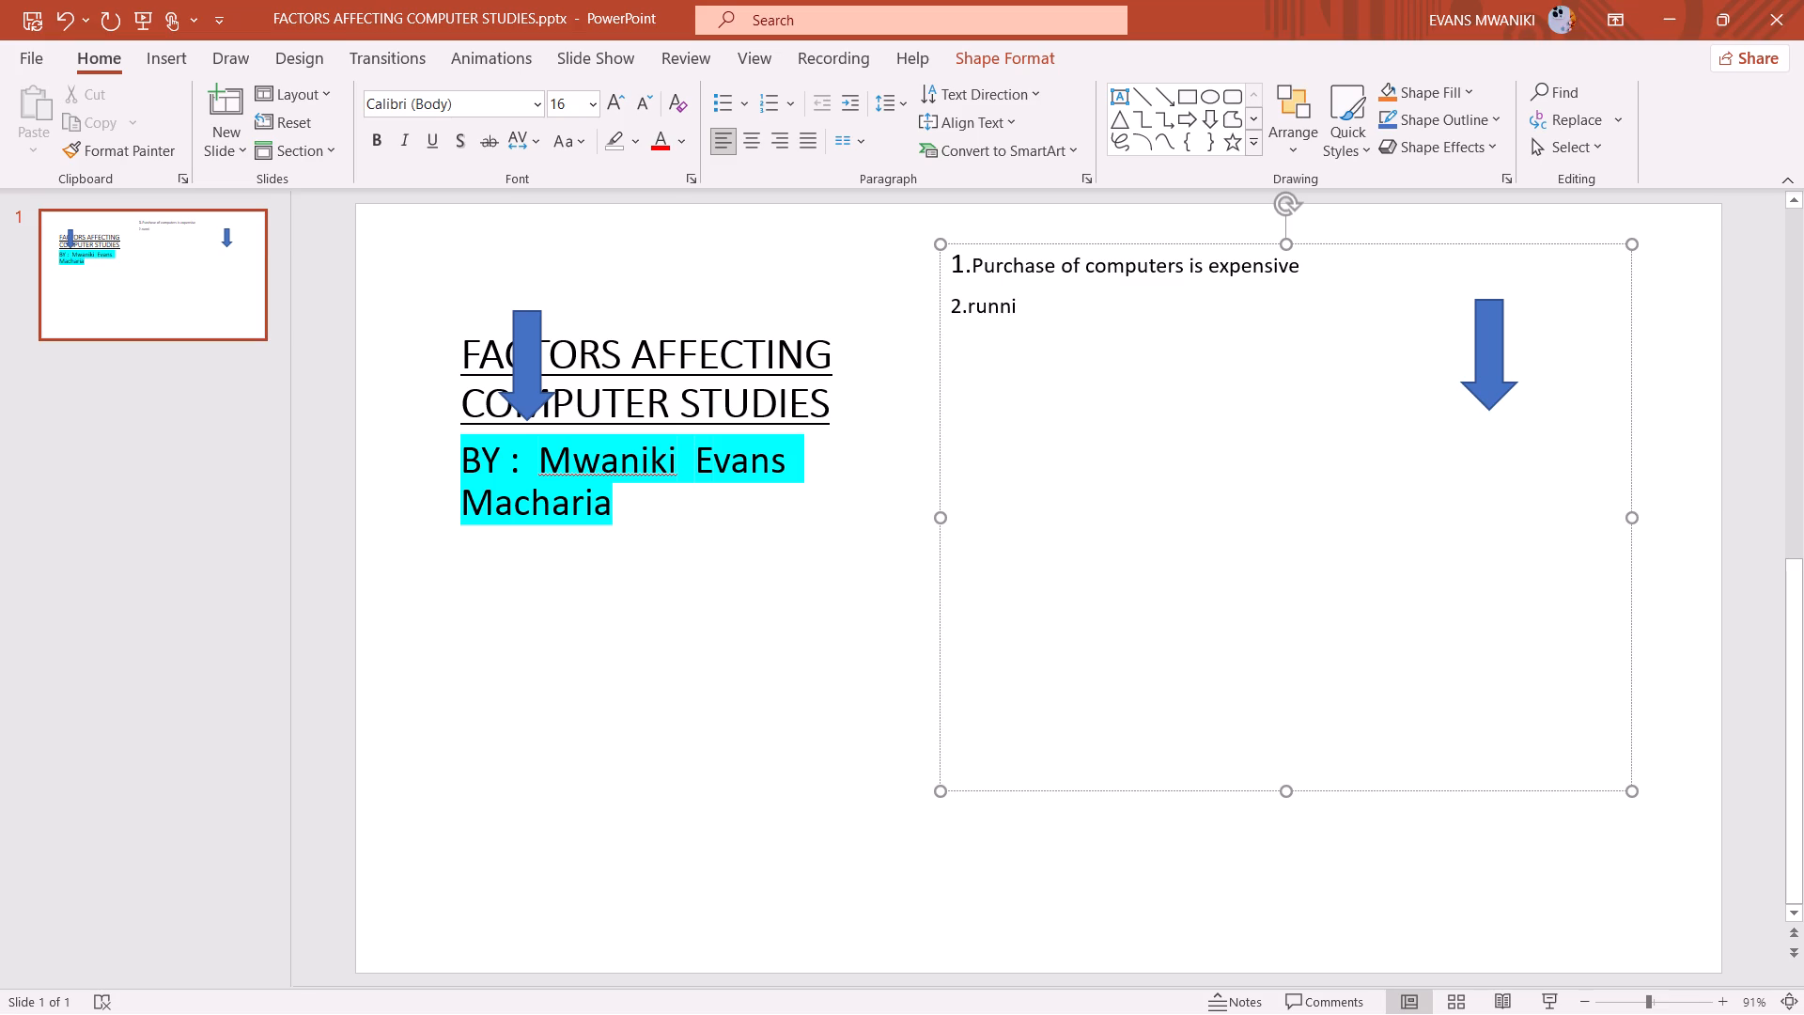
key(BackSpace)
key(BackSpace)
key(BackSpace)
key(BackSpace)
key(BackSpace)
Enter "Expensive maintainance." as the text of list item 2.
text(EX)
key(BackSpace)
text(xpensive maintainance)
key(space)
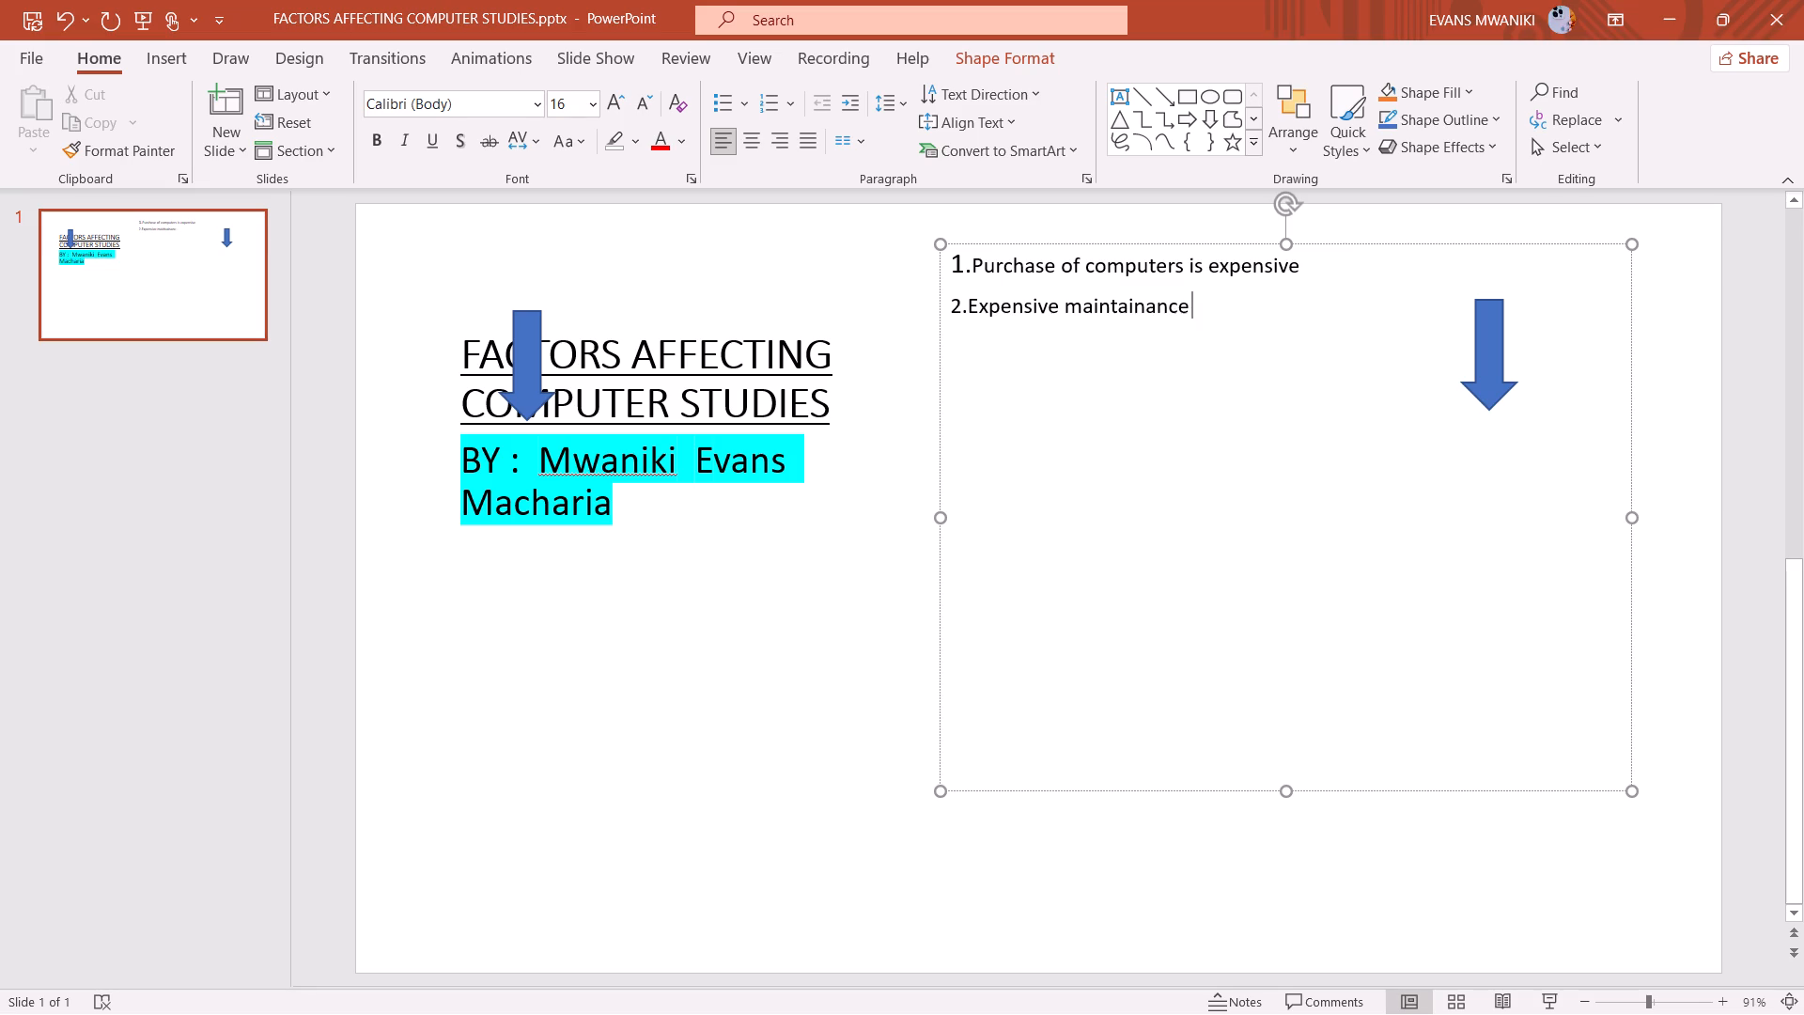
key(BackSpace)
key(period)
Start a third line in the factors list with the number "3.".
key(Return)
key(3)
key(period)
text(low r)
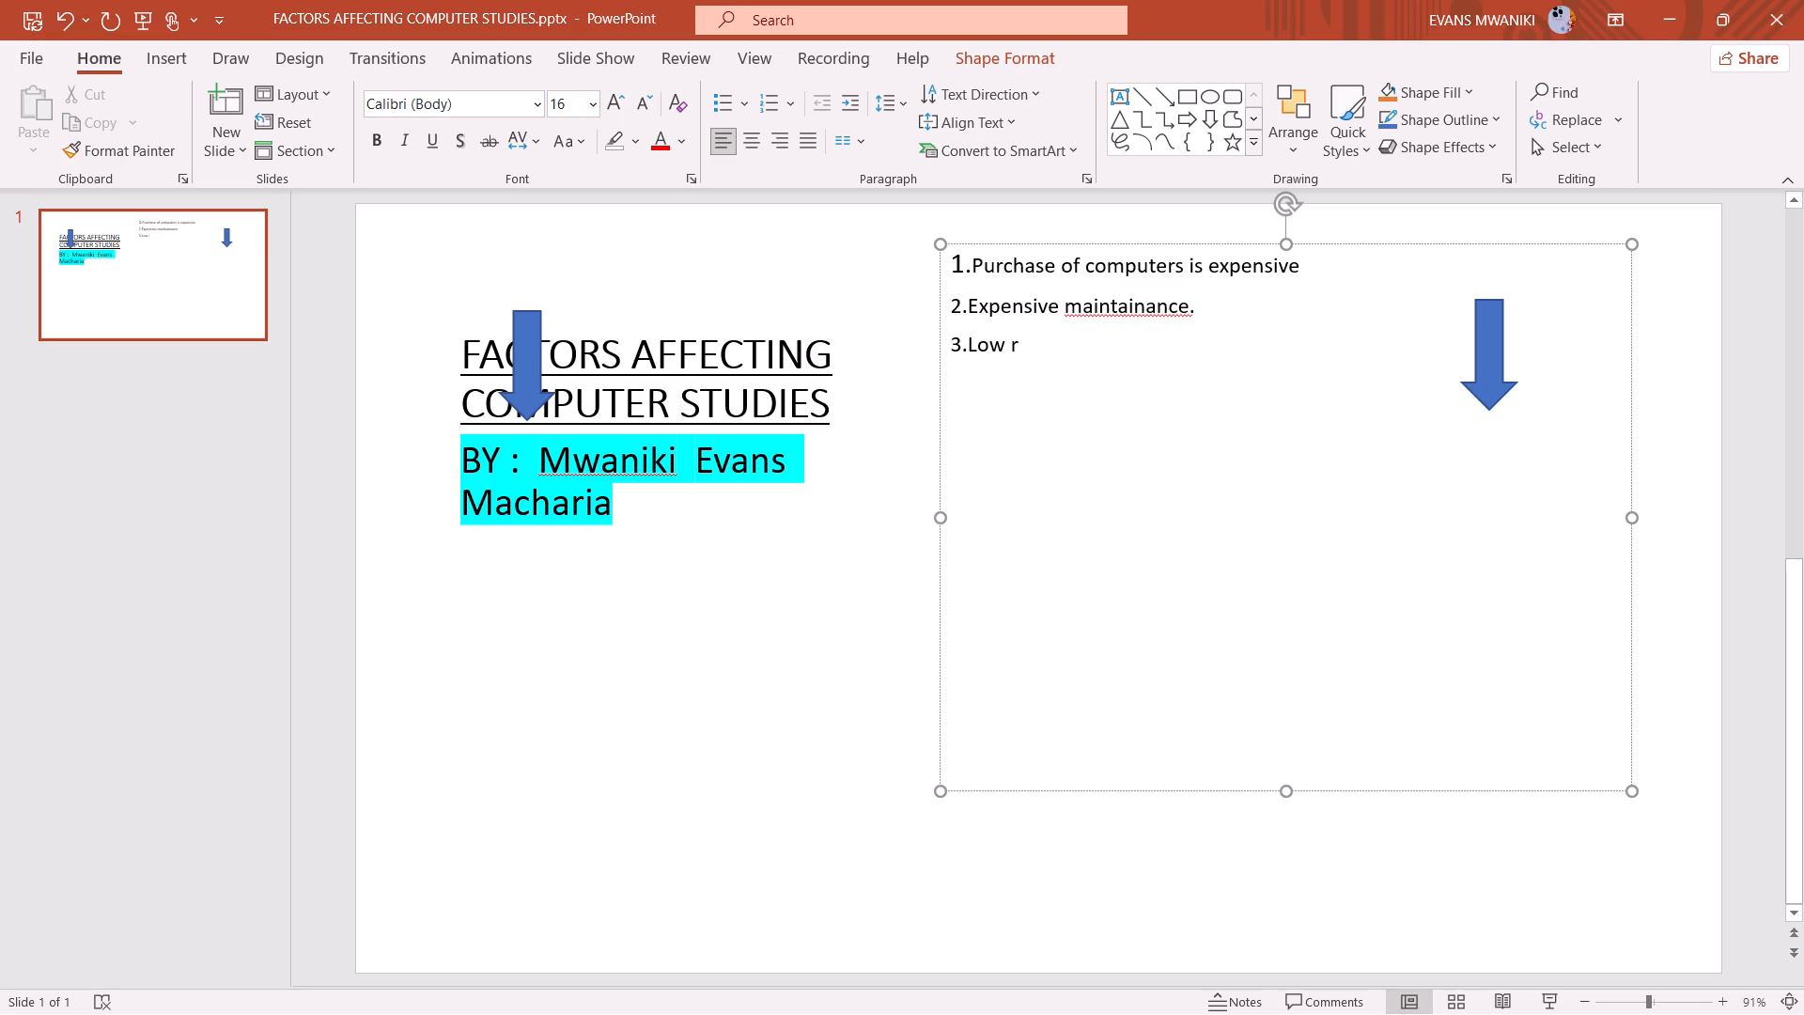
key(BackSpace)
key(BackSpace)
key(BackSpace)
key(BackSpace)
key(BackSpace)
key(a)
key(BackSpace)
Enter "Network accessibility." as the text of list item 3.
key(n)
text(etwork)
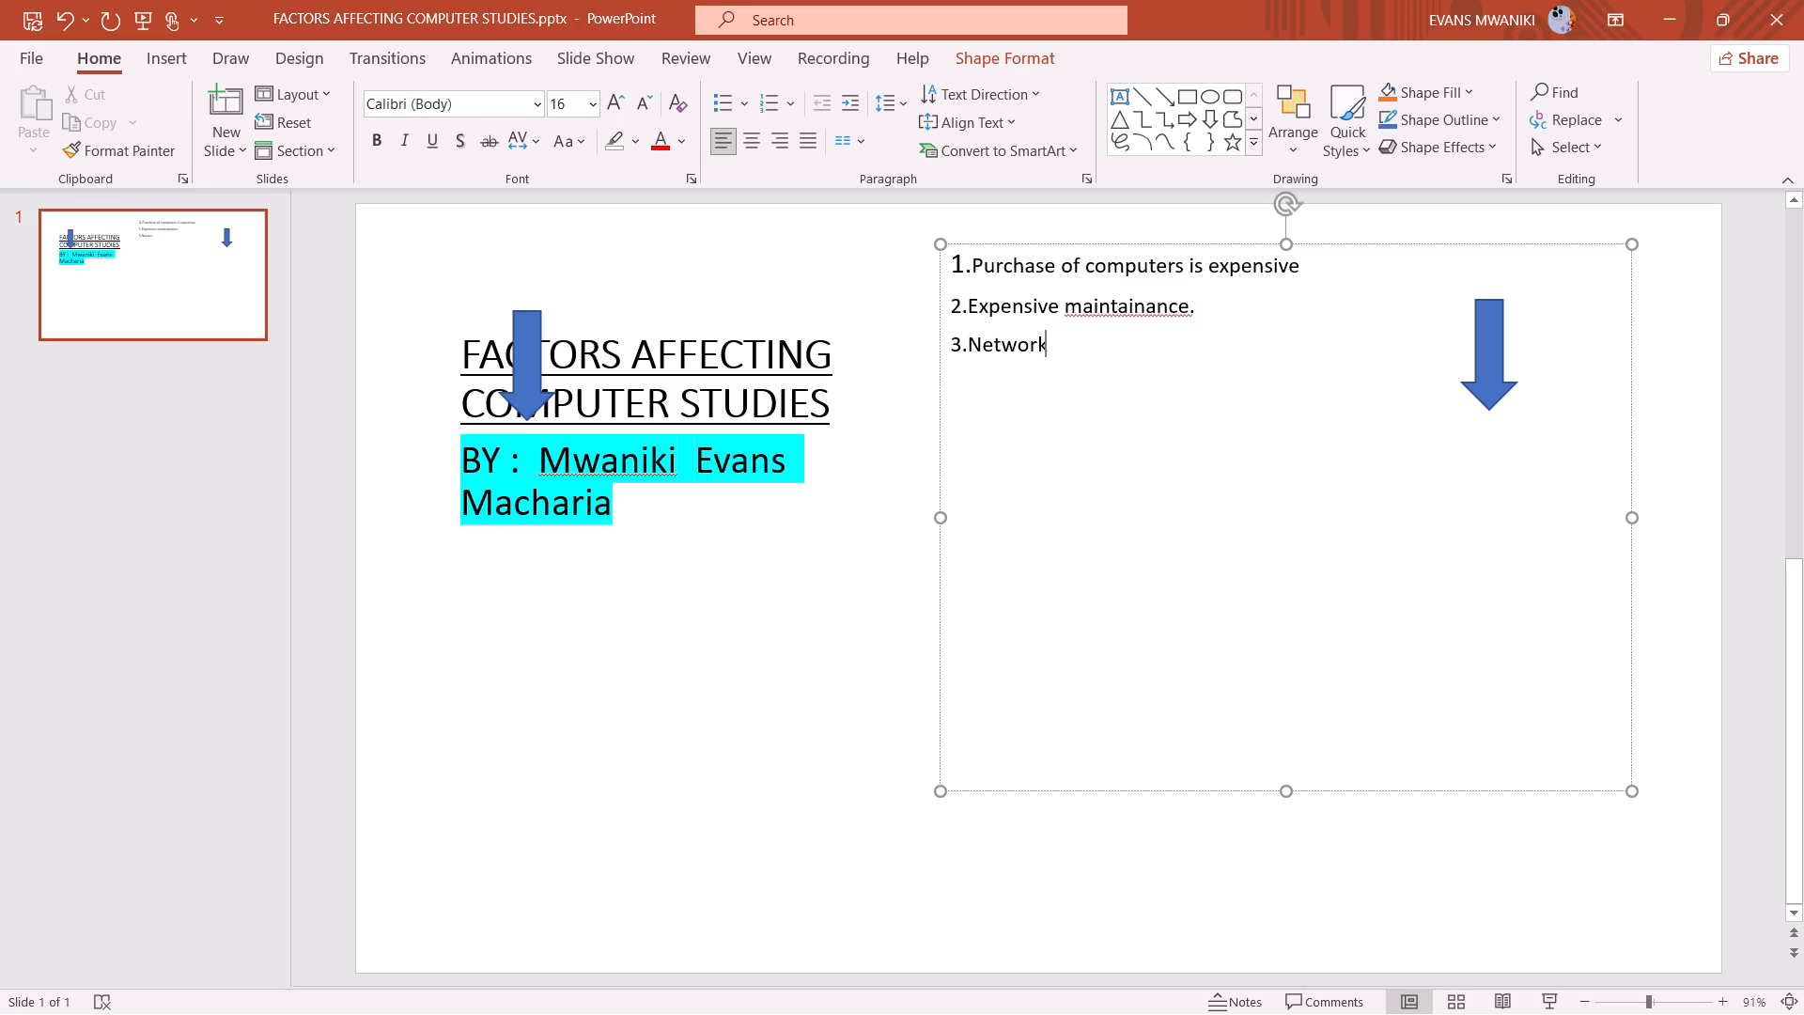
key(space)
text(accesi)
key(Return)
key(BackSpace)
key(BackSpace)
key(s)
key(i)
text(bility)
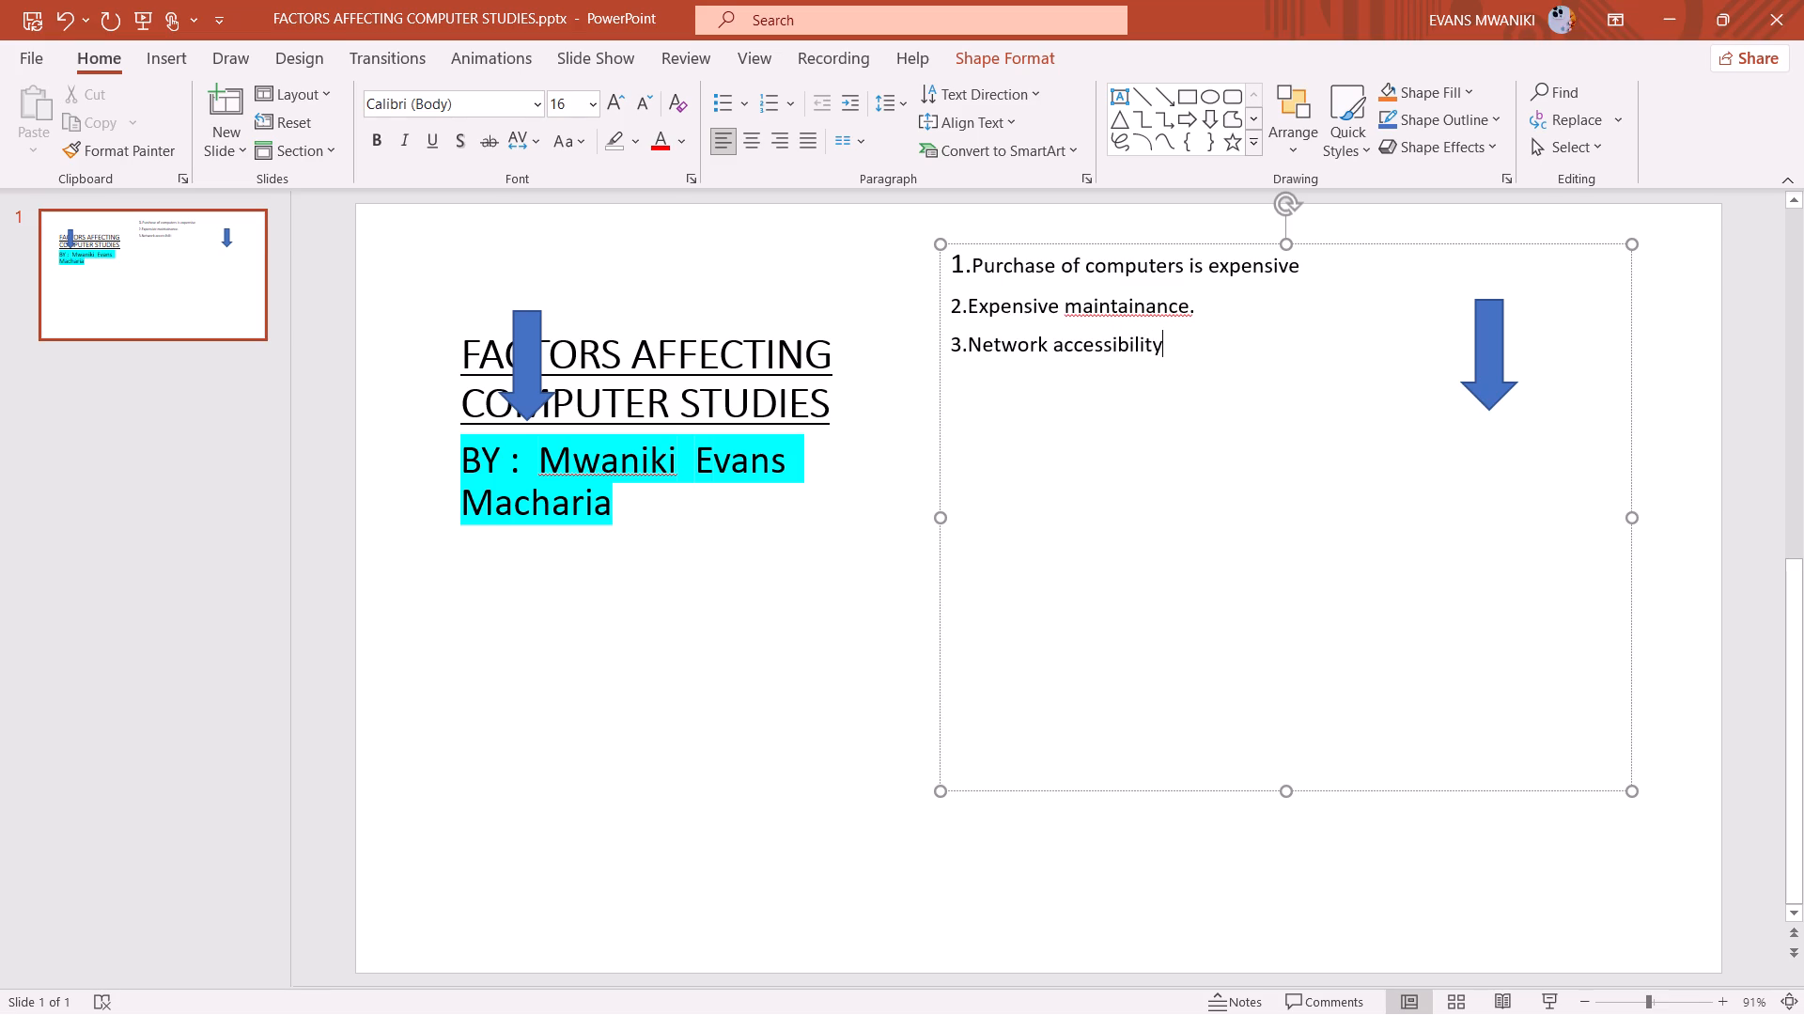
key(period)
Add a fourth line to the factors list reading "4.Affected by power.".
key(Return)
key(4)
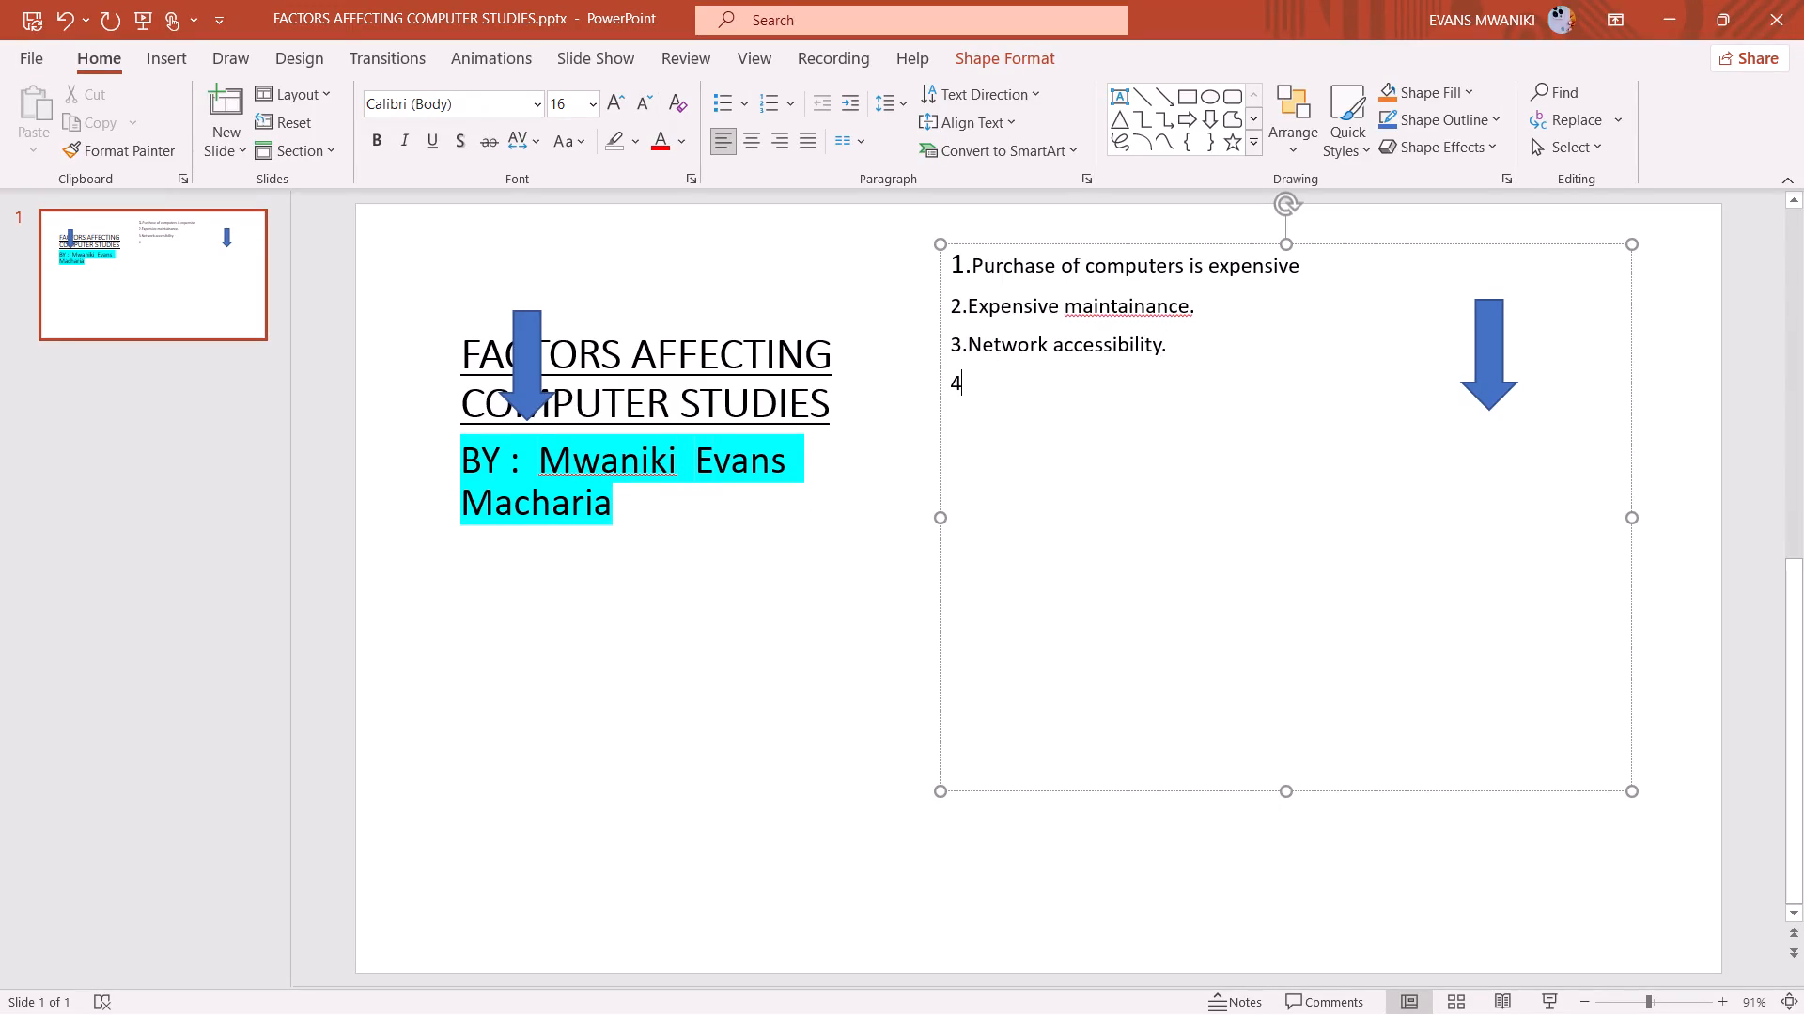
key(period)
key(a)
text(ffected b)
text(y)
key(space)
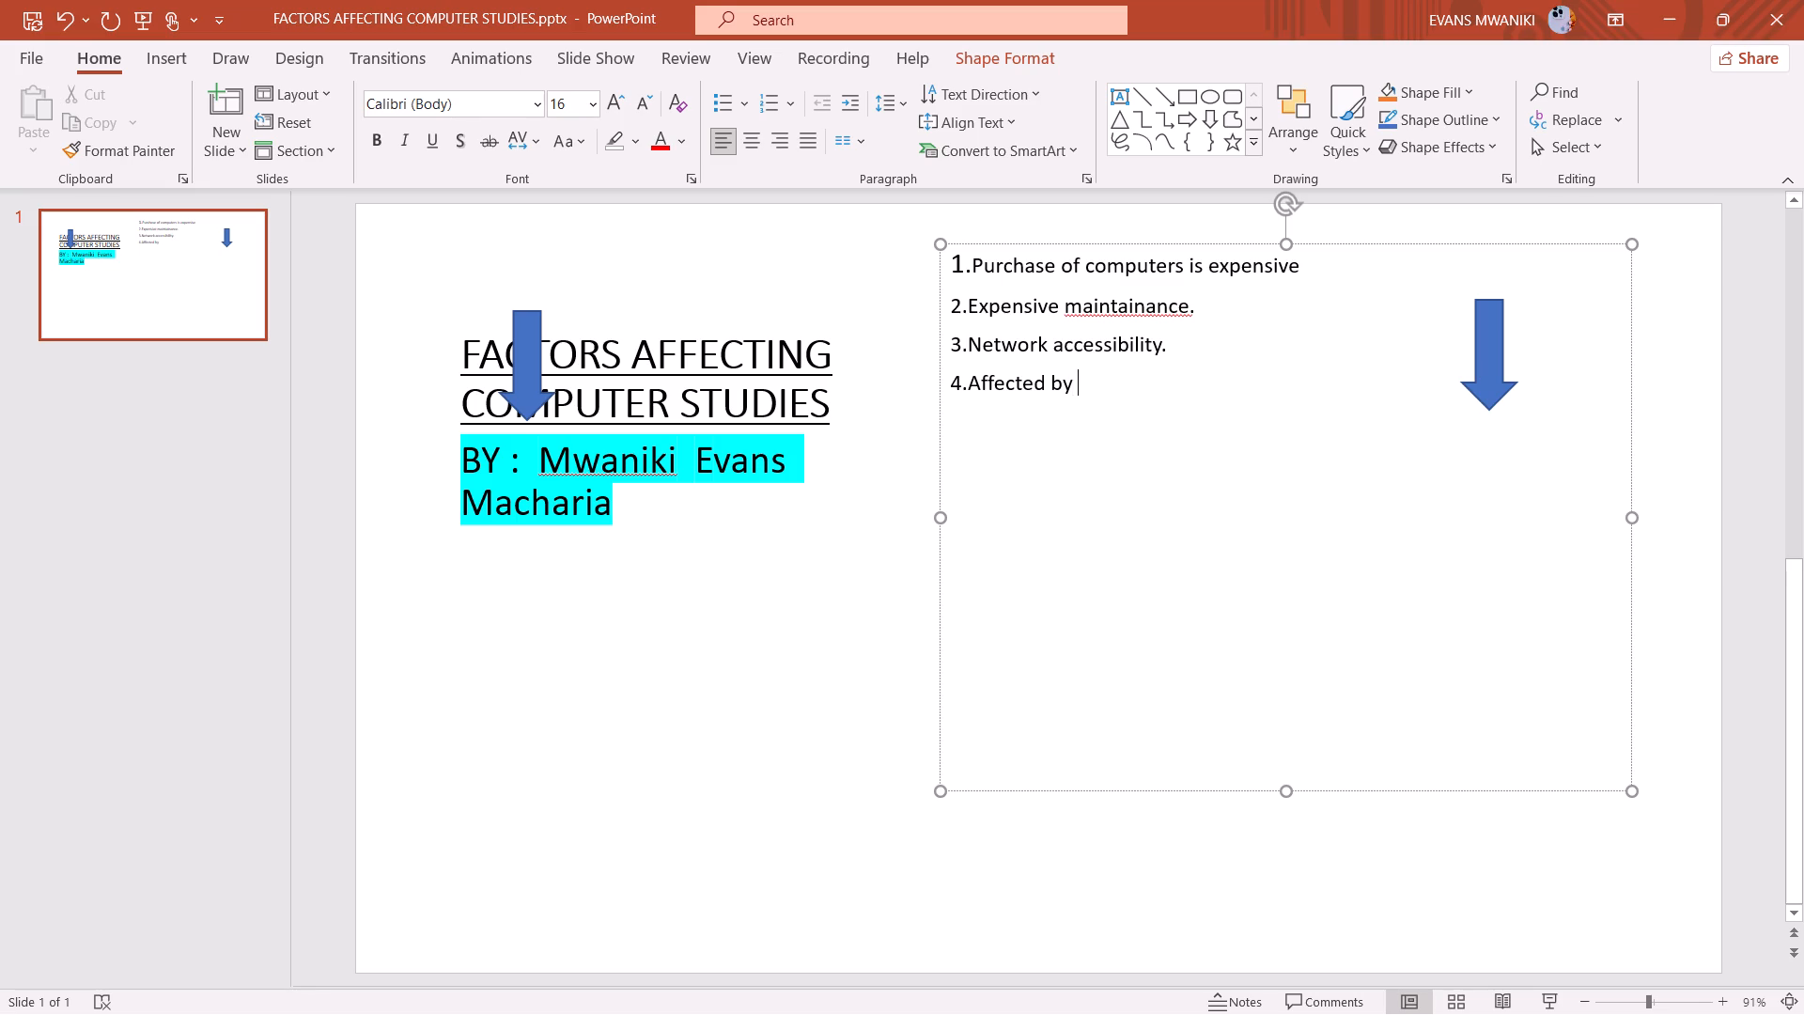
text(power)
key(BackSpace)
key(r)
key(period)
Add a fifth line to the factors list reading "5.Requires space .".
key(Return)
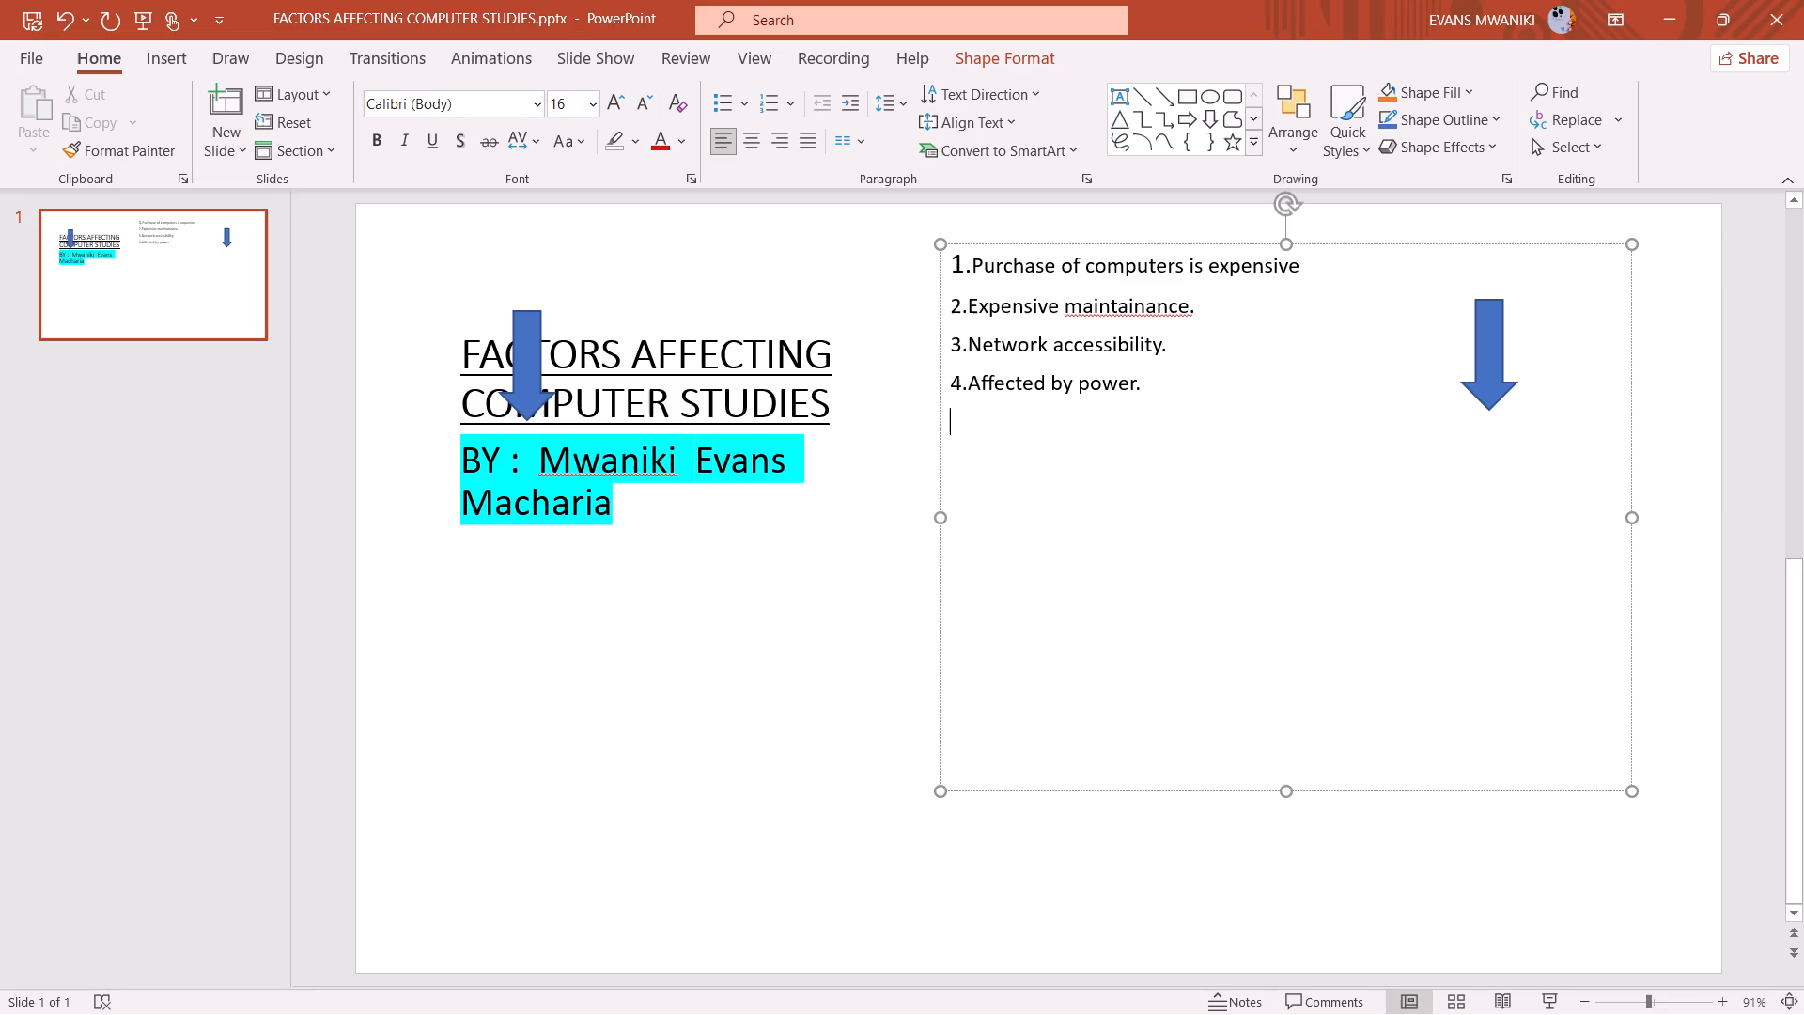
key(5)
key(period)
key(r)
key(BackSpace)
key(r)
text(equires)
key(space)
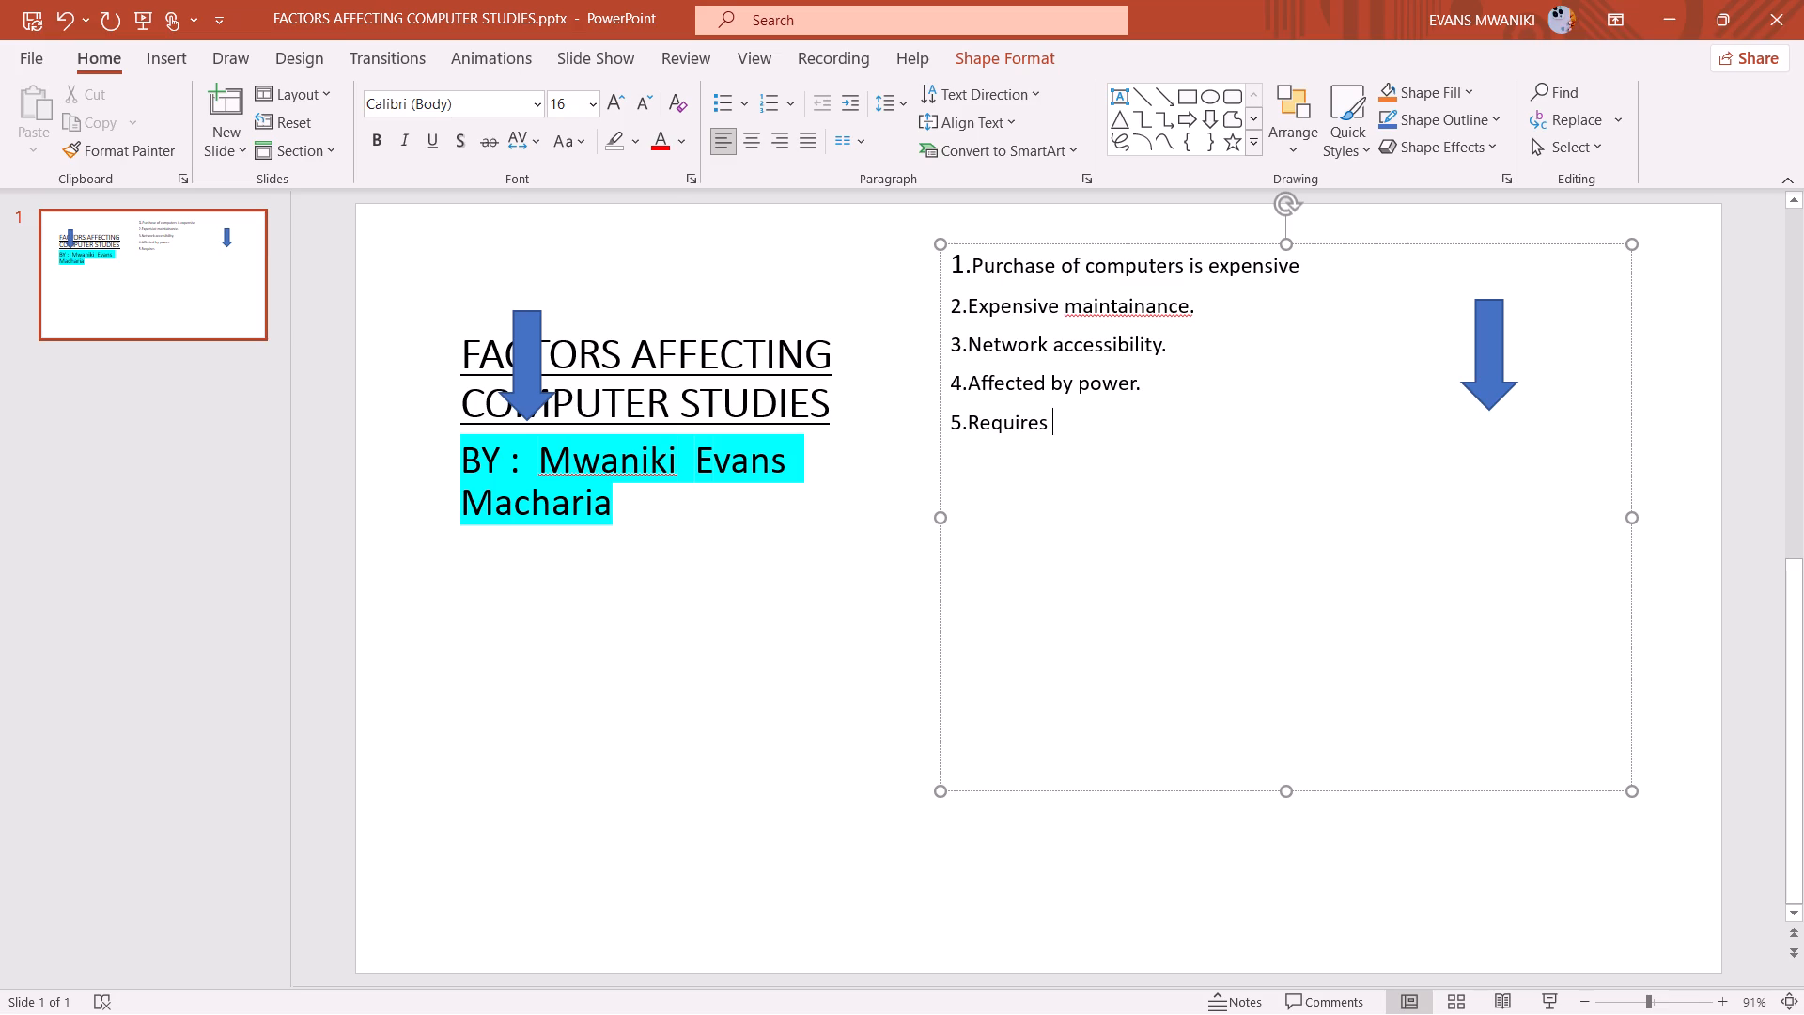
text(space)
key(space)
key(period)
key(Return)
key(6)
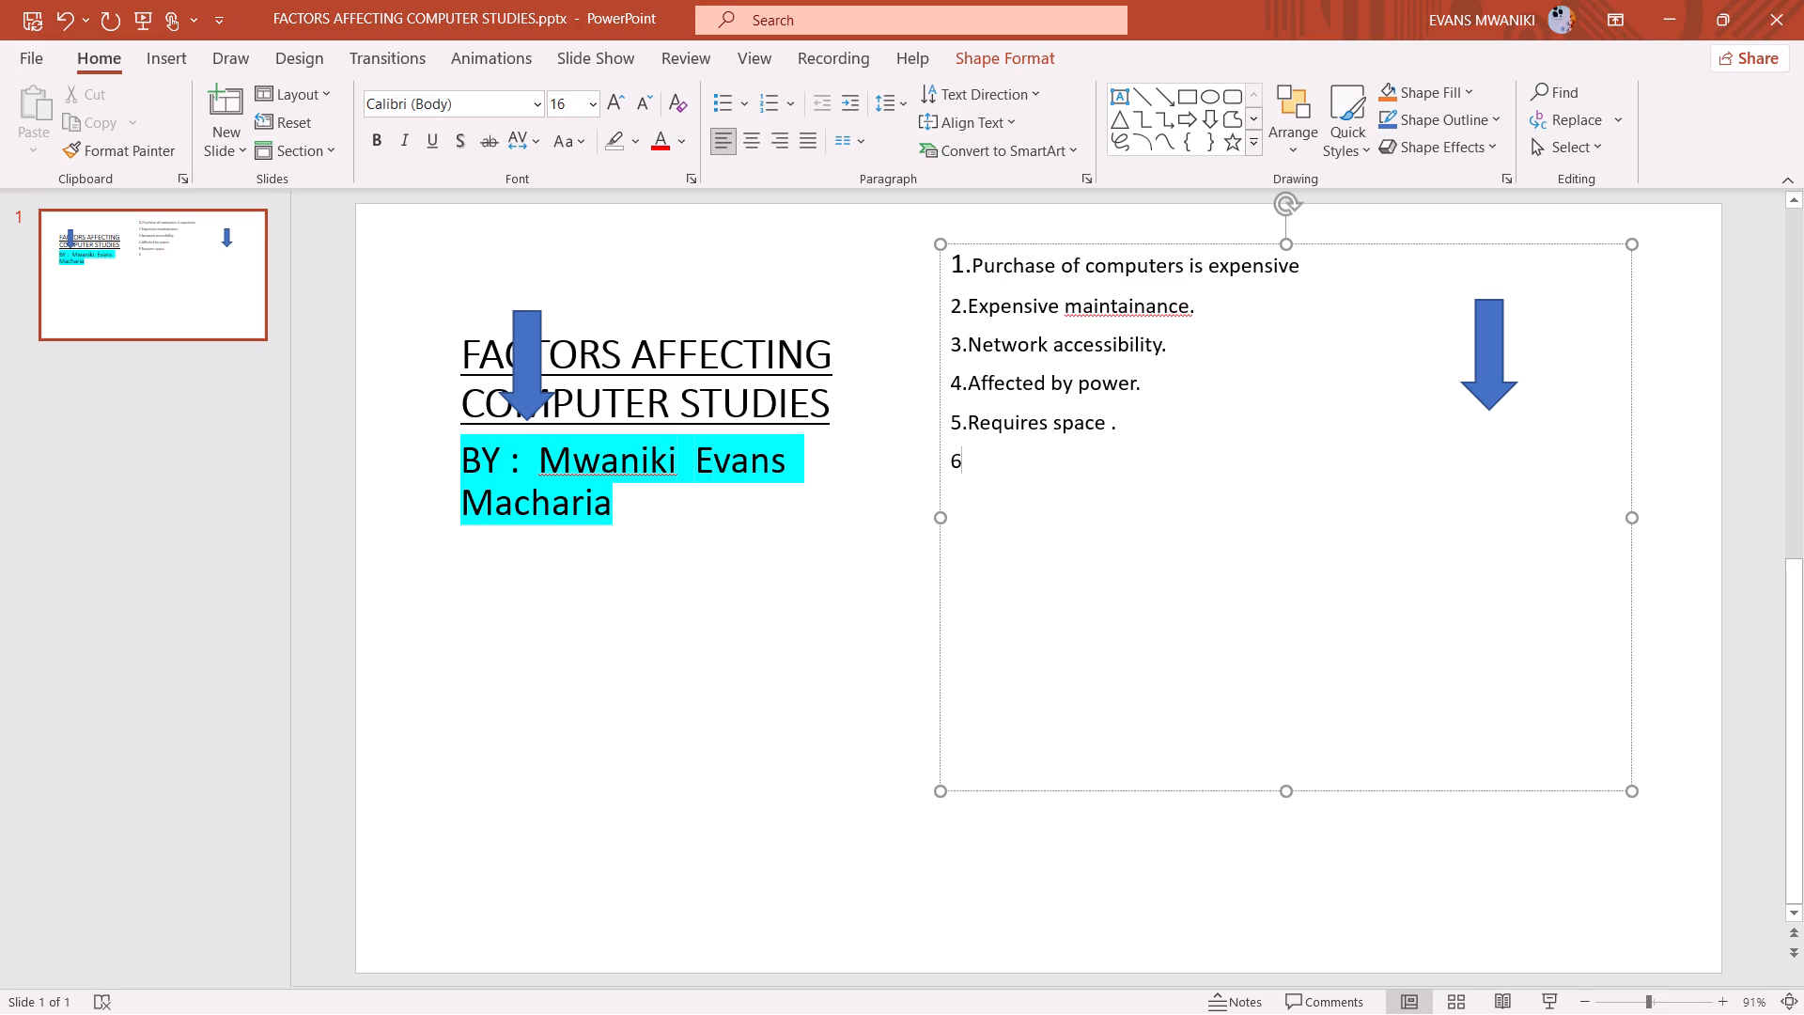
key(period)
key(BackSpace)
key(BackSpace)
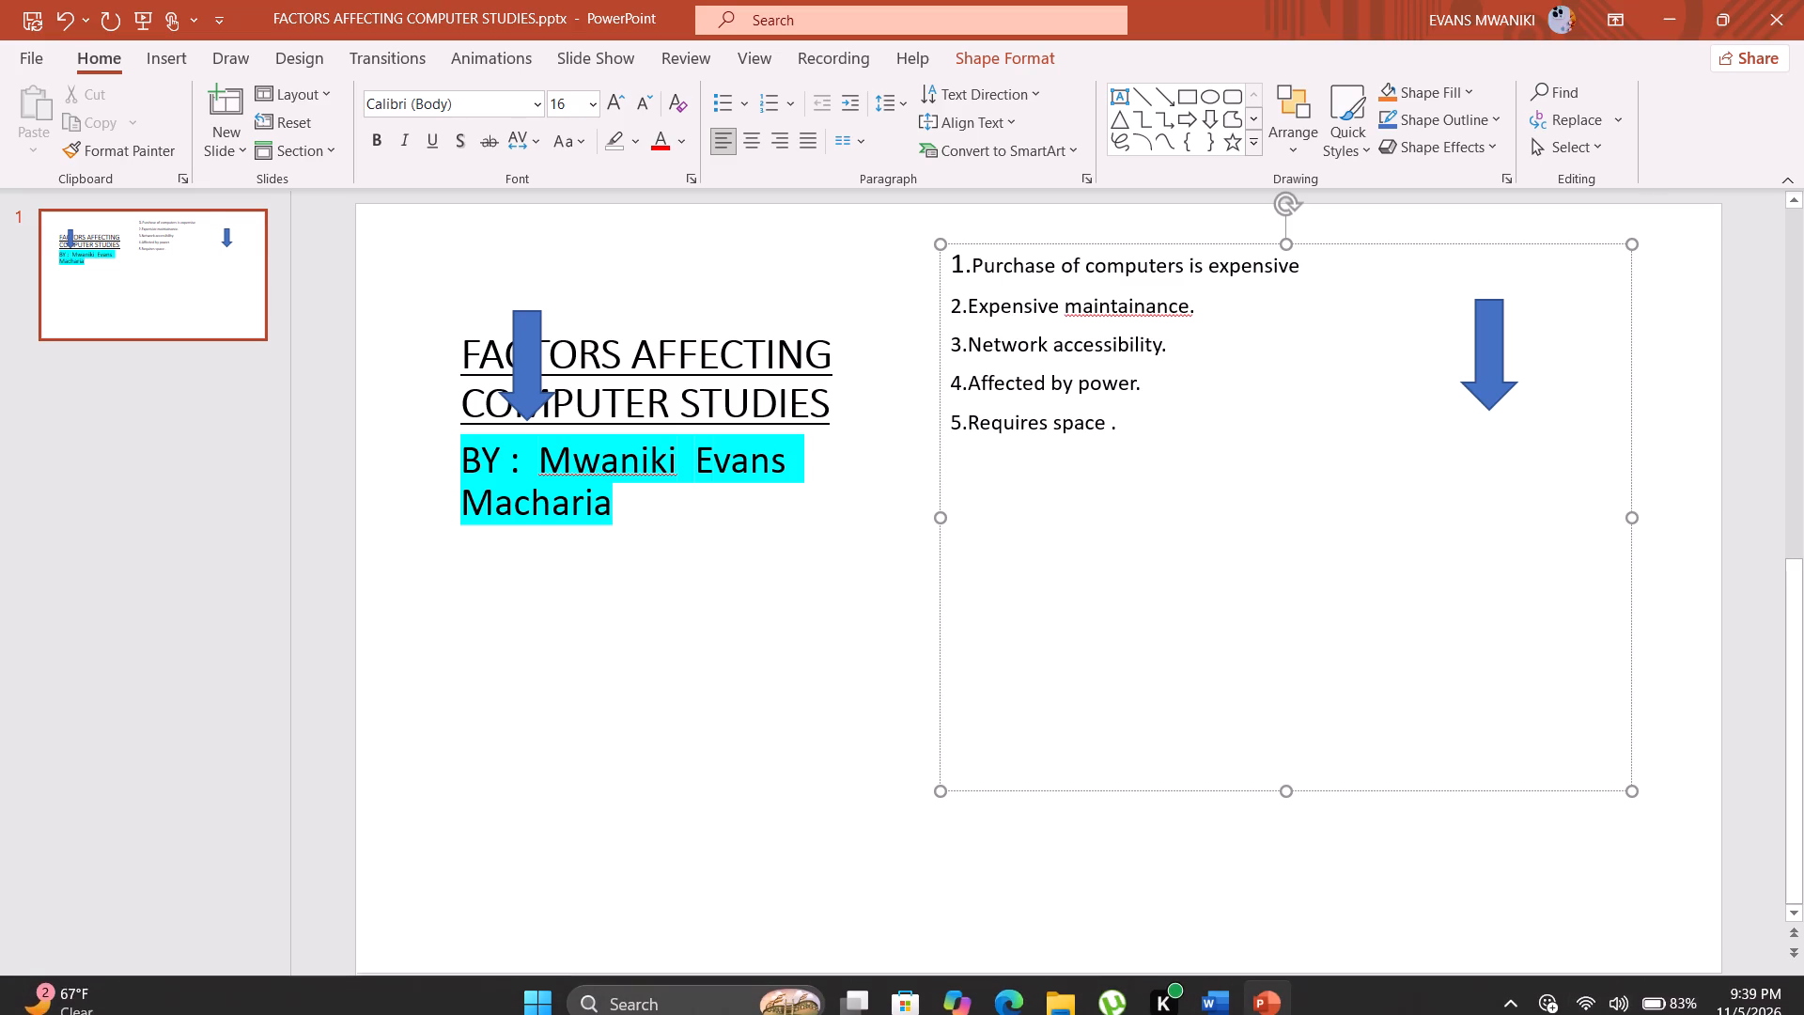
Shorten the factors text box to end a little below item 5 and move it slightly down beside the title.
drag(1292, 796, 1326, 544)
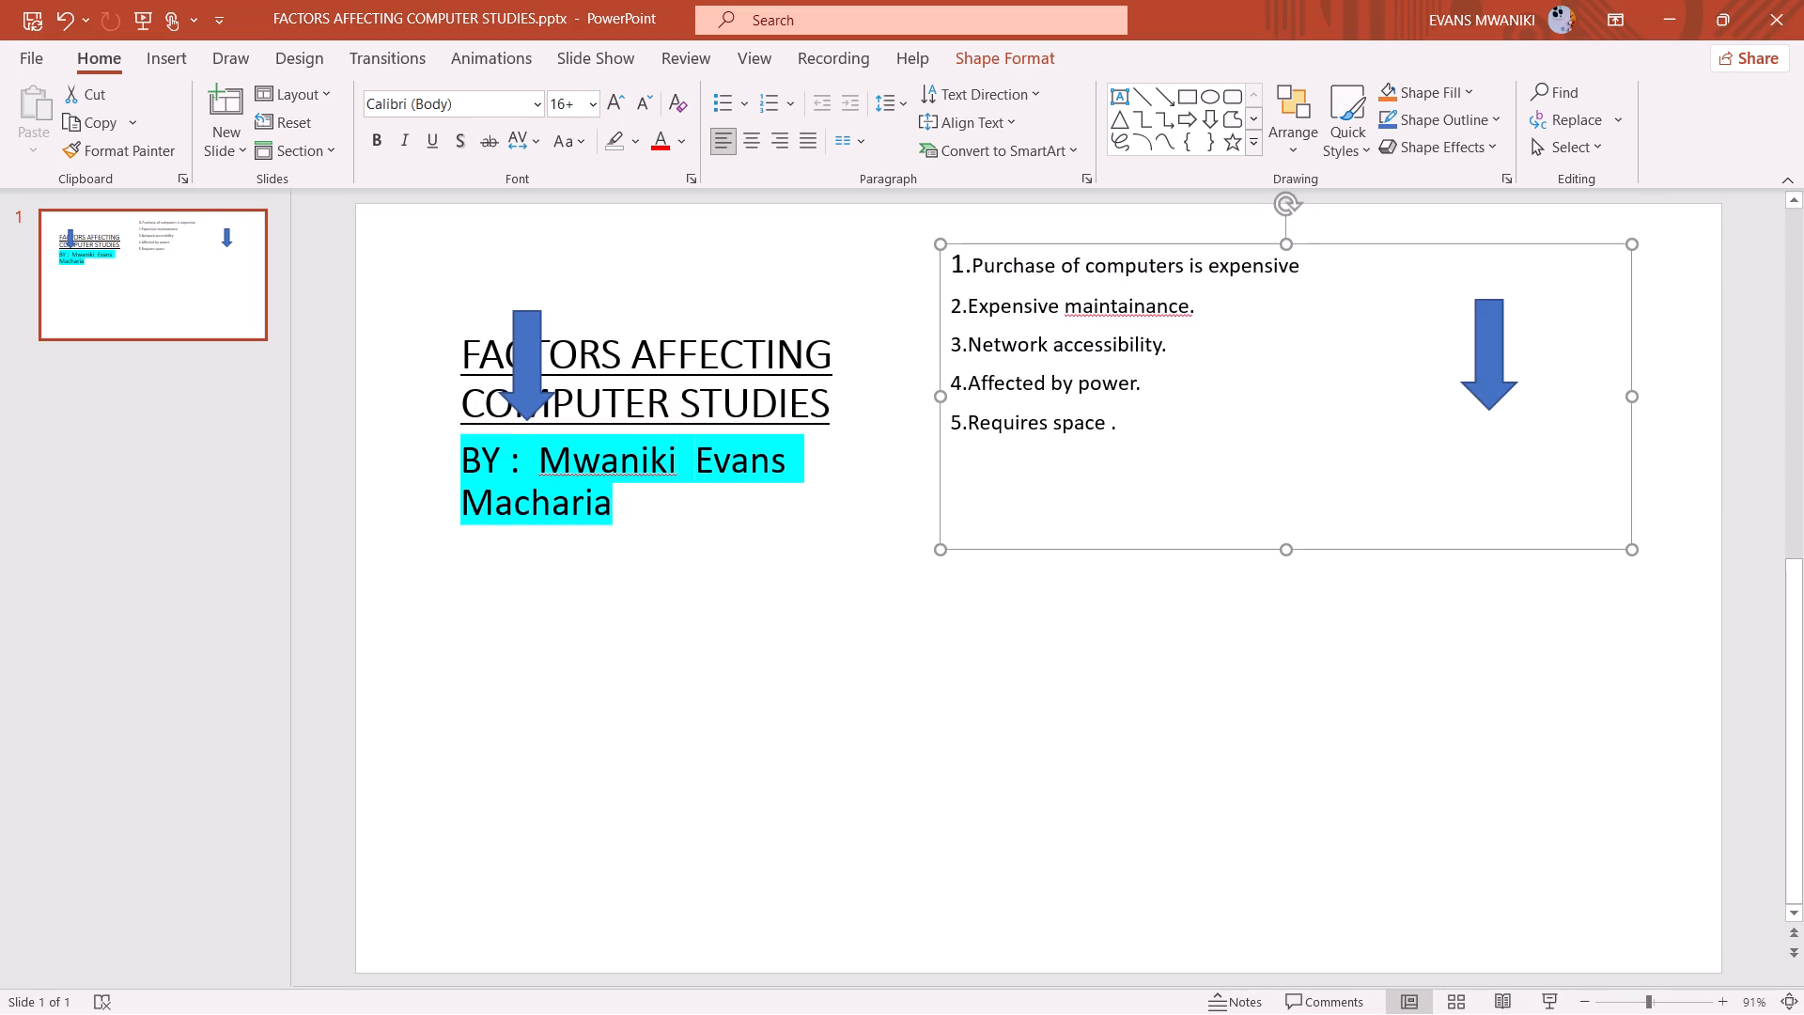
drag(1293, 554, 1296, 556)
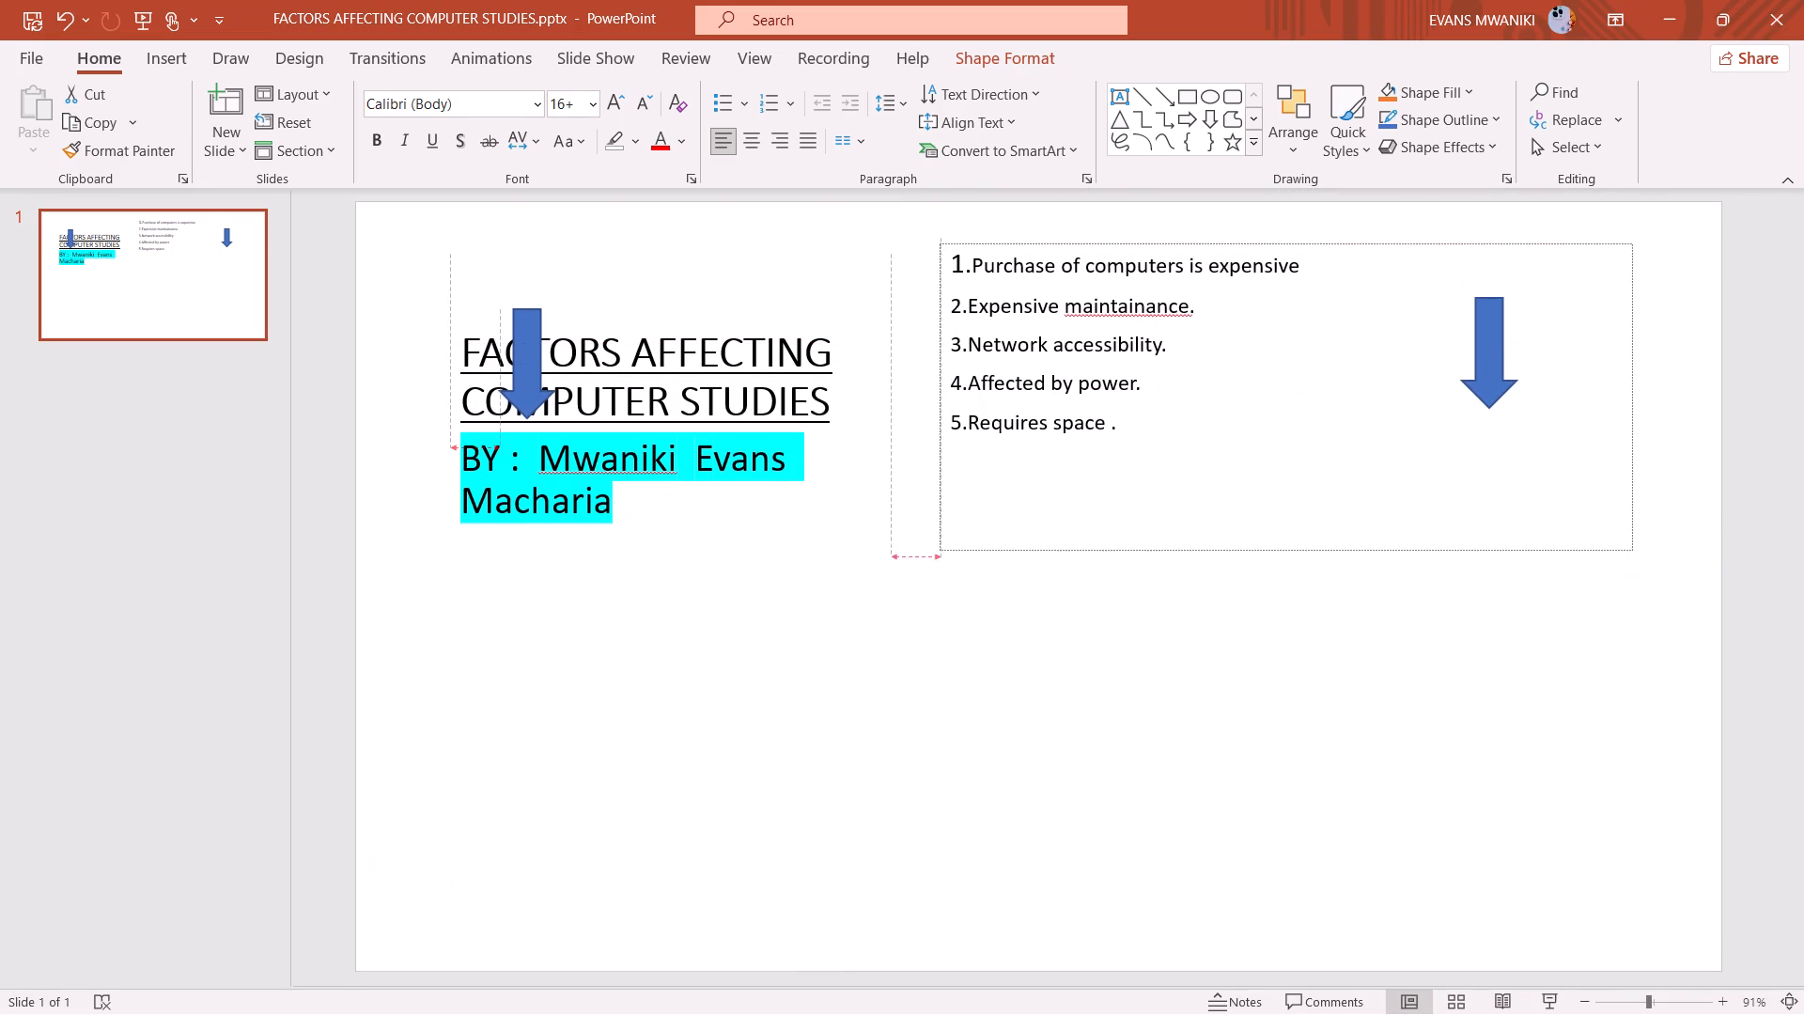
drag(1296, 556, 1284, 752)
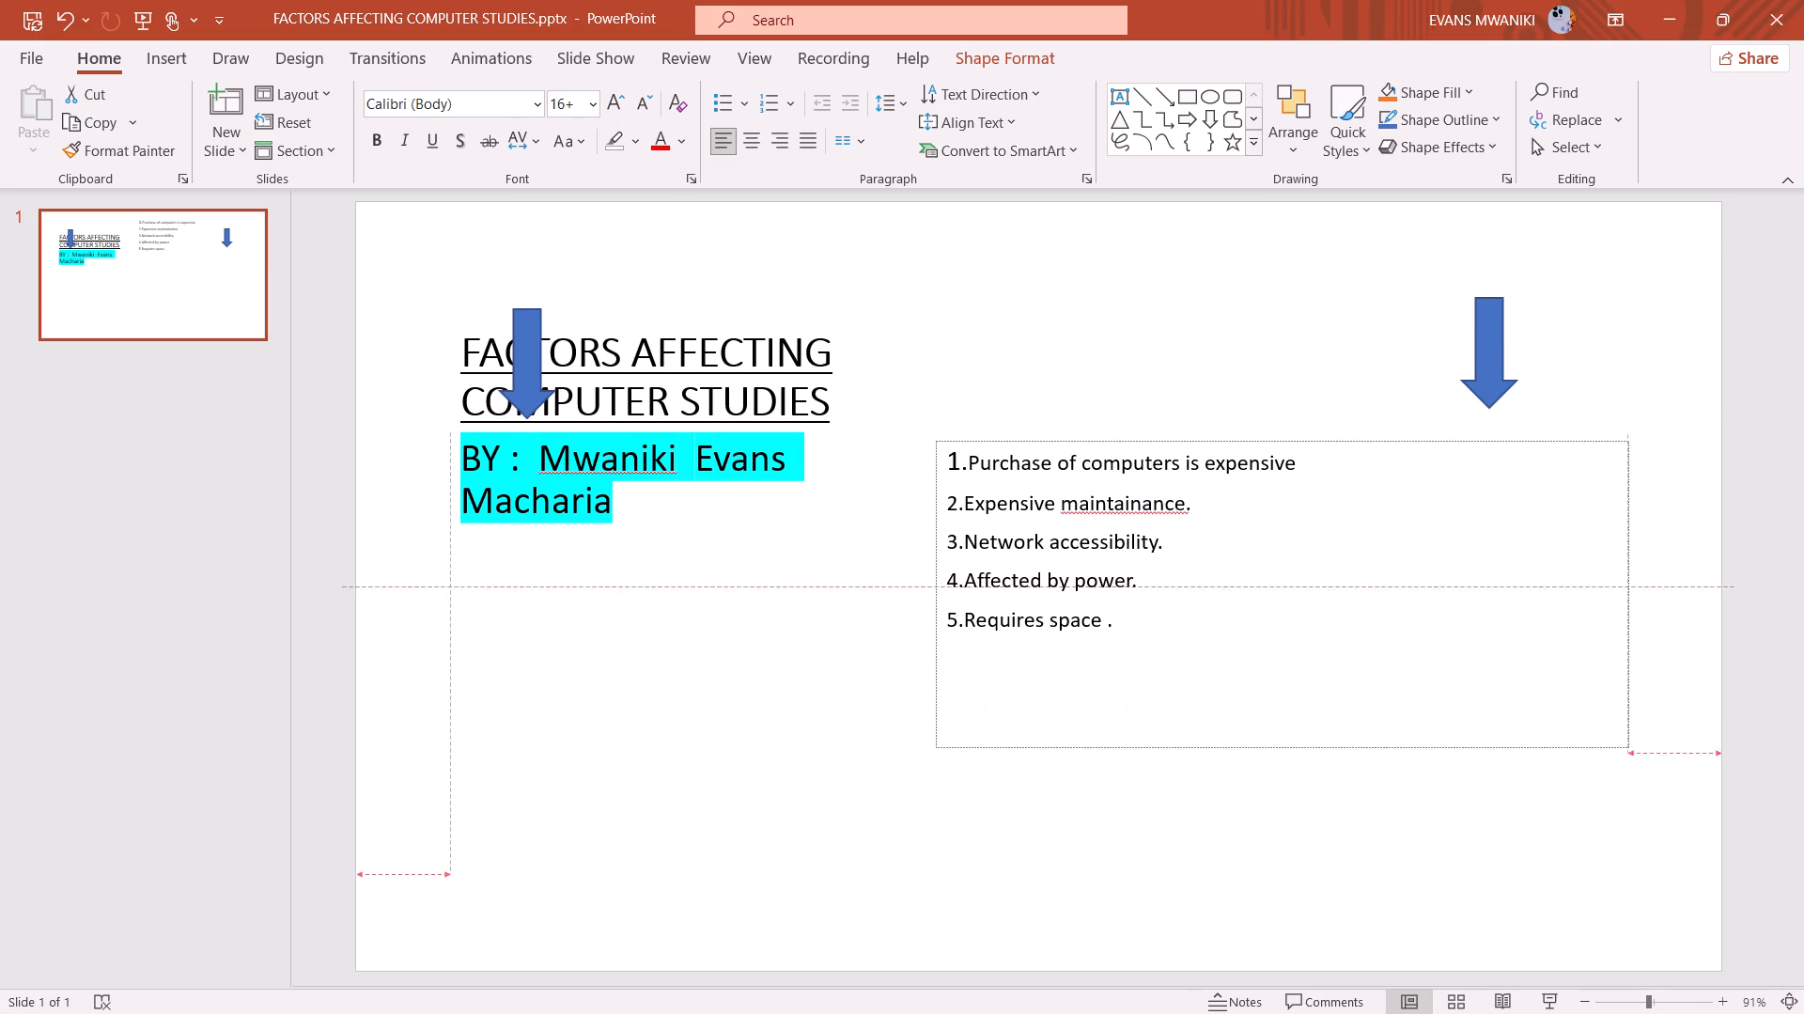
drag(1284, 752, 1323, 652)
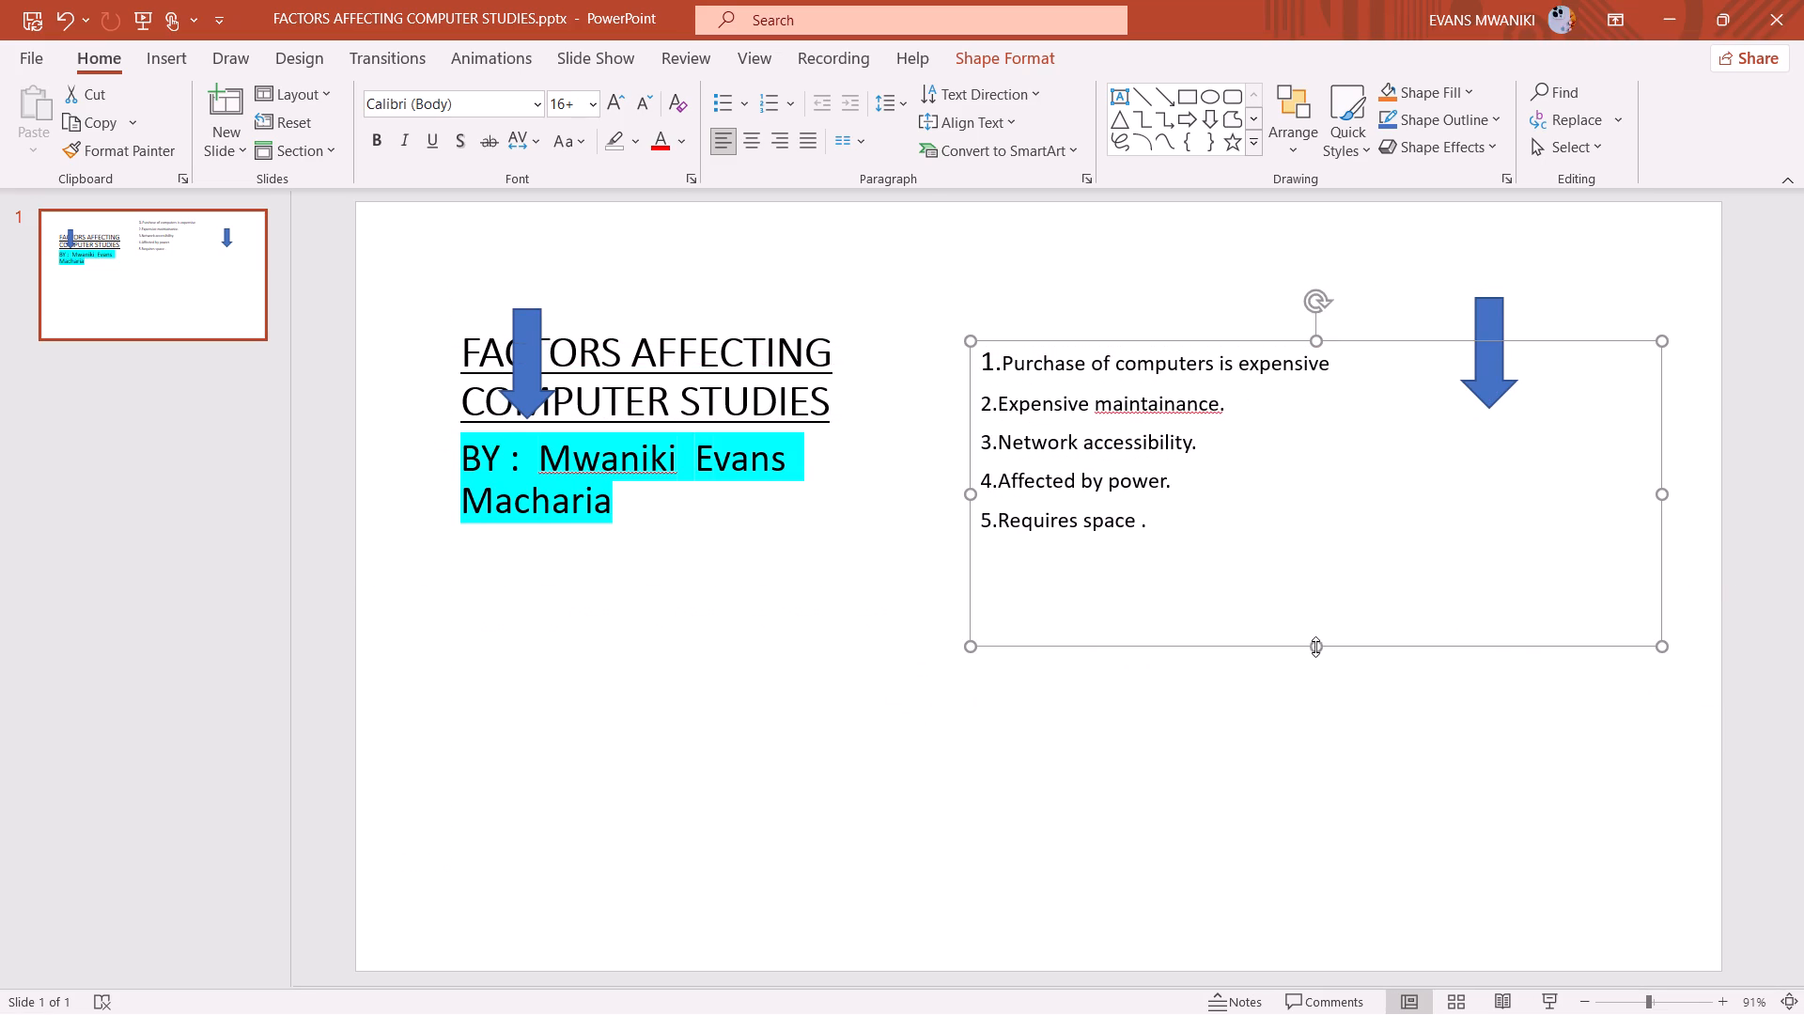
click(781, 688)
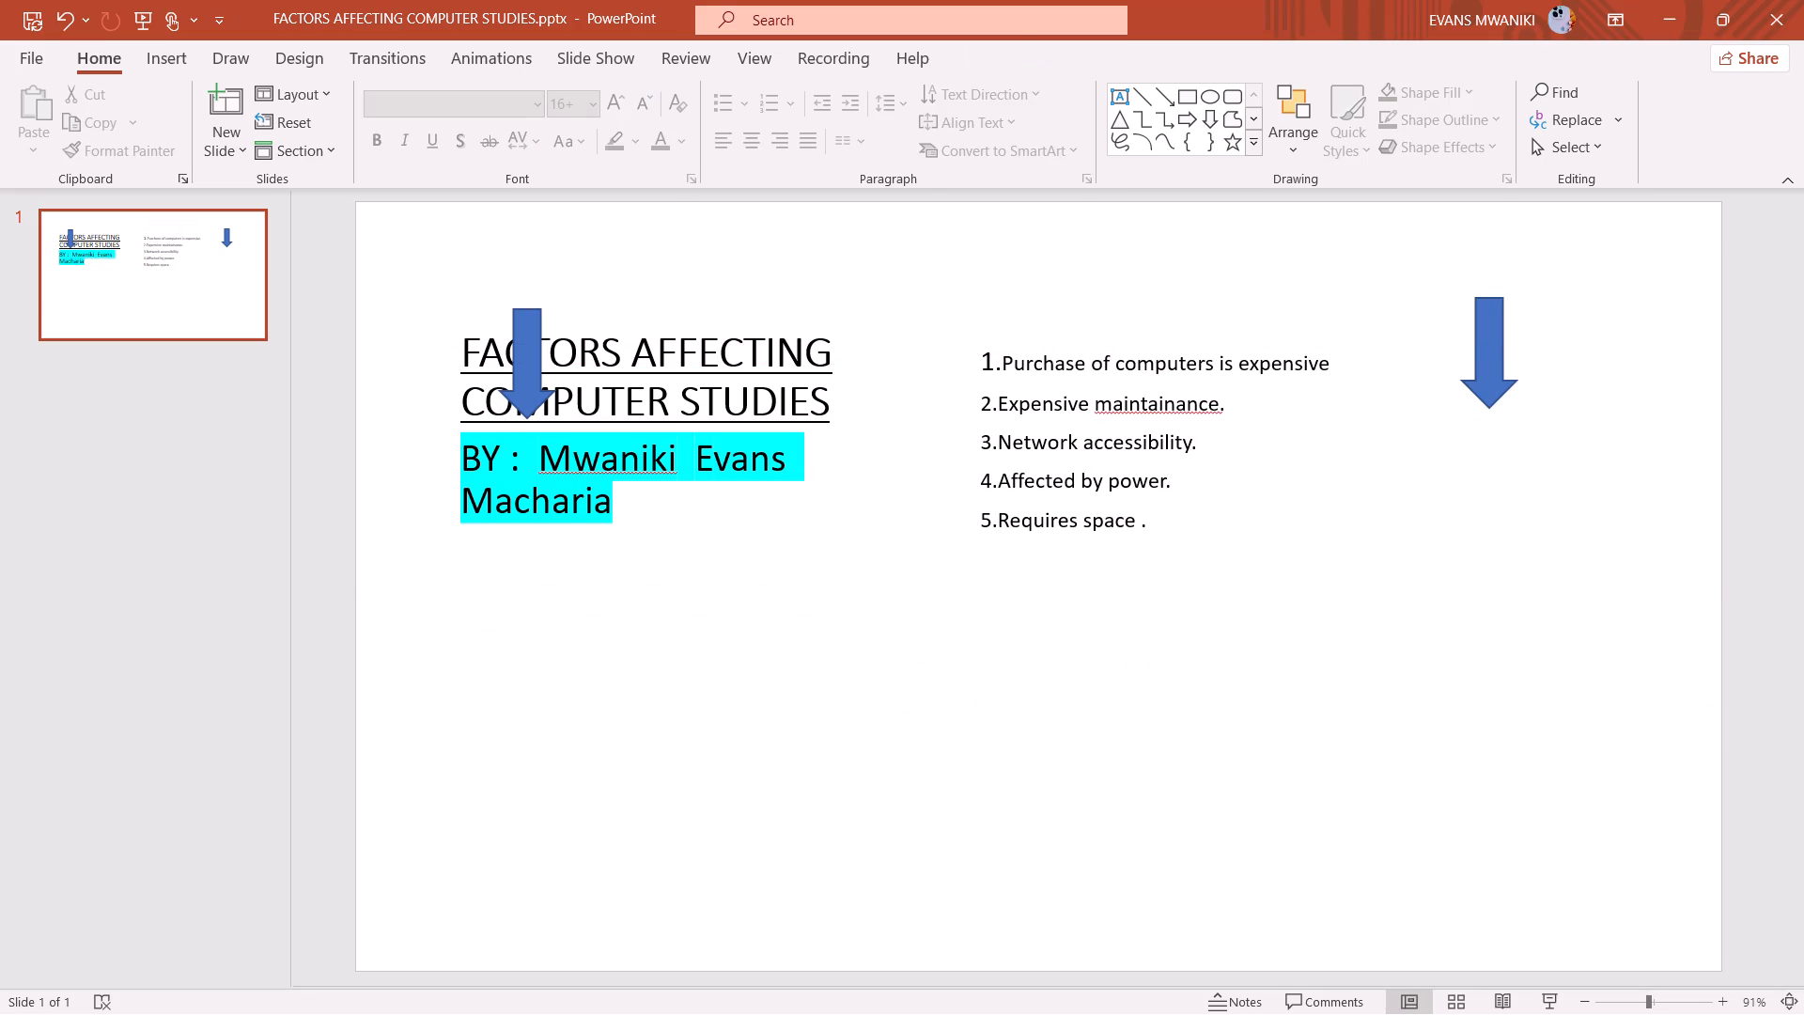
Change the spelling of the last word in list item 2 to "maintainence".
click(1191, 402)
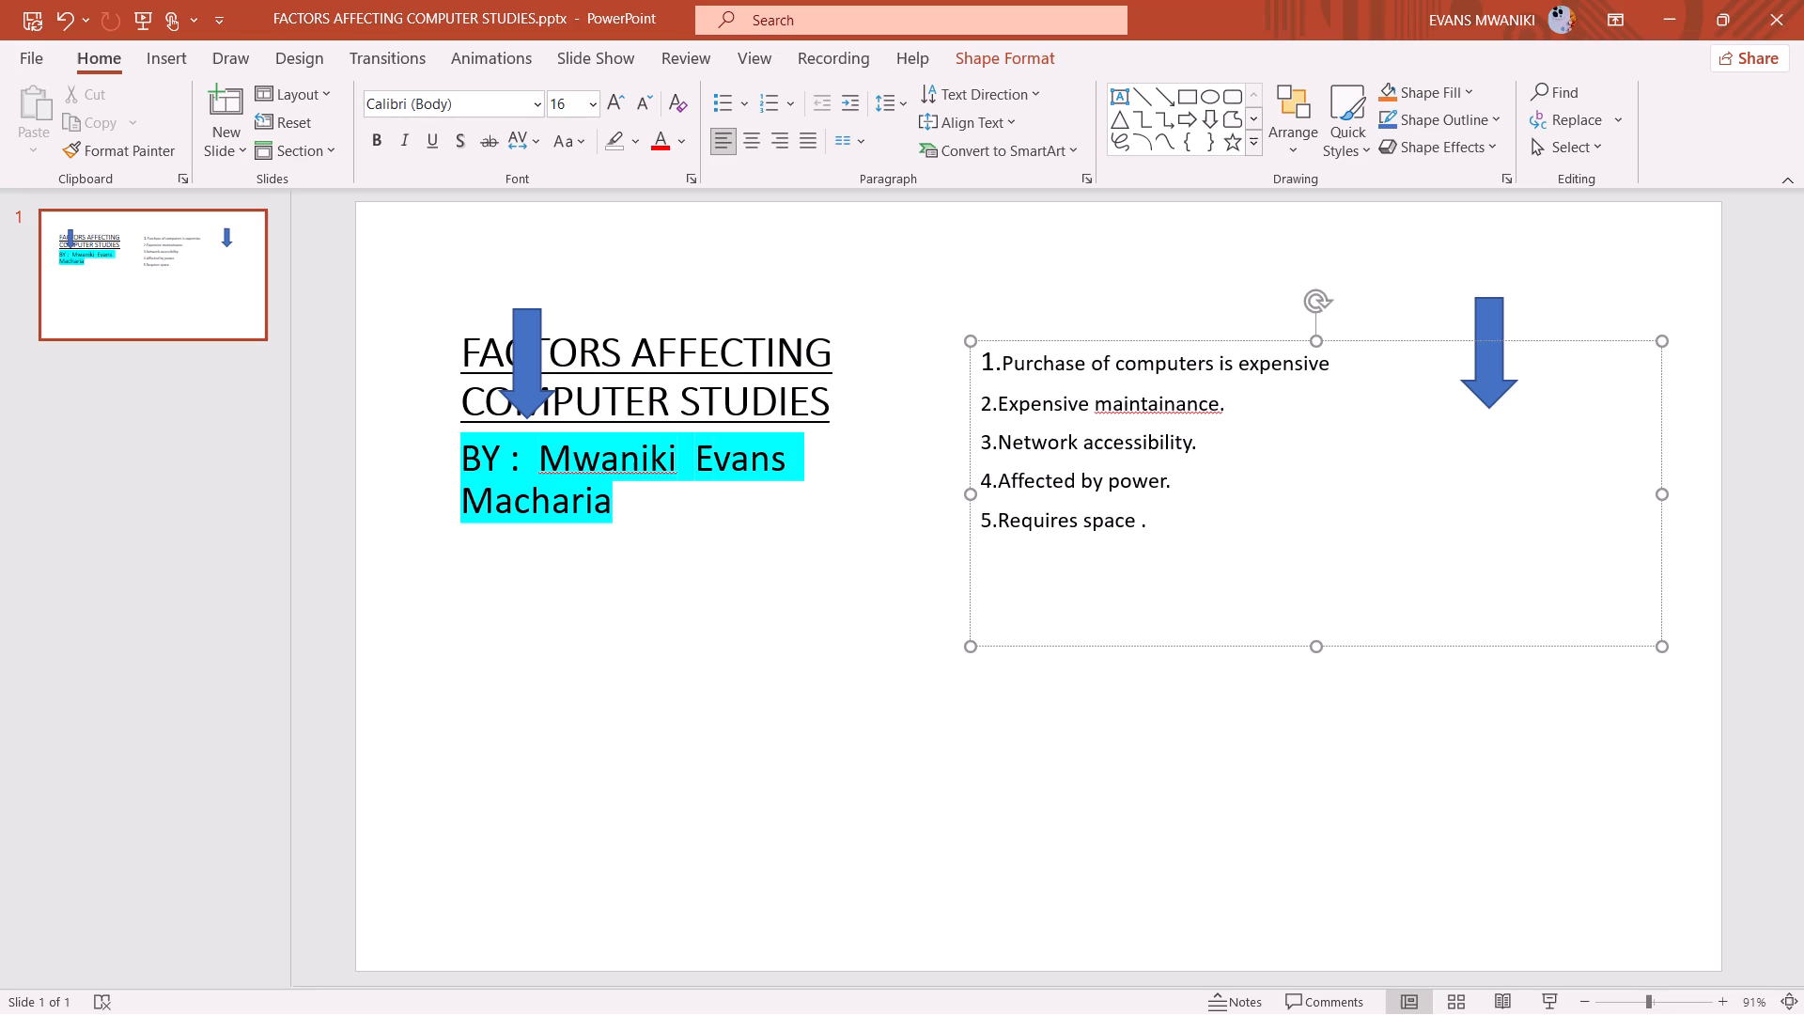
key(BackSpace)
key(e)
key(BackSpace)
key(e)
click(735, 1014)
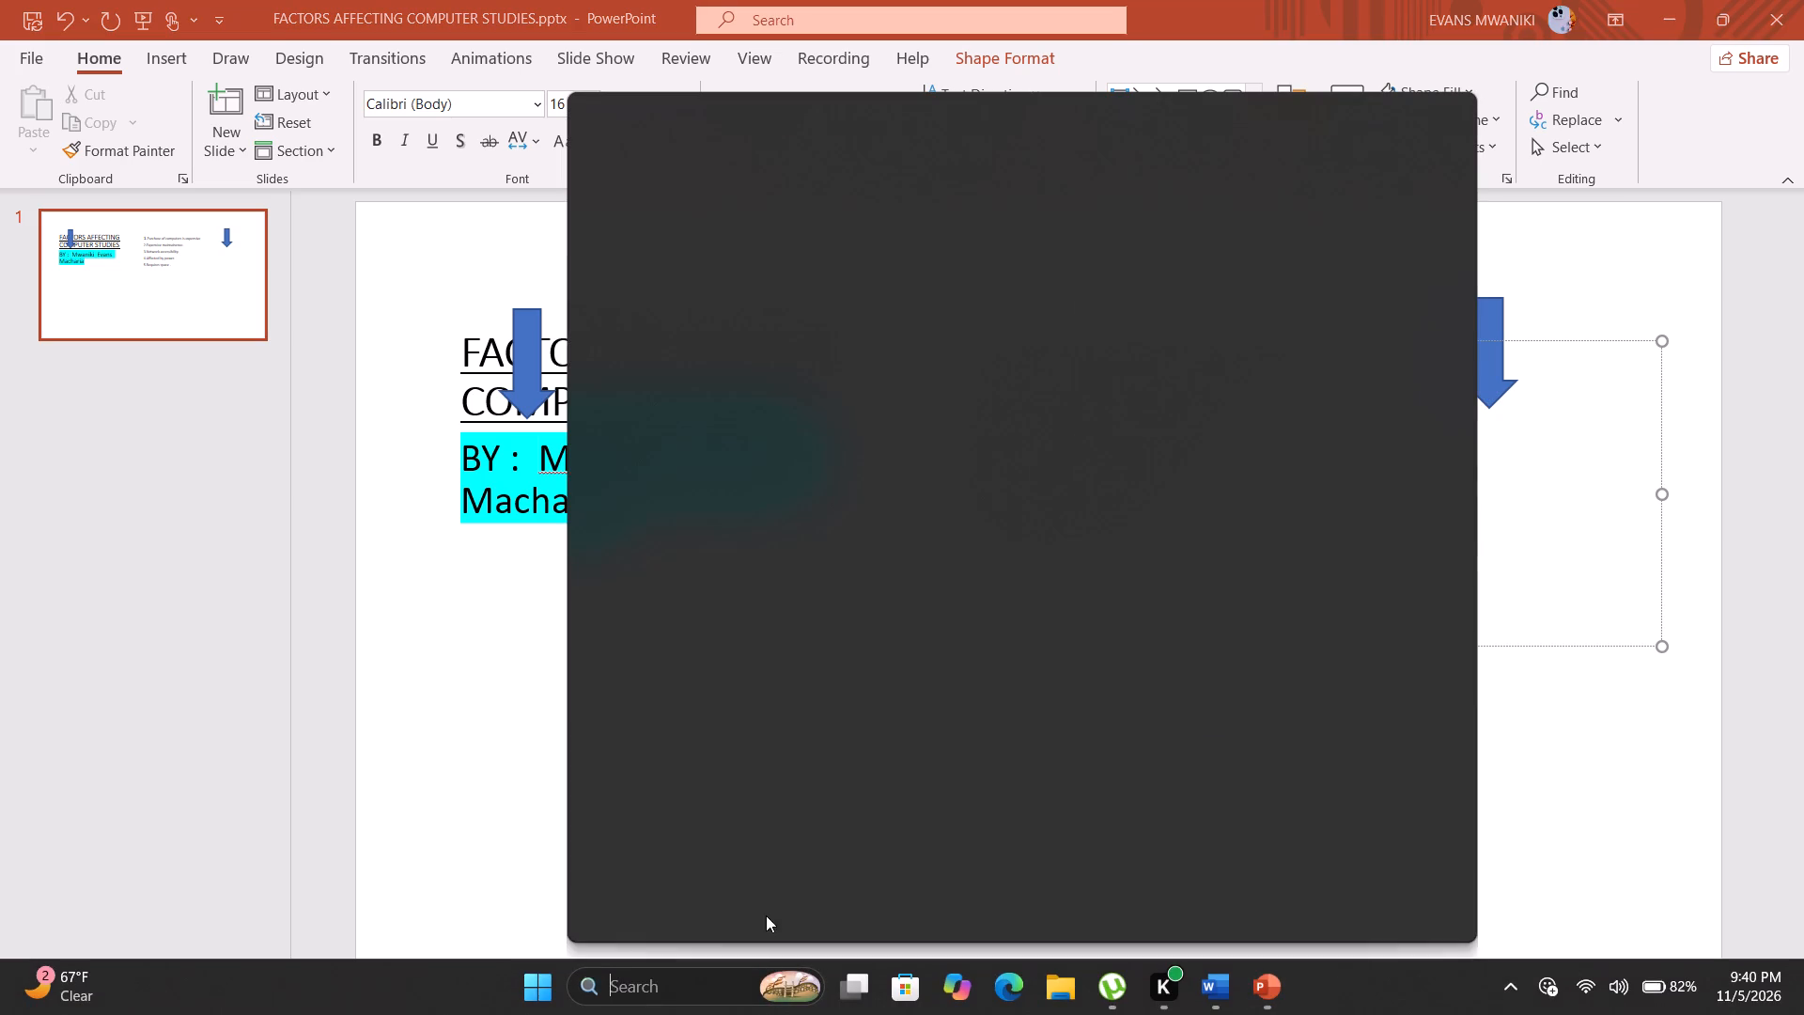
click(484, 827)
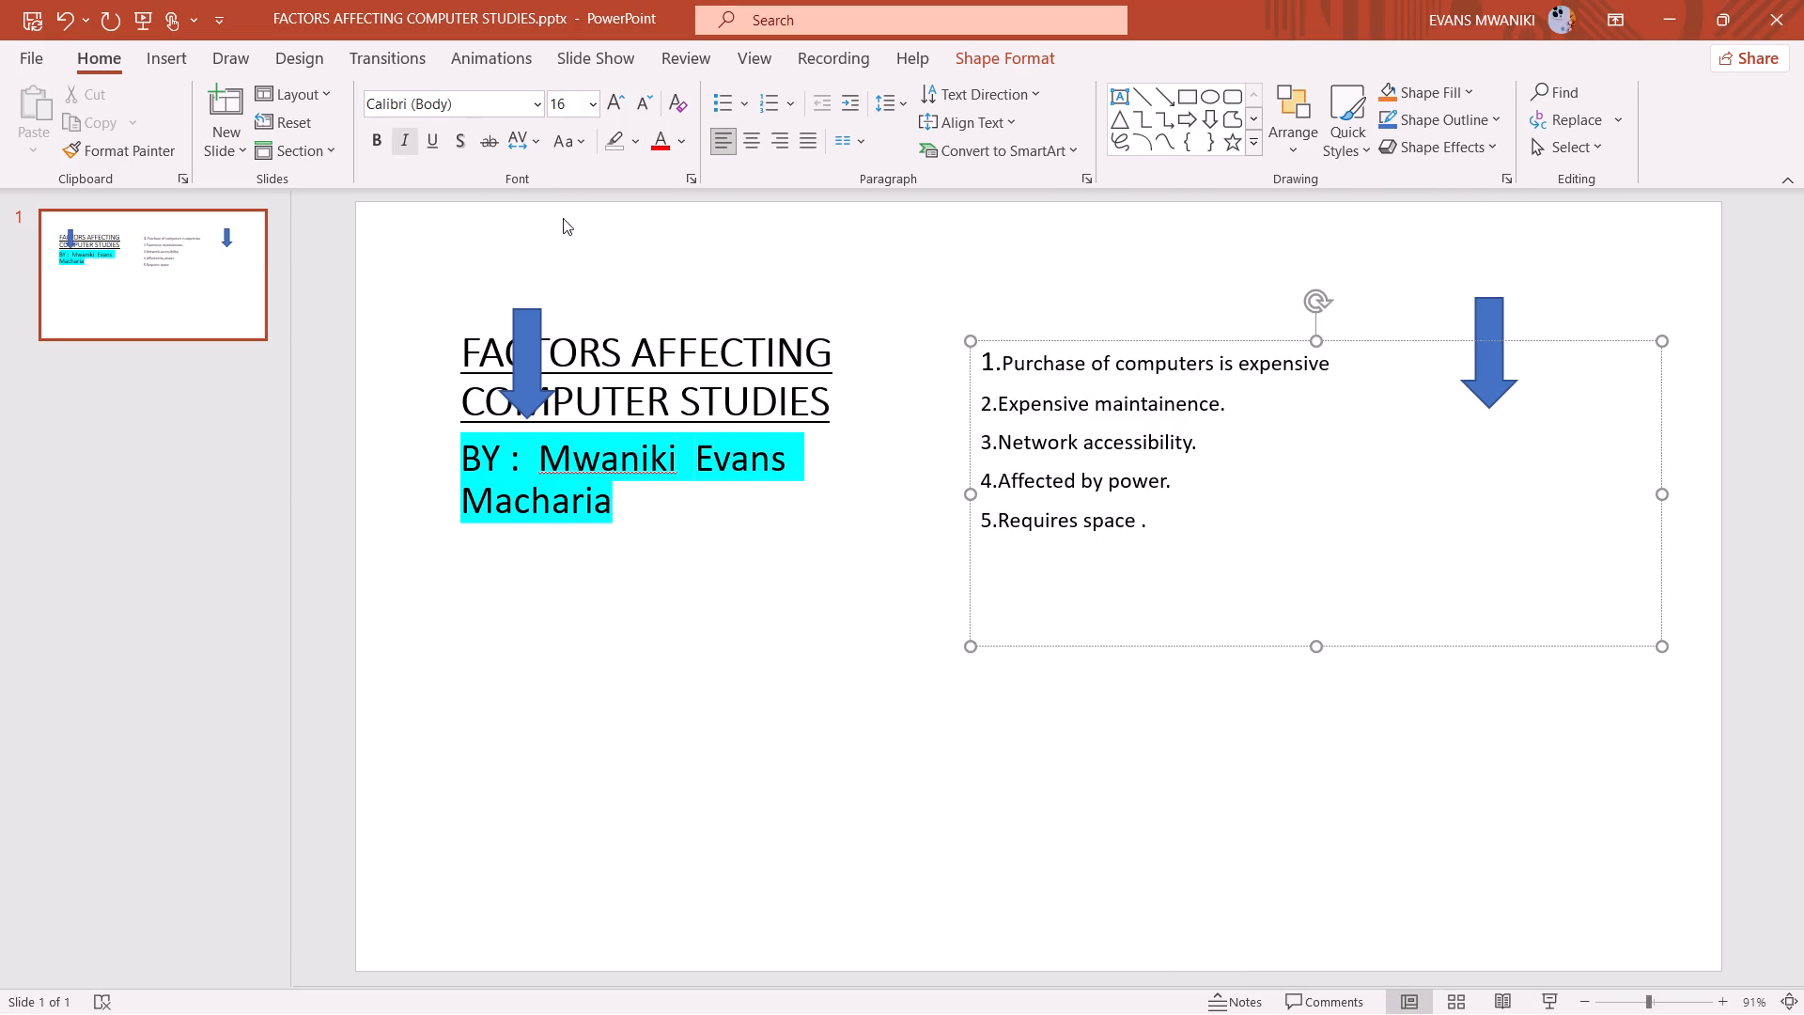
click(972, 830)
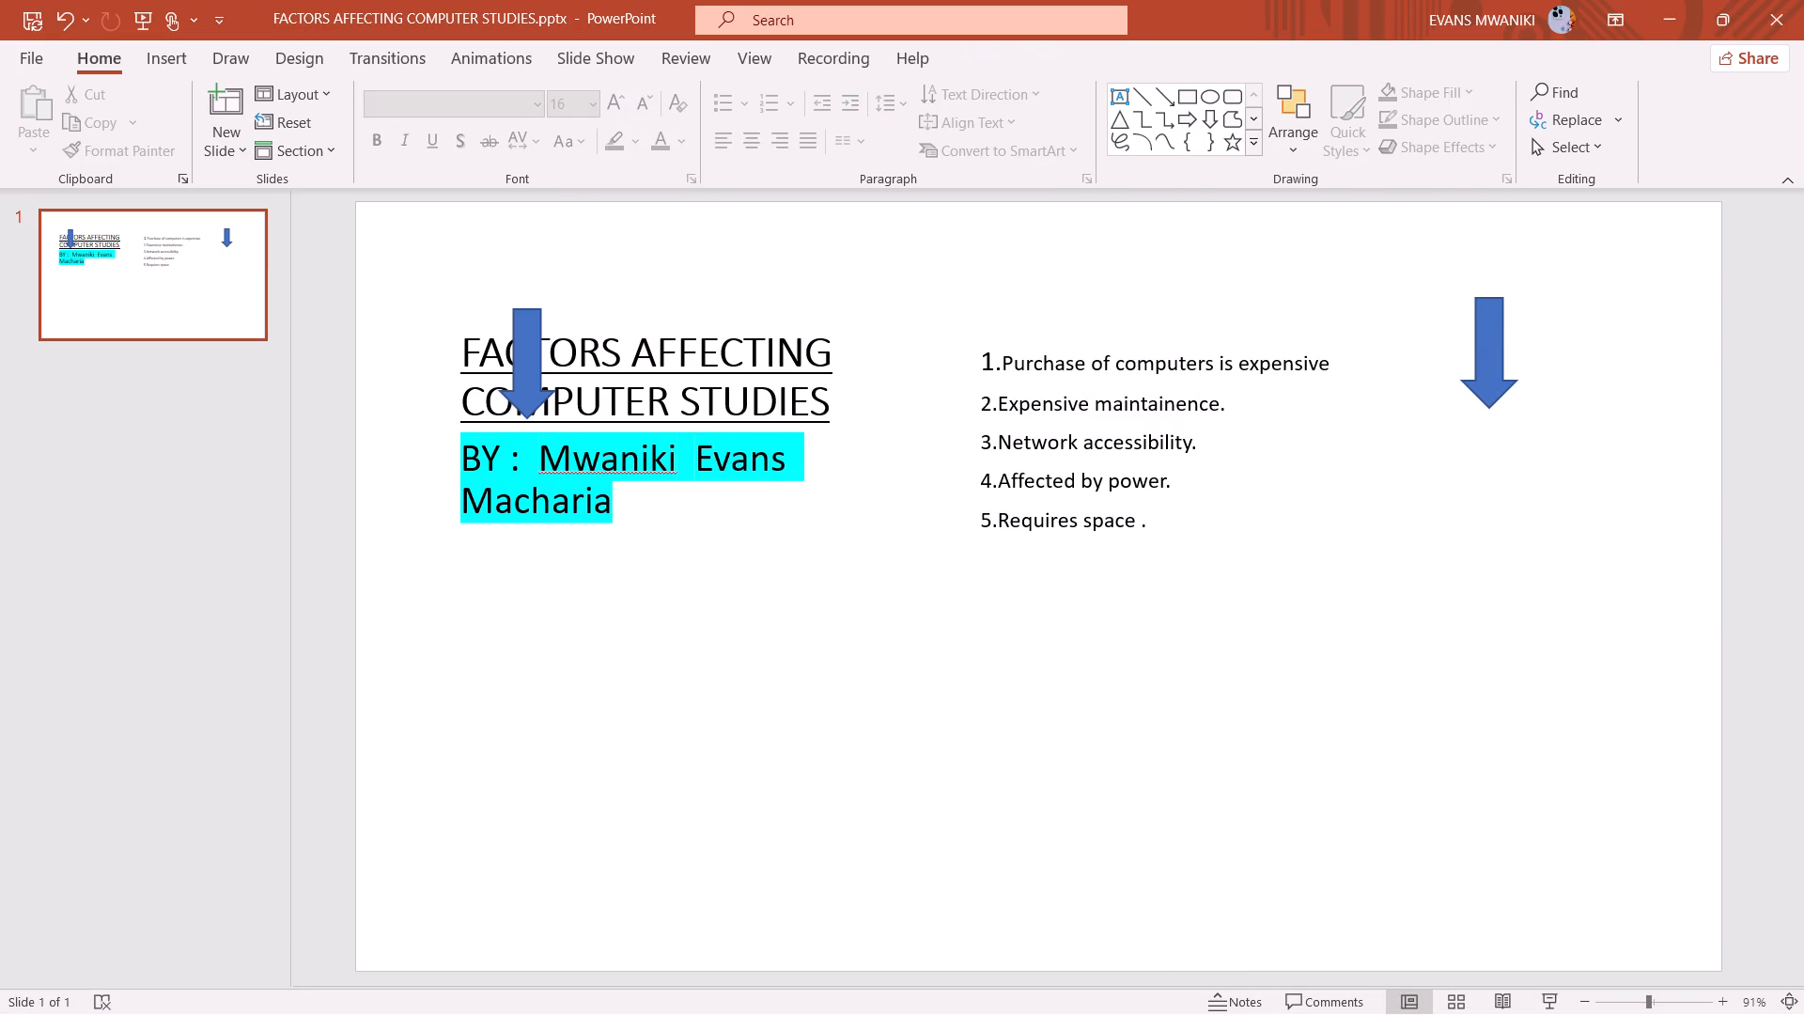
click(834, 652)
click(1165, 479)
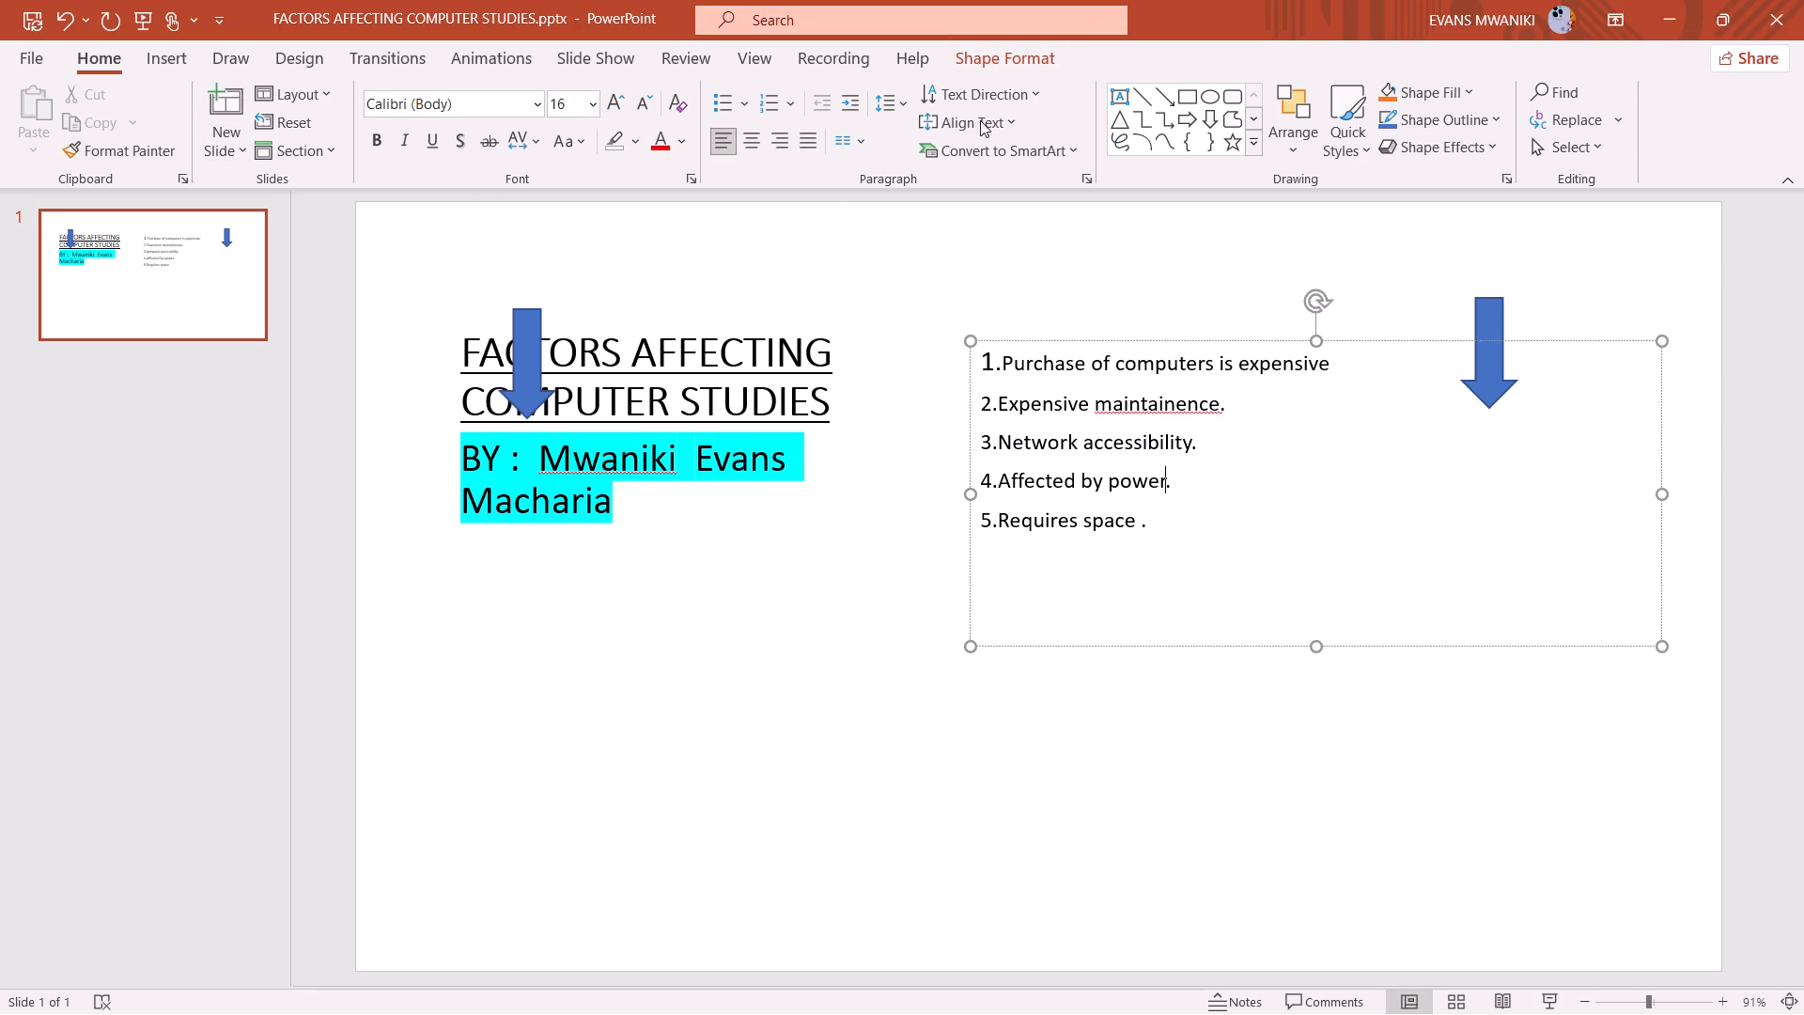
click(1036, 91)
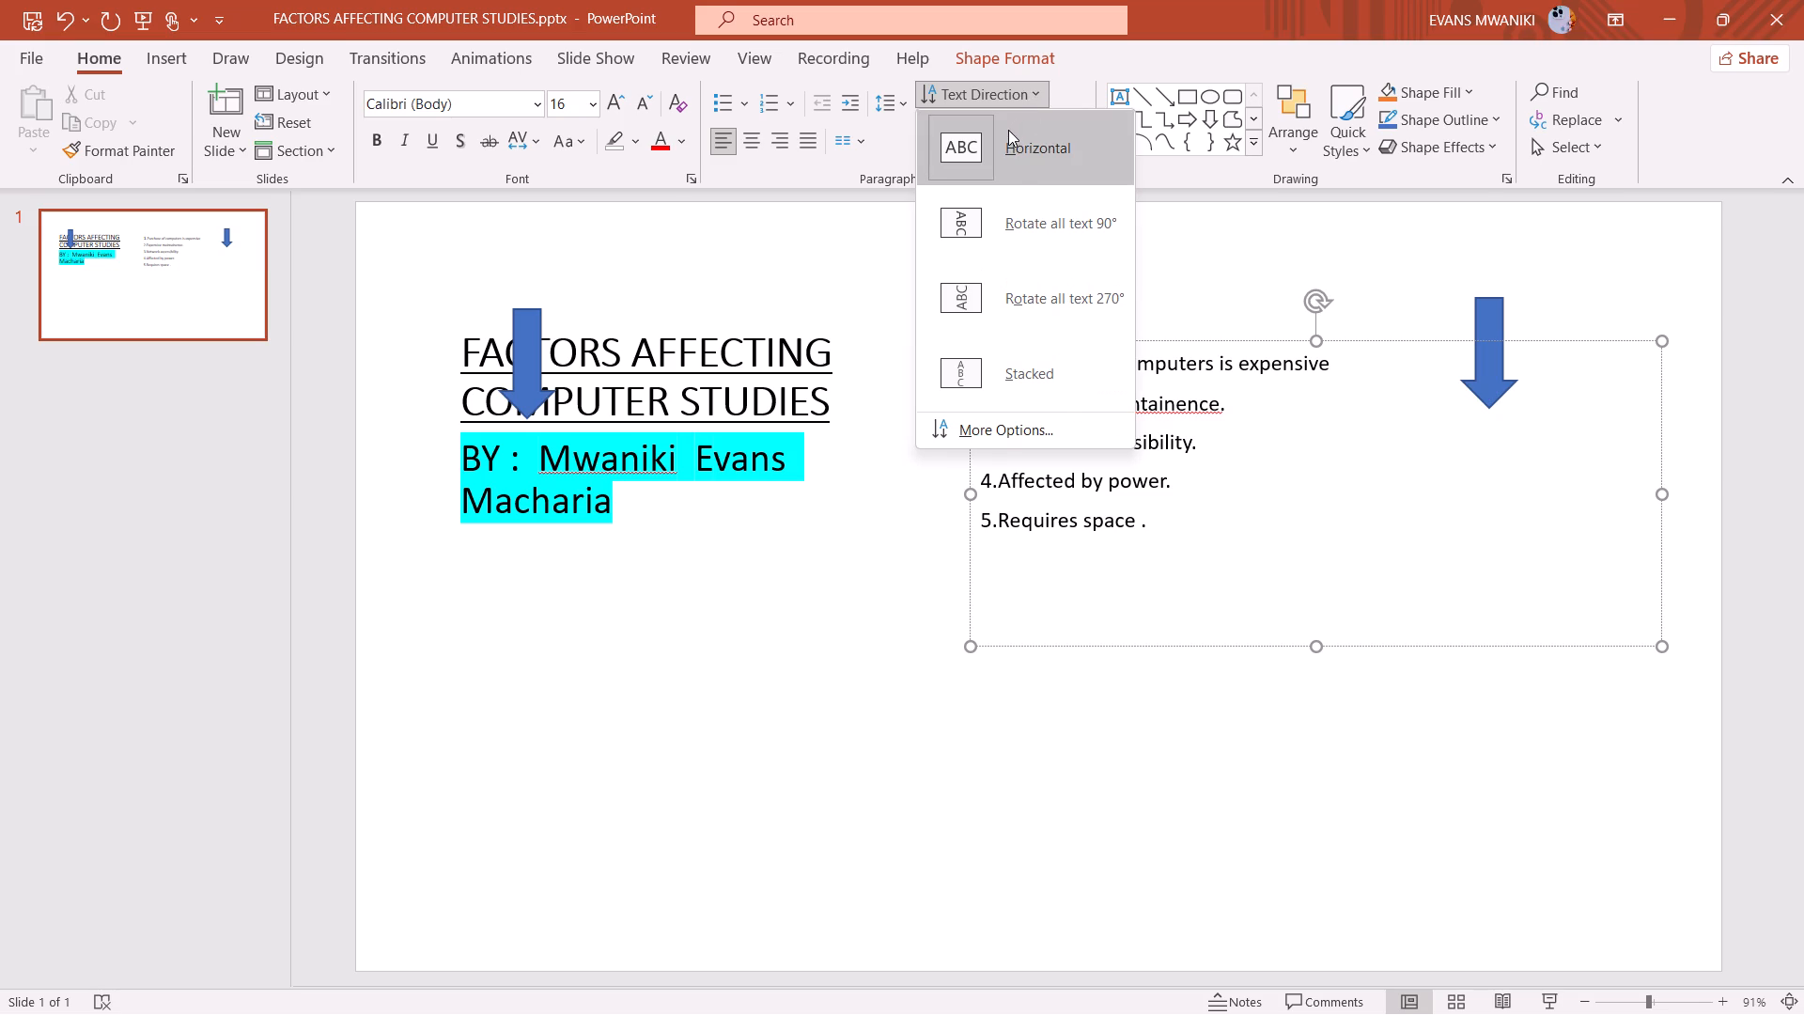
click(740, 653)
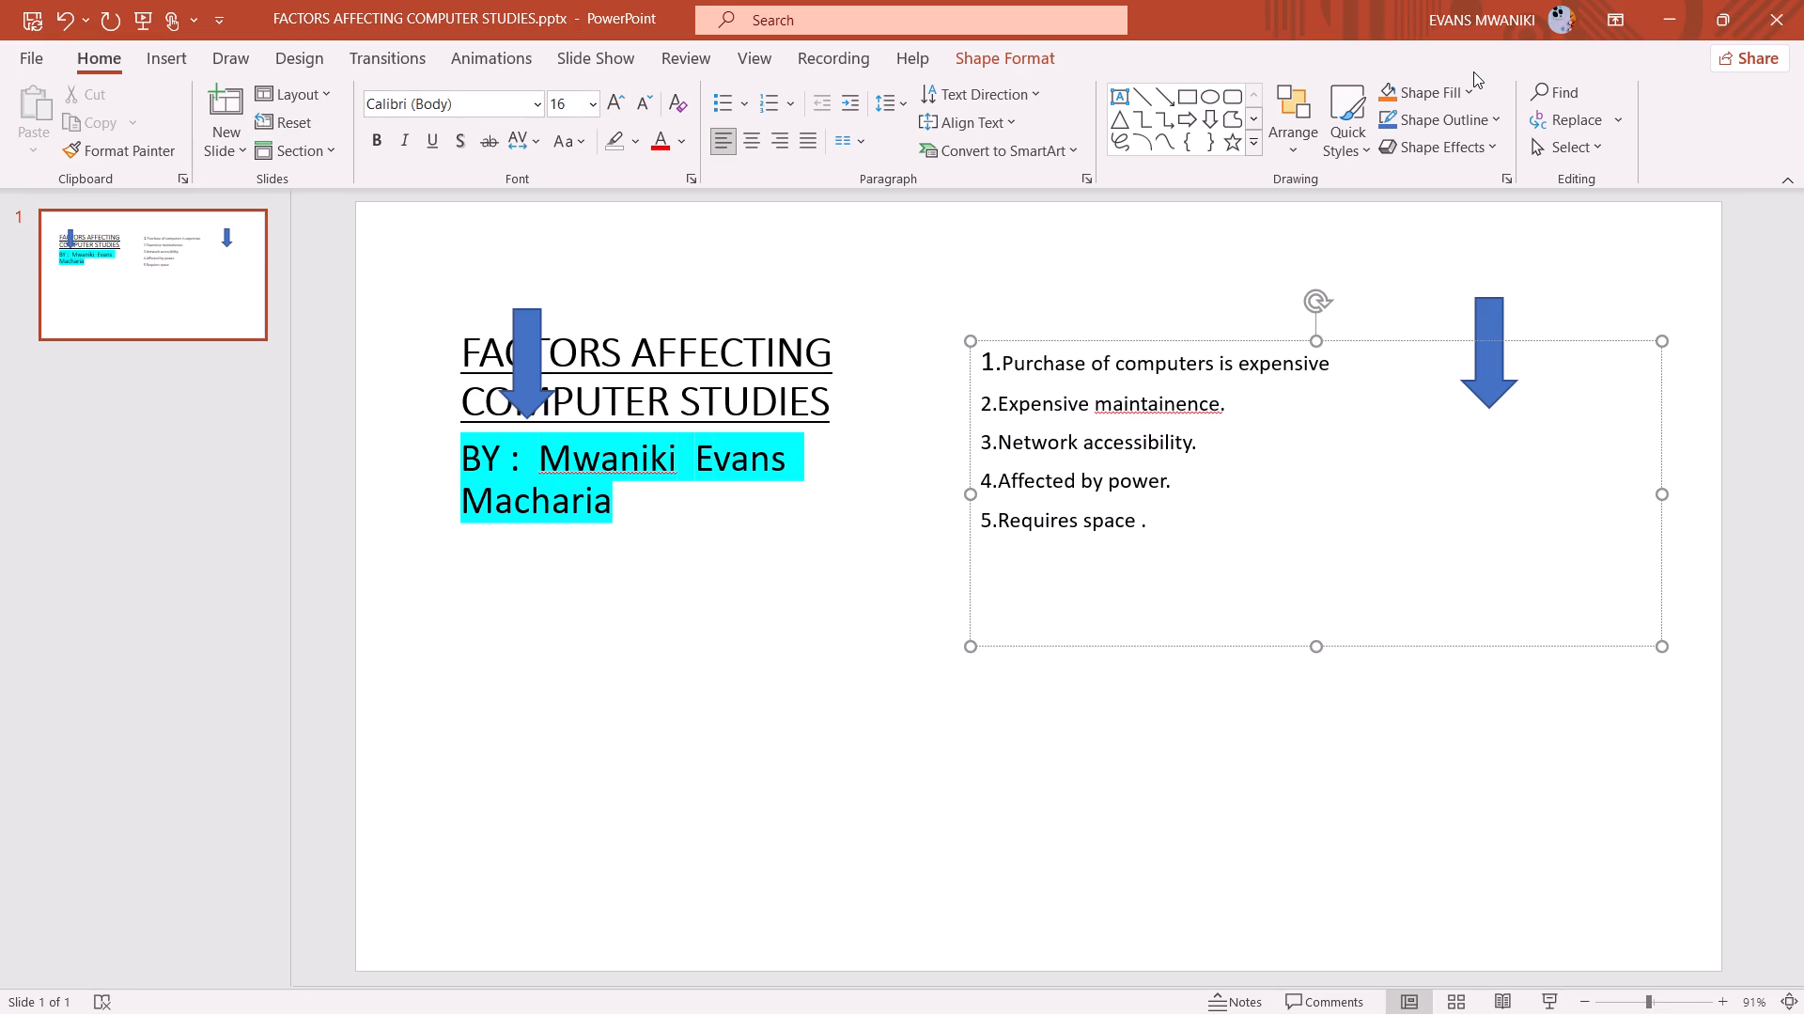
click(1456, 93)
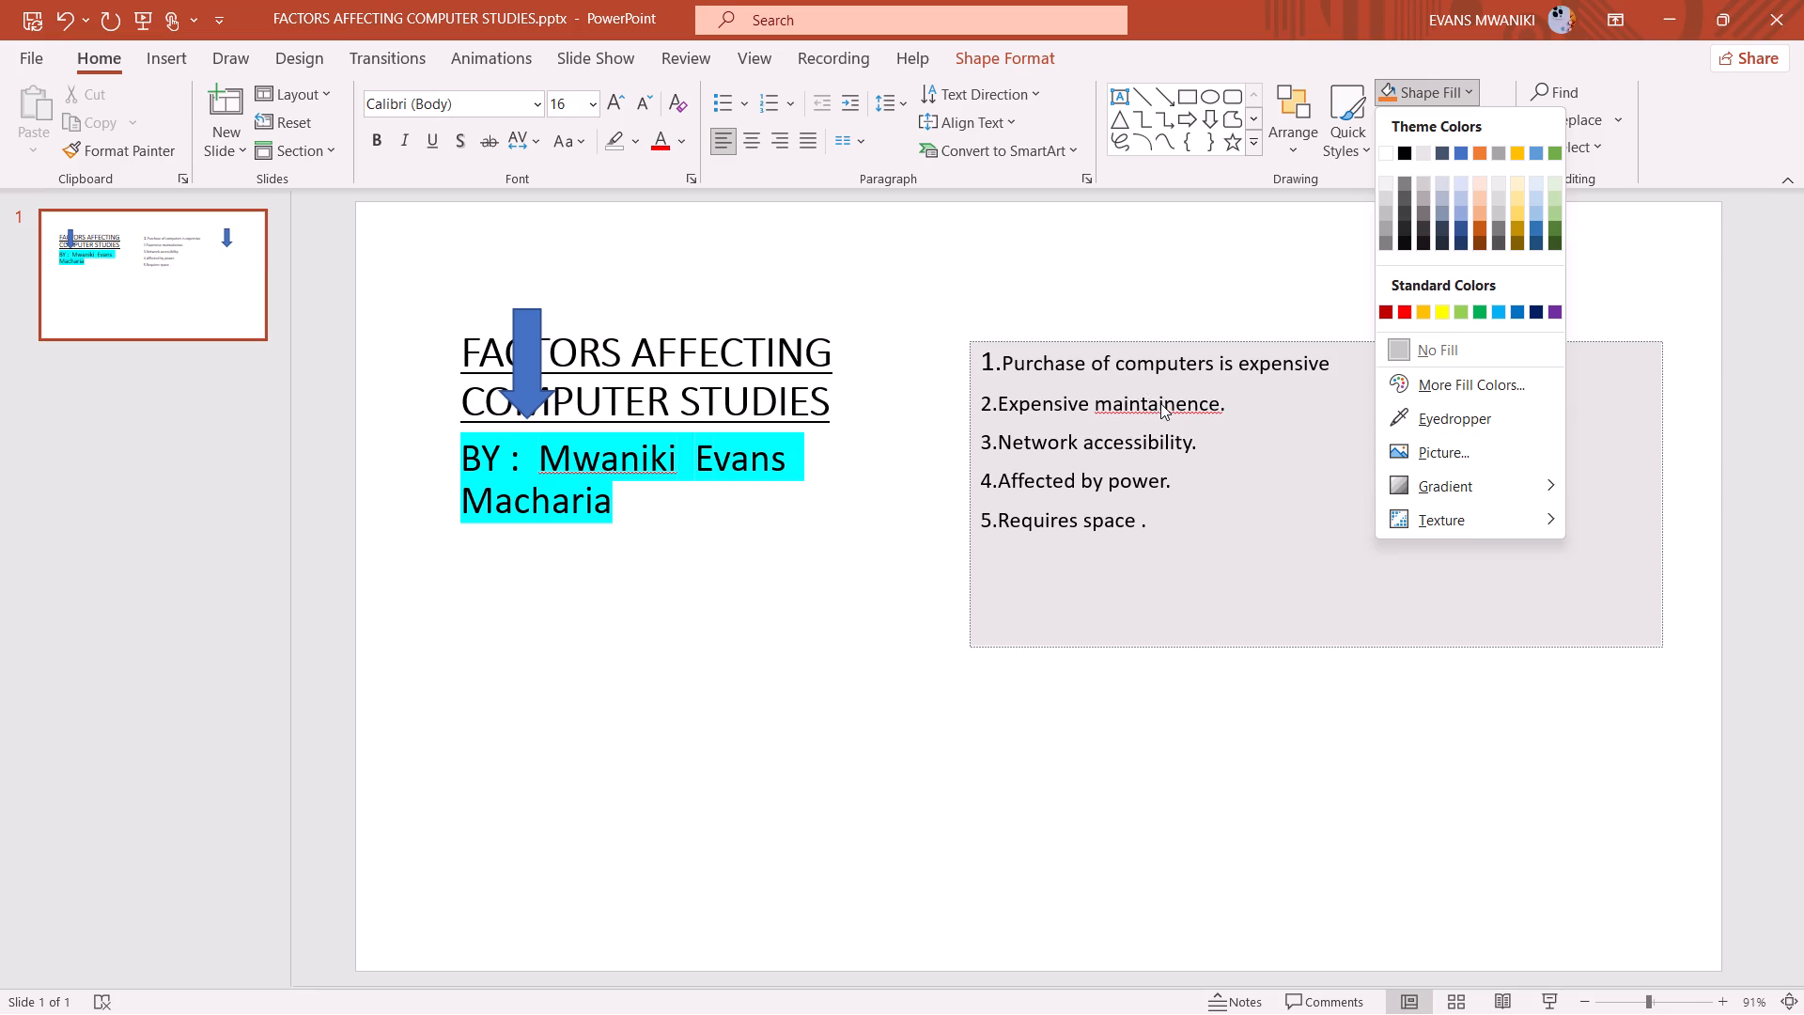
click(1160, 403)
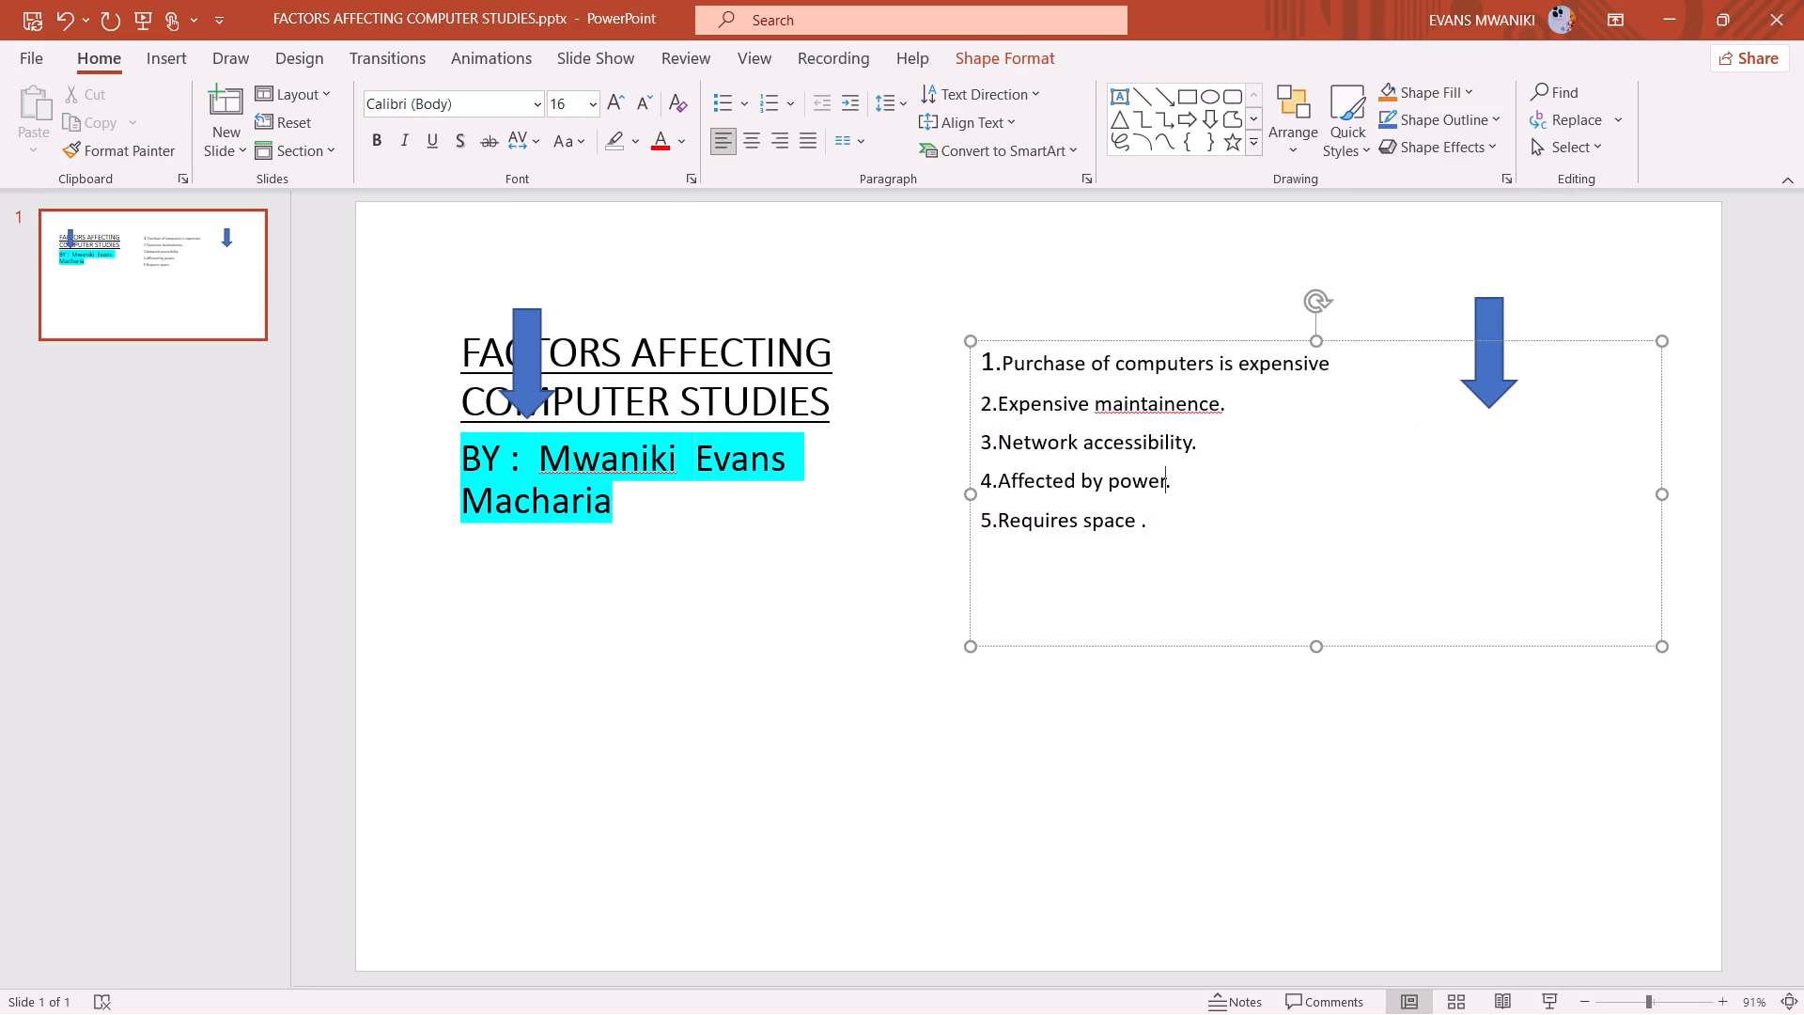
Change the spelling of the last word in list item 2 to "mainteinence".
click(1159, 404)
key(BackSpace)
key(e)
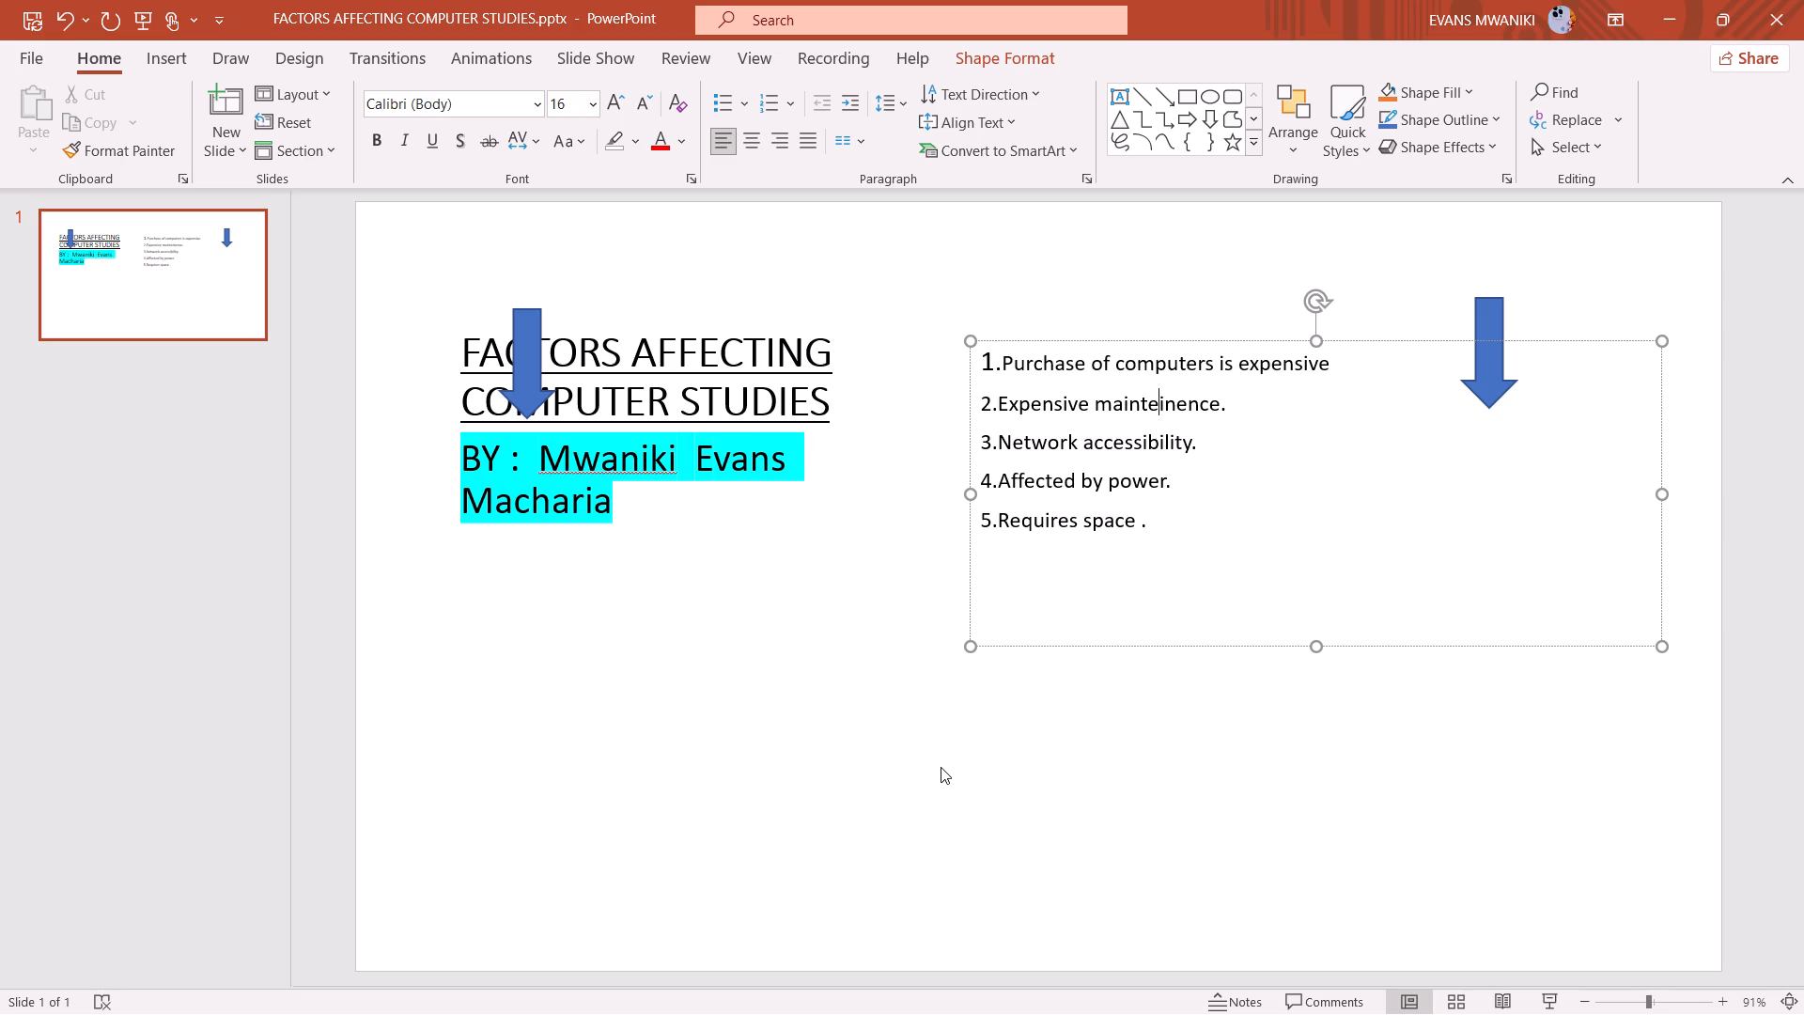
click(941, 767)
click(906, 590)
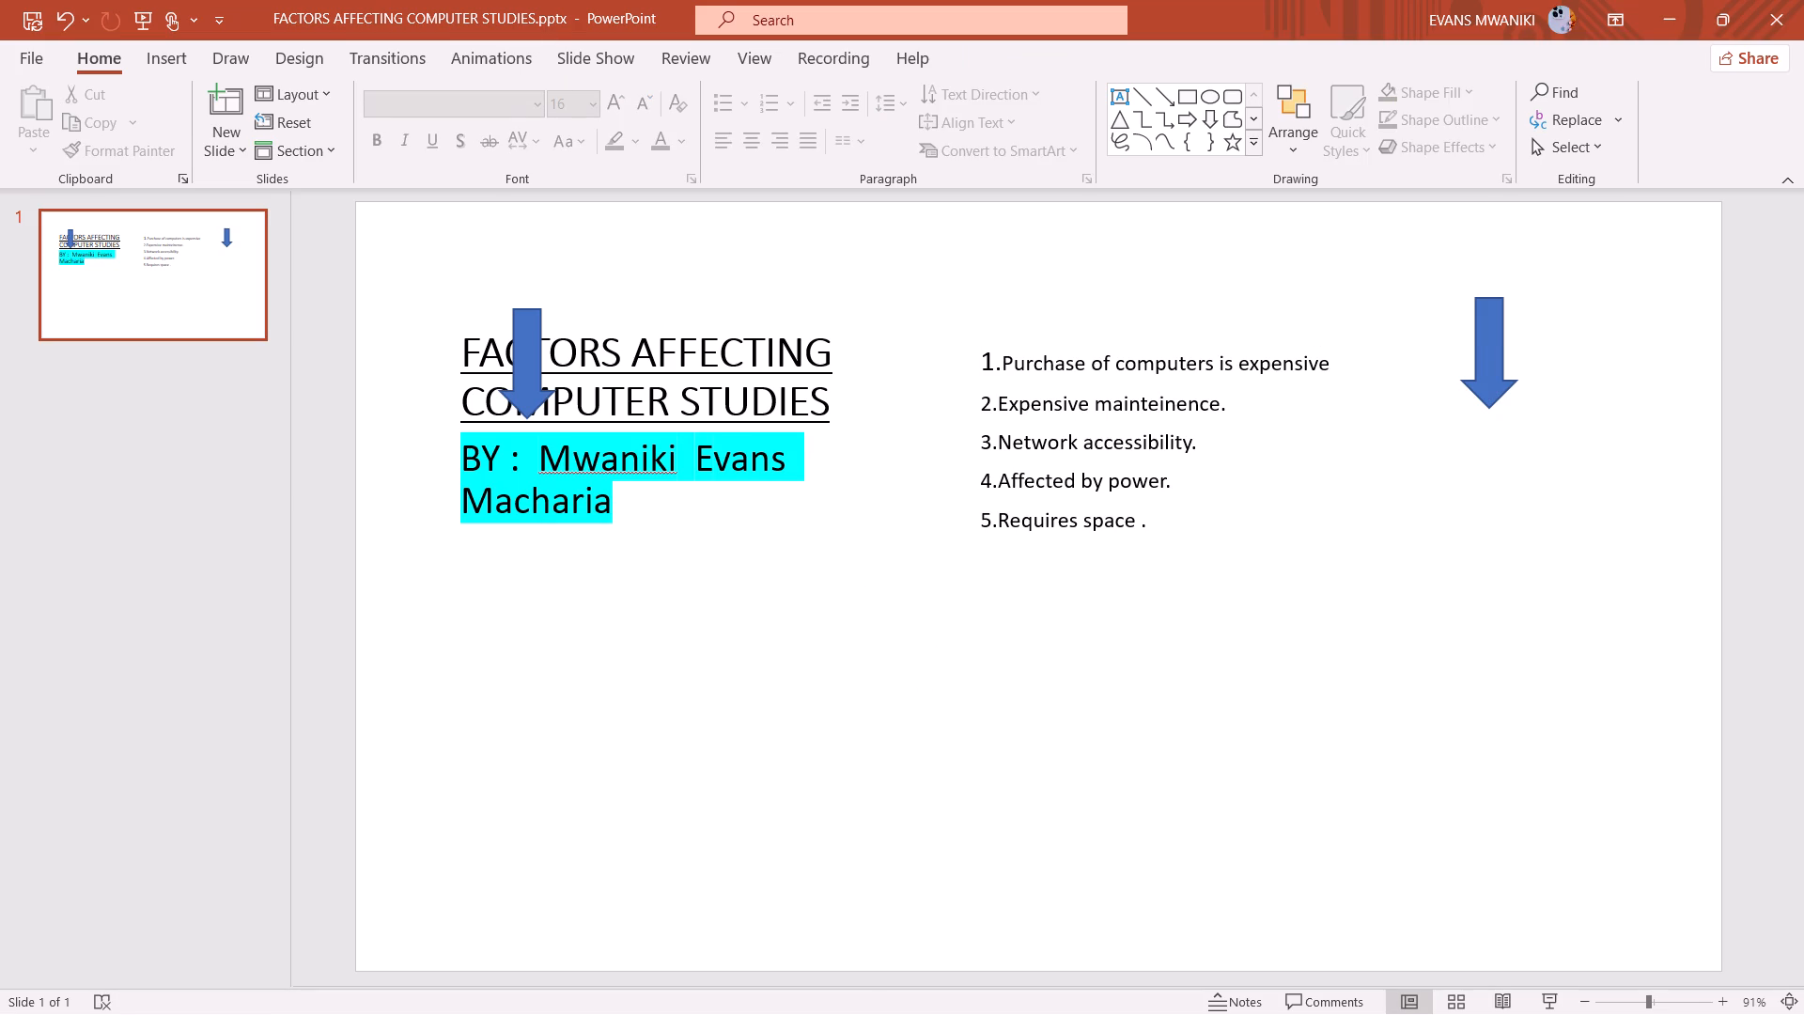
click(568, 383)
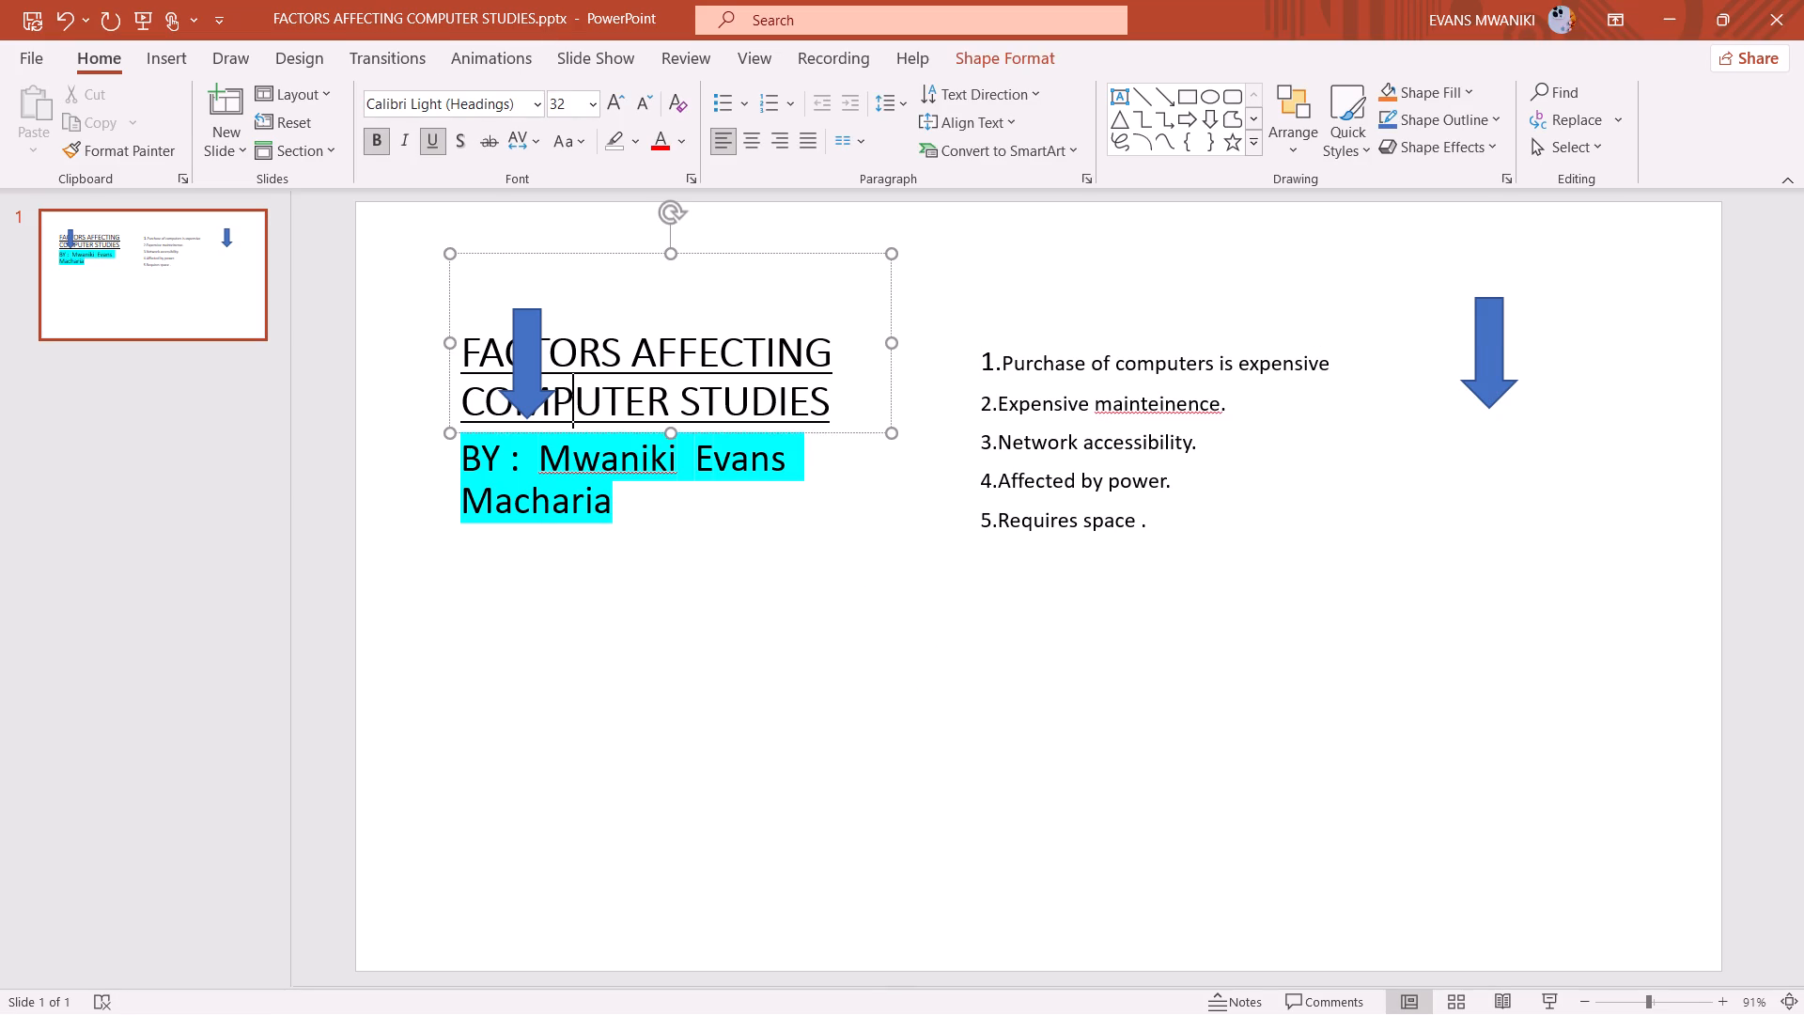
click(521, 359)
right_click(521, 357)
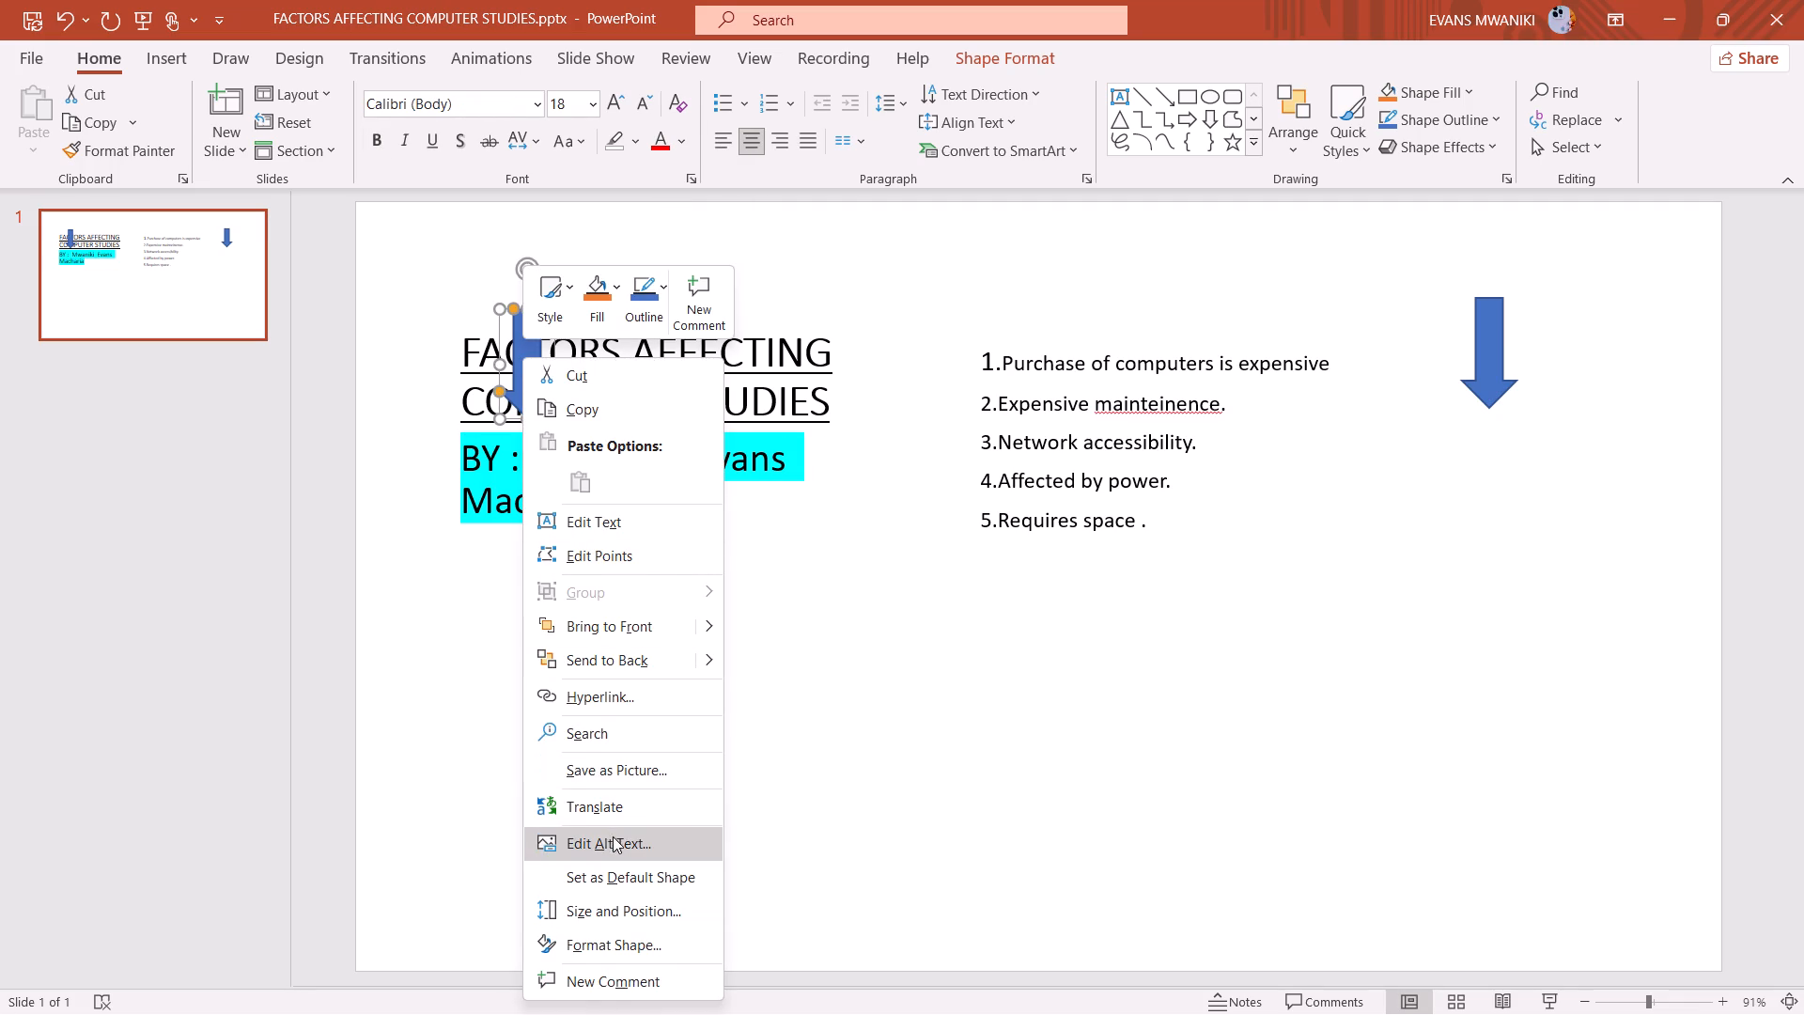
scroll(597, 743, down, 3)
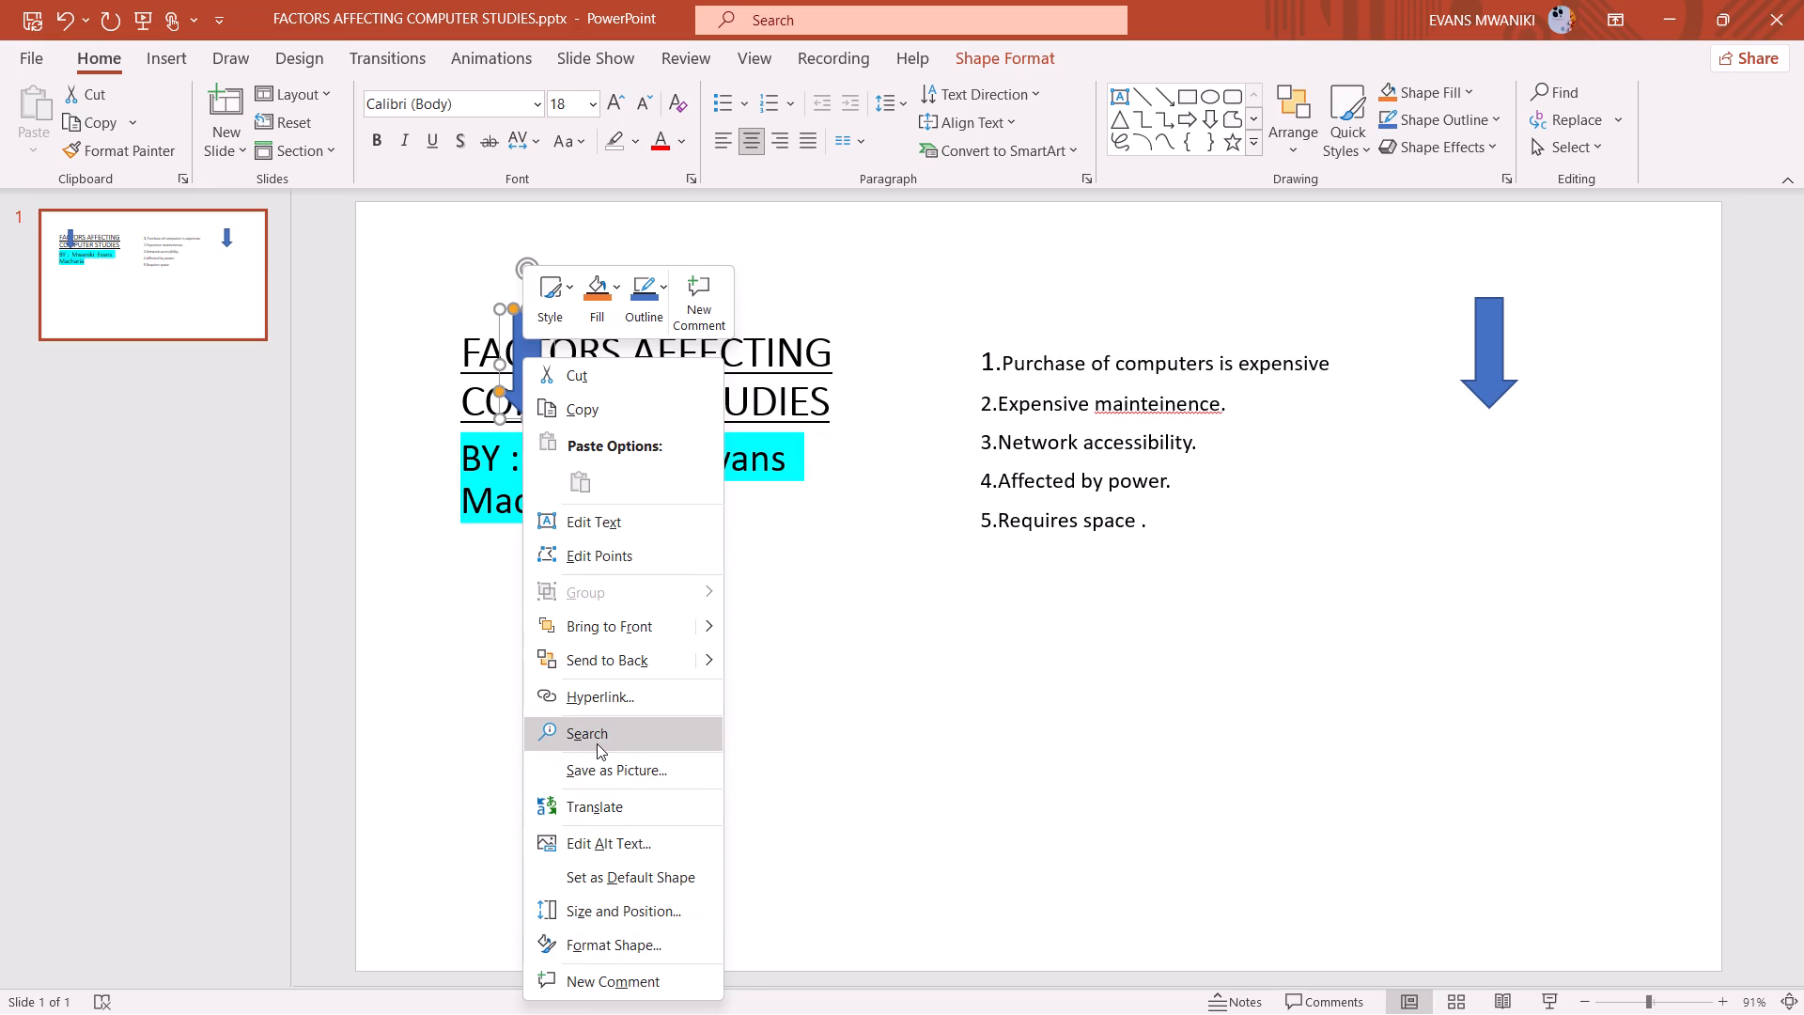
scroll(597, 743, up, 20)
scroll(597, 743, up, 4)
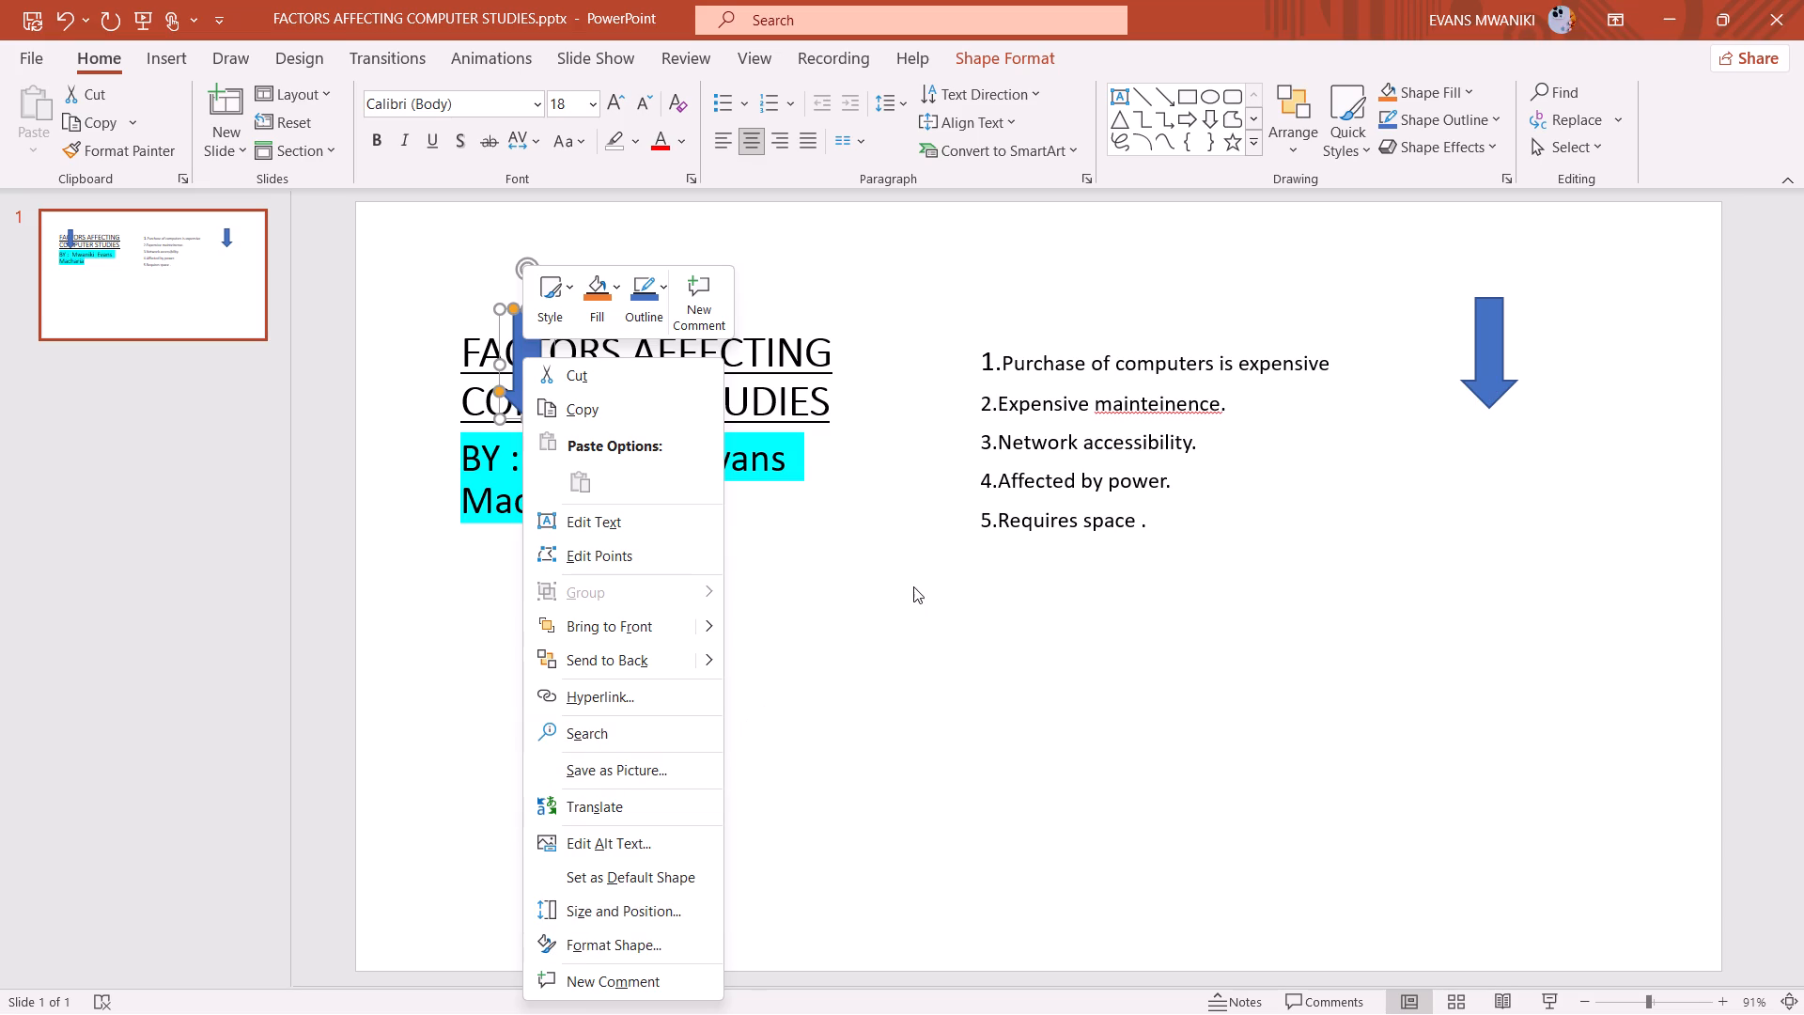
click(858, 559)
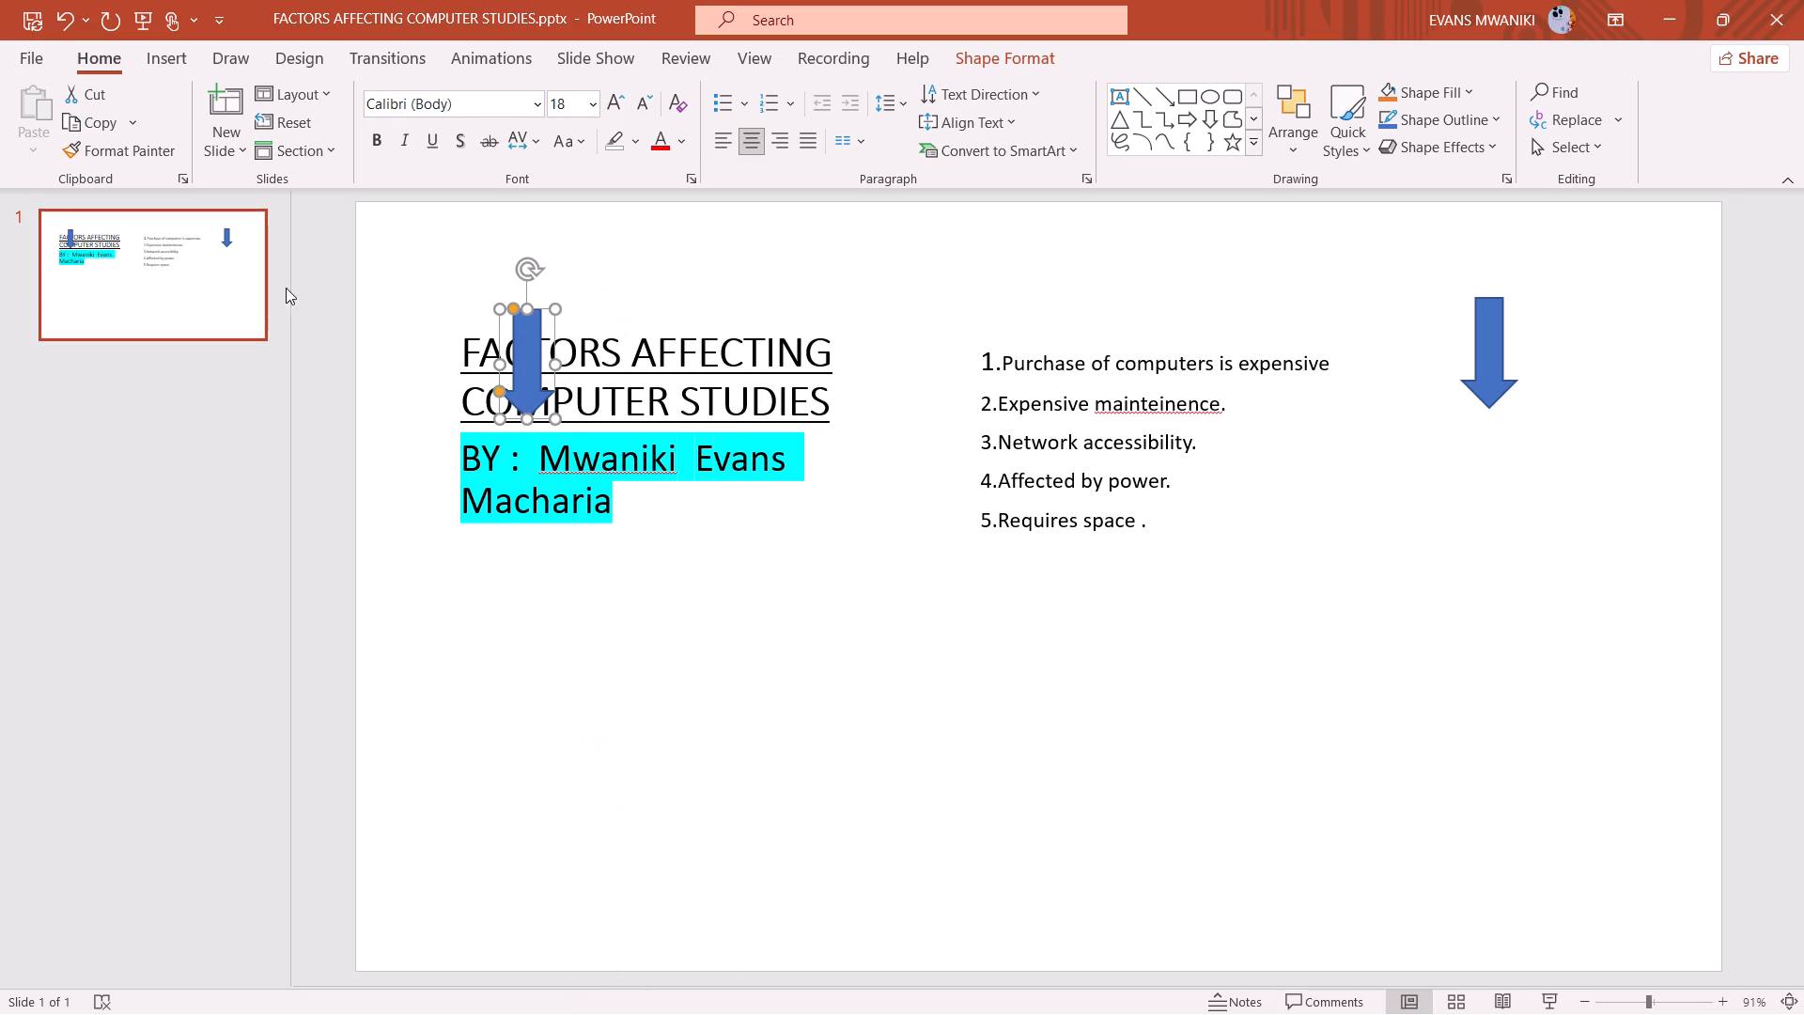
Move the down arrow covering the title into the slide's upper-left corner, flush with the top edge.
drag(528, 355, 414, 268)
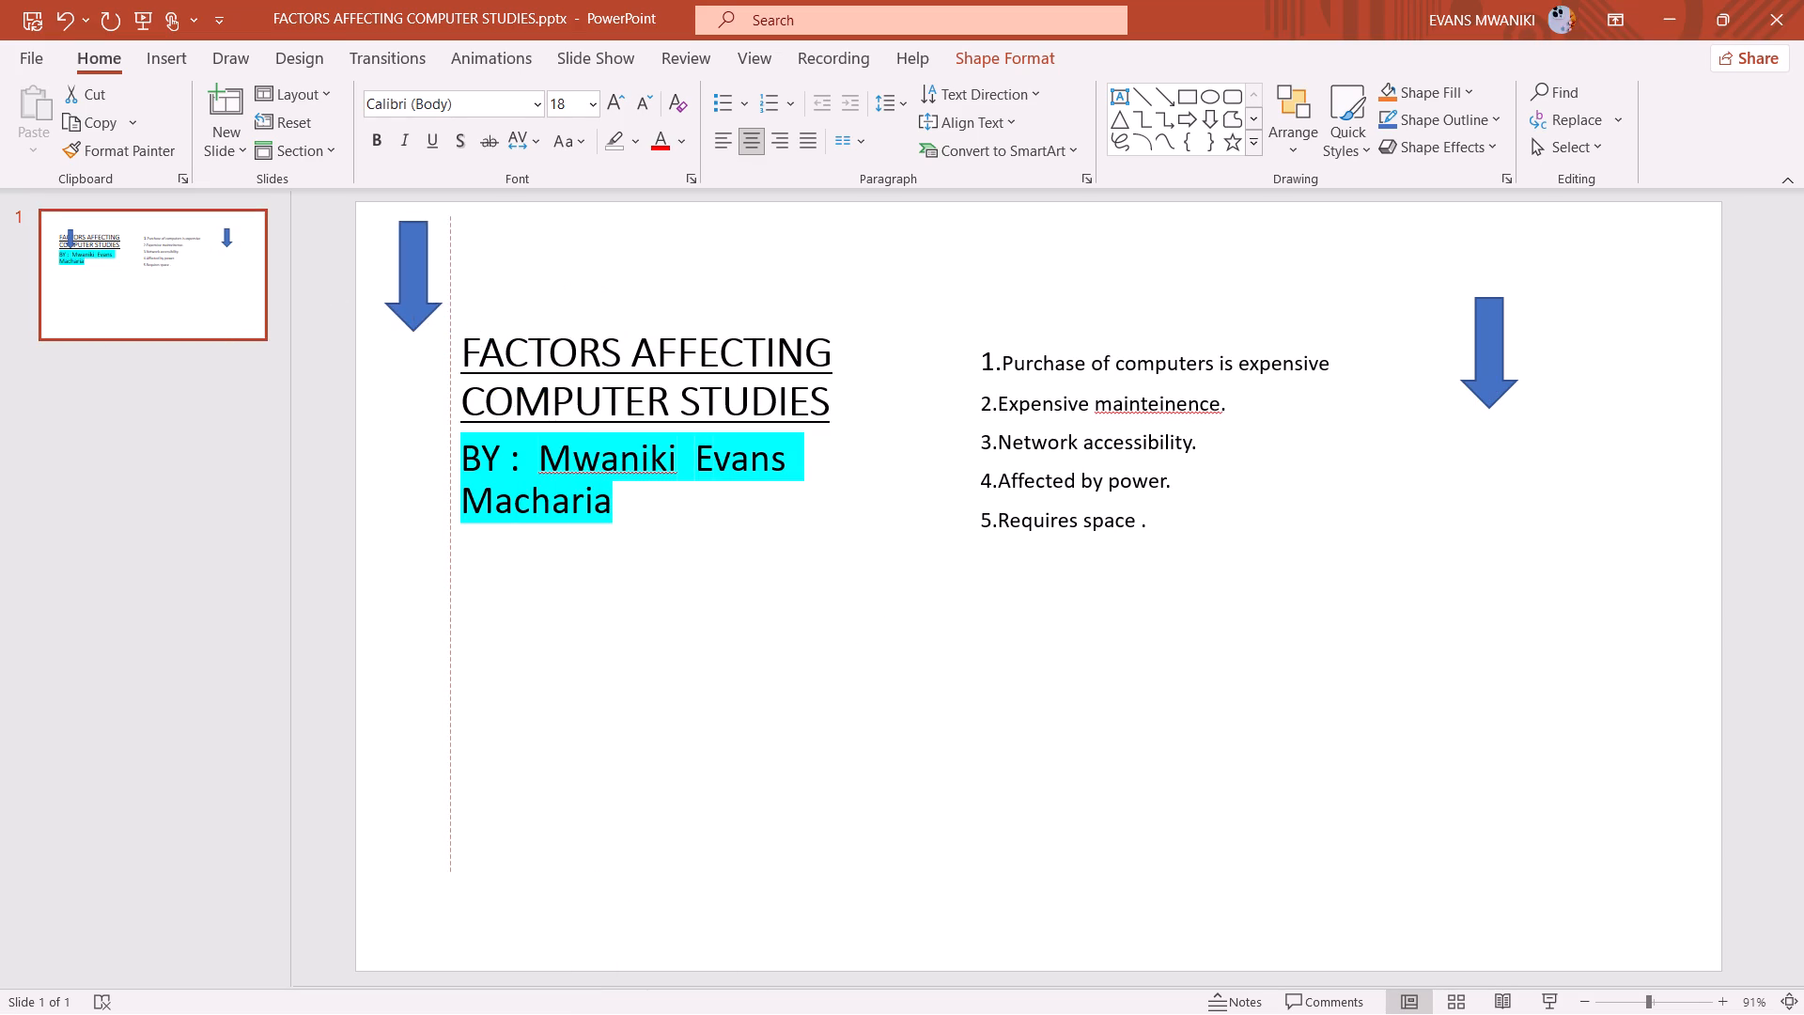
drag(414, 268, 405, 261)
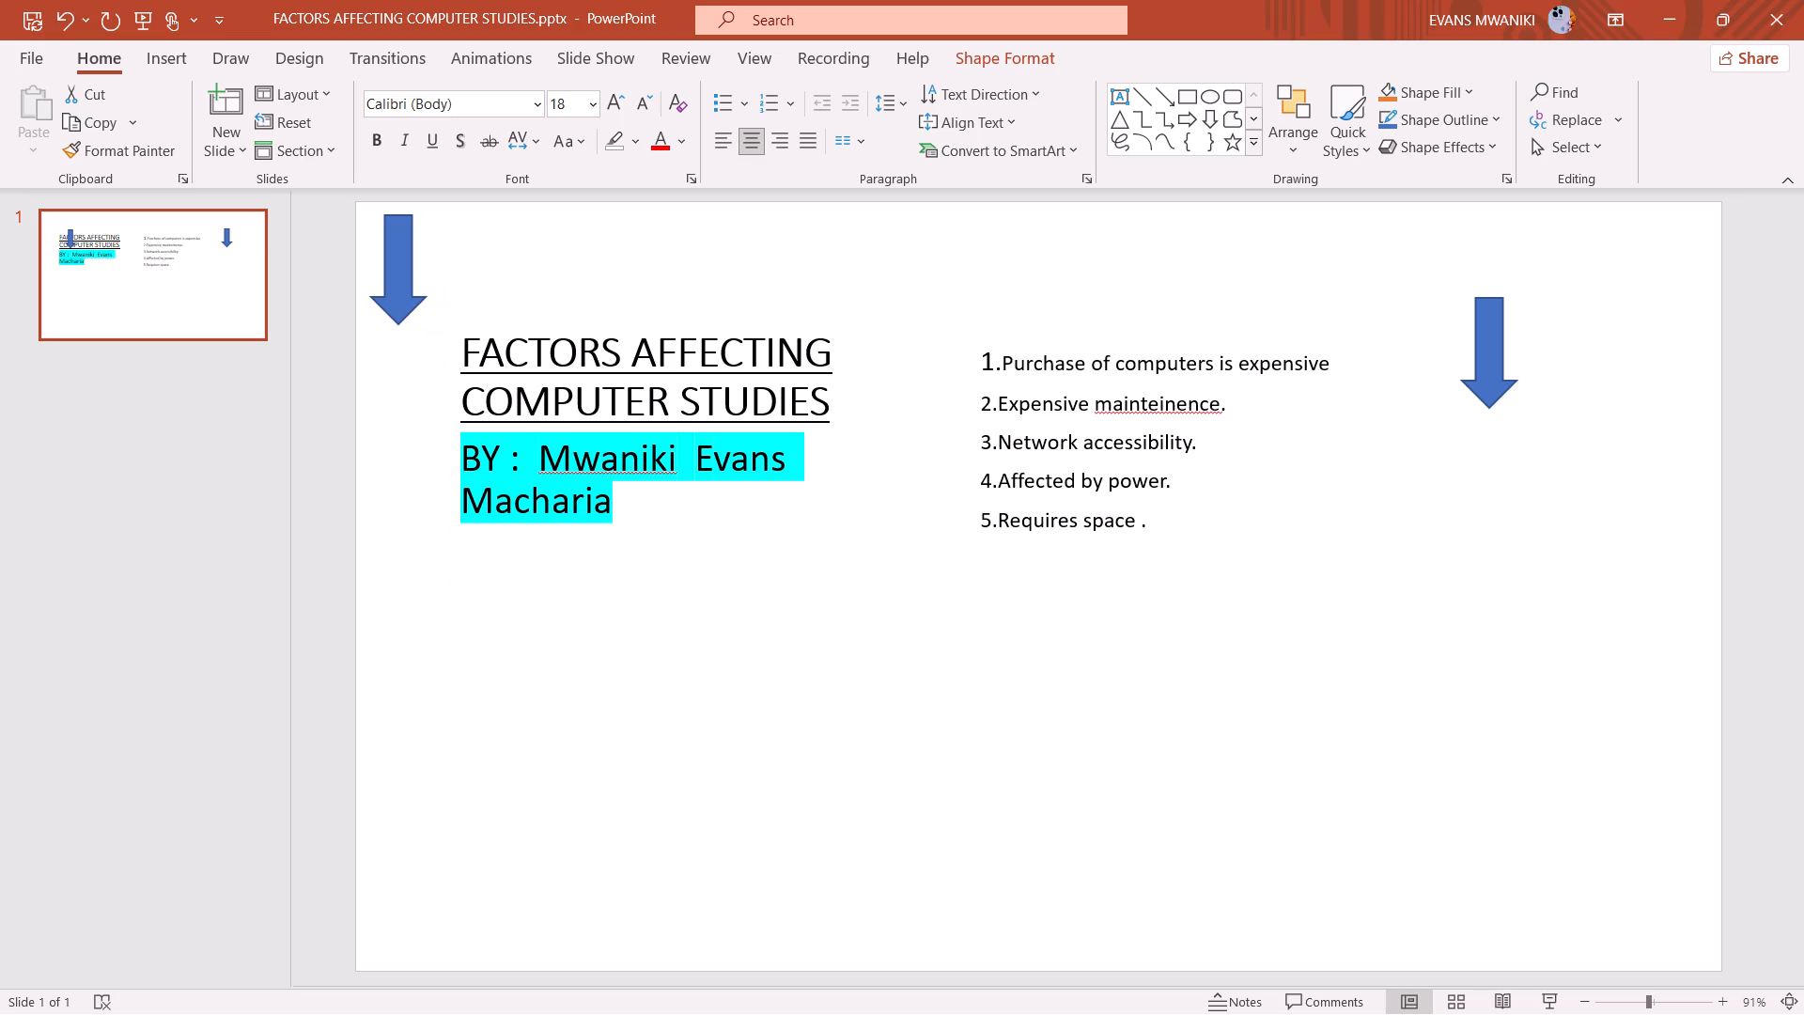
drag(405, 261, 392, 255)
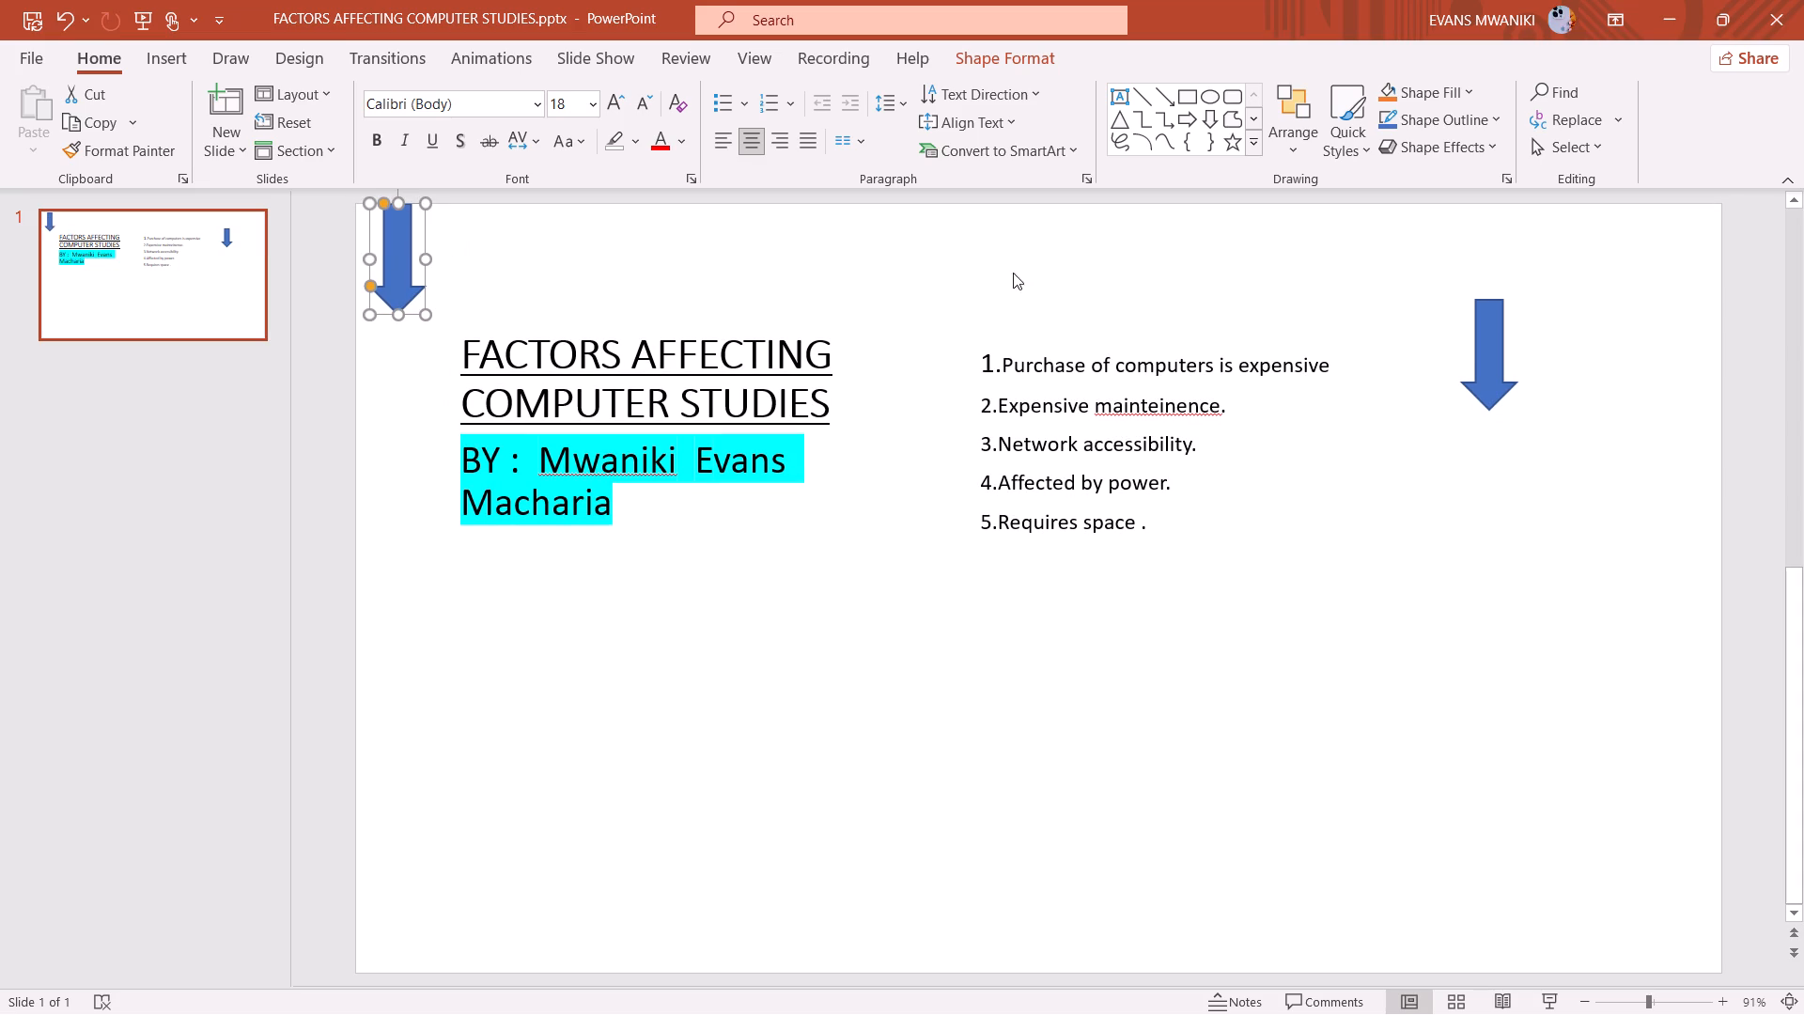
Move the other down arrow into the slide's upper-right corner, level with the first arrow.
drag(1496, 343, 1650, 249)
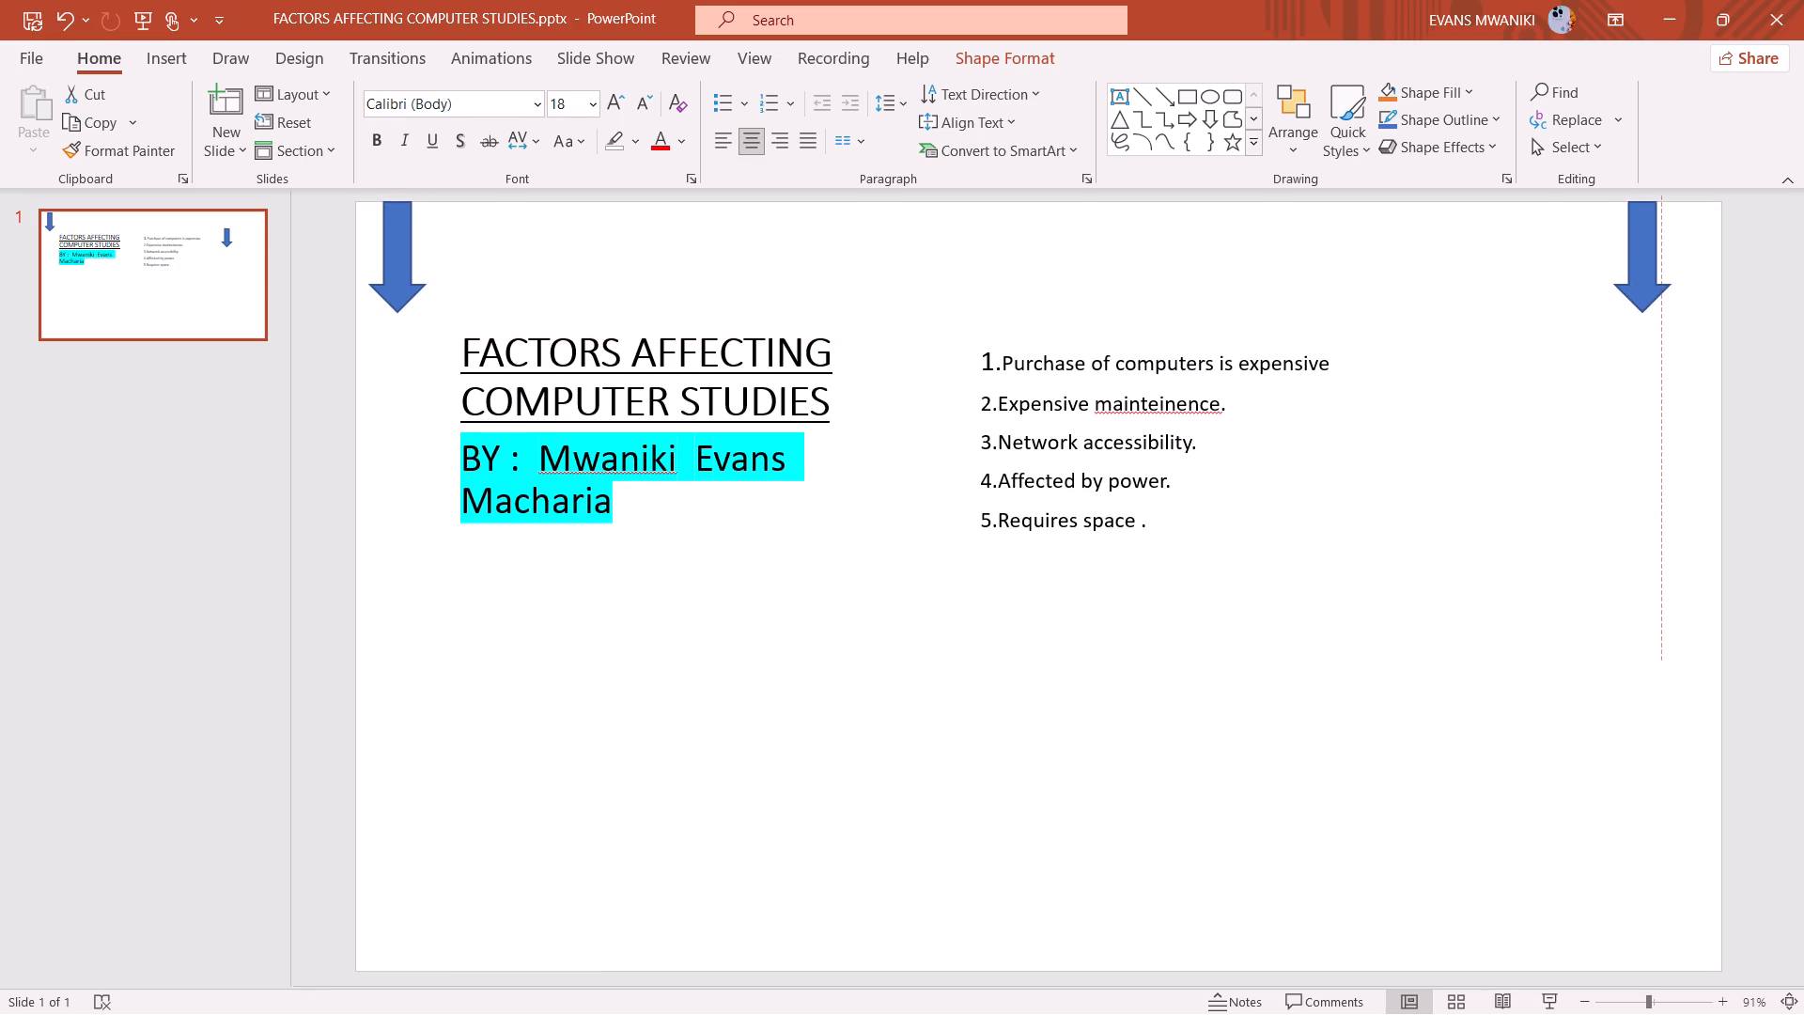
drag(1650, 249, 1668, 248)
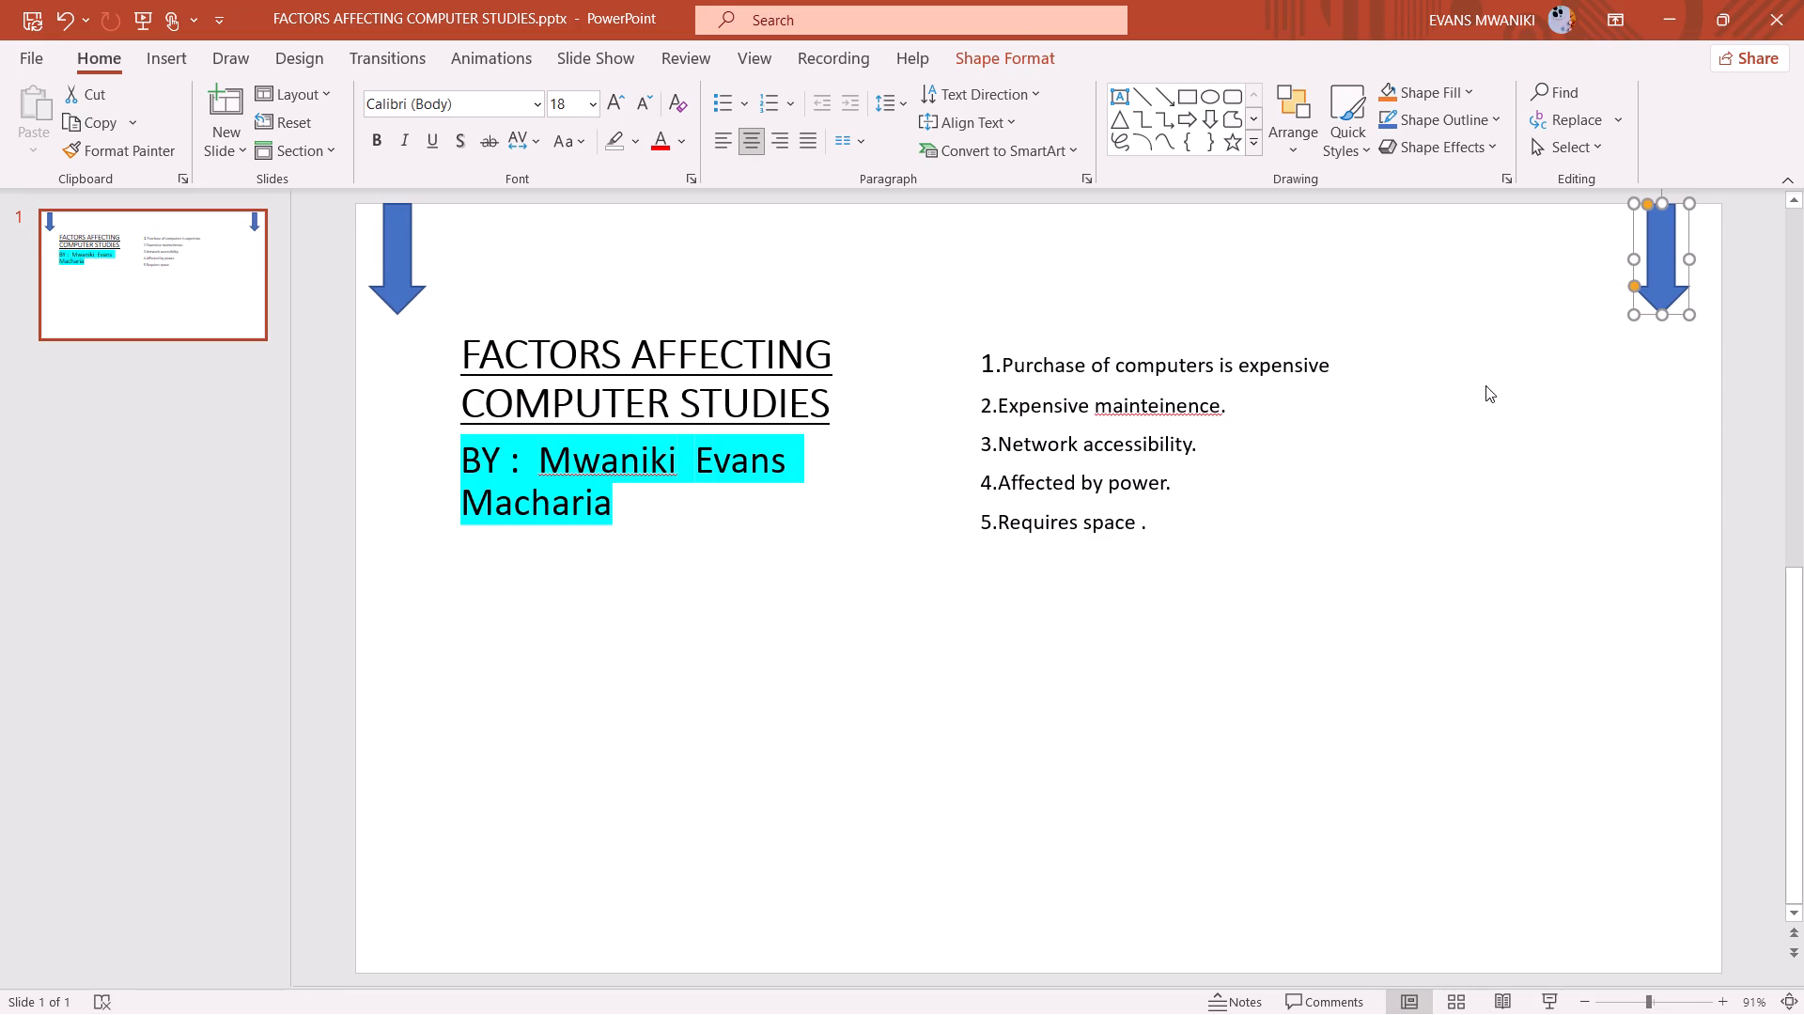
click(1485, 385)
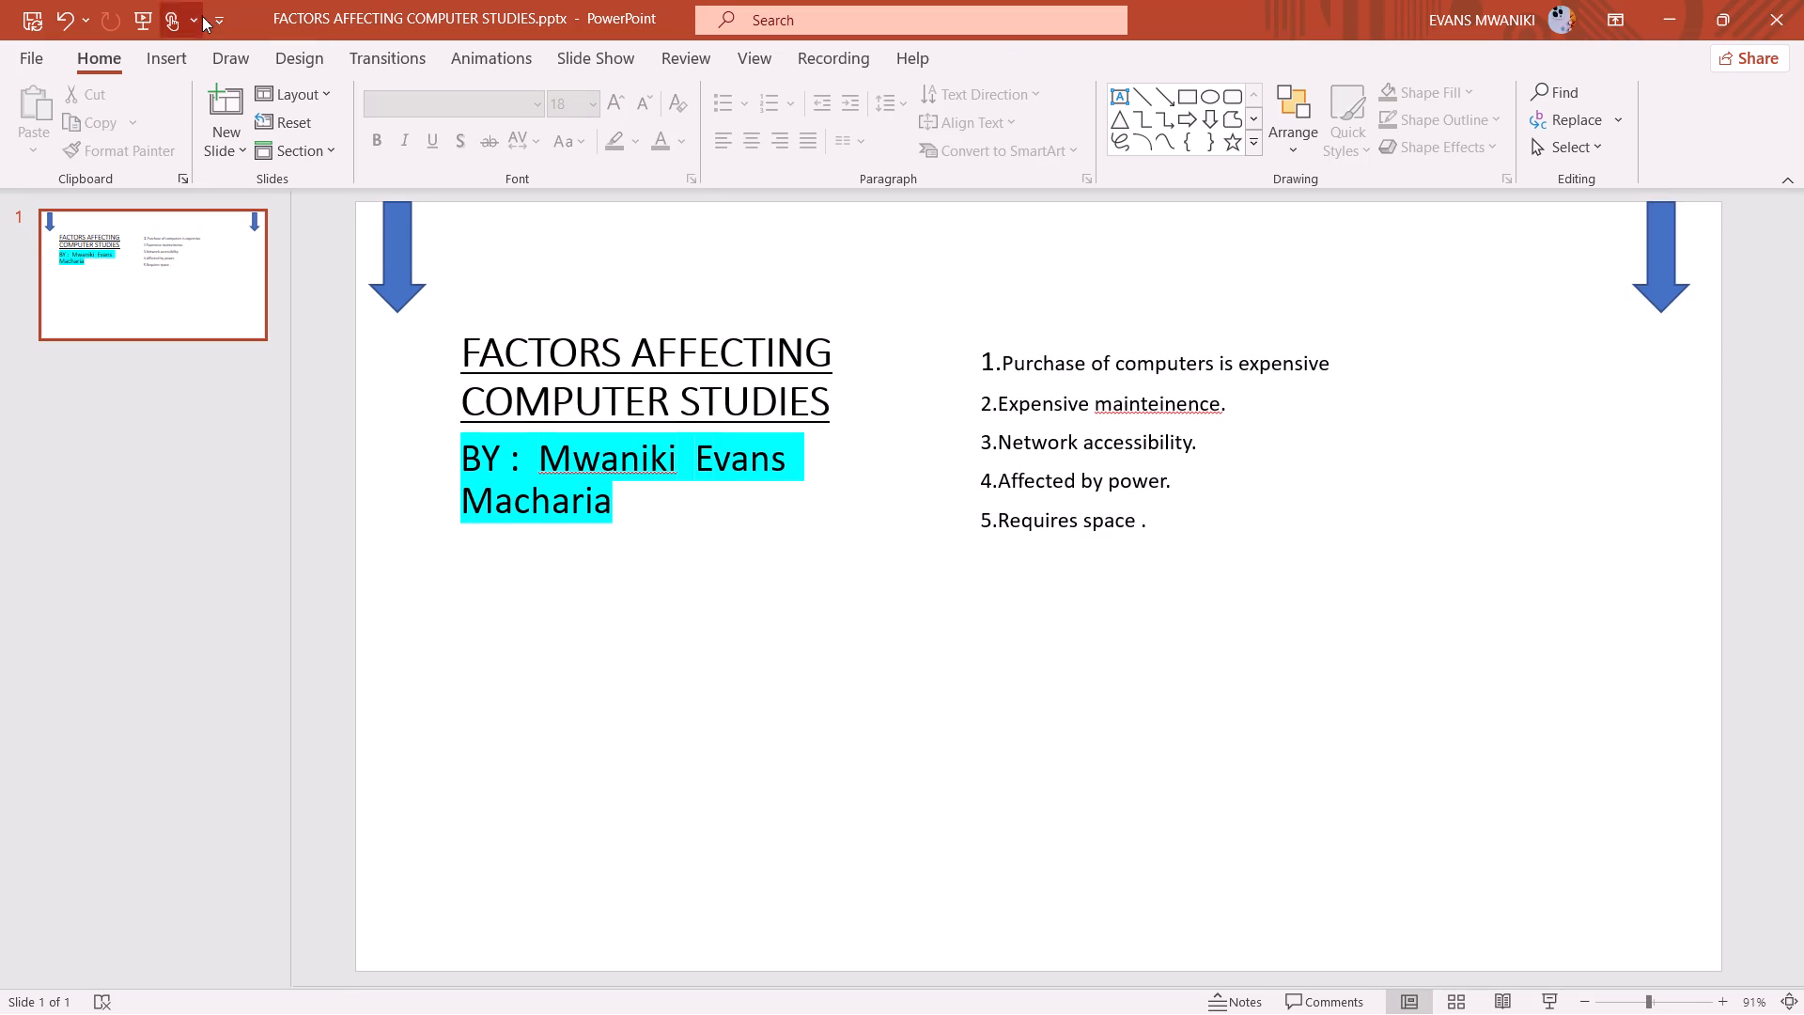
Add a section starting at slide 1 and keep its default name.
click(336, 142)
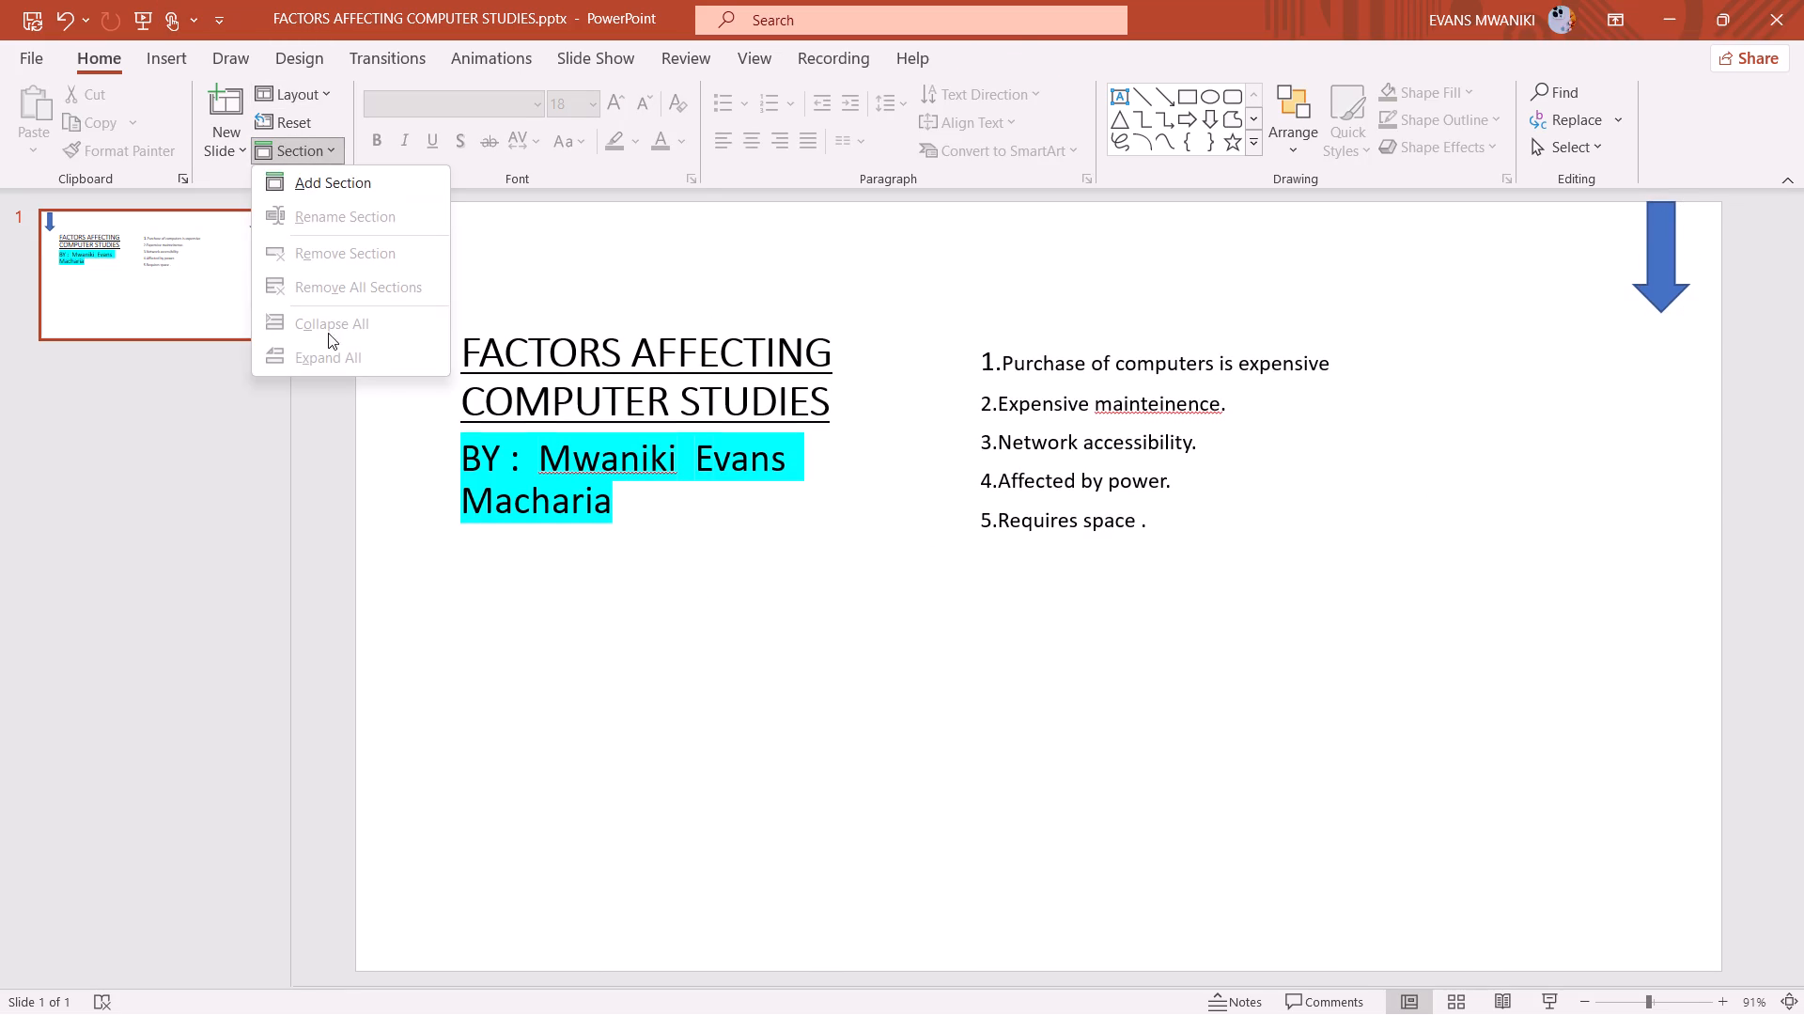
click(321, 180)
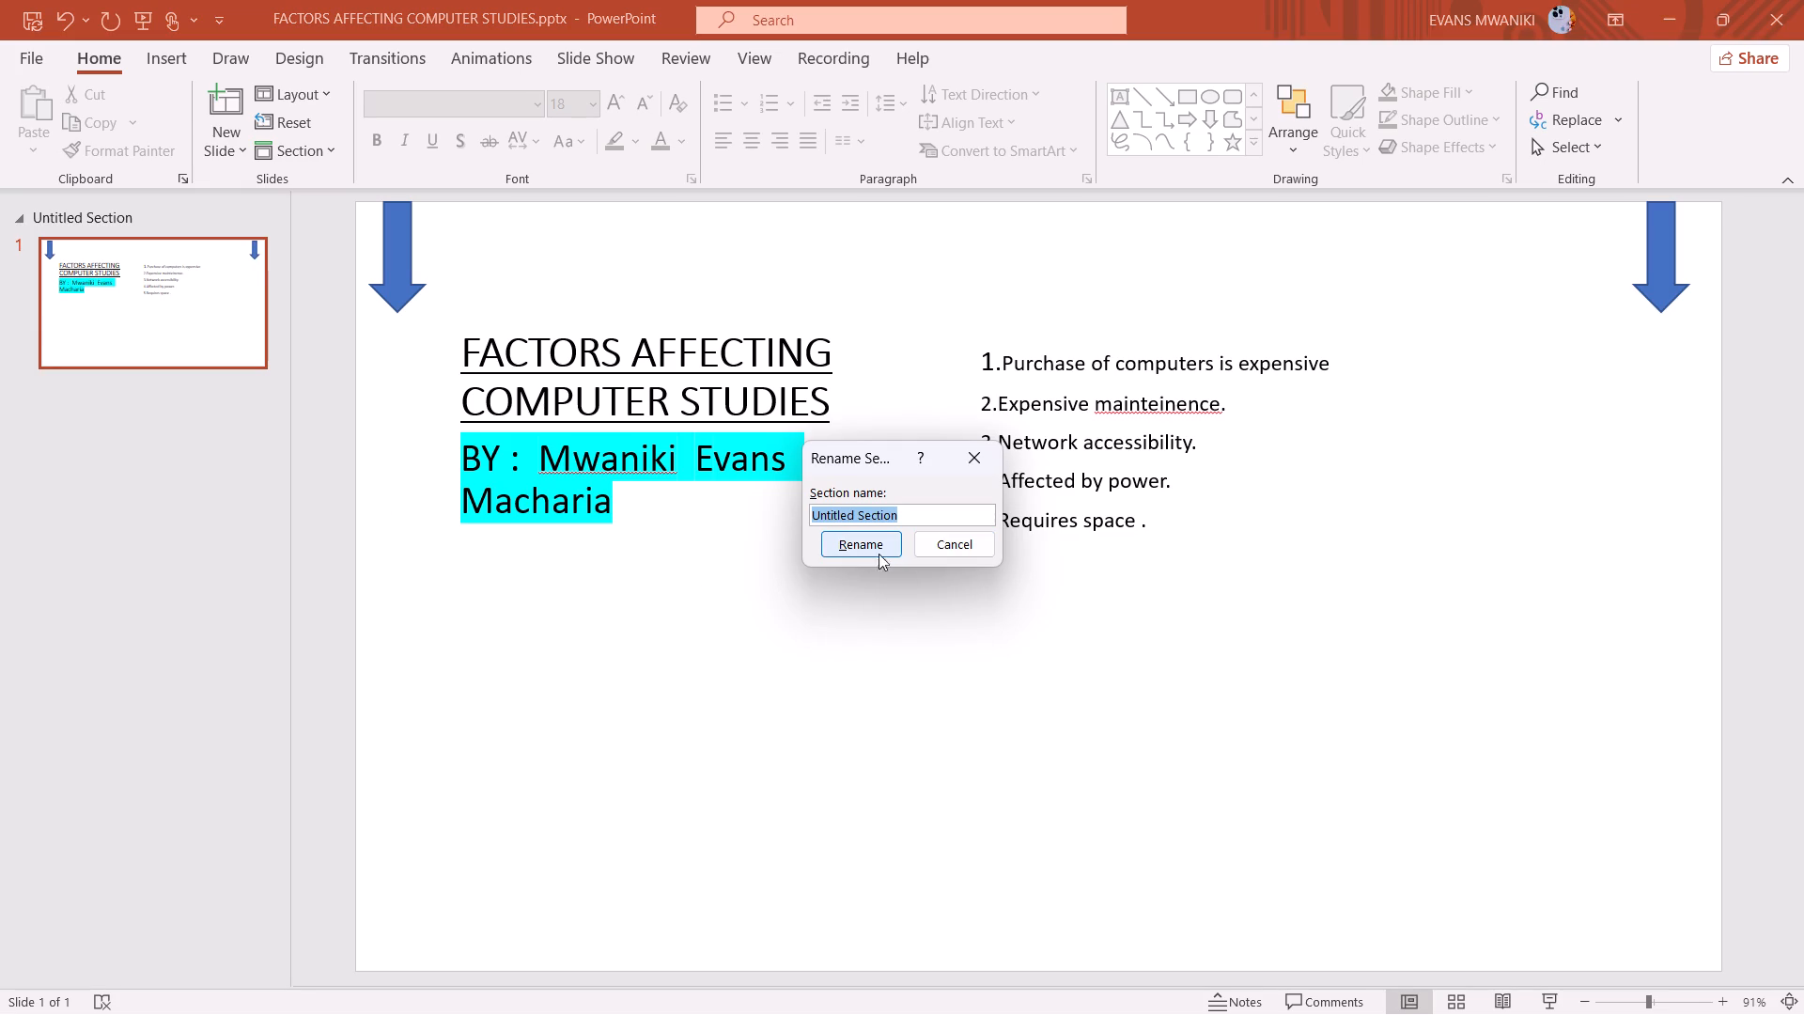
click(922, 546)
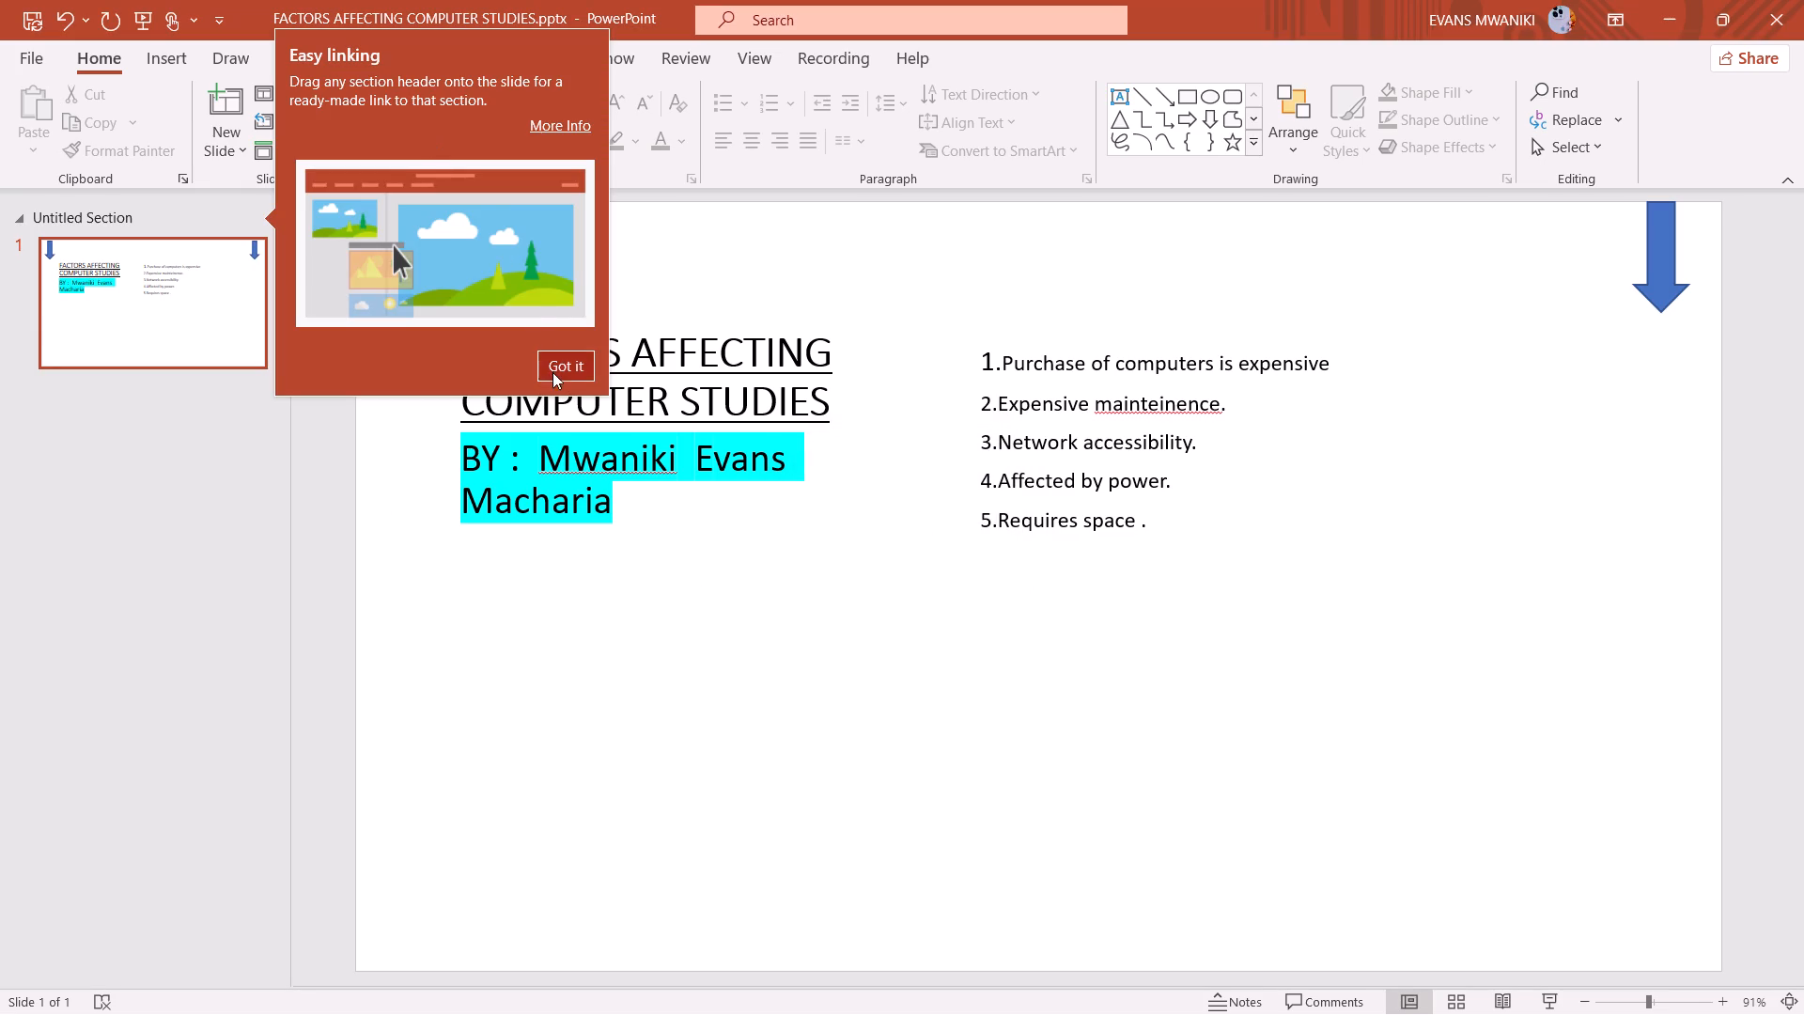
click(552, 361)
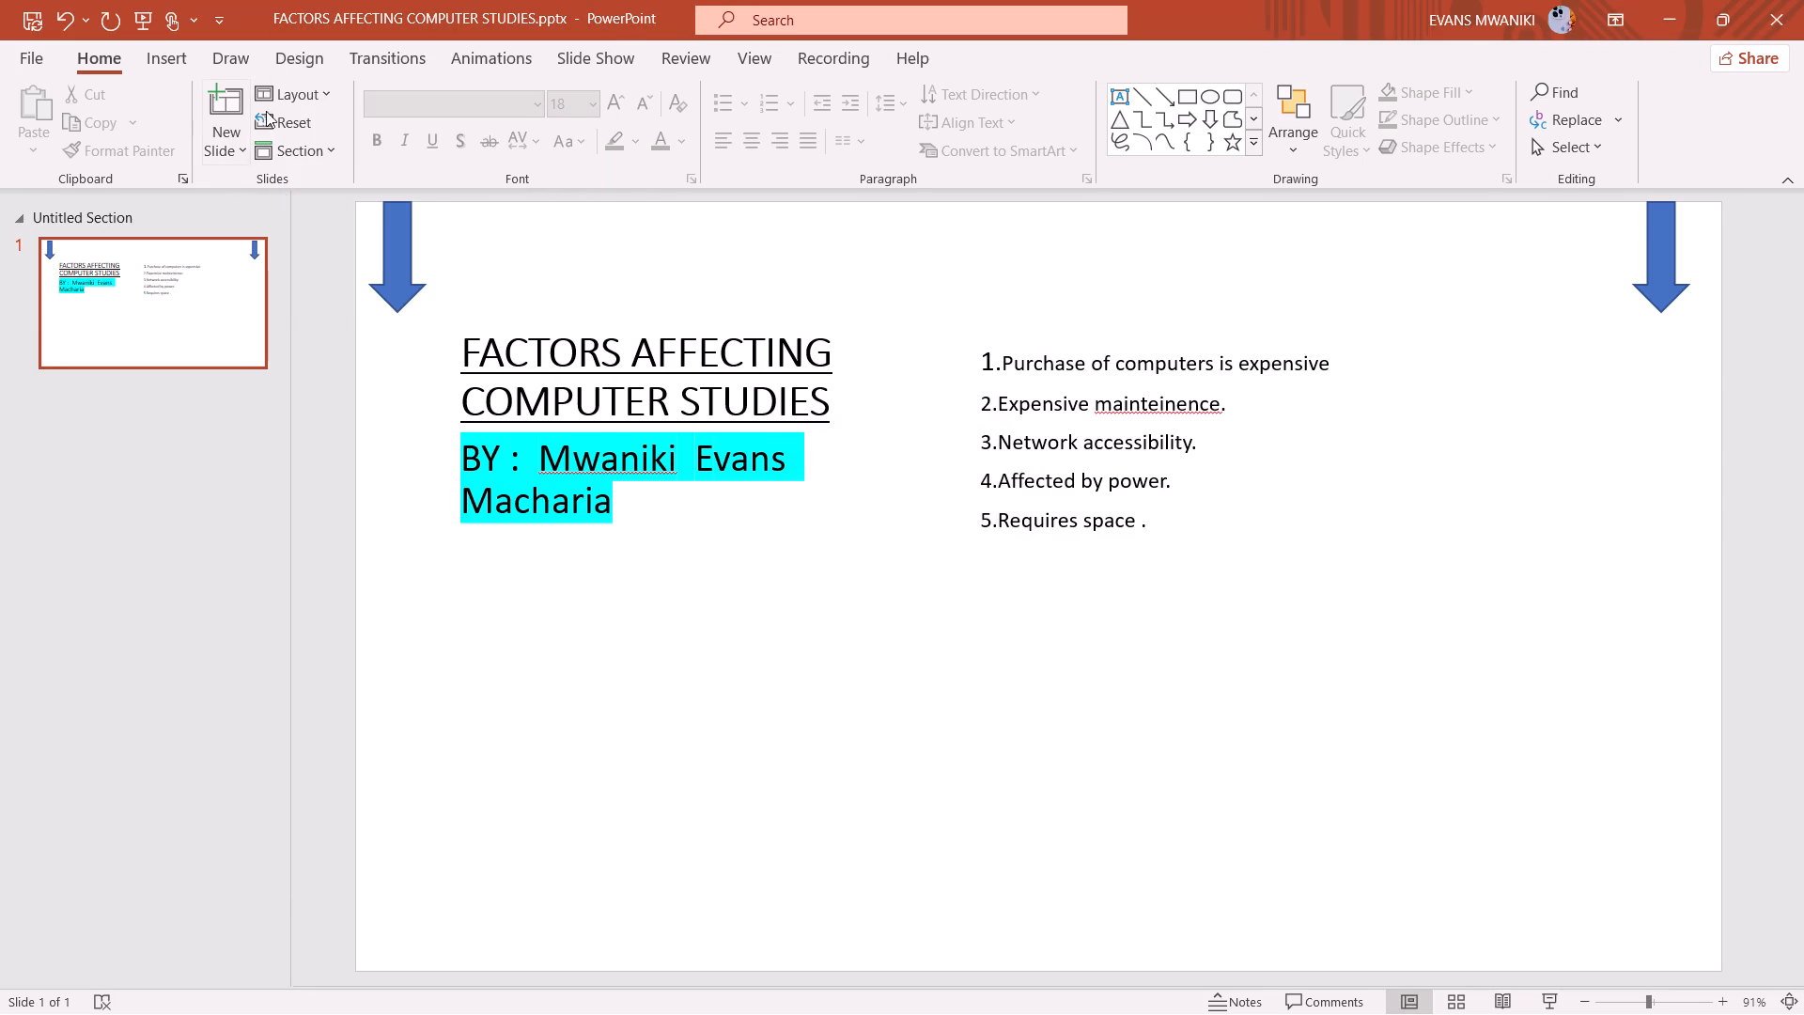
Add a second slide with the Blank layout and return to slide 1.
click(245, 149)
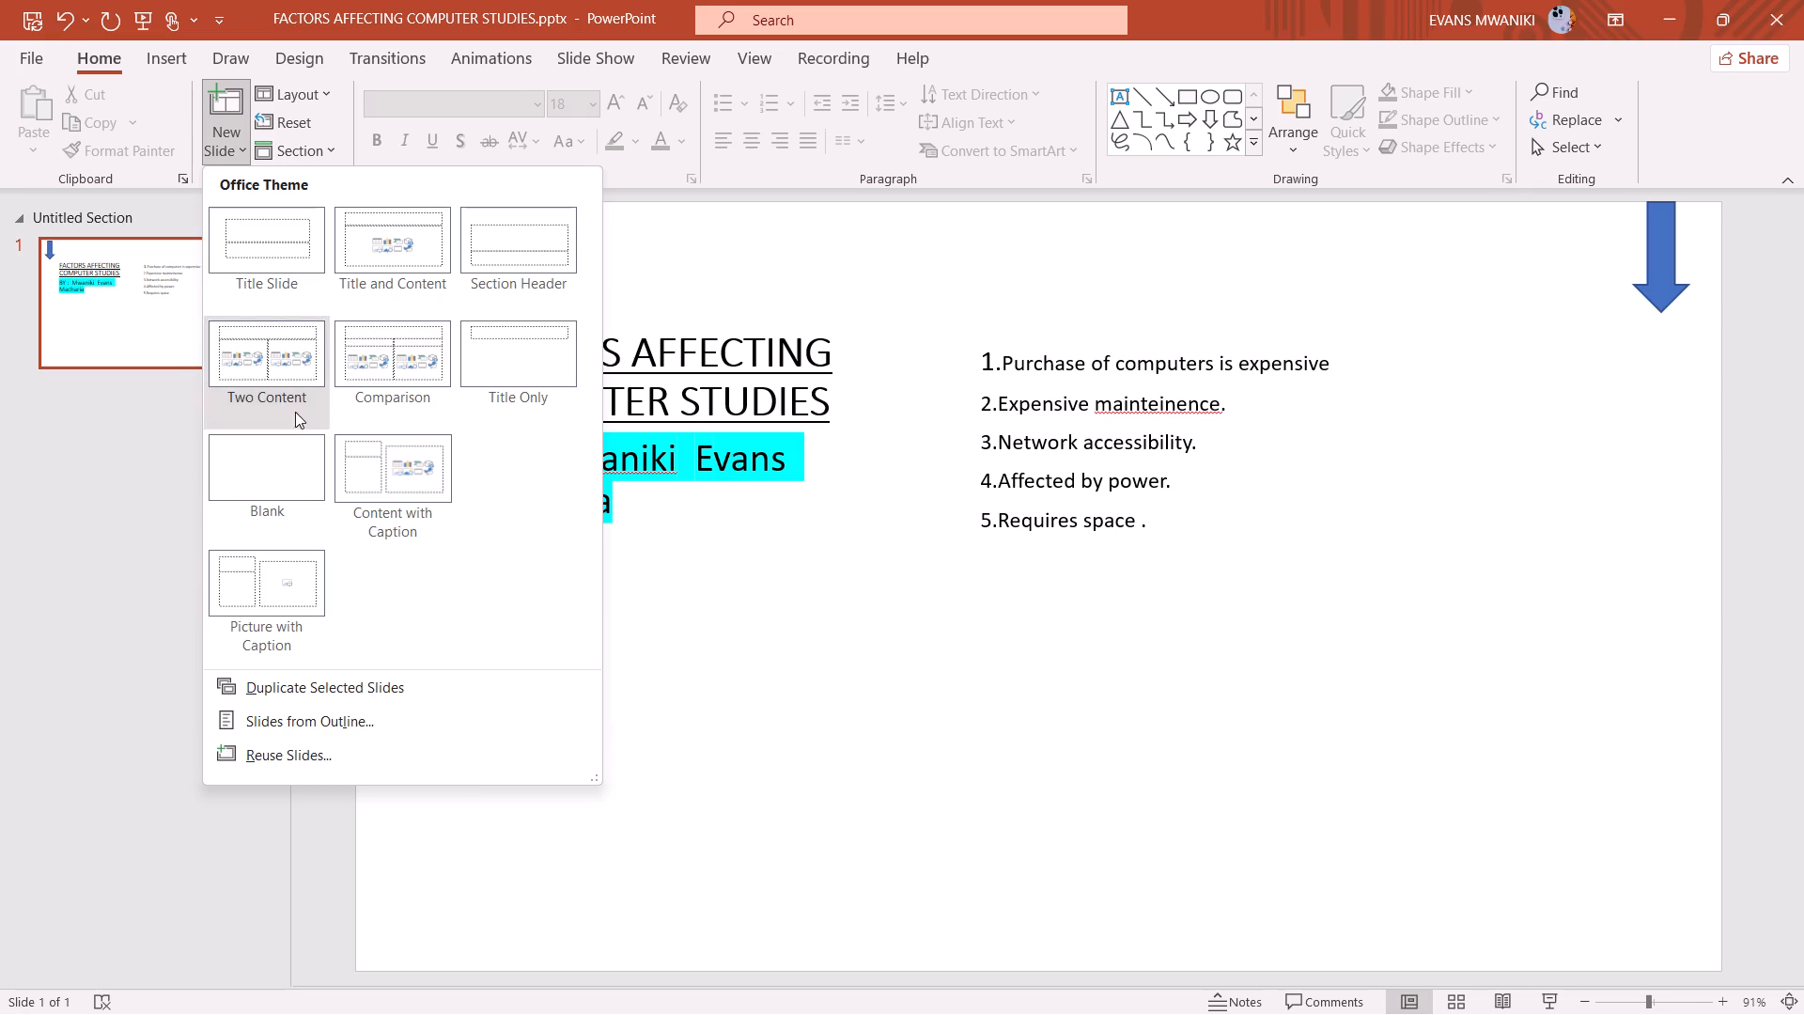
click(284, 474)
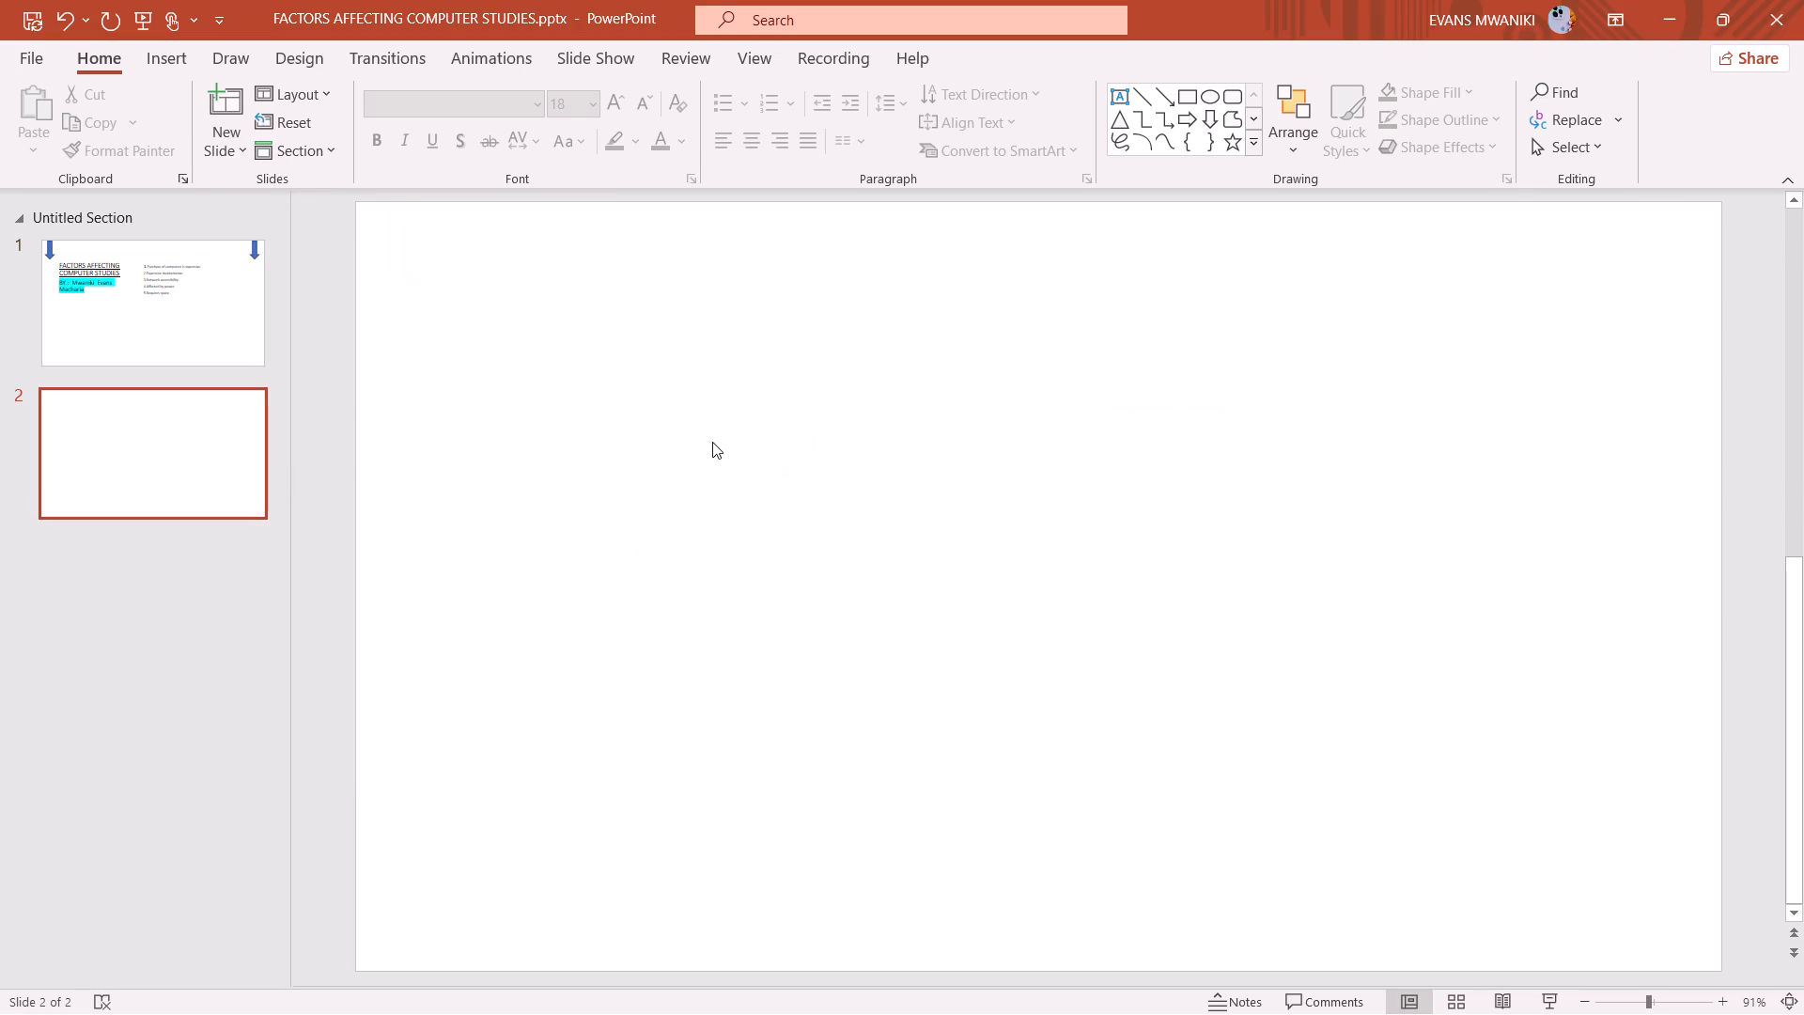
scroll(712, 442, up, 15)
scroll(712, 442, down, 3)
scroll(709, 442, up, 3)
click(857, 704)
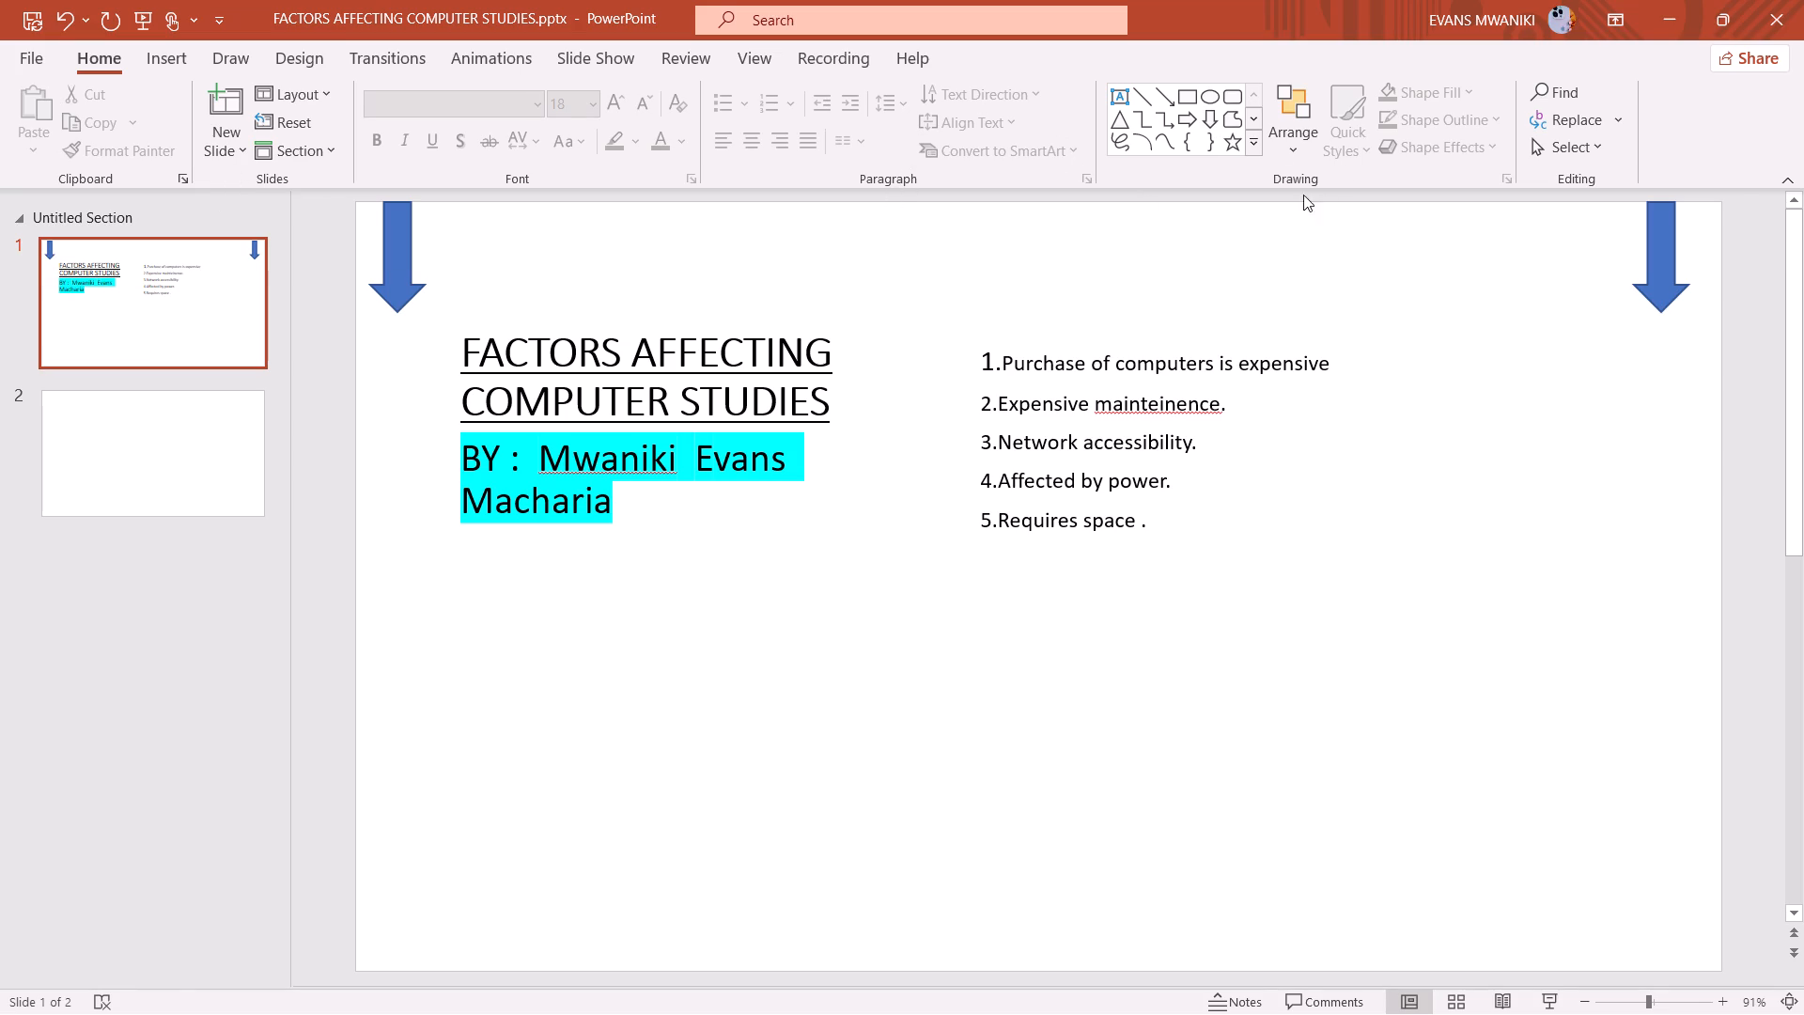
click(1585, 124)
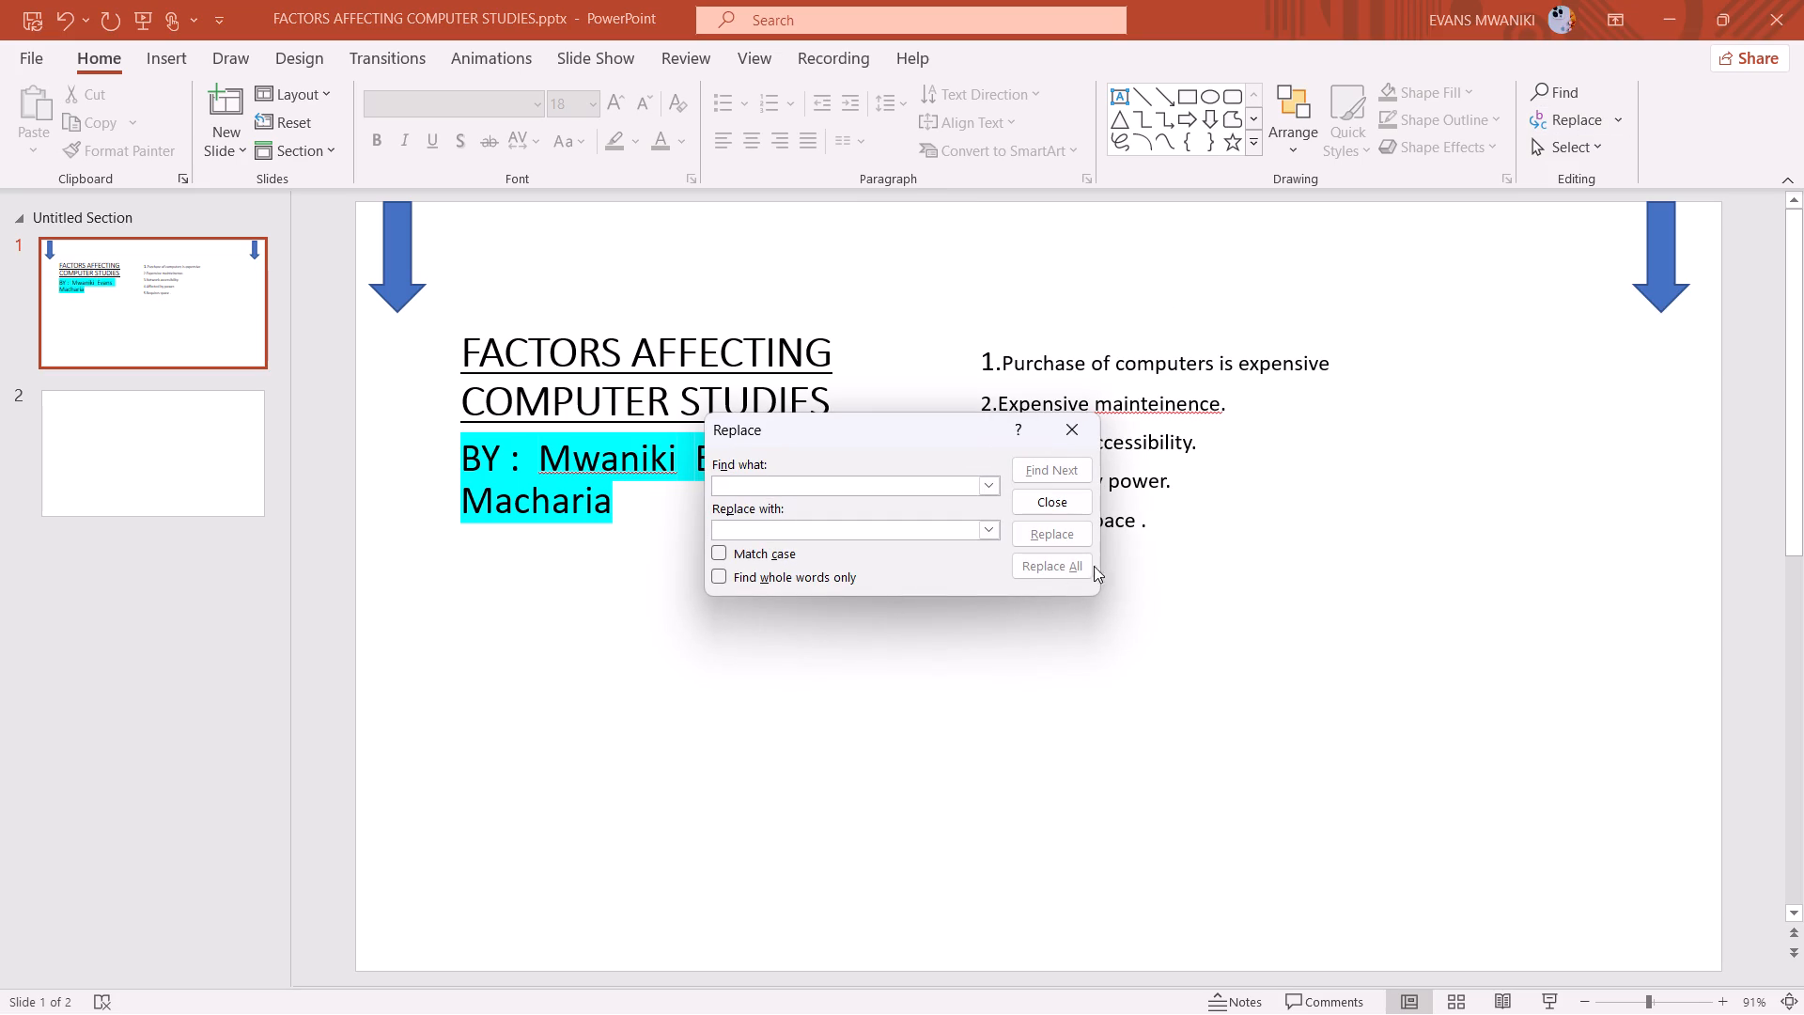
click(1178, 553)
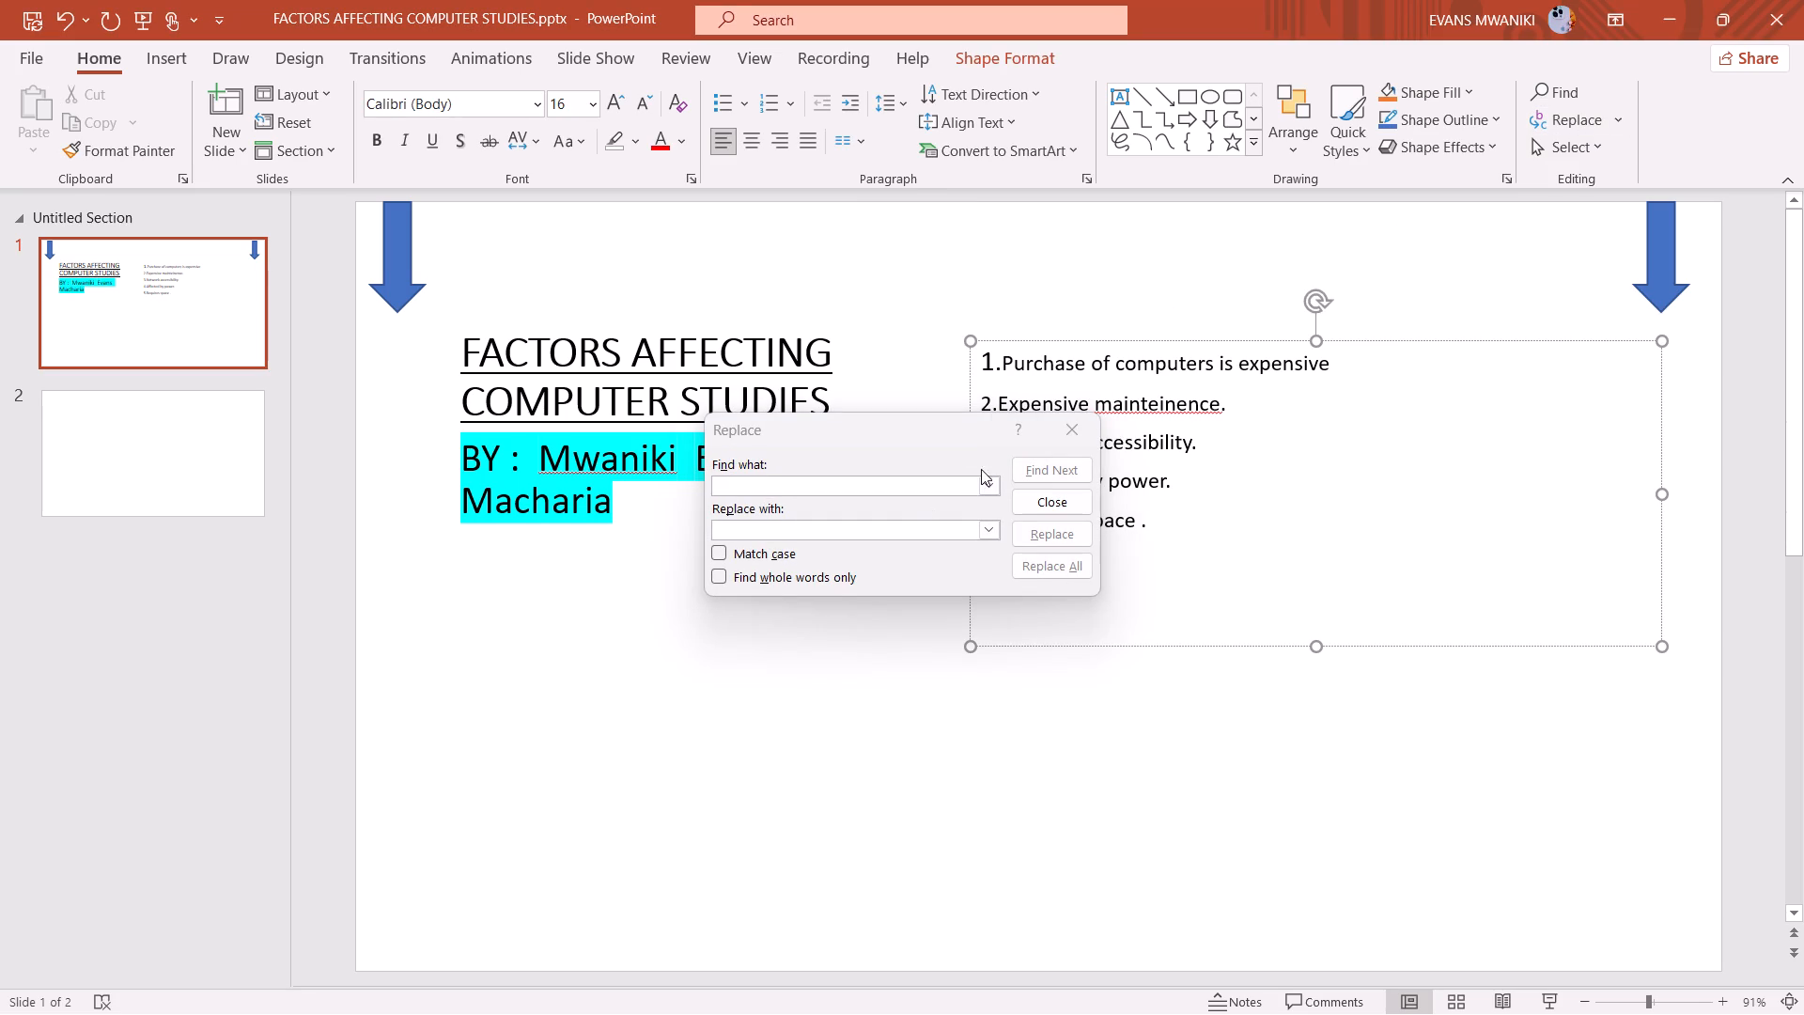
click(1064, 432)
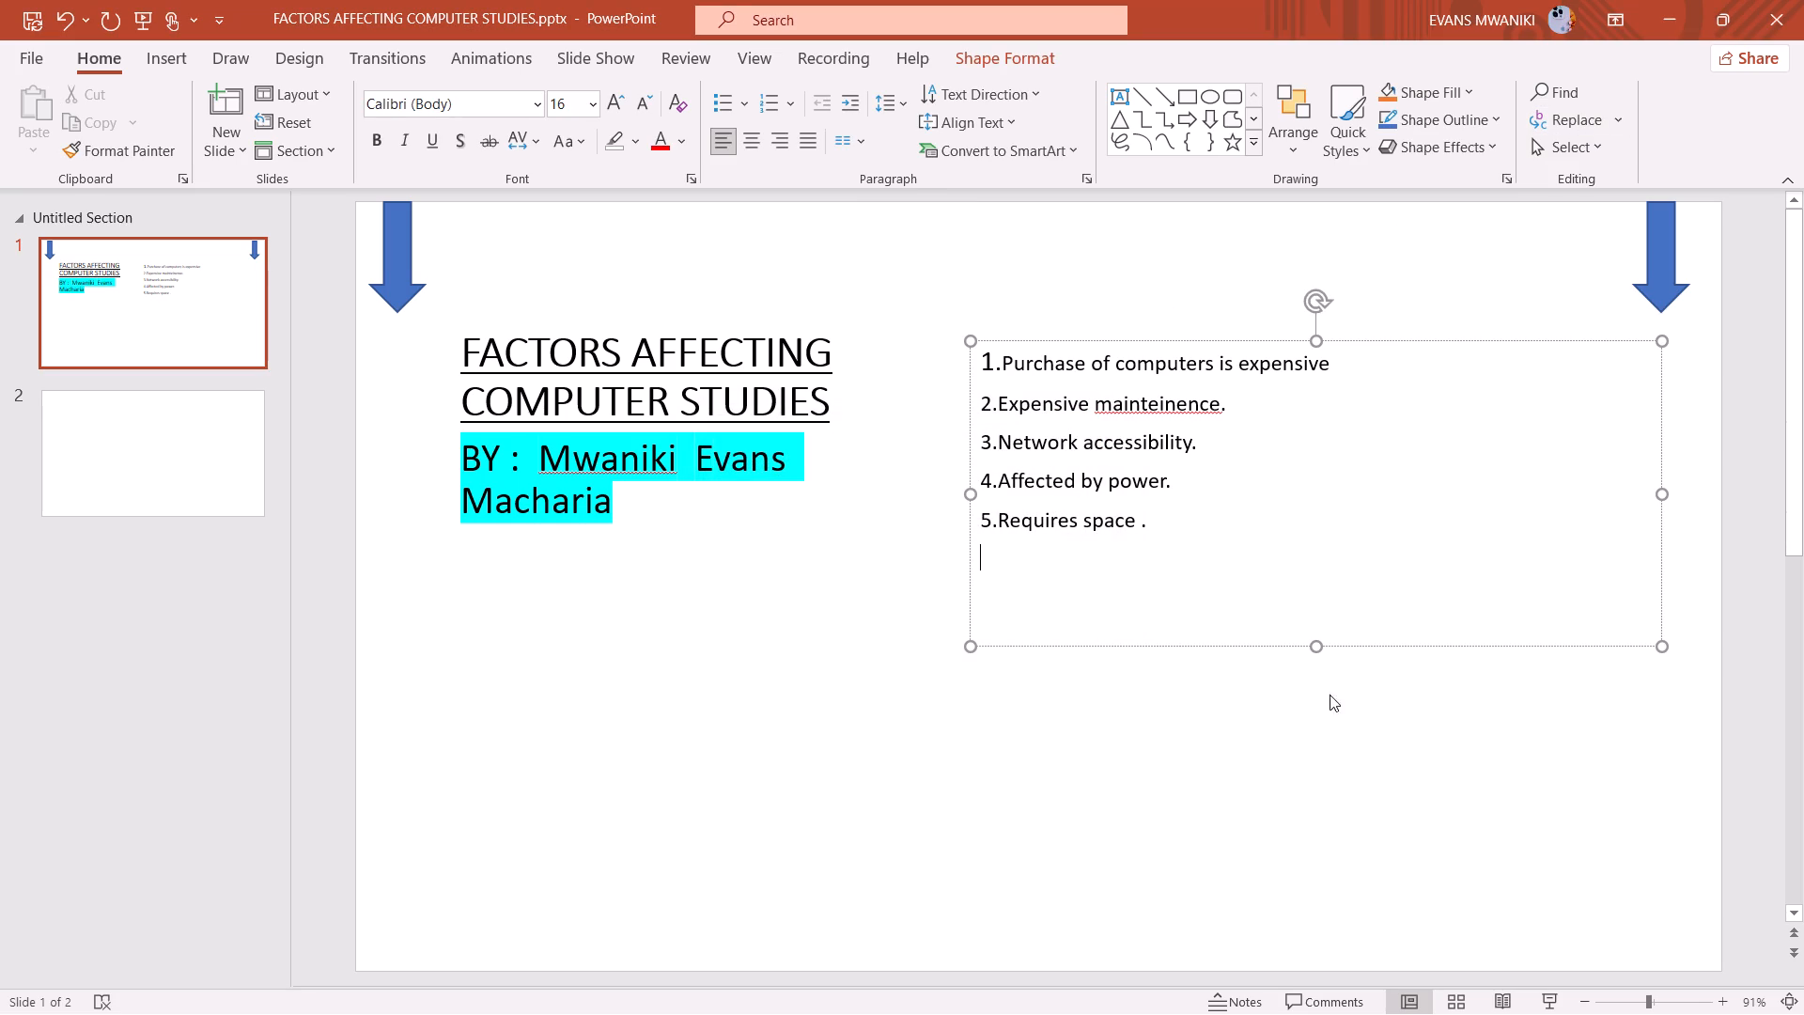
Shorten the factors text box from its bottom edge so it ends about one line below item 5.
drag(1316, 642, 1301, 579)
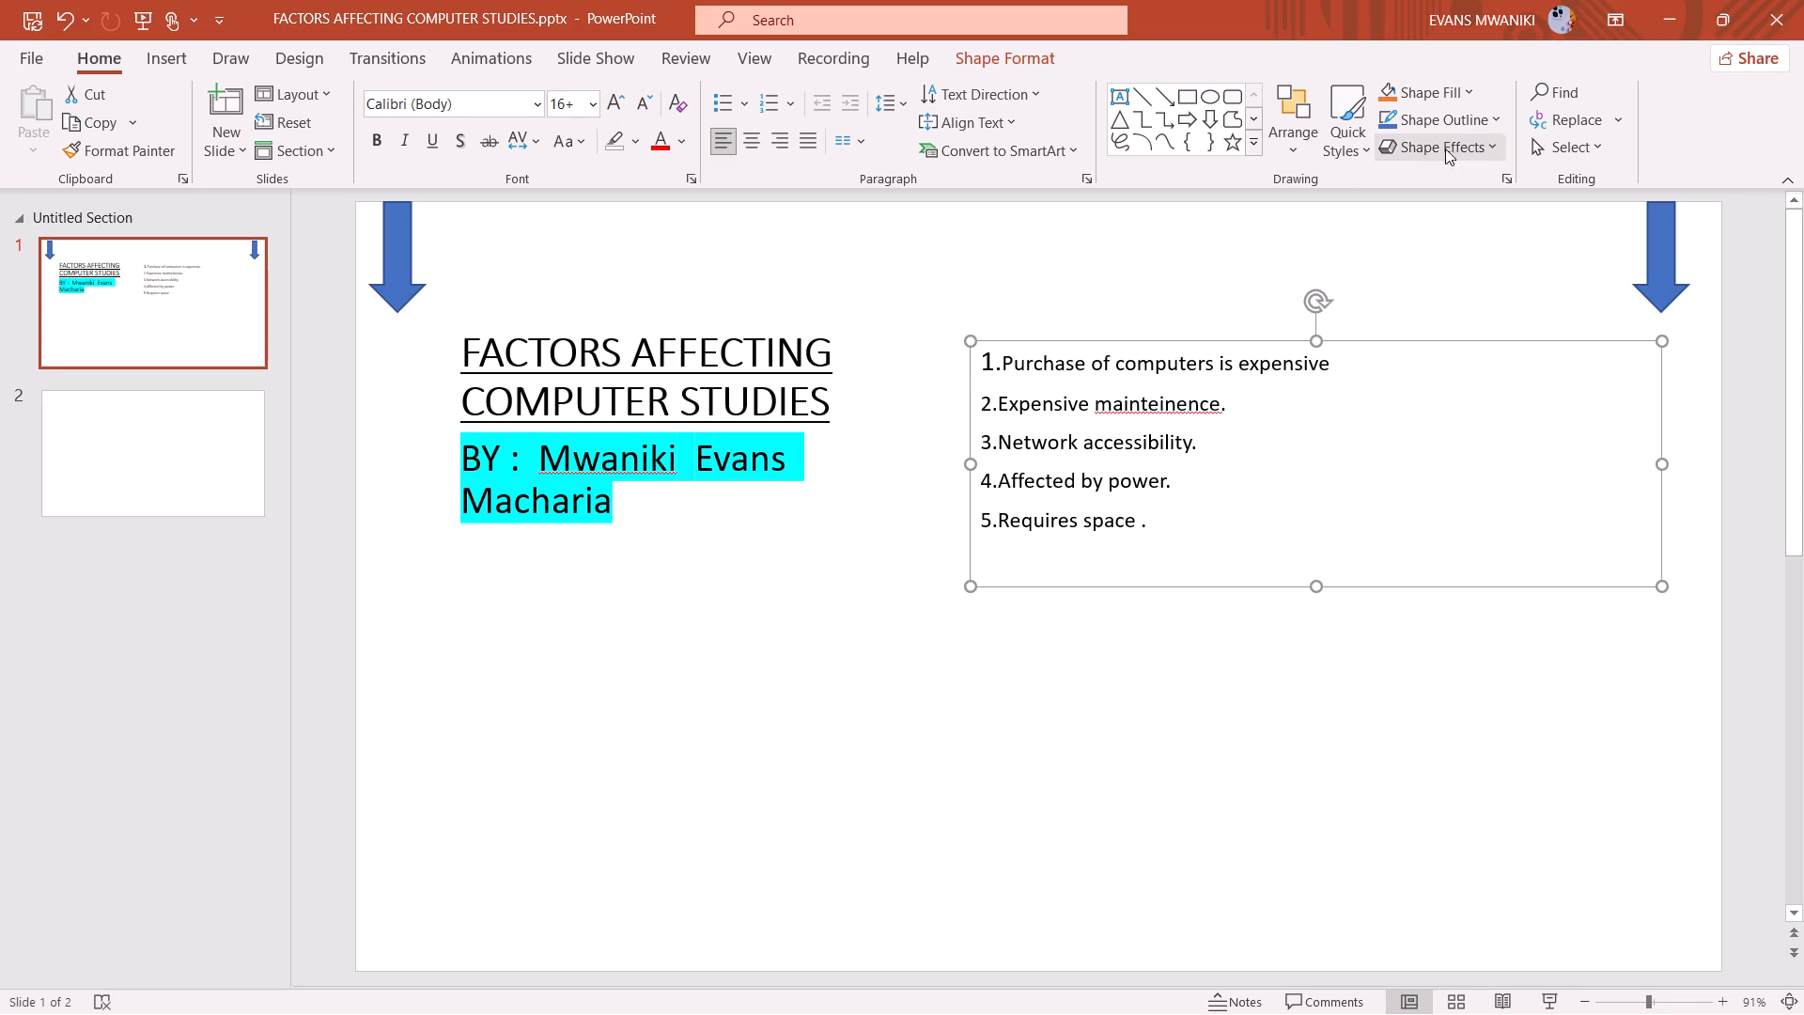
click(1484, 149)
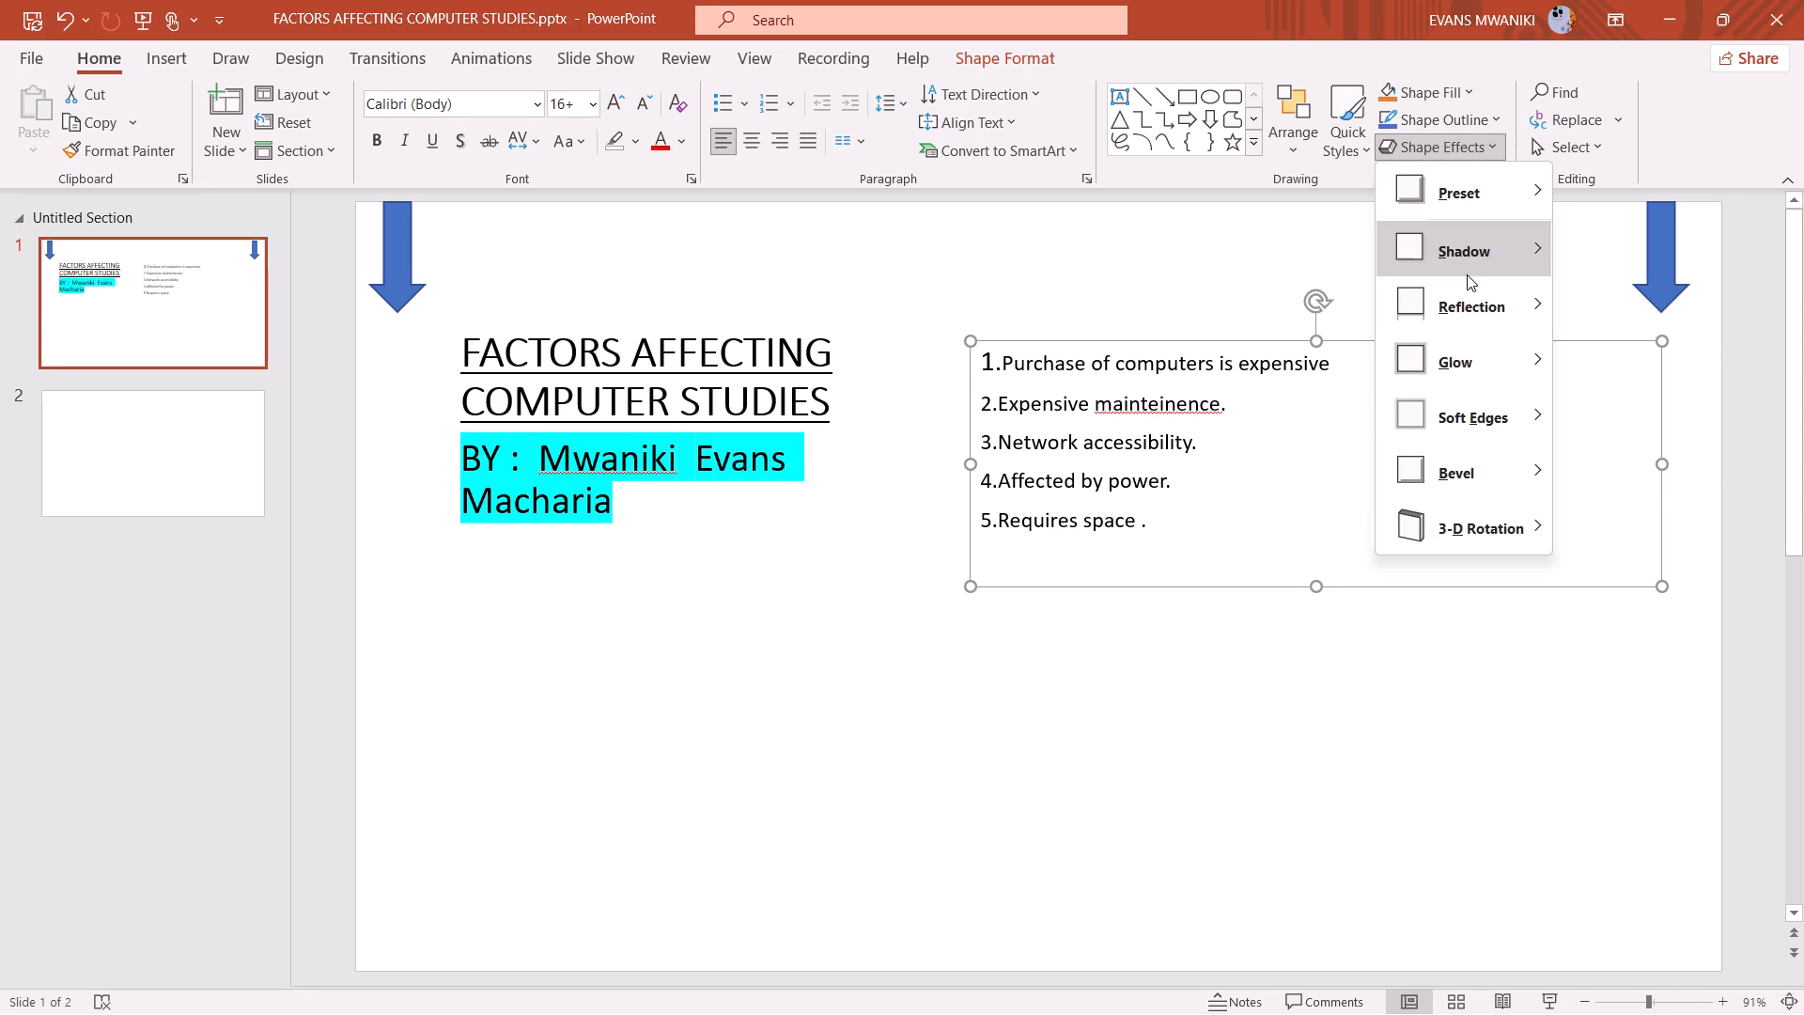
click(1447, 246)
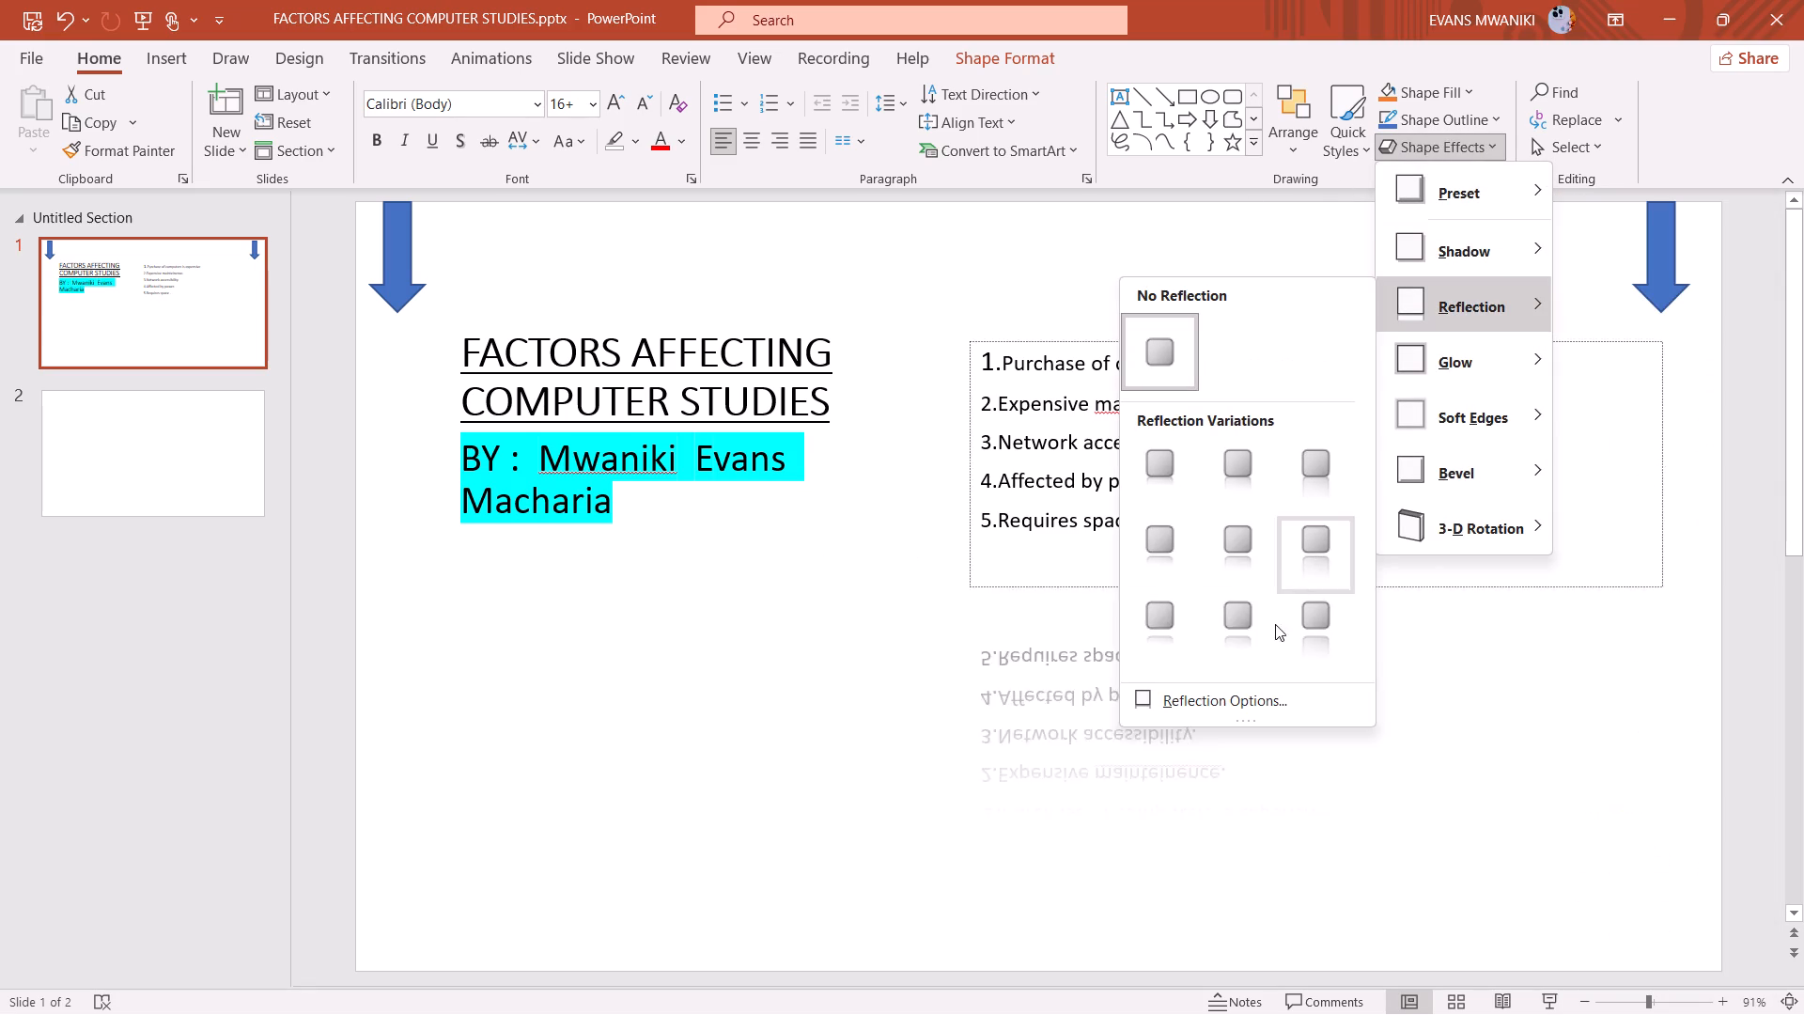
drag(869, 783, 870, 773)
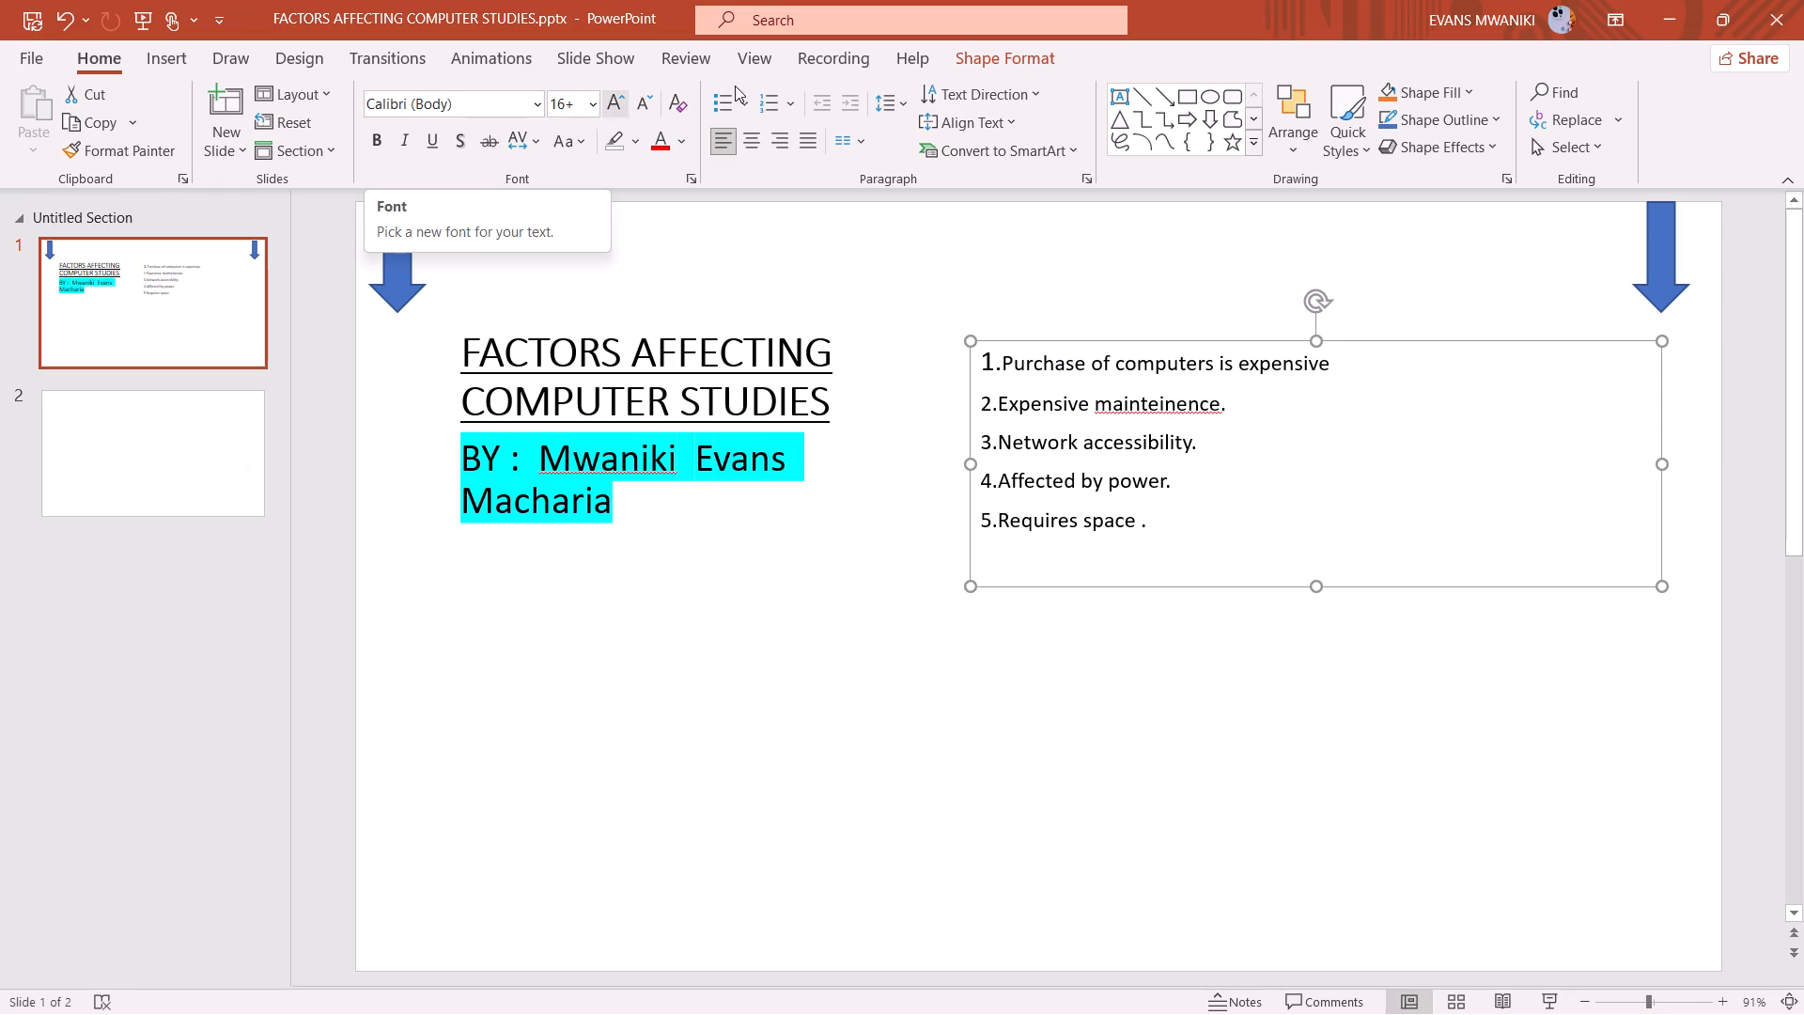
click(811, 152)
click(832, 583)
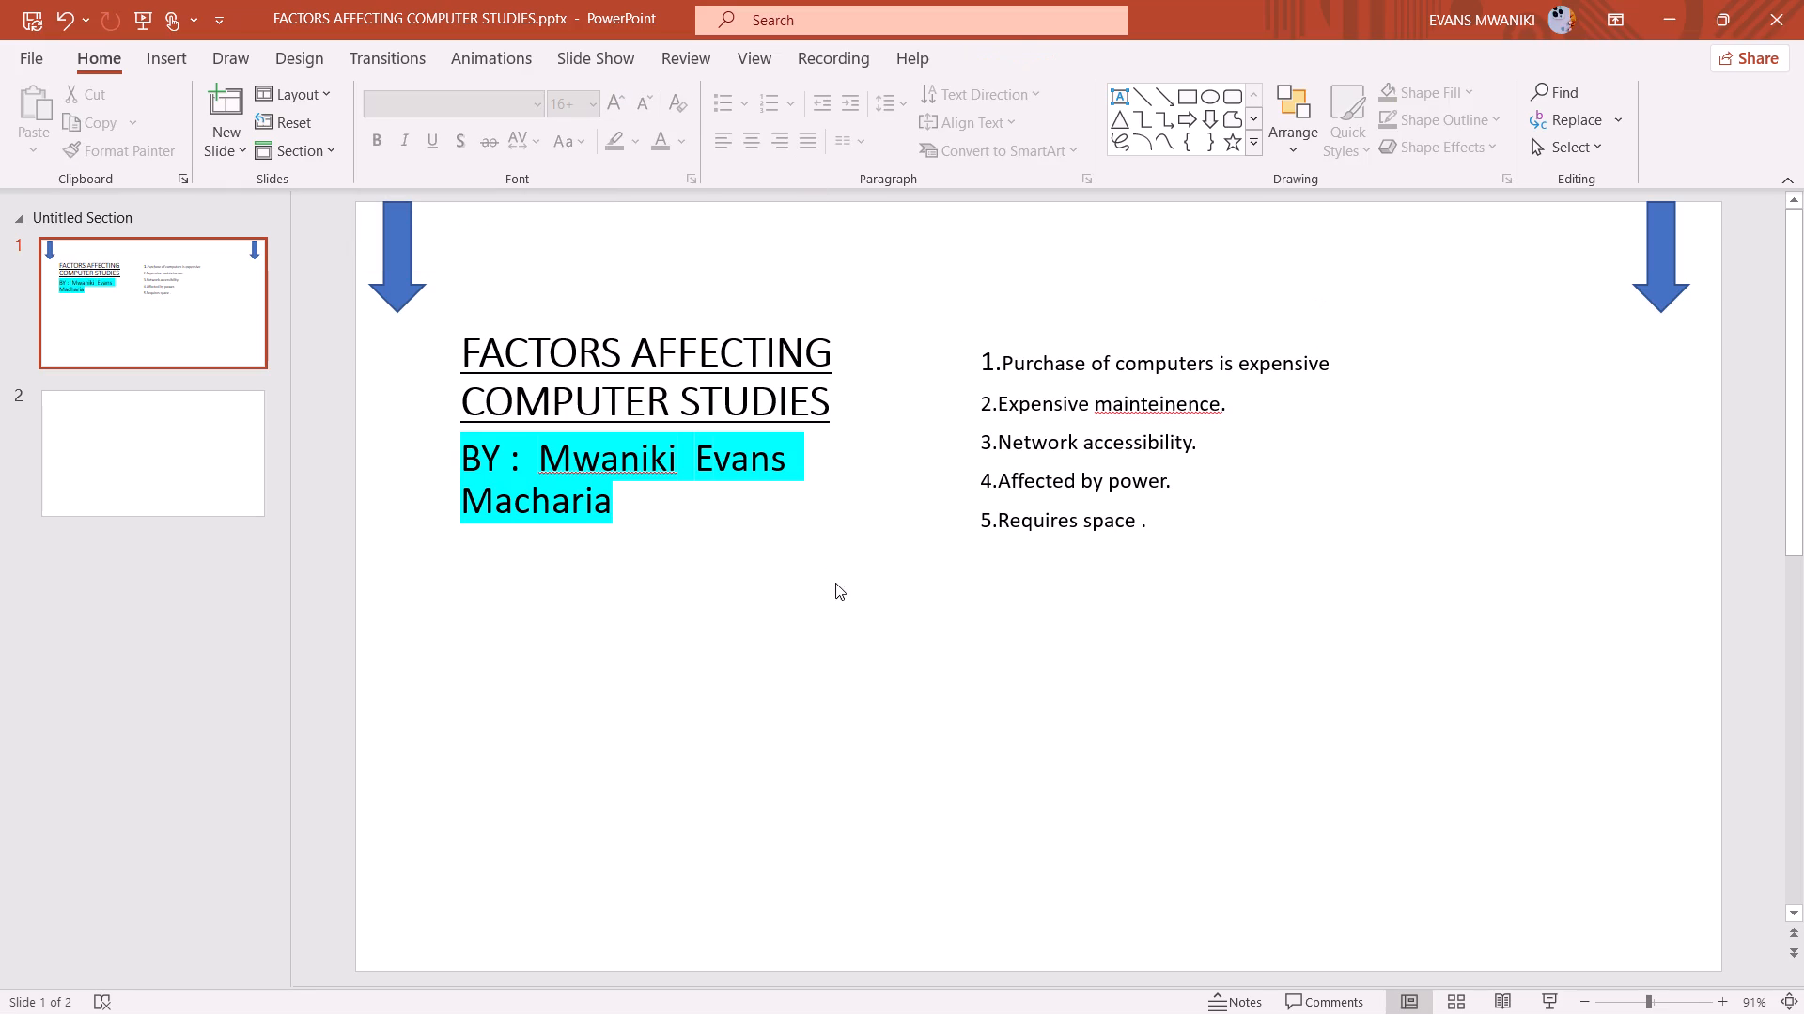
Move the factors text box up so its top edge is about level with the tips of the corner arrows.
drag(973, 361, 977, 399)
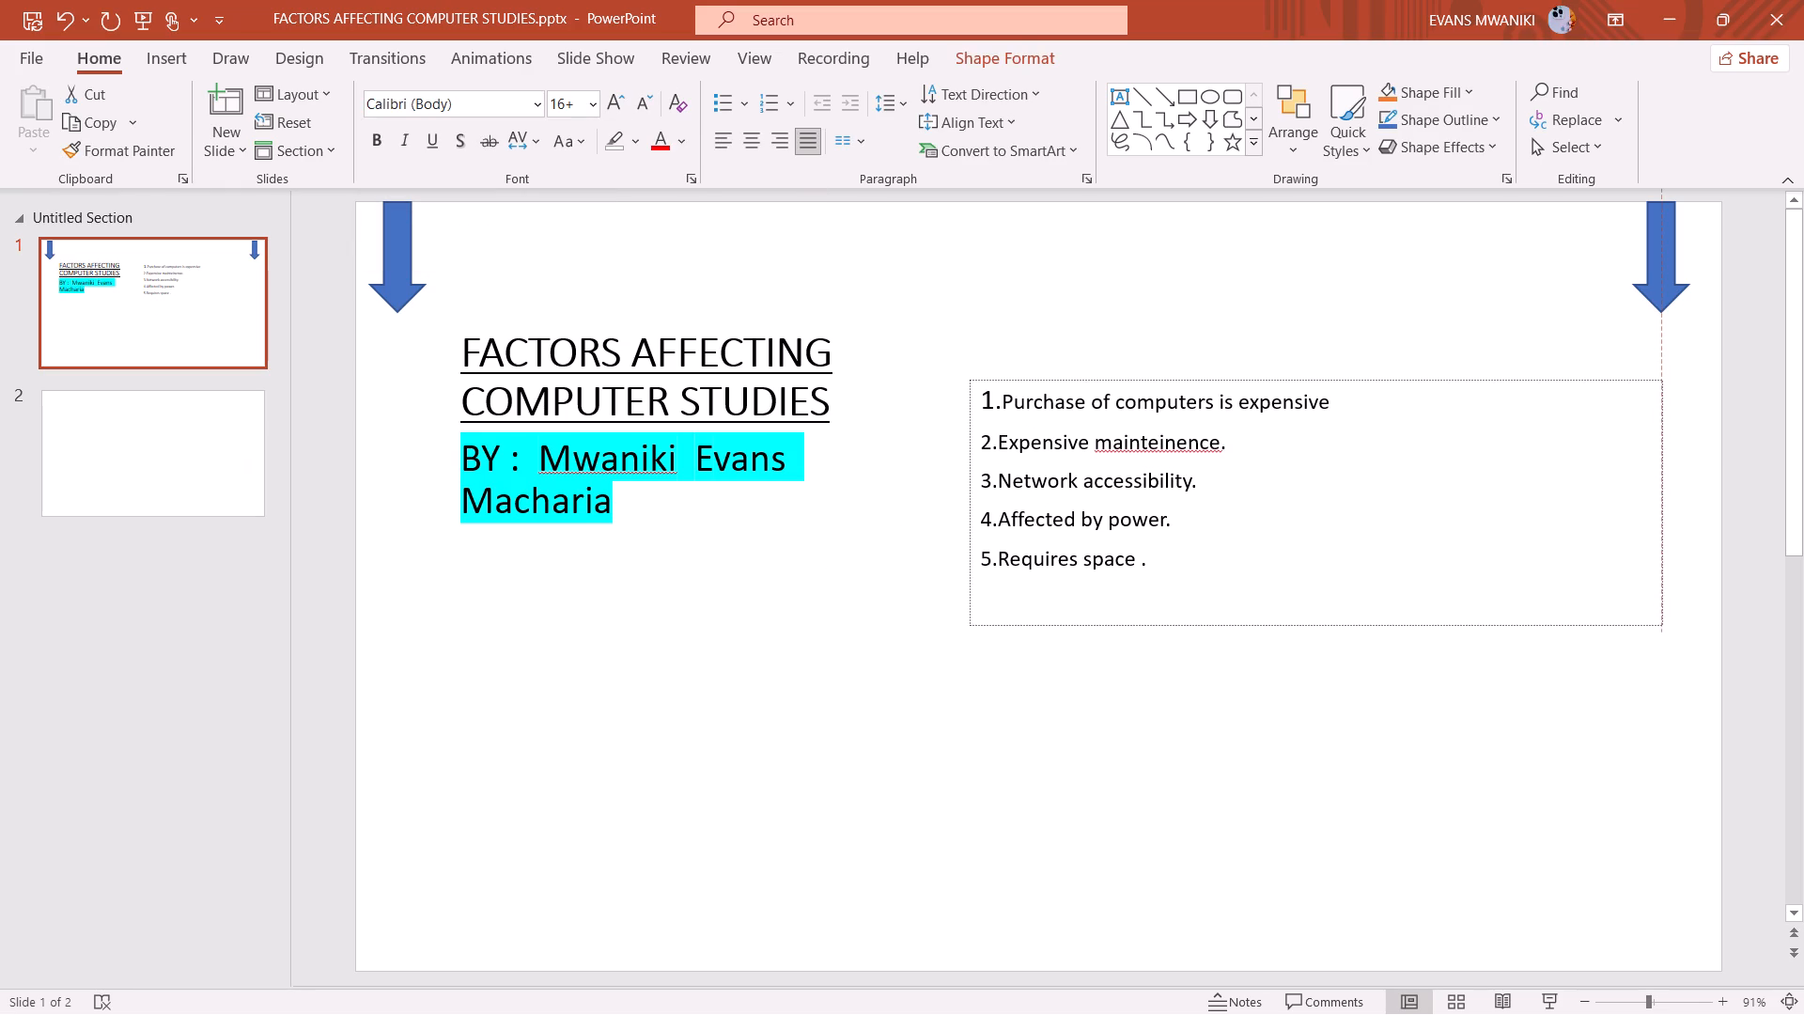
drag(977, 399, 965, 327)
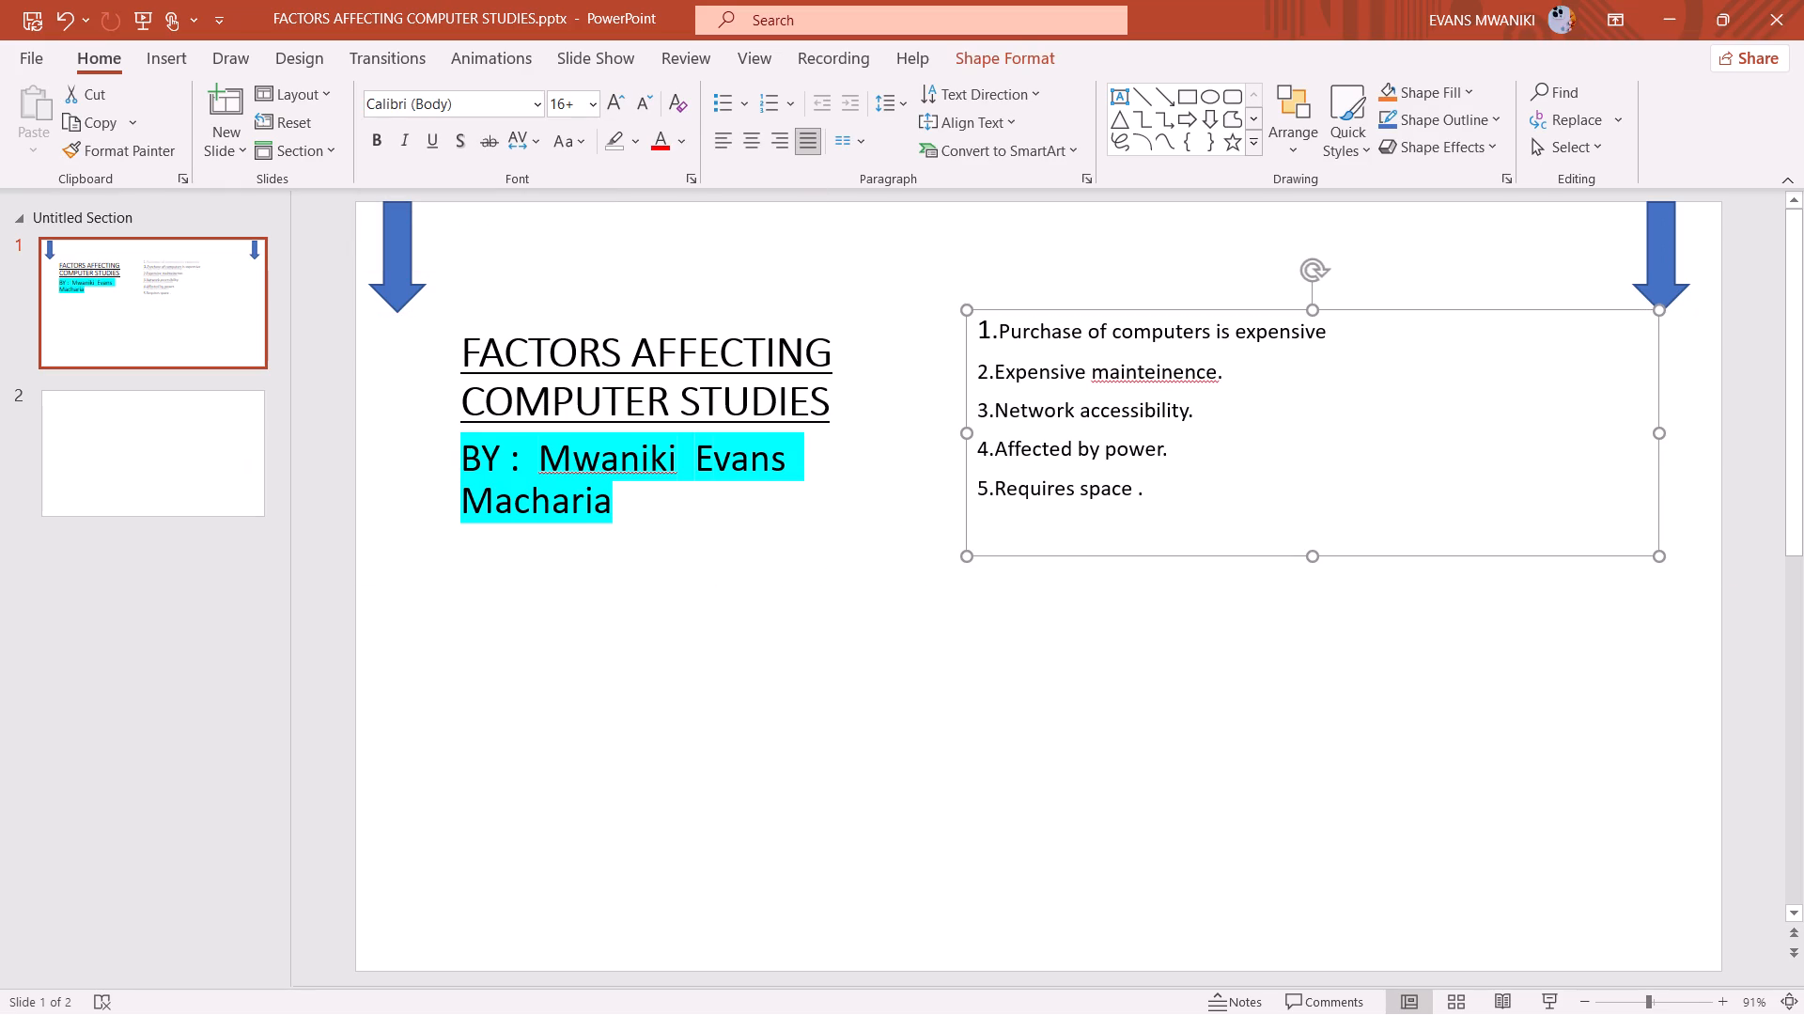
Centre-align all five items in the factors list.
click(1065, 501)
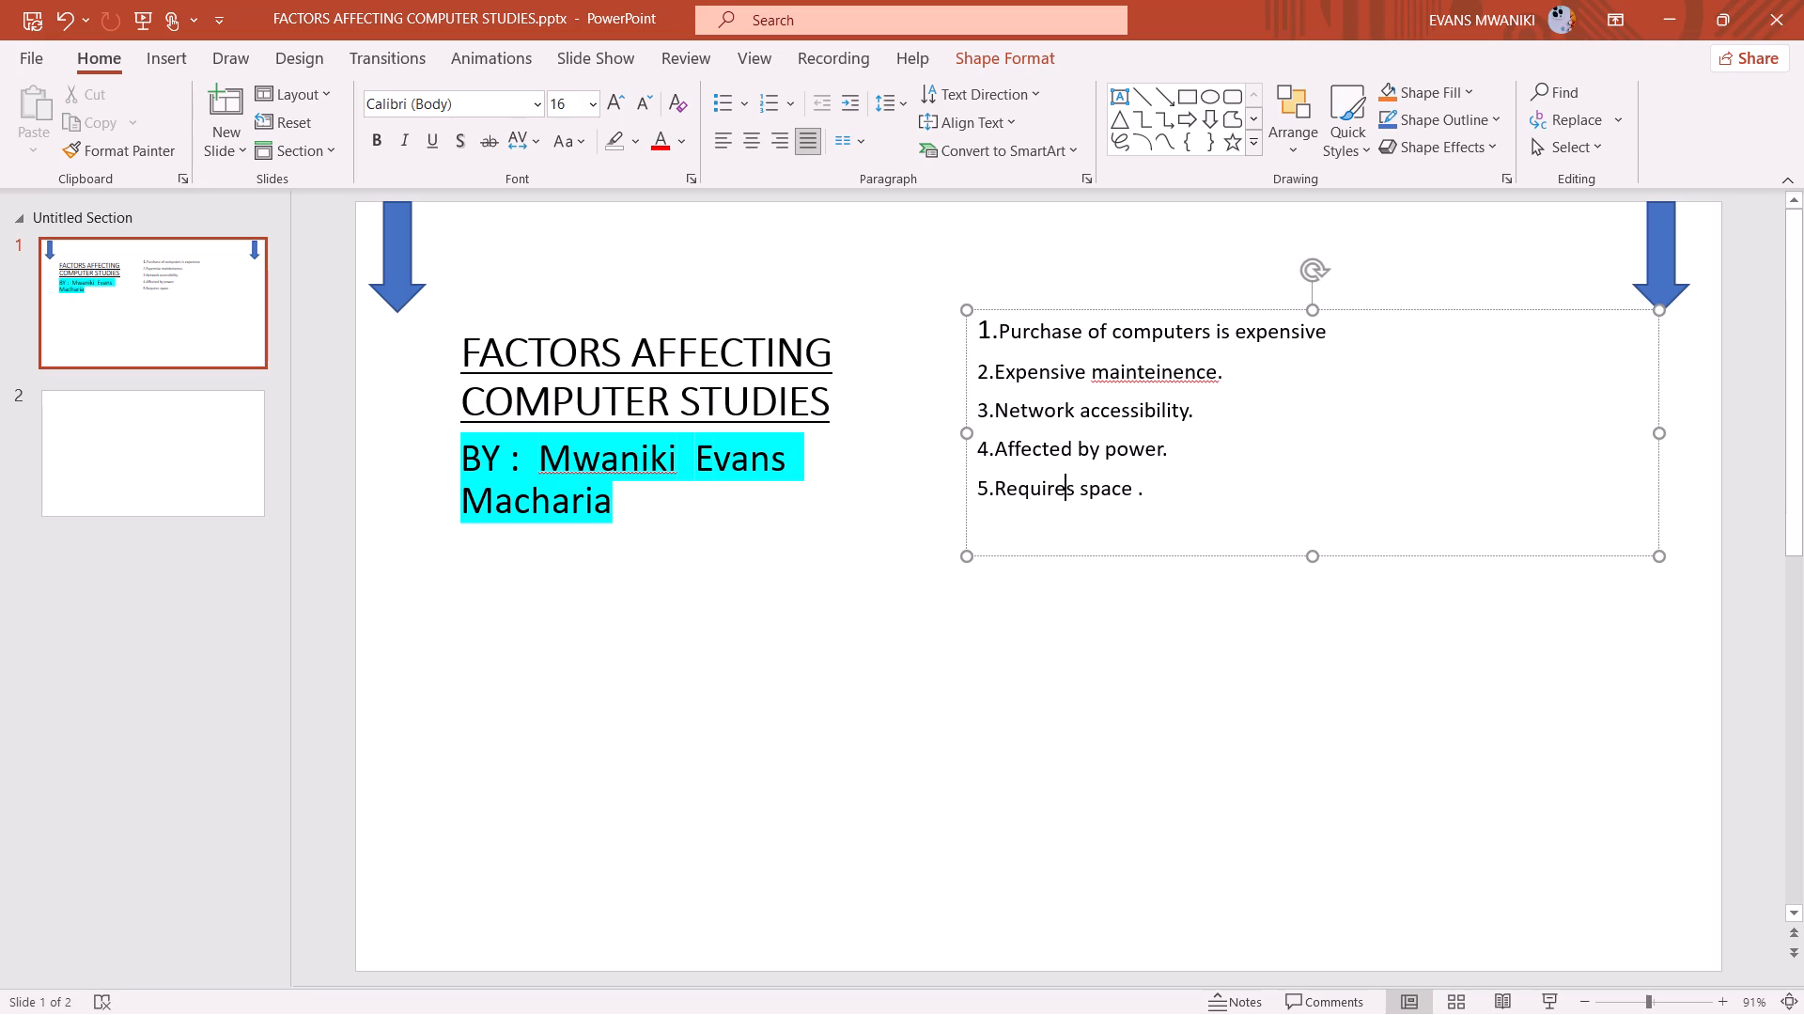
drag(1217, 506, 960, 360)
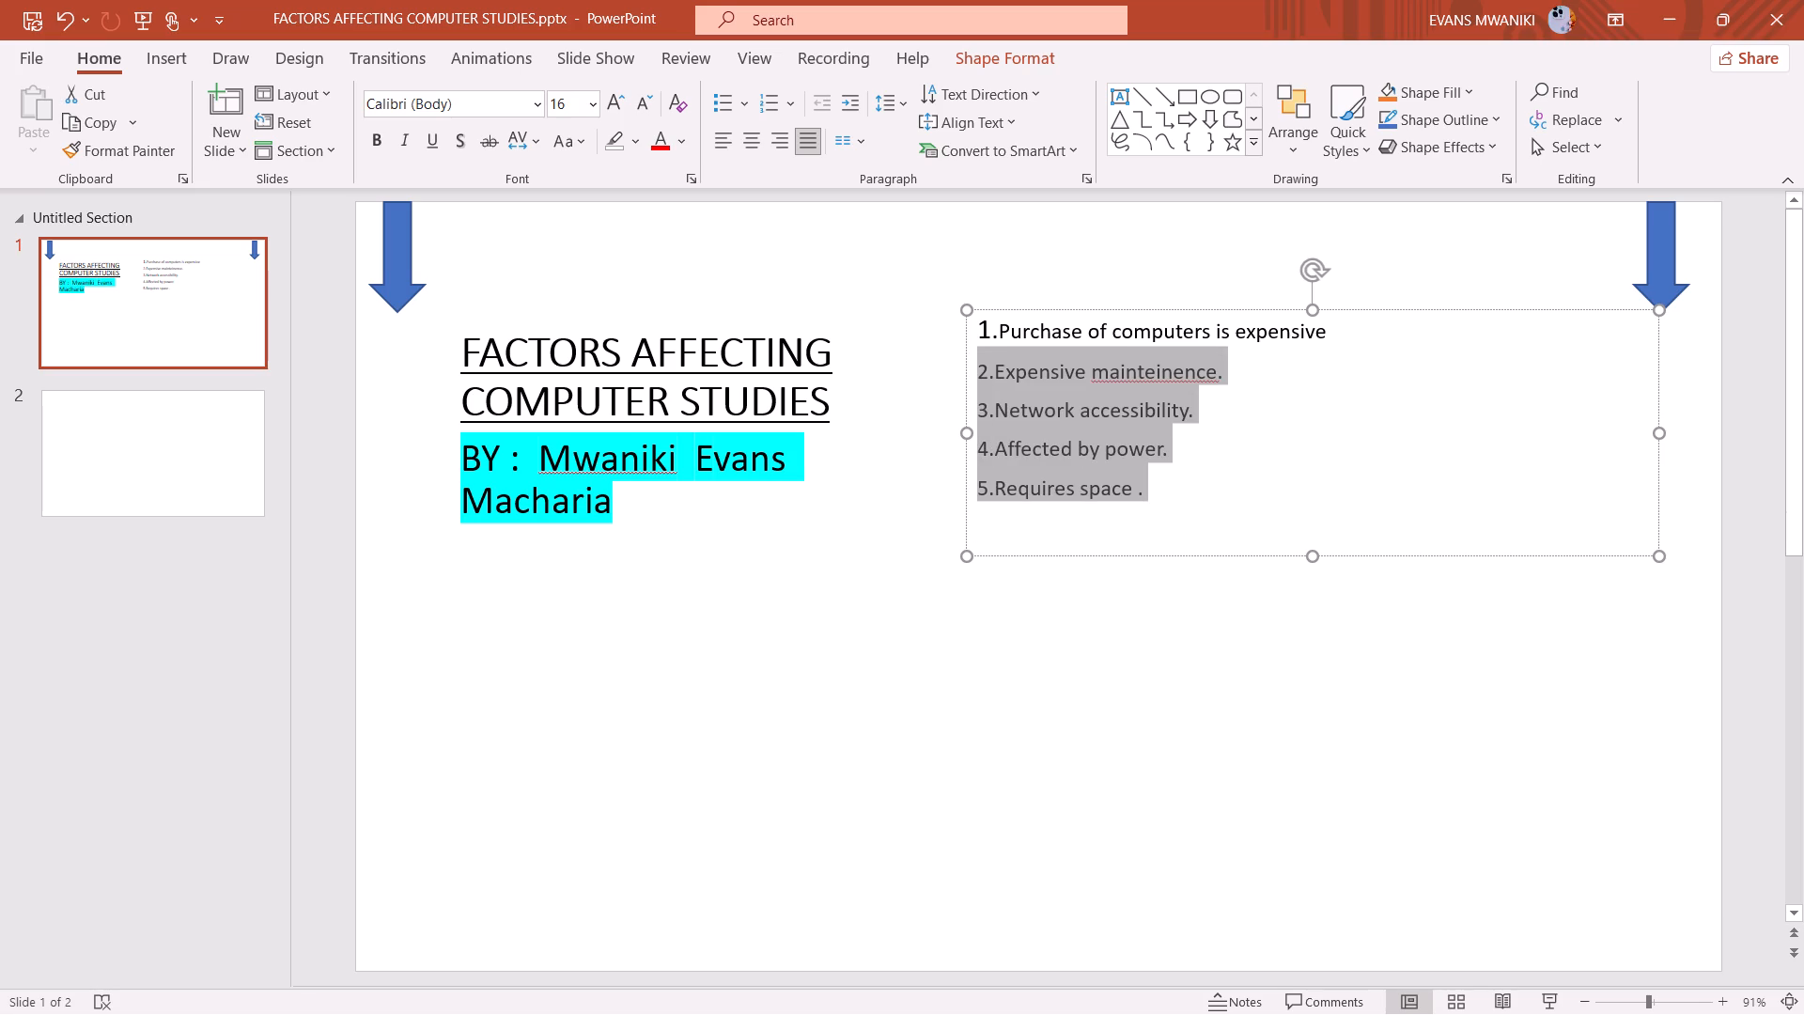
drag(960, 360, 950, 329)
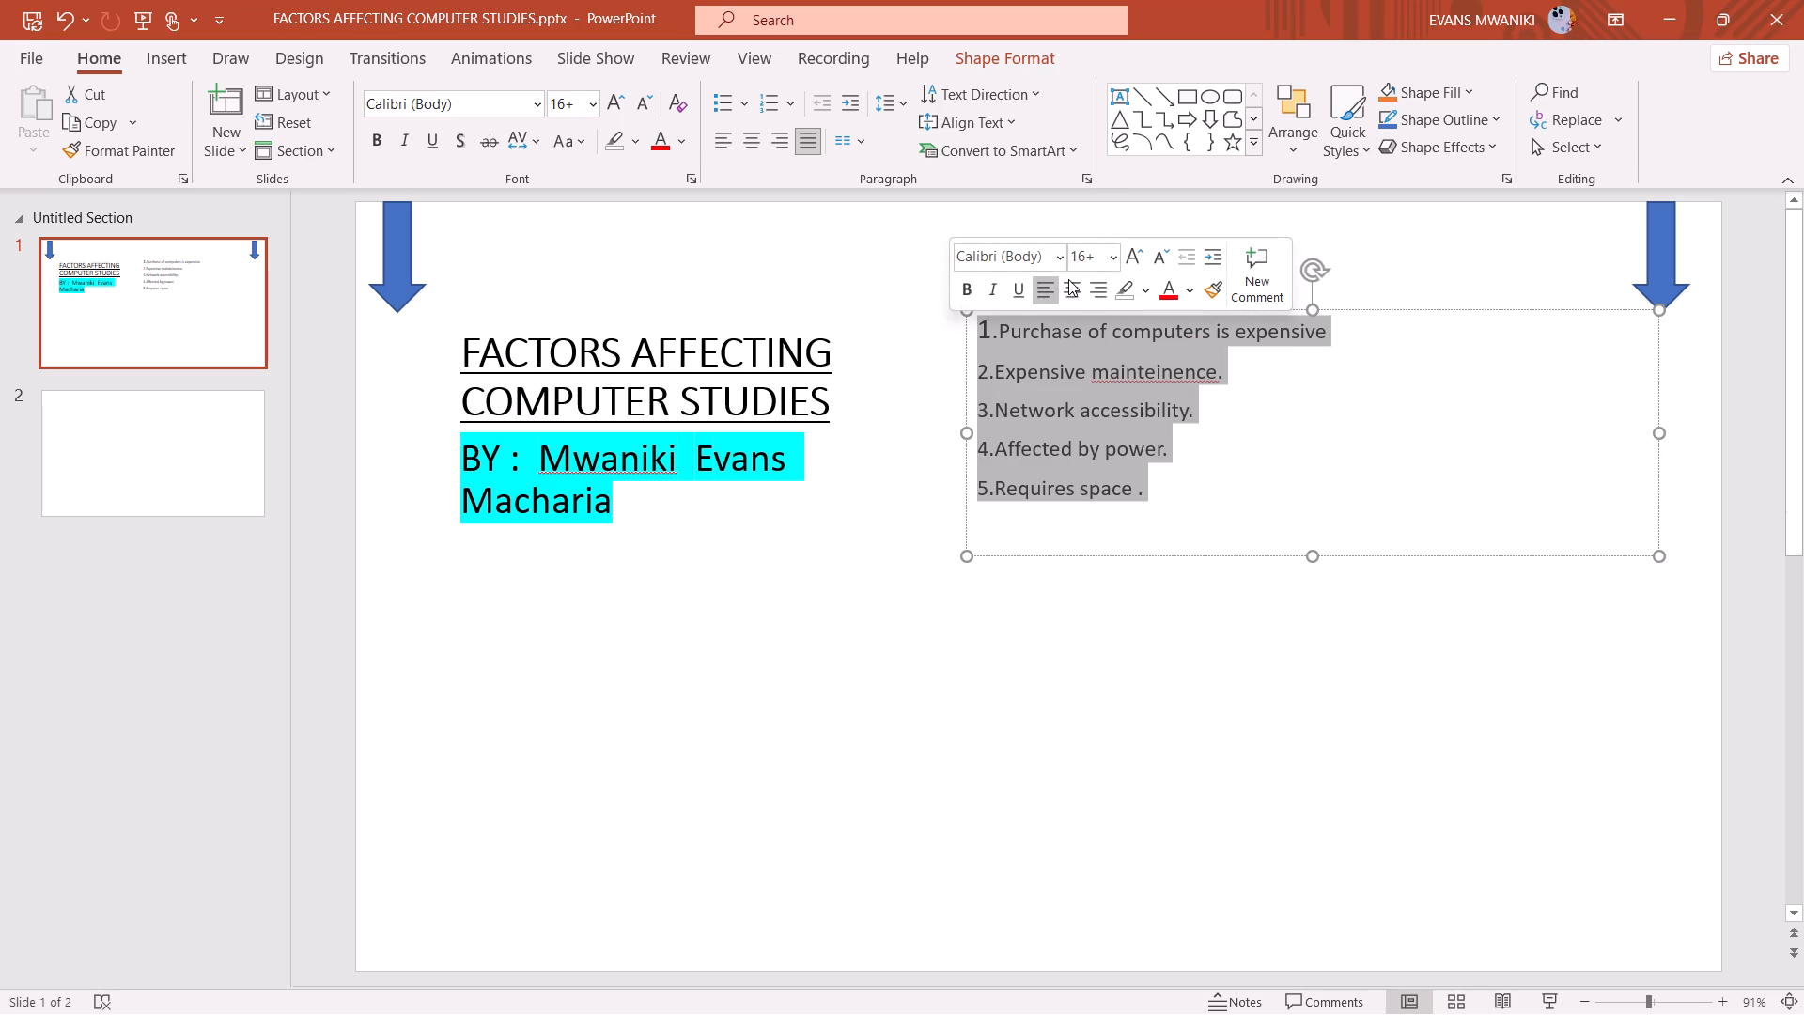
click(1068, 284)
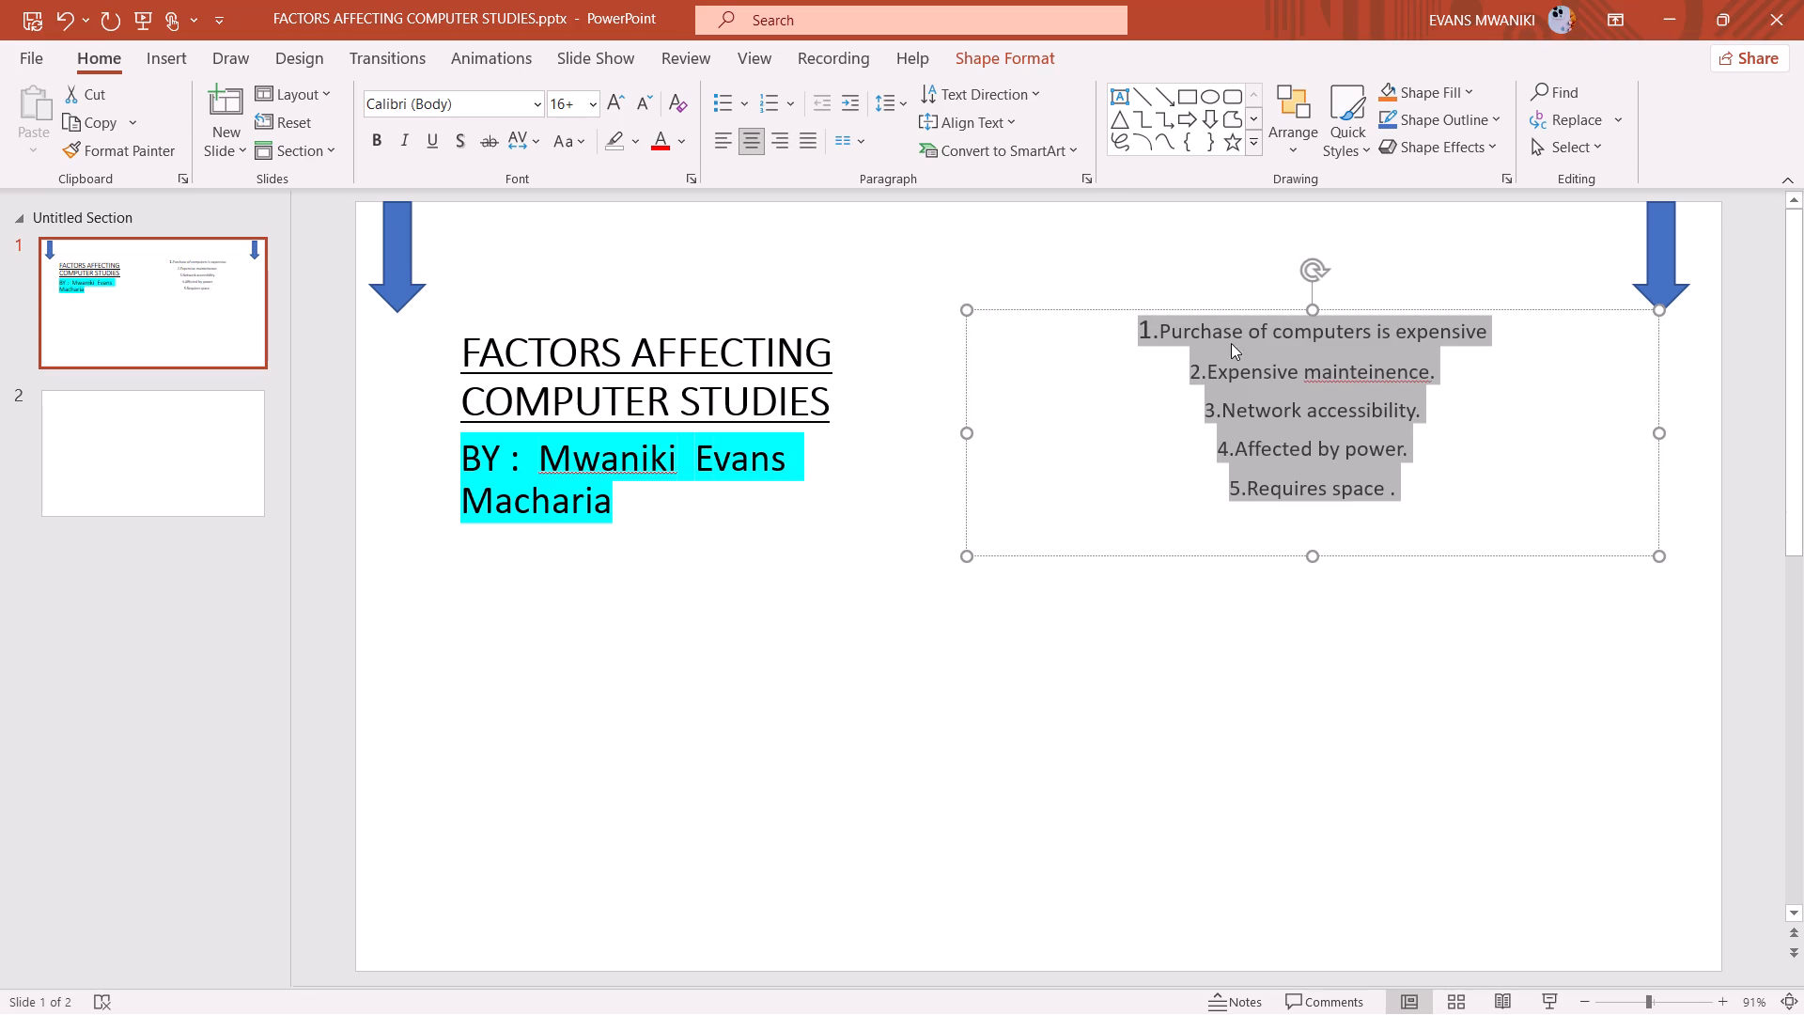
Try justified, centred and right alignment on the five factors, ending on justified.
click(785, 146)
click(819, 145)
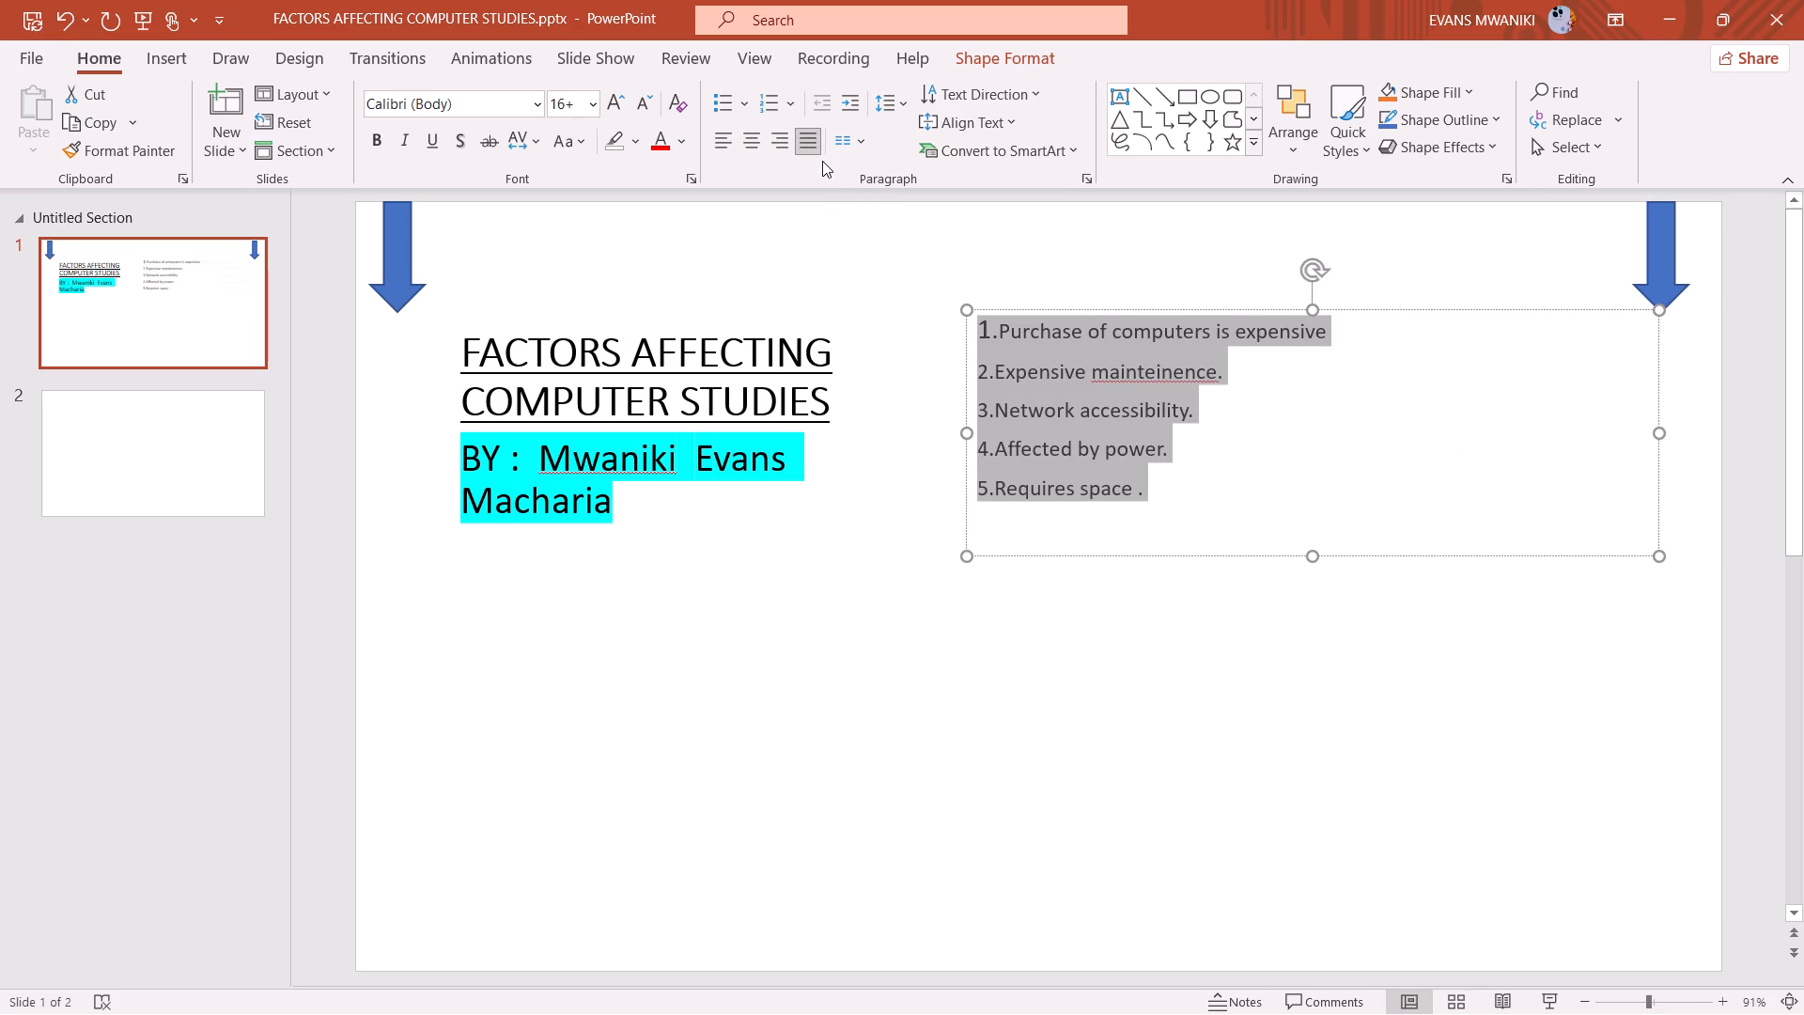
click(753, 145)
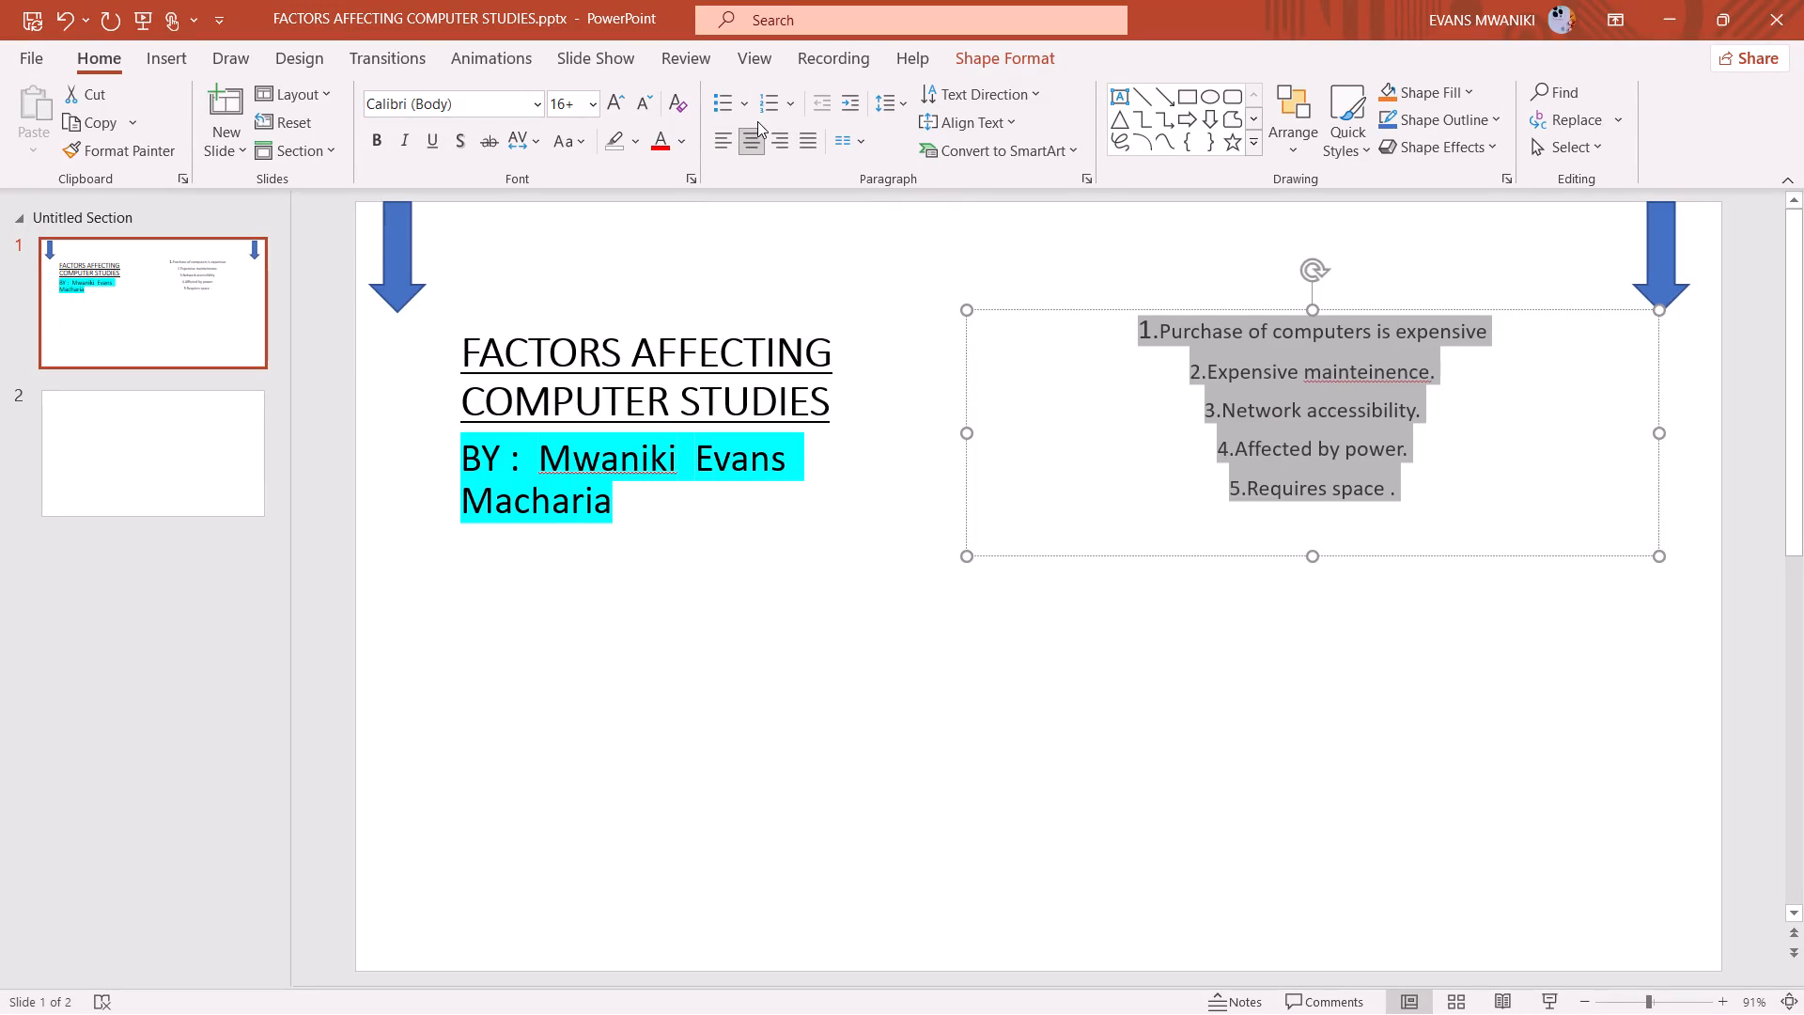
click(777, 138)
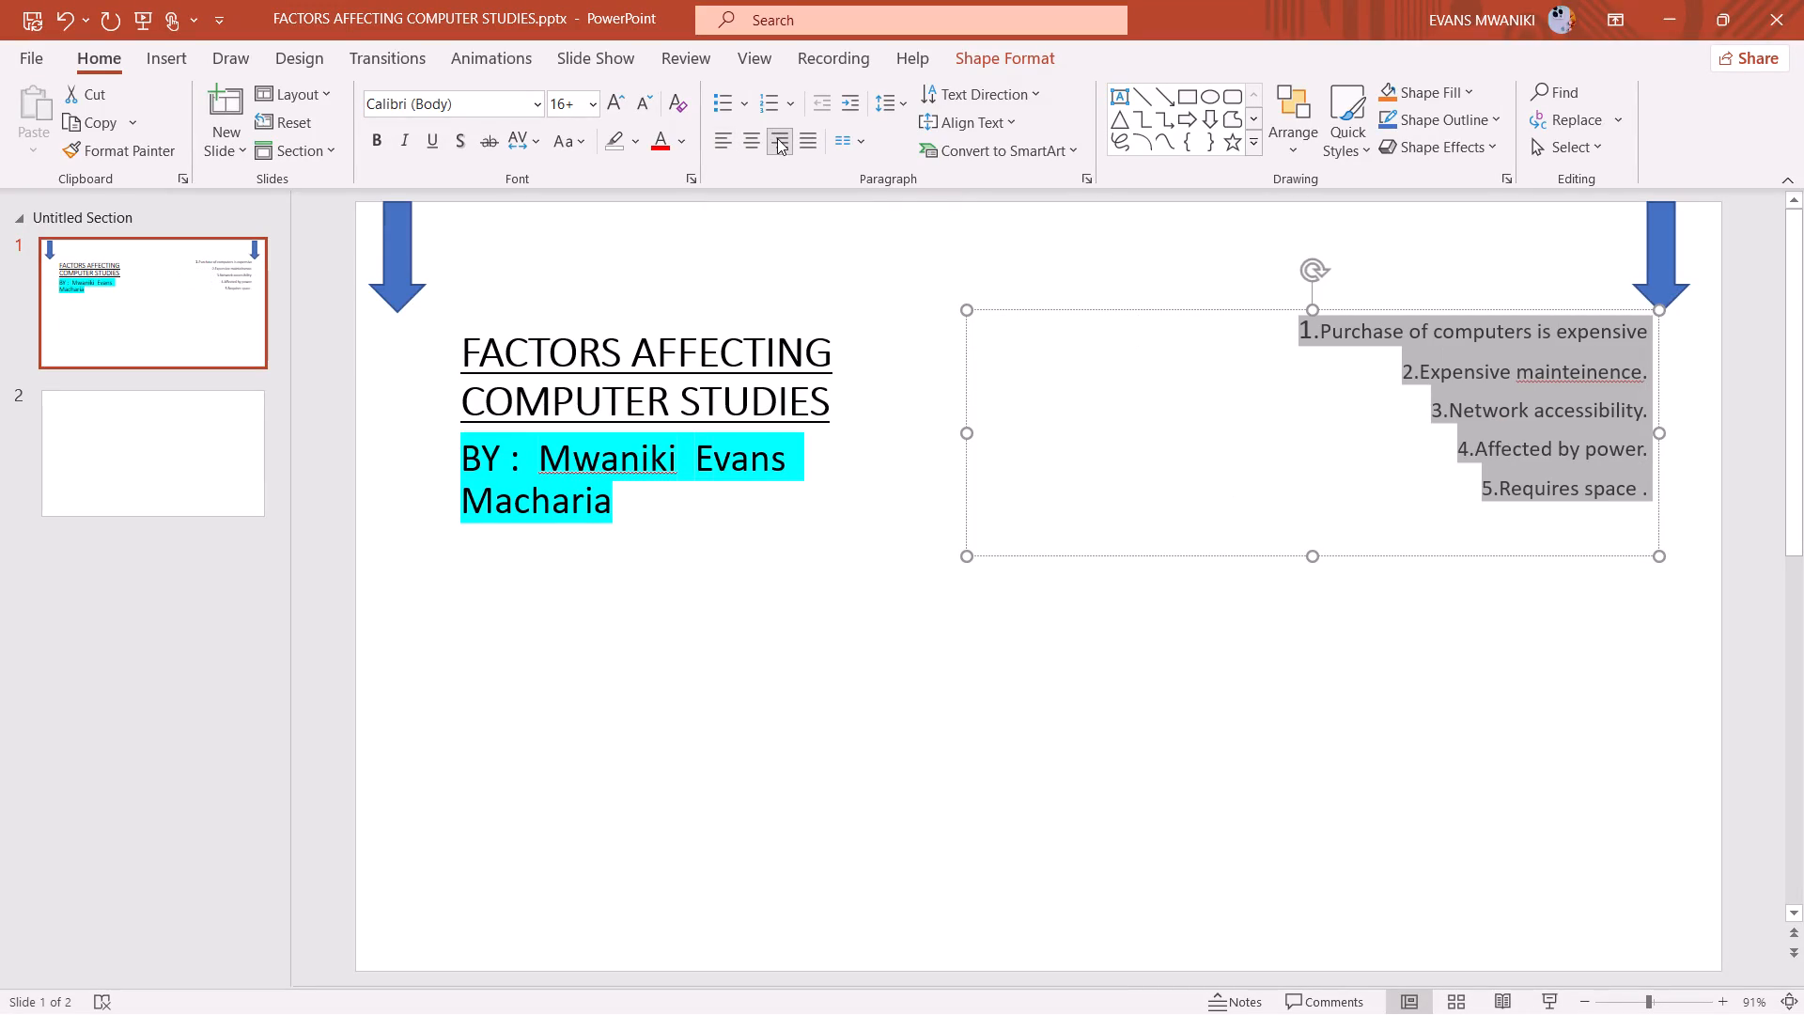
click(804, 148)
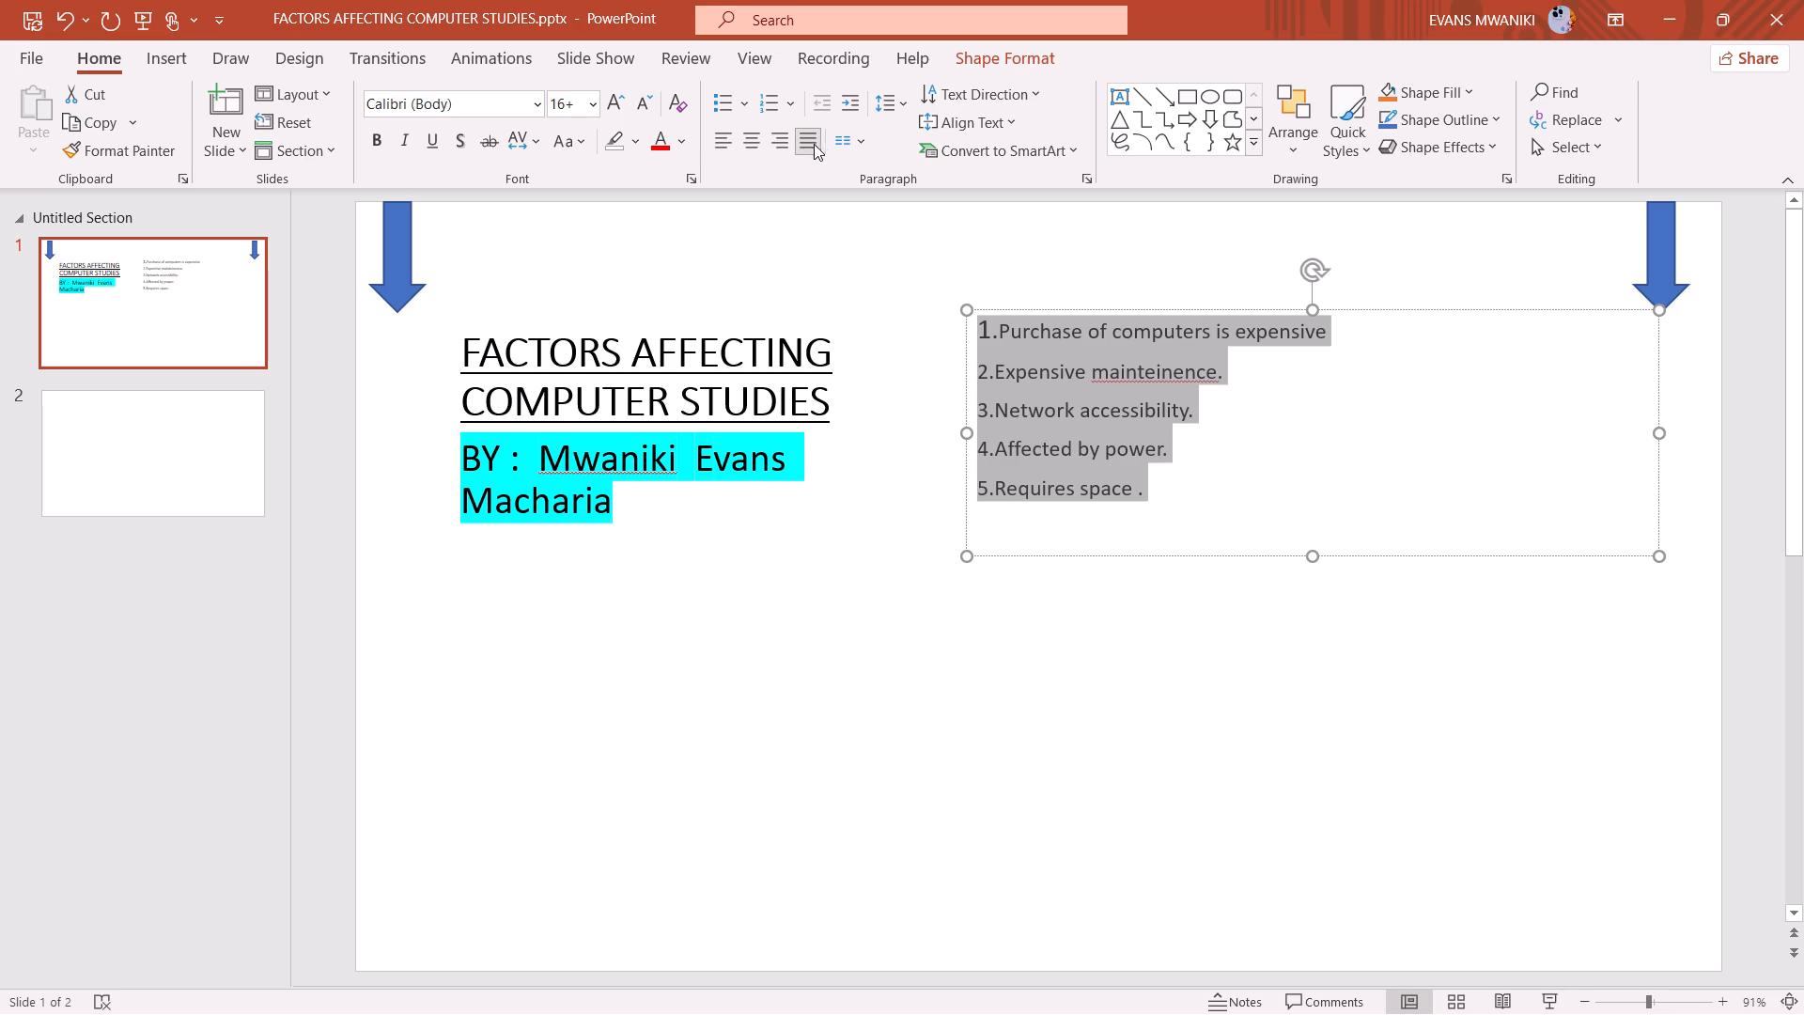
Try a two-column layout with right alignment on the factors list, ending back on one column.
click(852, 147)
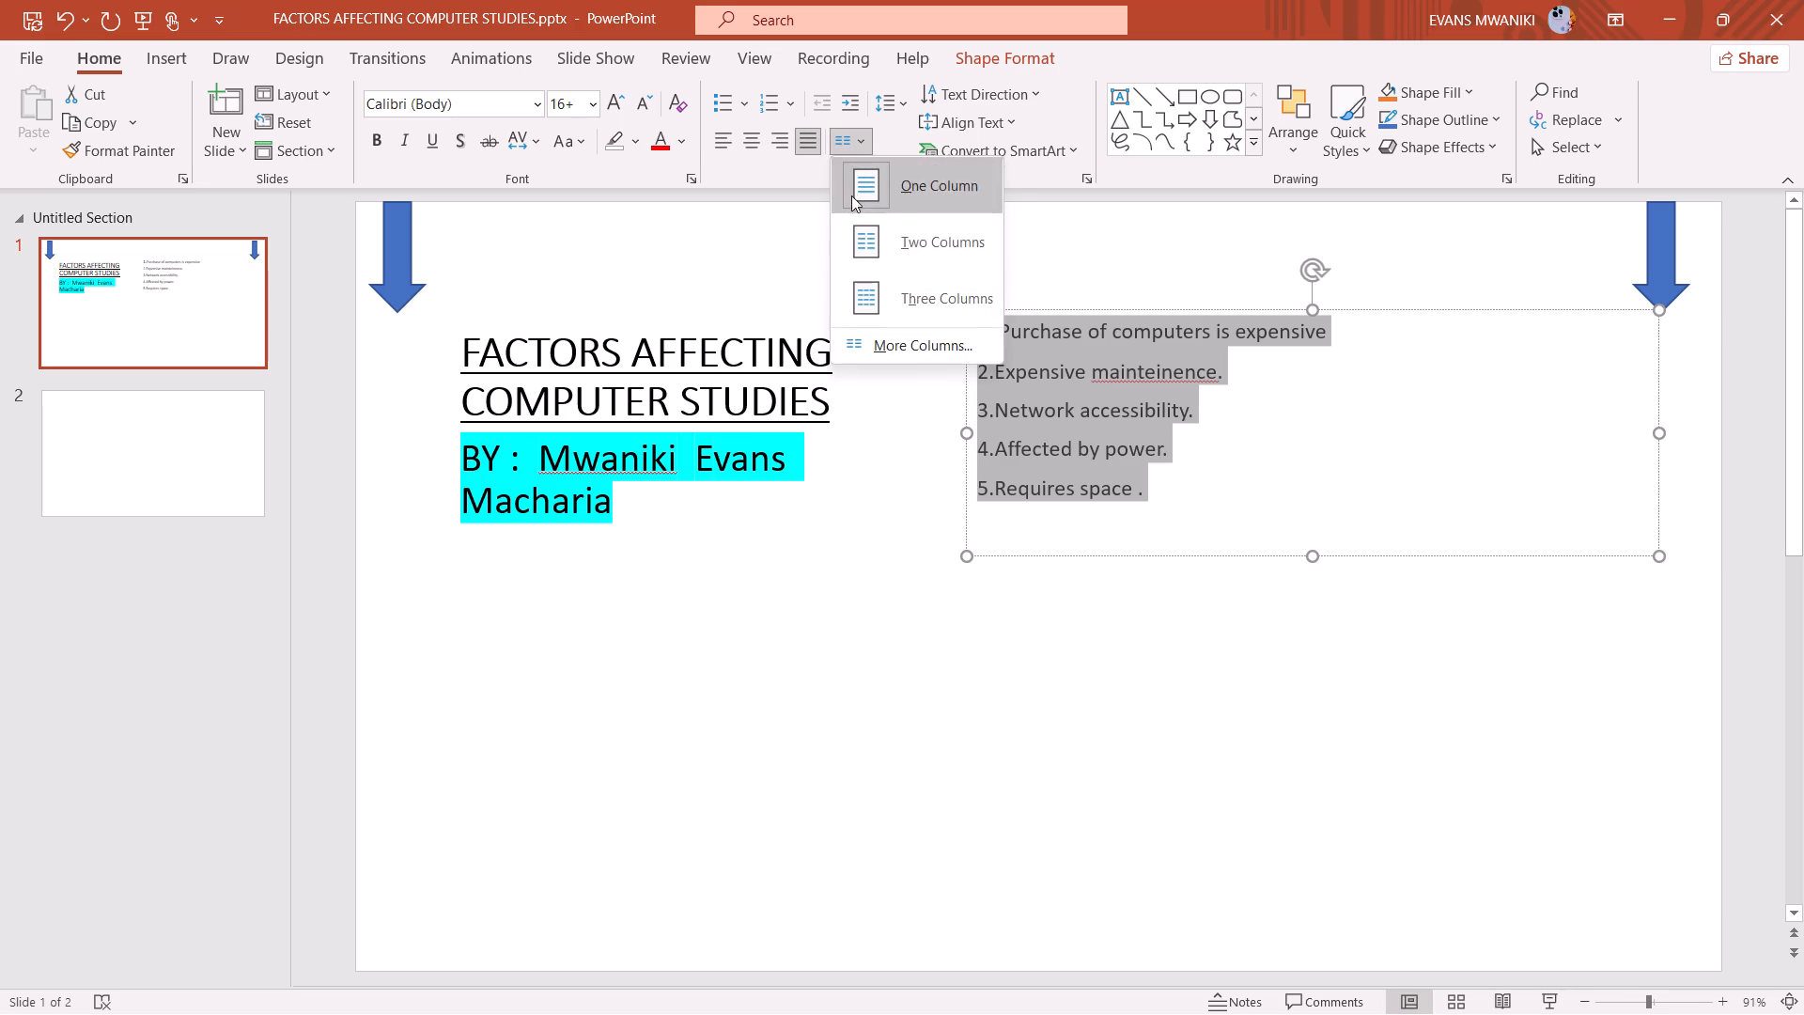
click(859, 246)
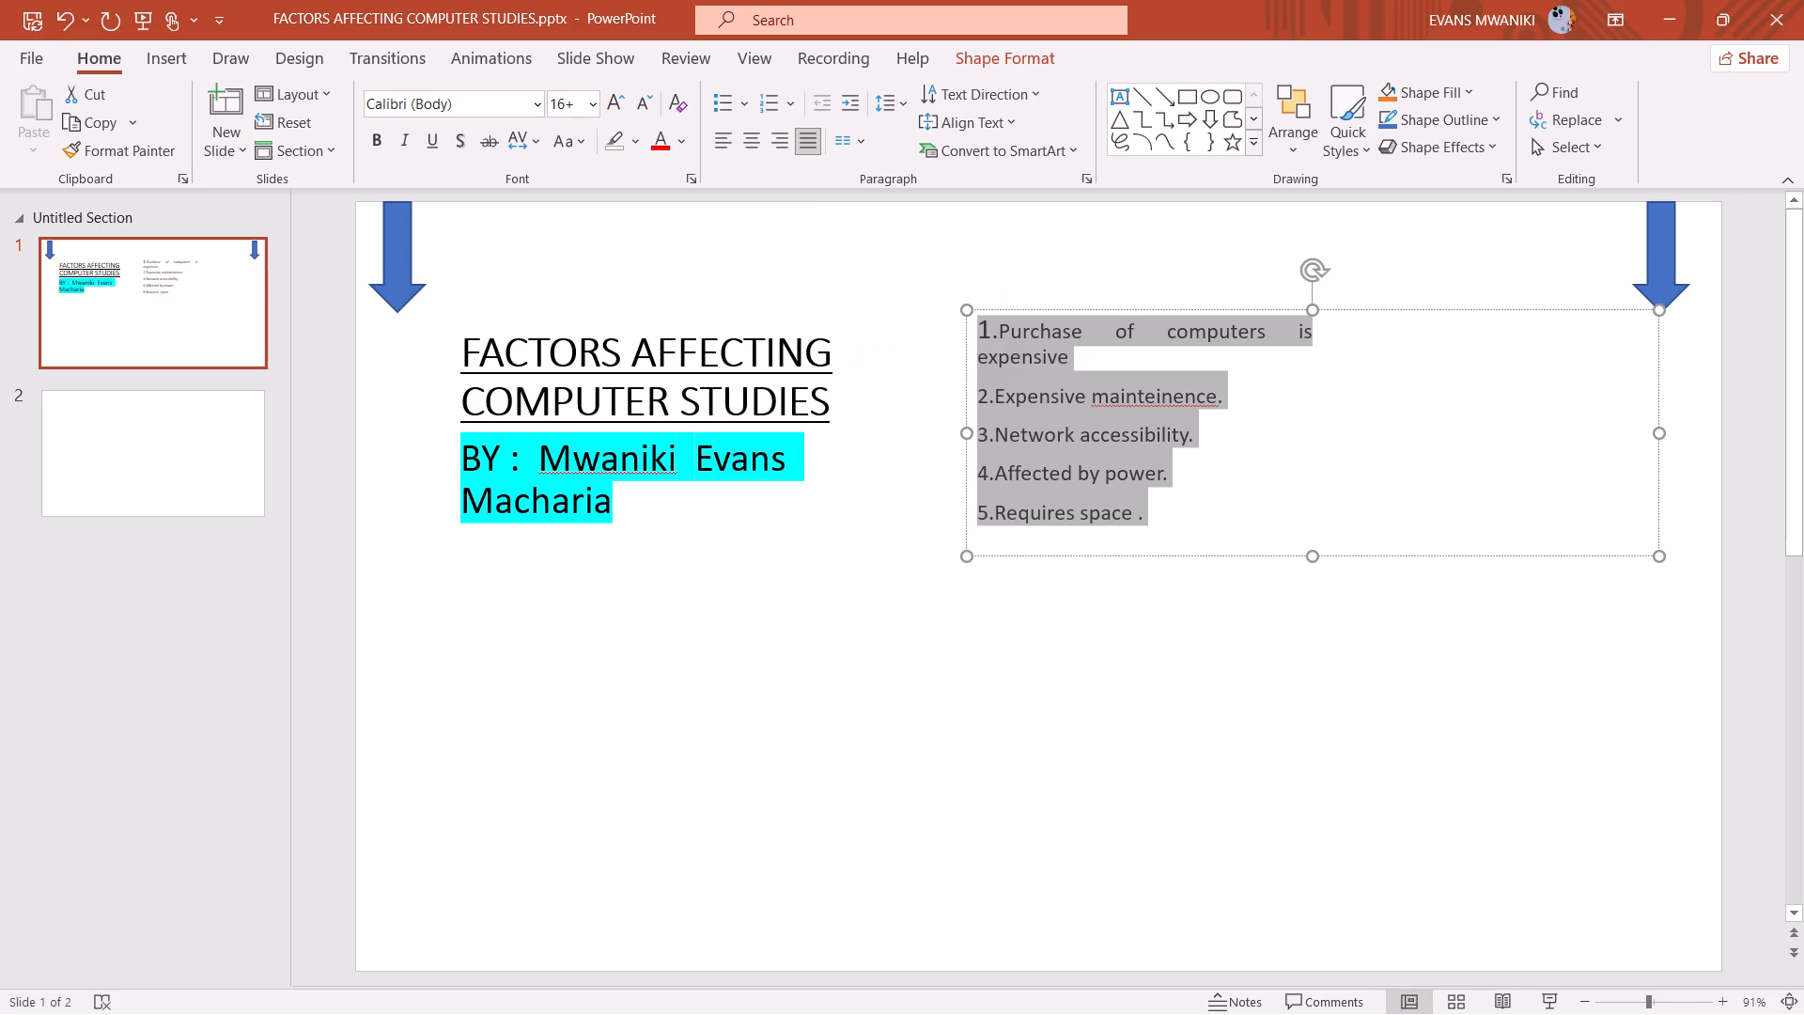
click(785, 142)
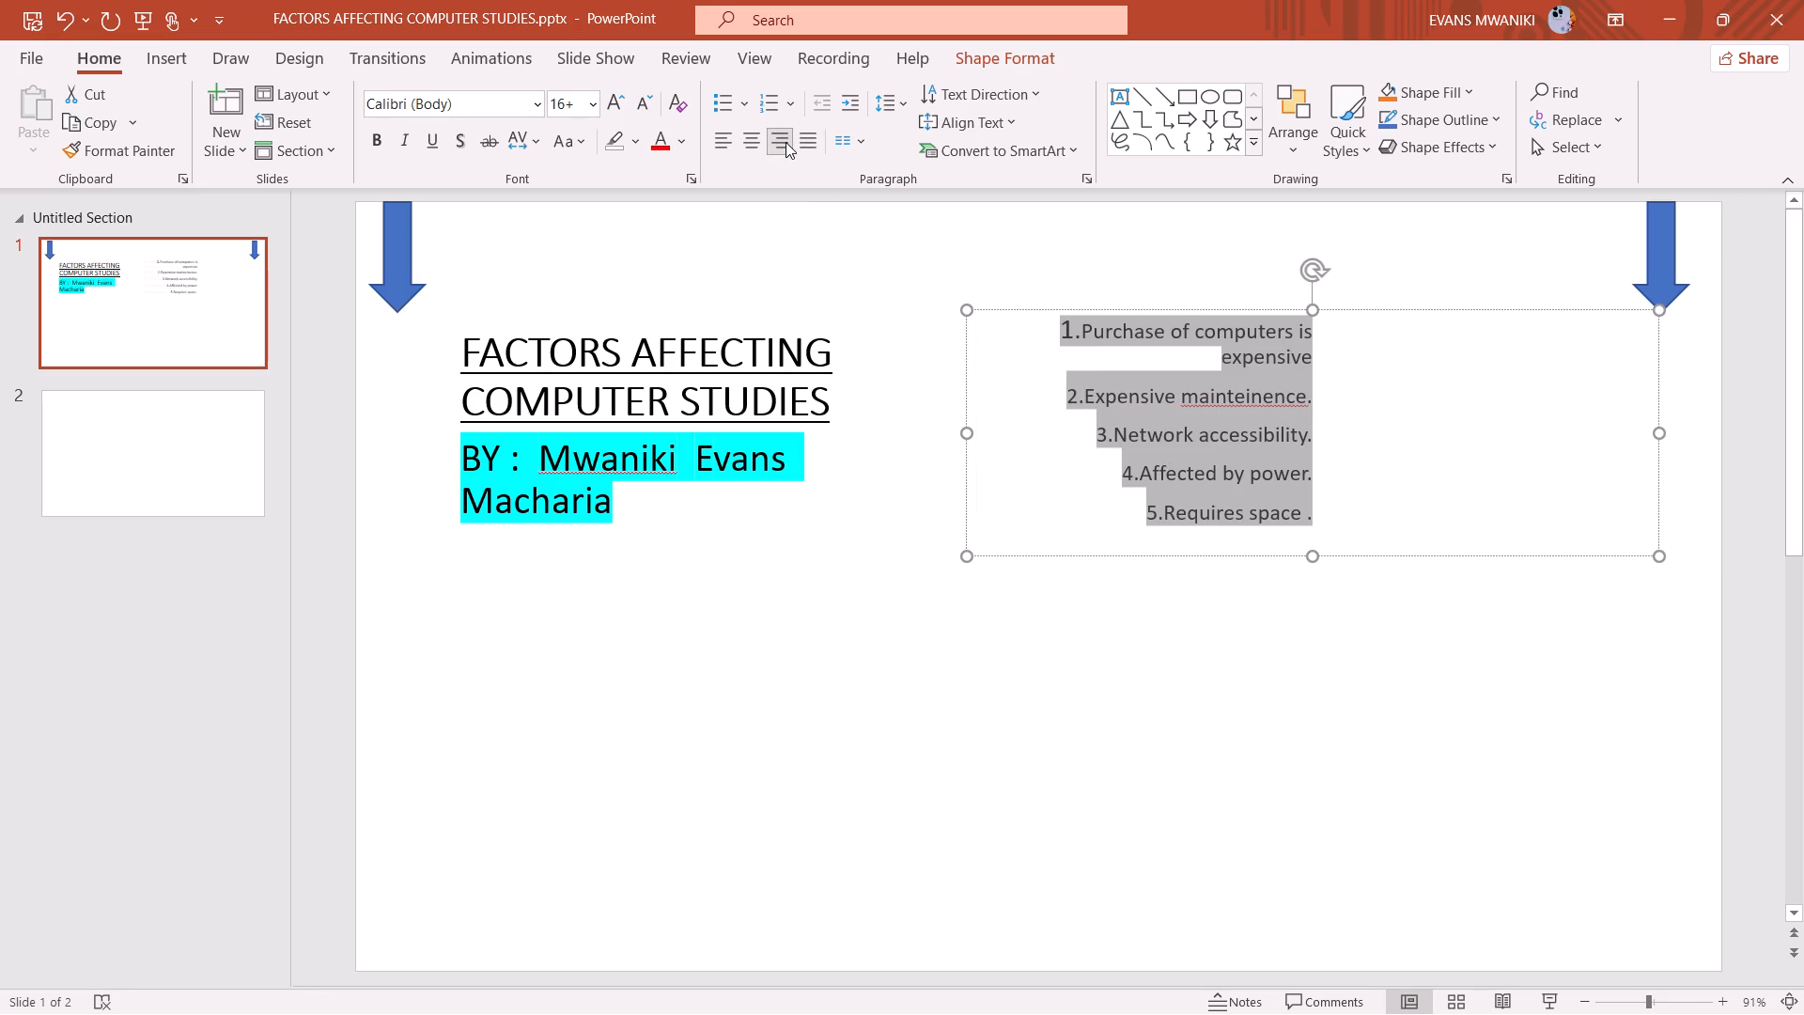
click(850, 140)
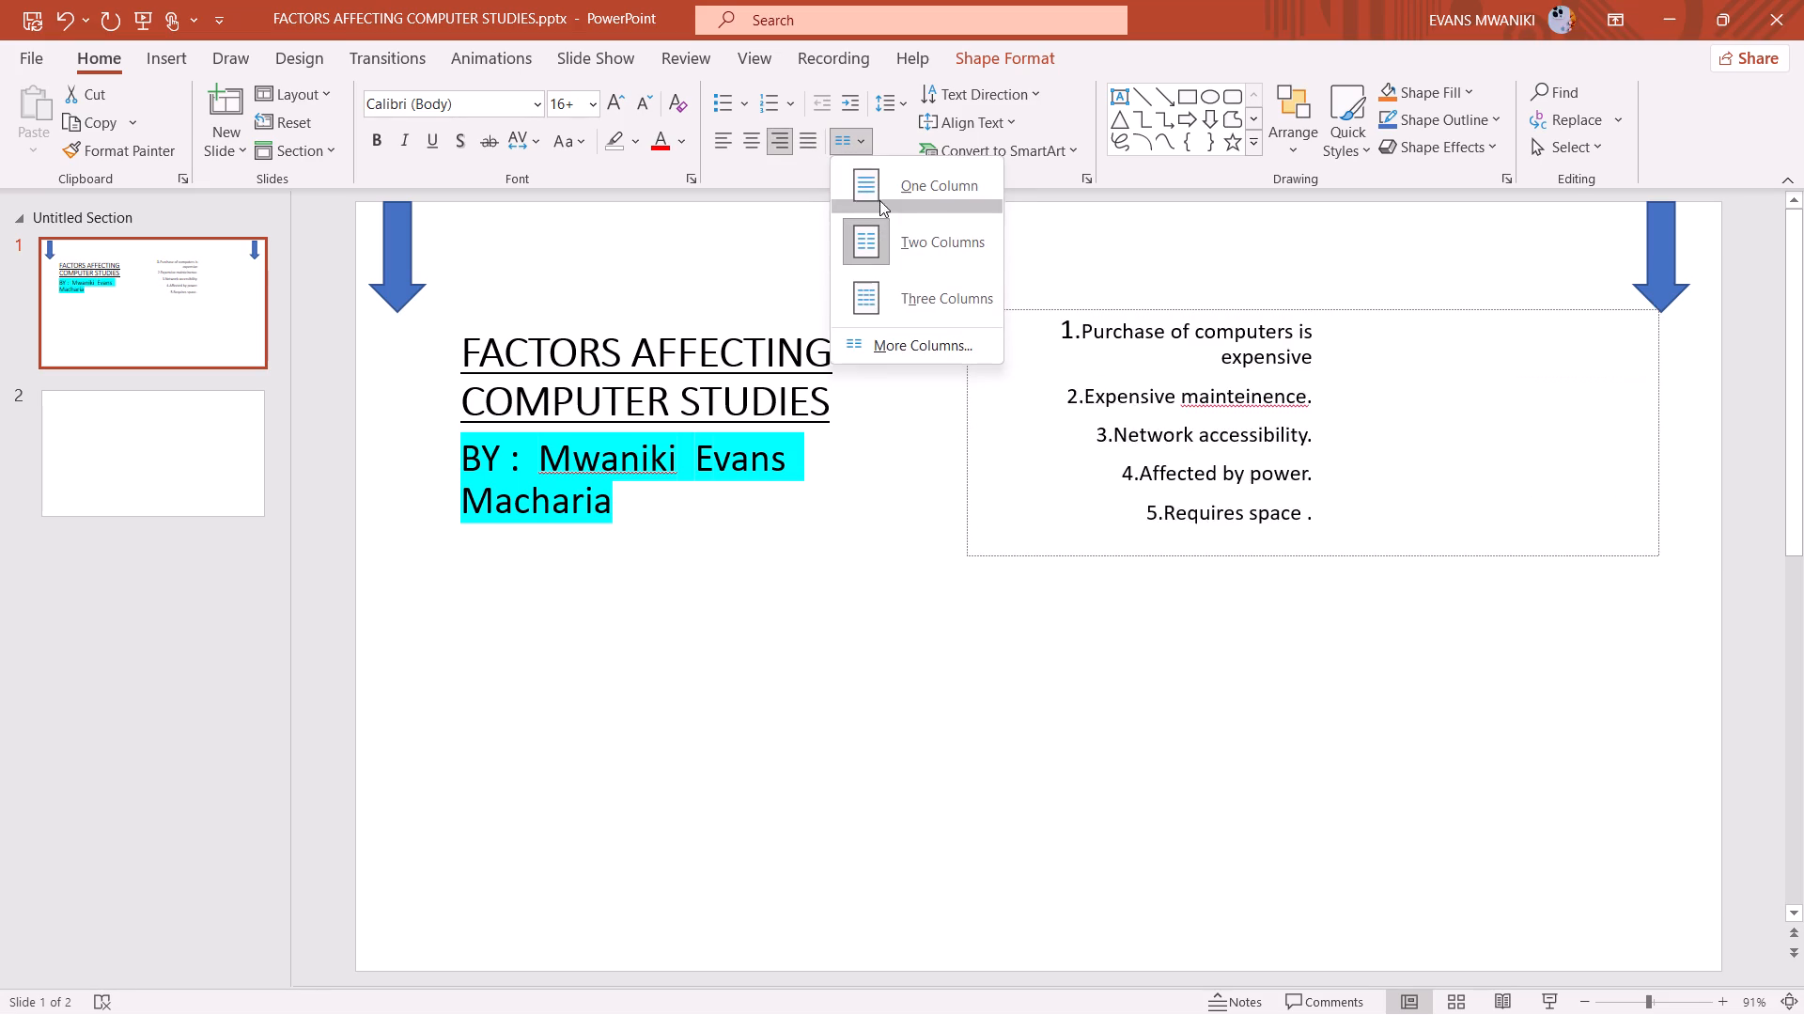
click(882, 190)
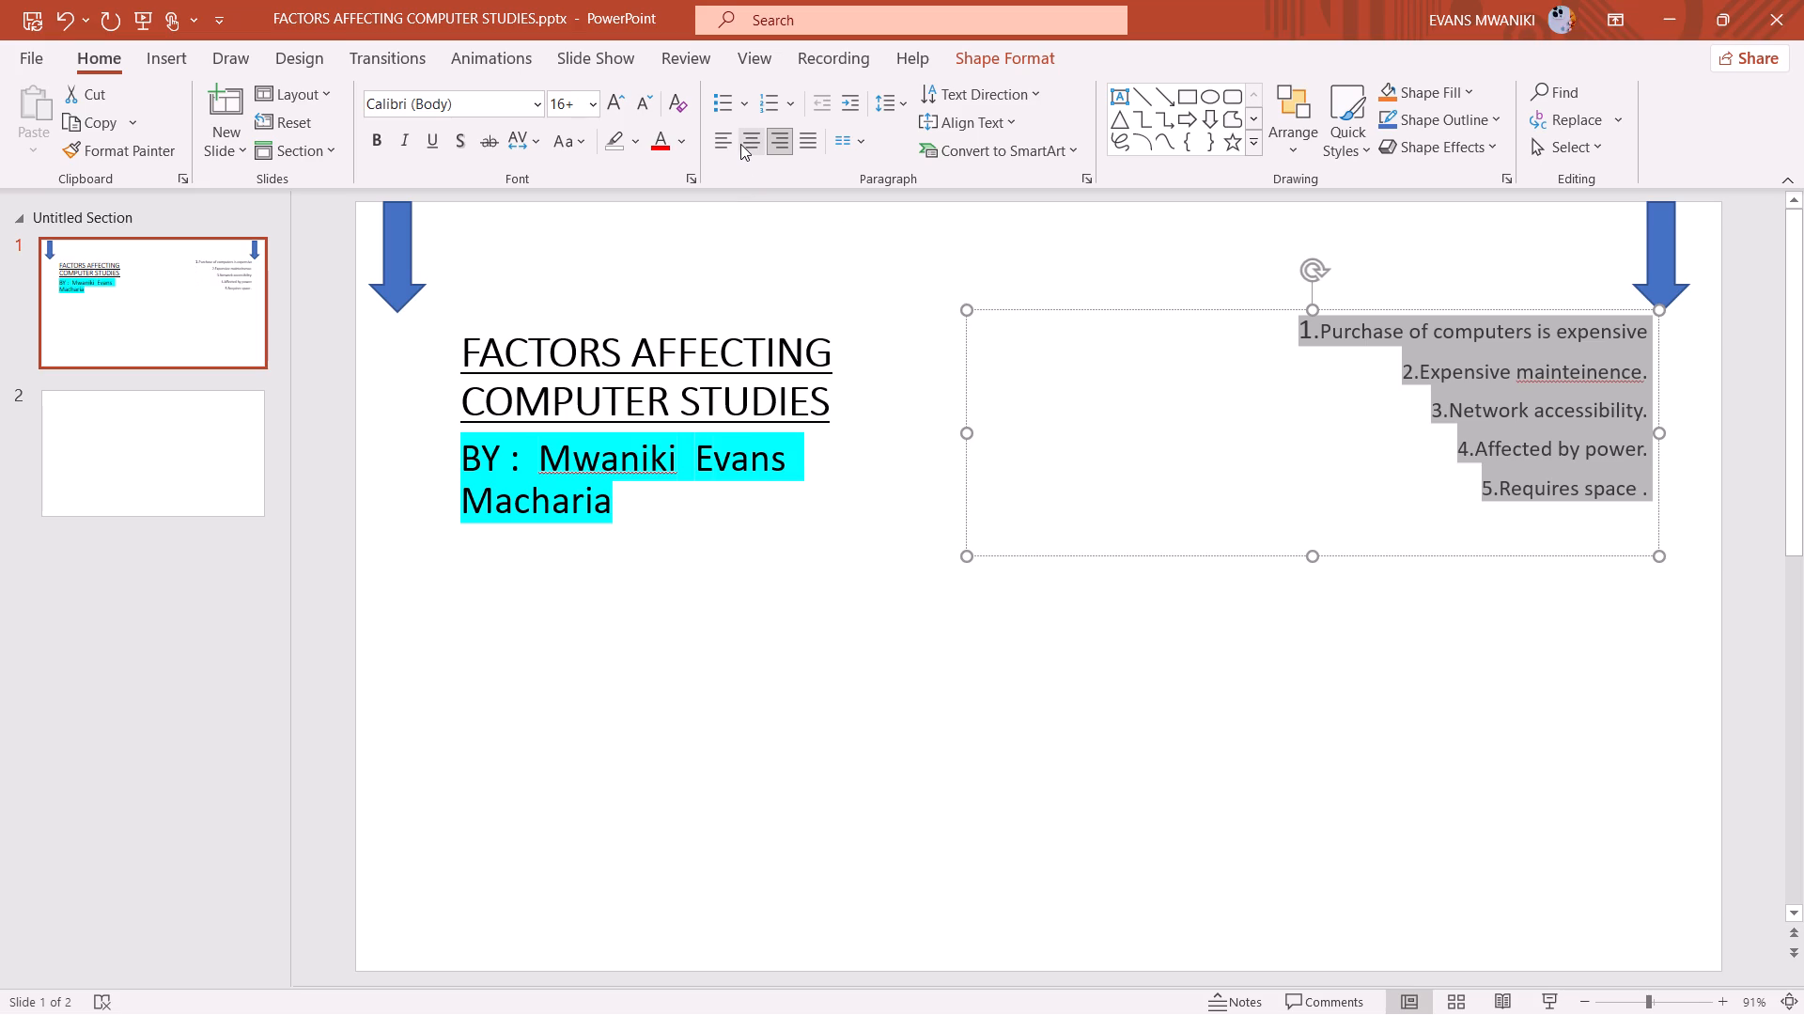
Compare left alignment on the factors list, finish with all five items centre-aligned, and deselect the text box.
click(739, 143)
click(719, 140)
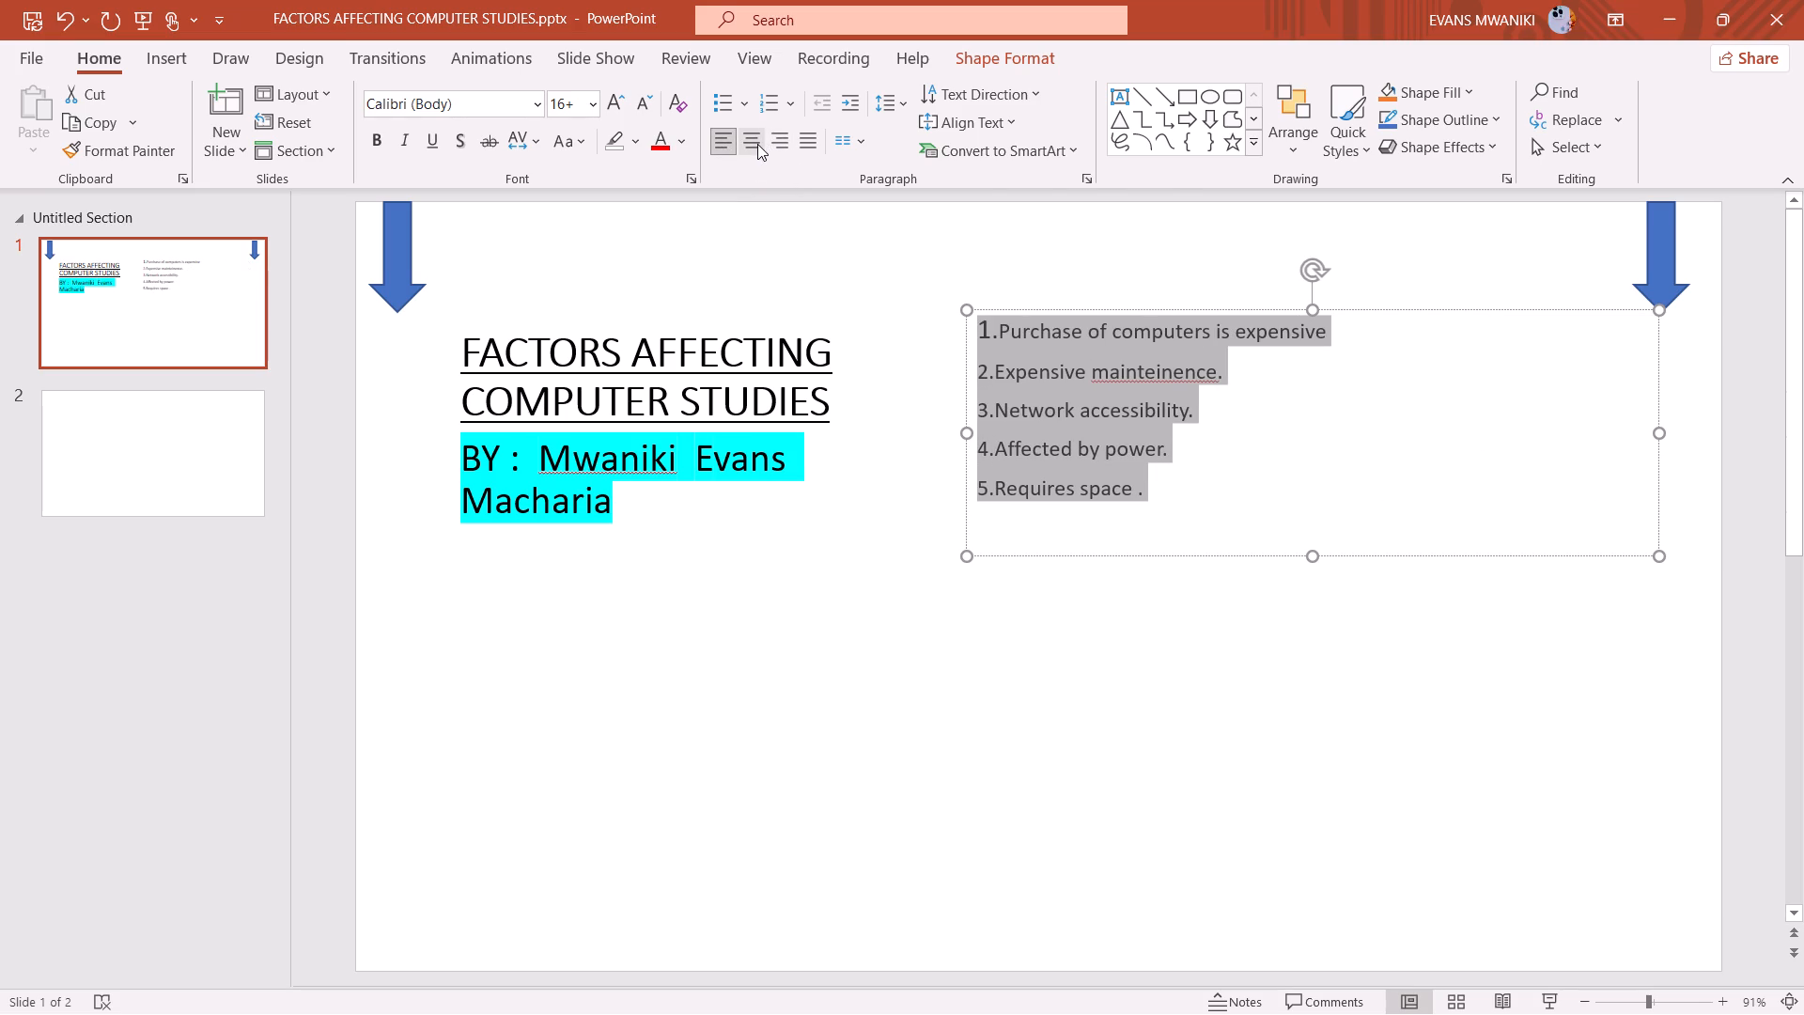
click(757, 139)
click(1016, 751)
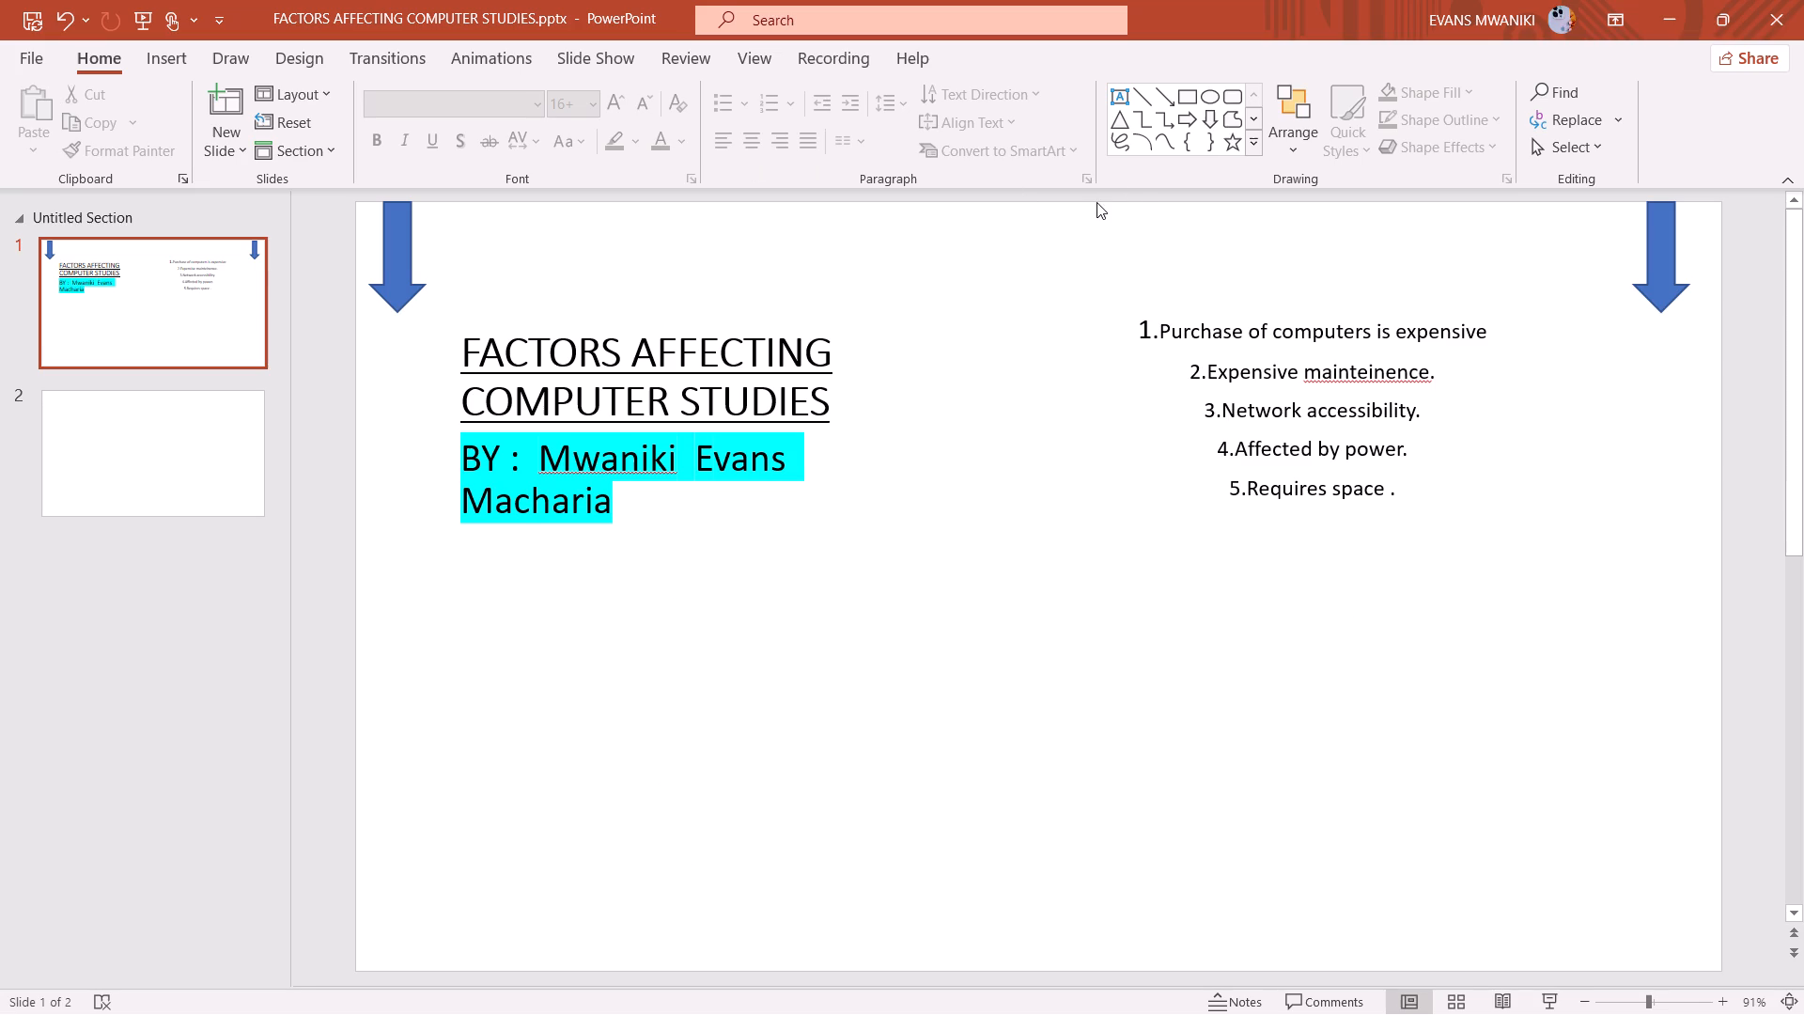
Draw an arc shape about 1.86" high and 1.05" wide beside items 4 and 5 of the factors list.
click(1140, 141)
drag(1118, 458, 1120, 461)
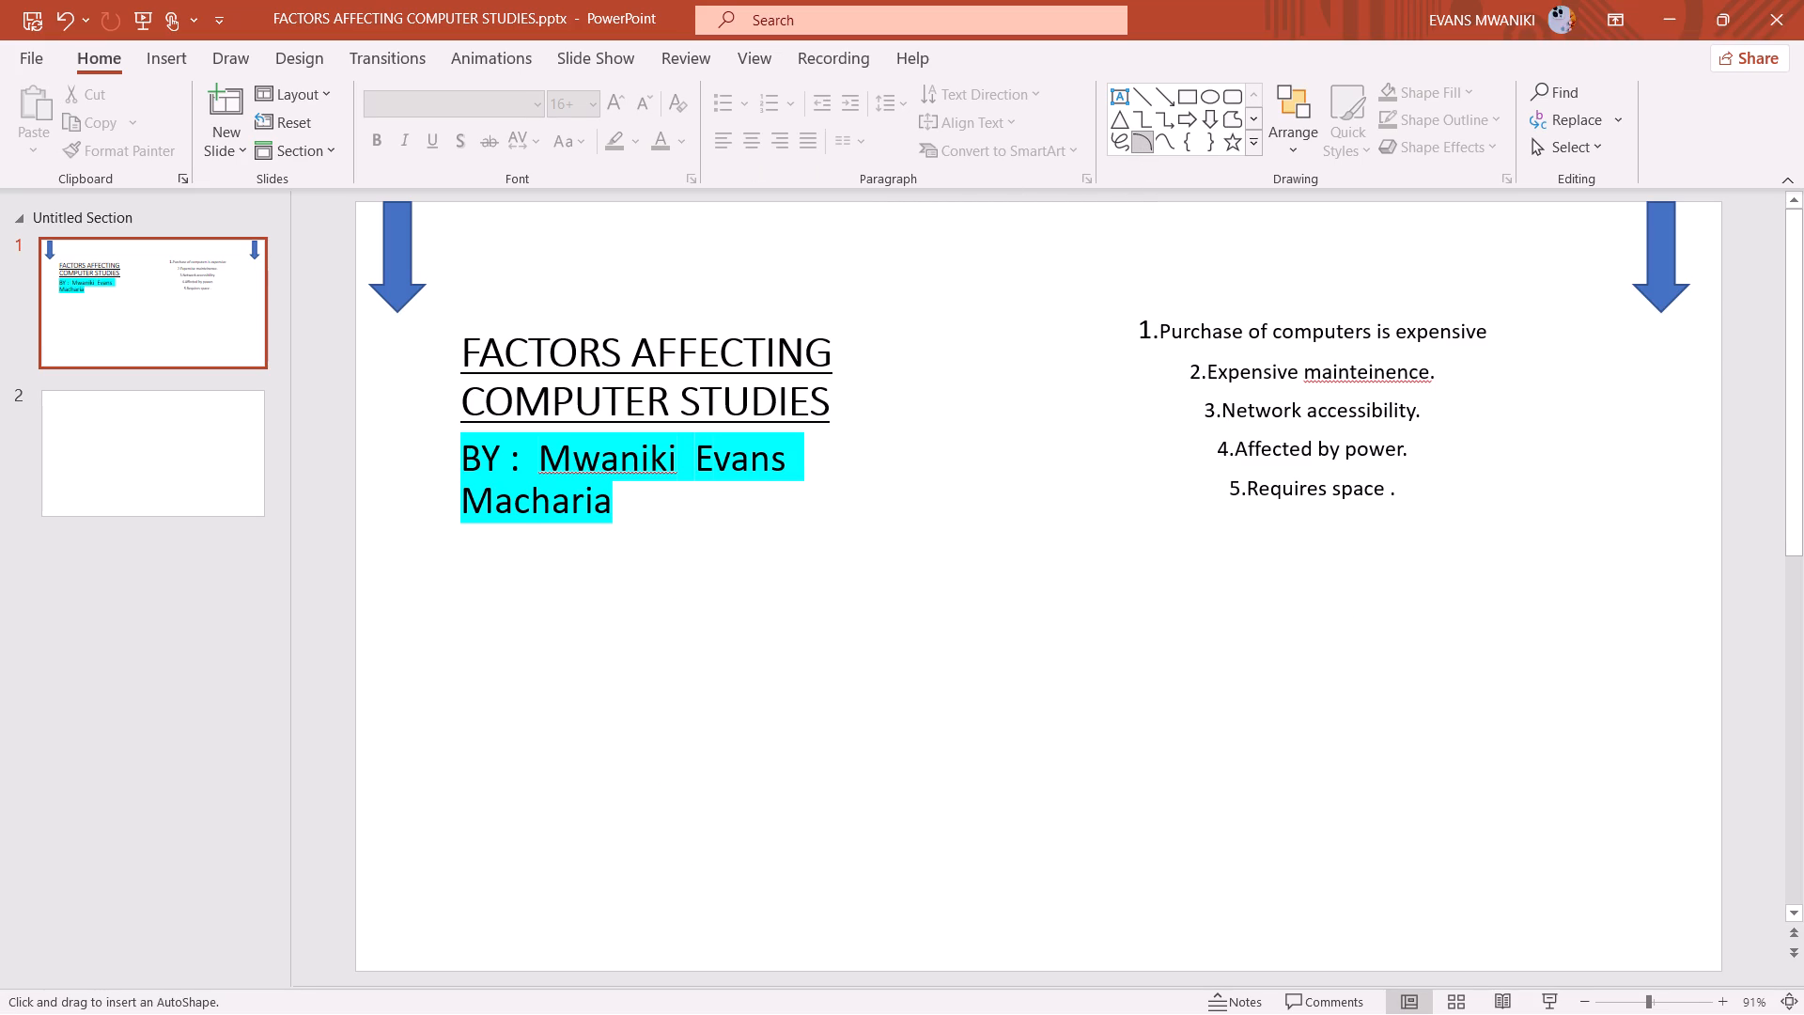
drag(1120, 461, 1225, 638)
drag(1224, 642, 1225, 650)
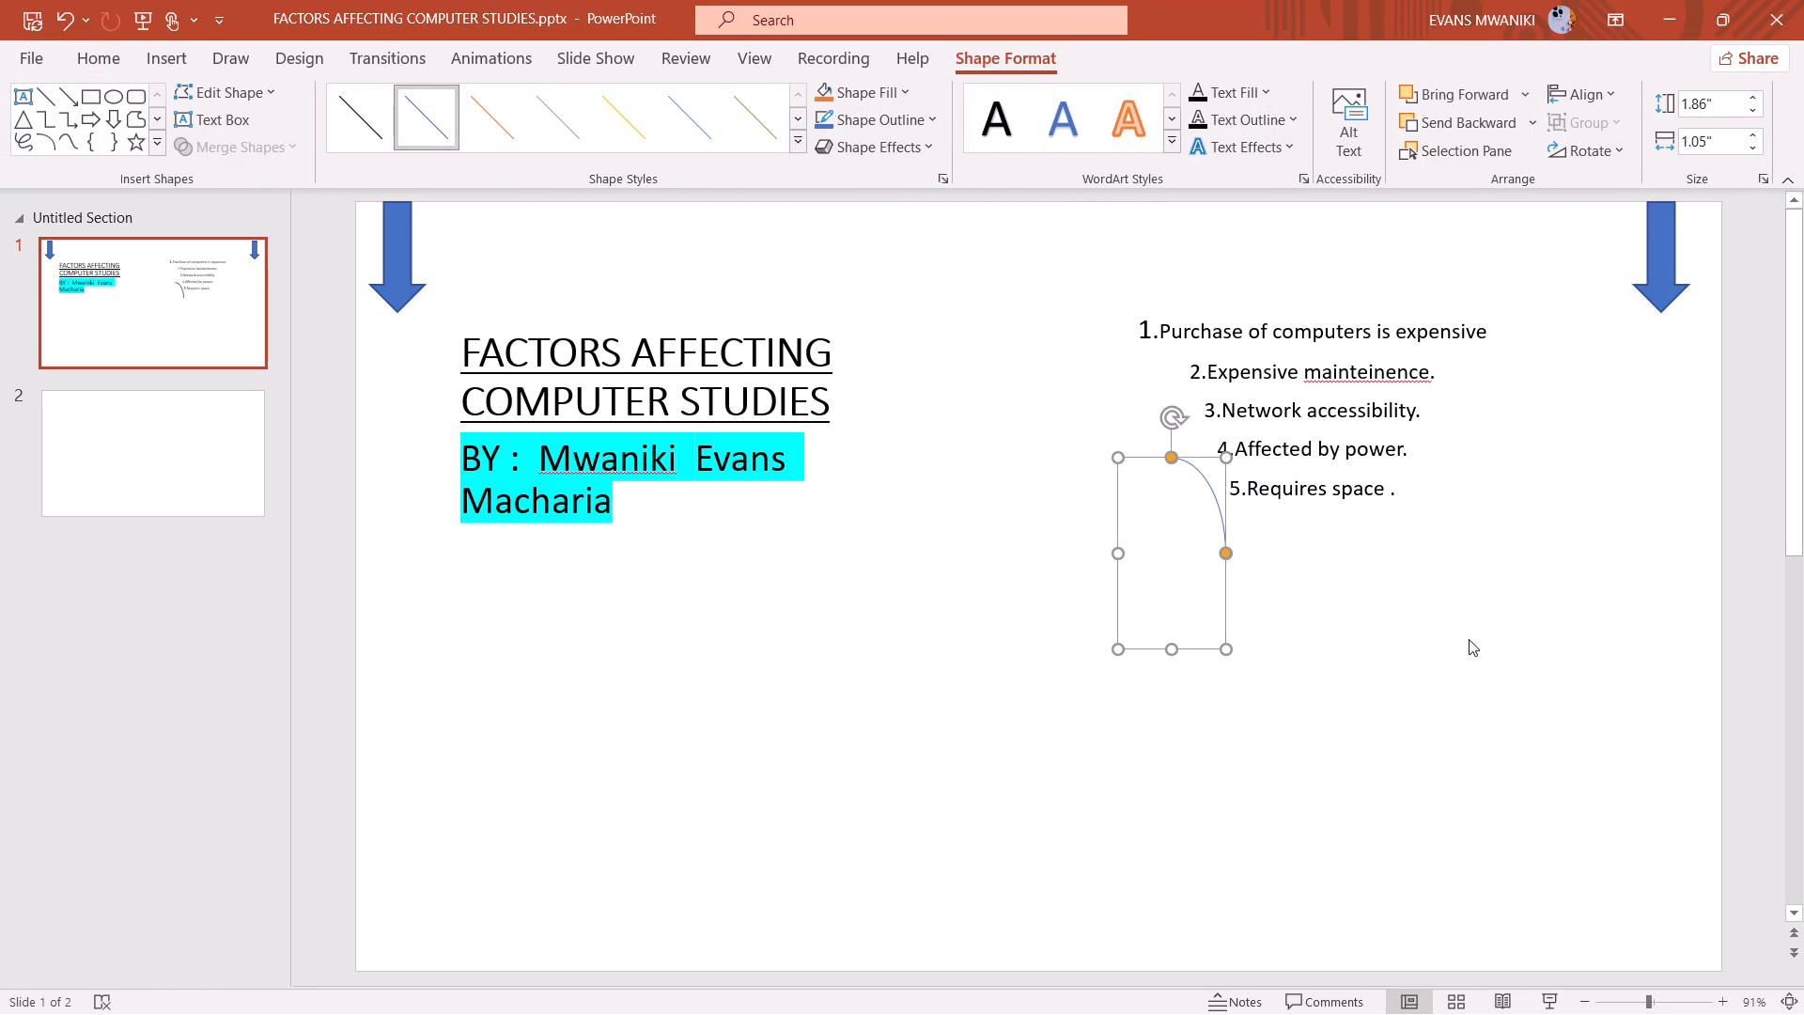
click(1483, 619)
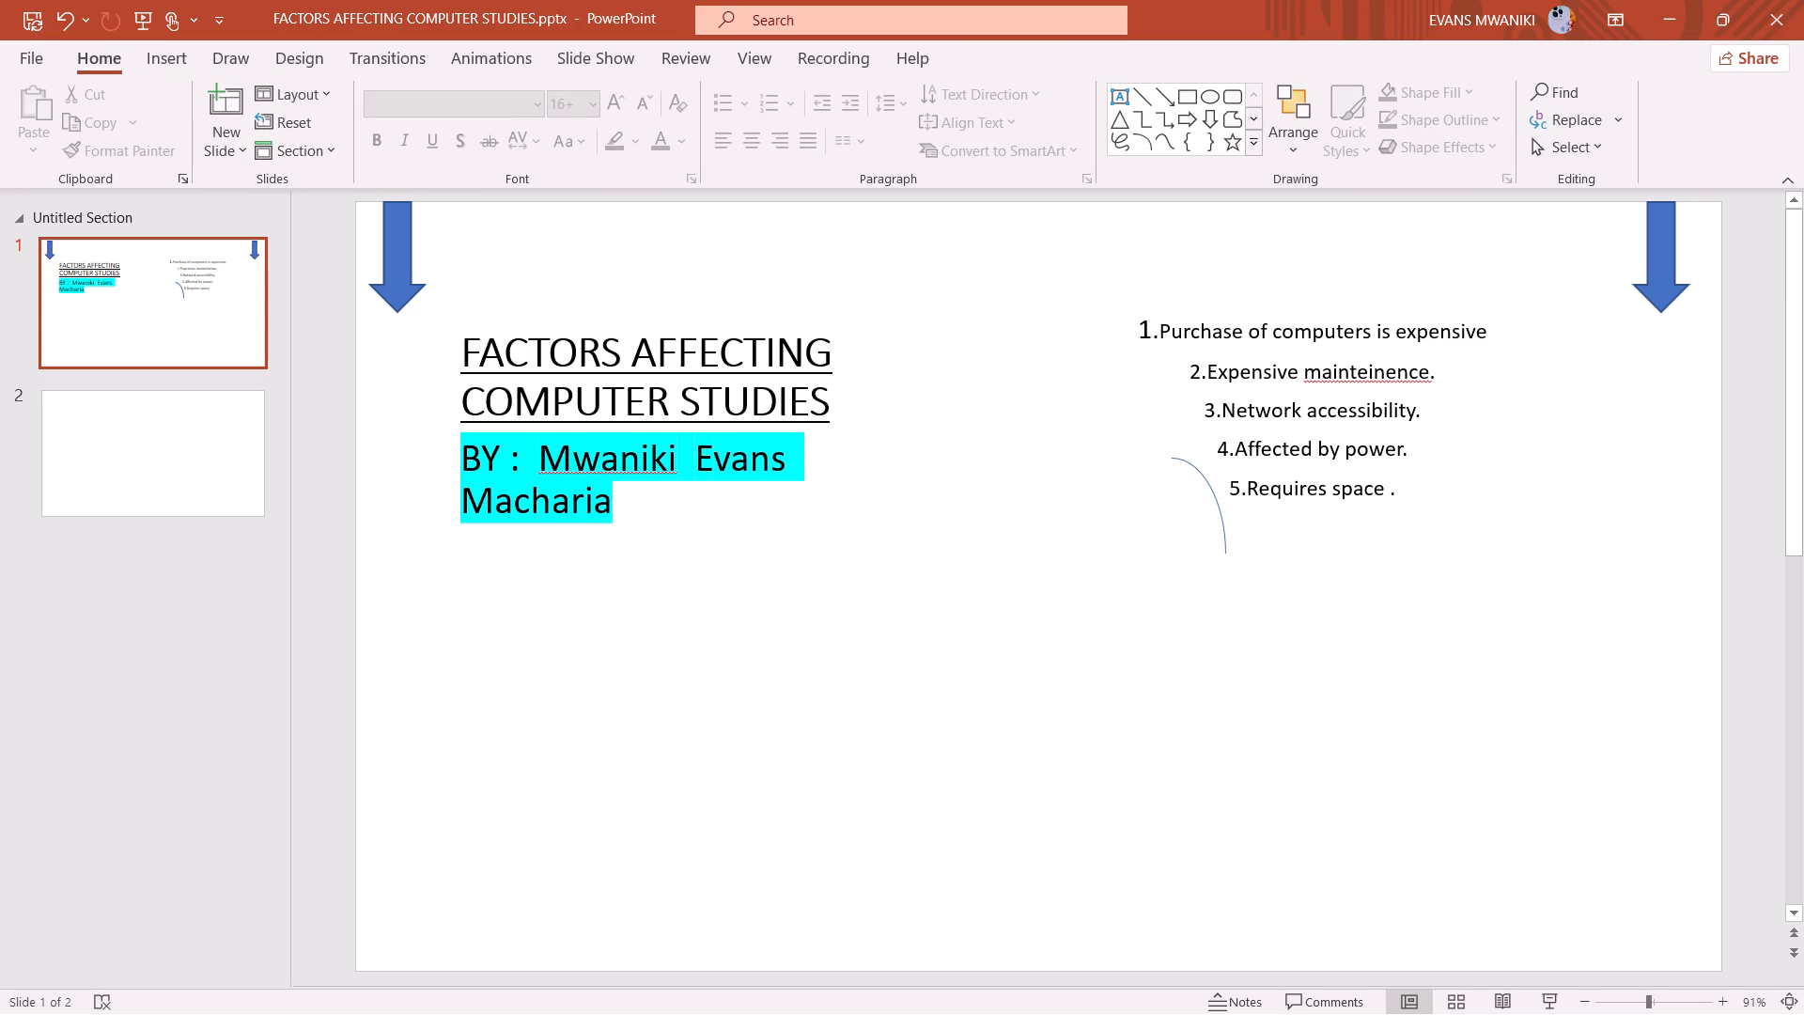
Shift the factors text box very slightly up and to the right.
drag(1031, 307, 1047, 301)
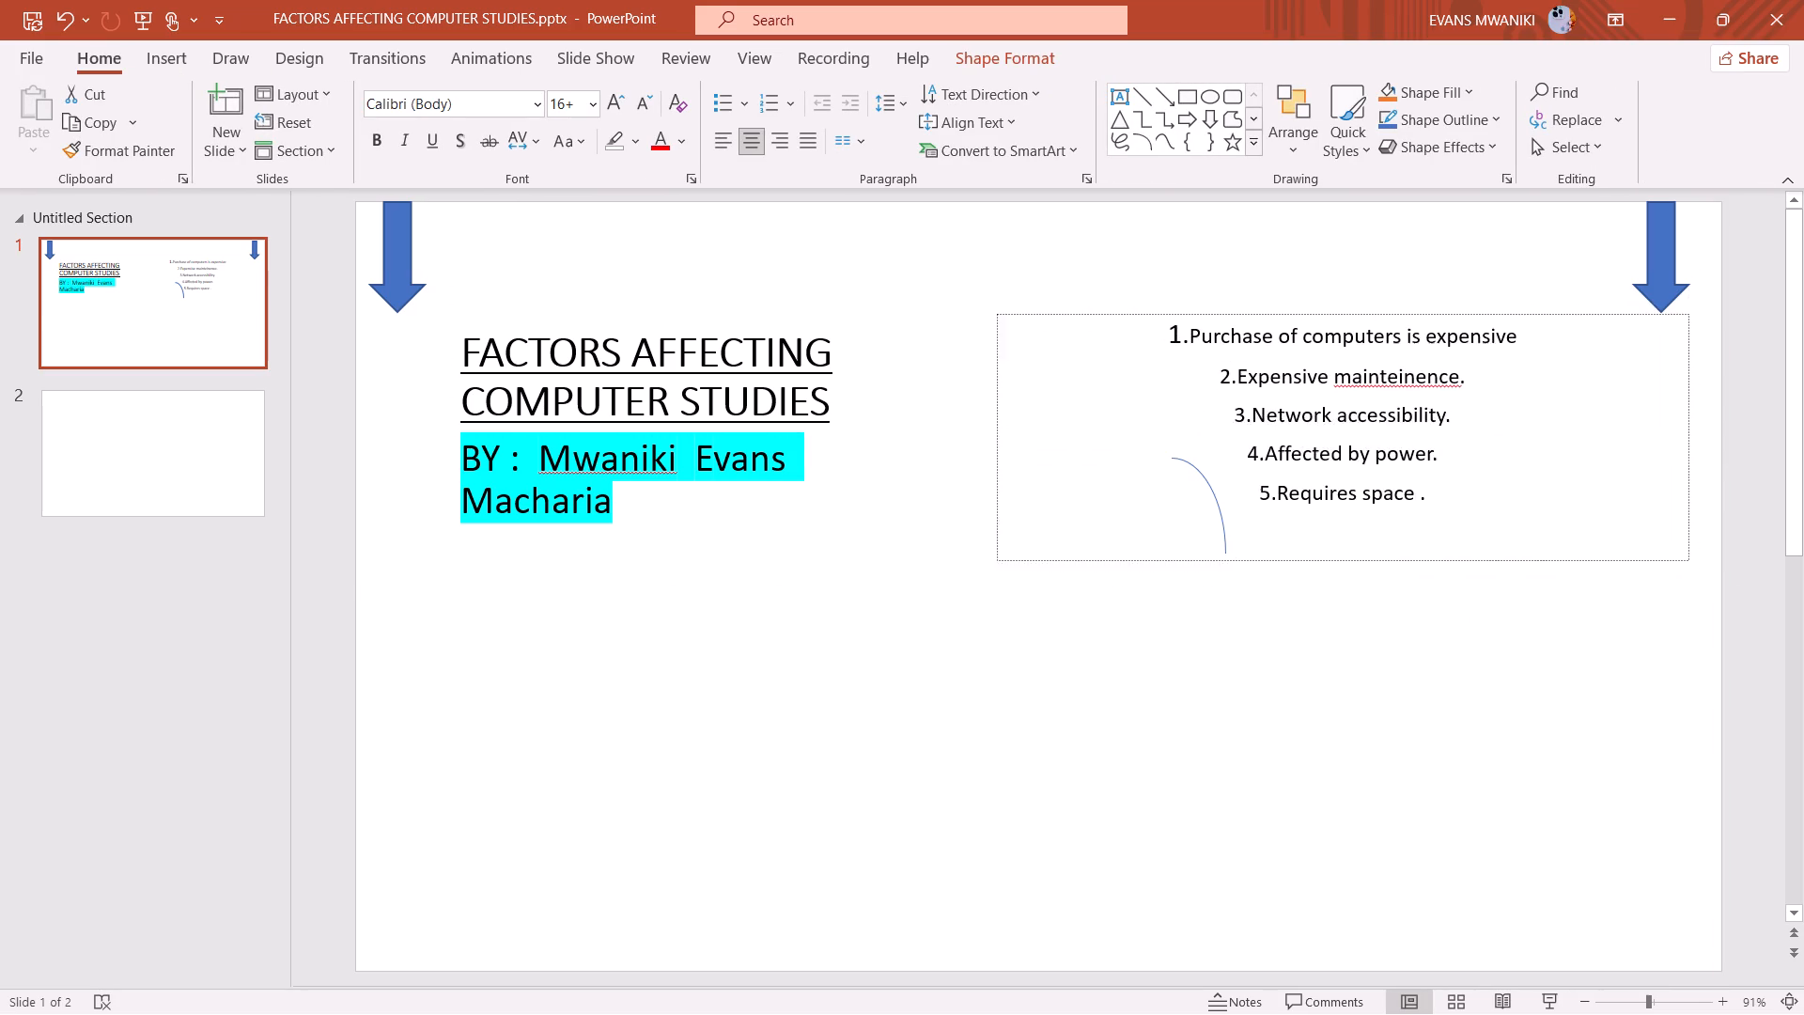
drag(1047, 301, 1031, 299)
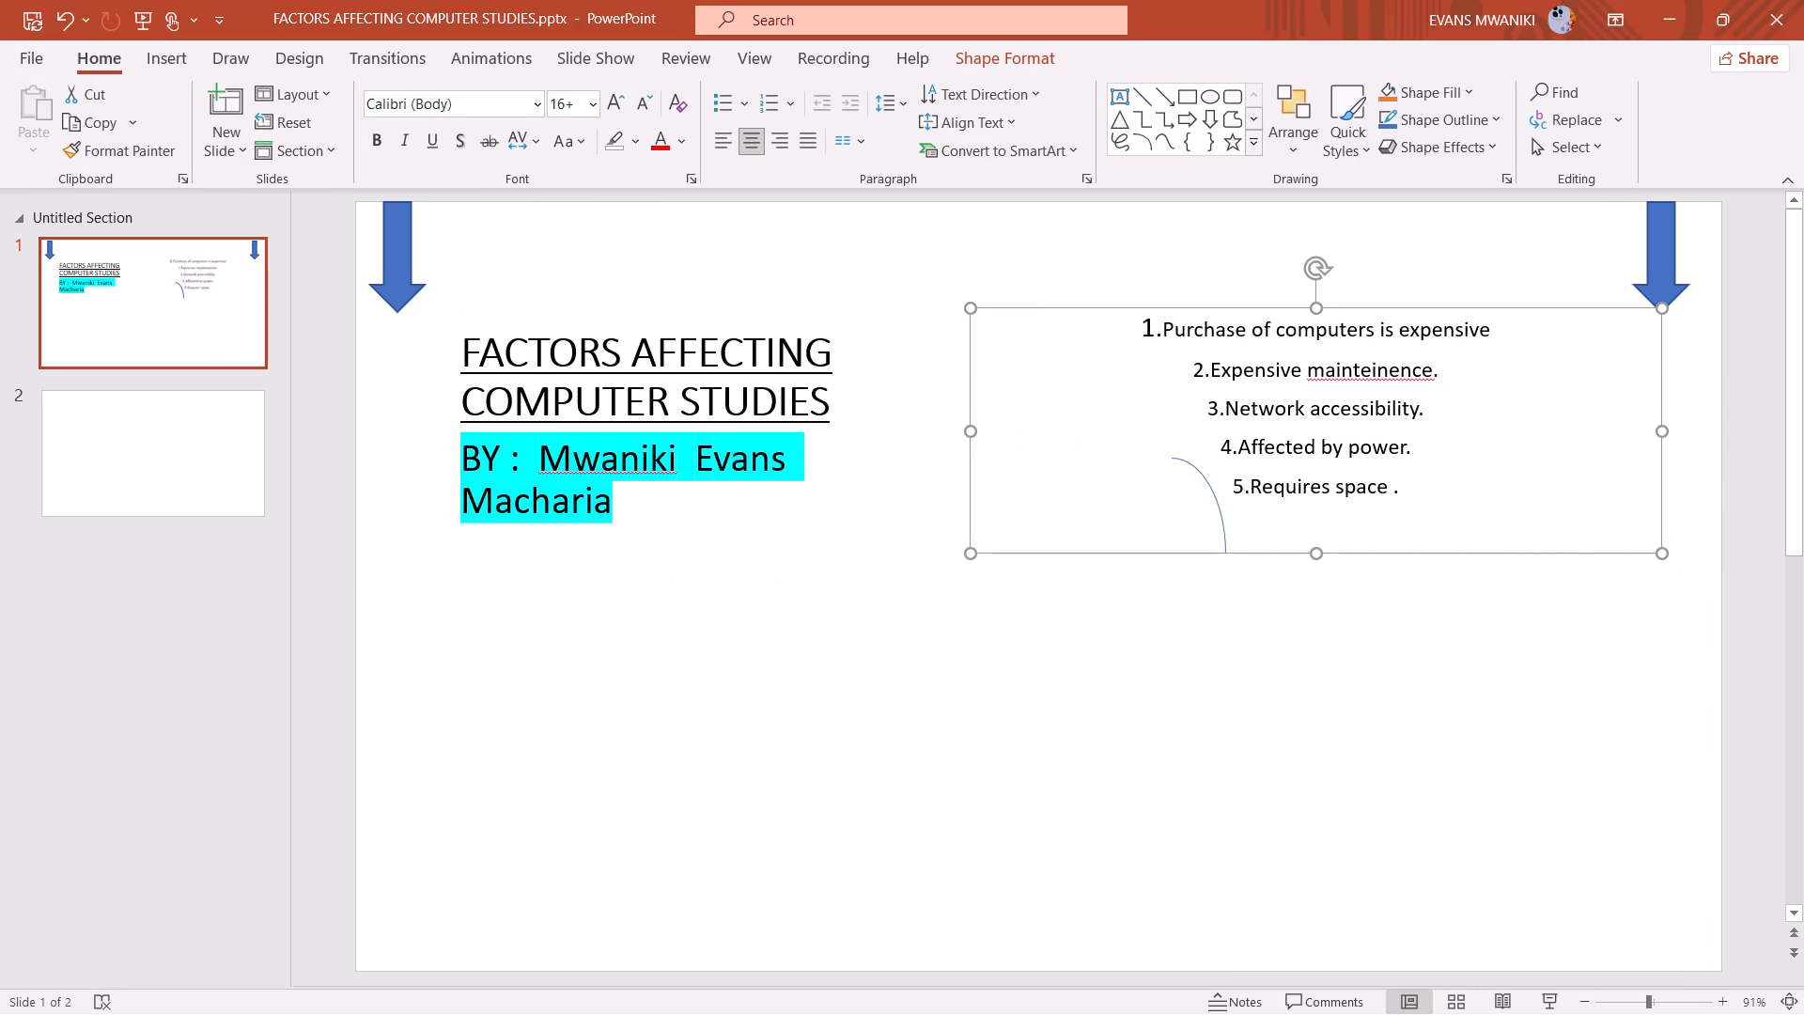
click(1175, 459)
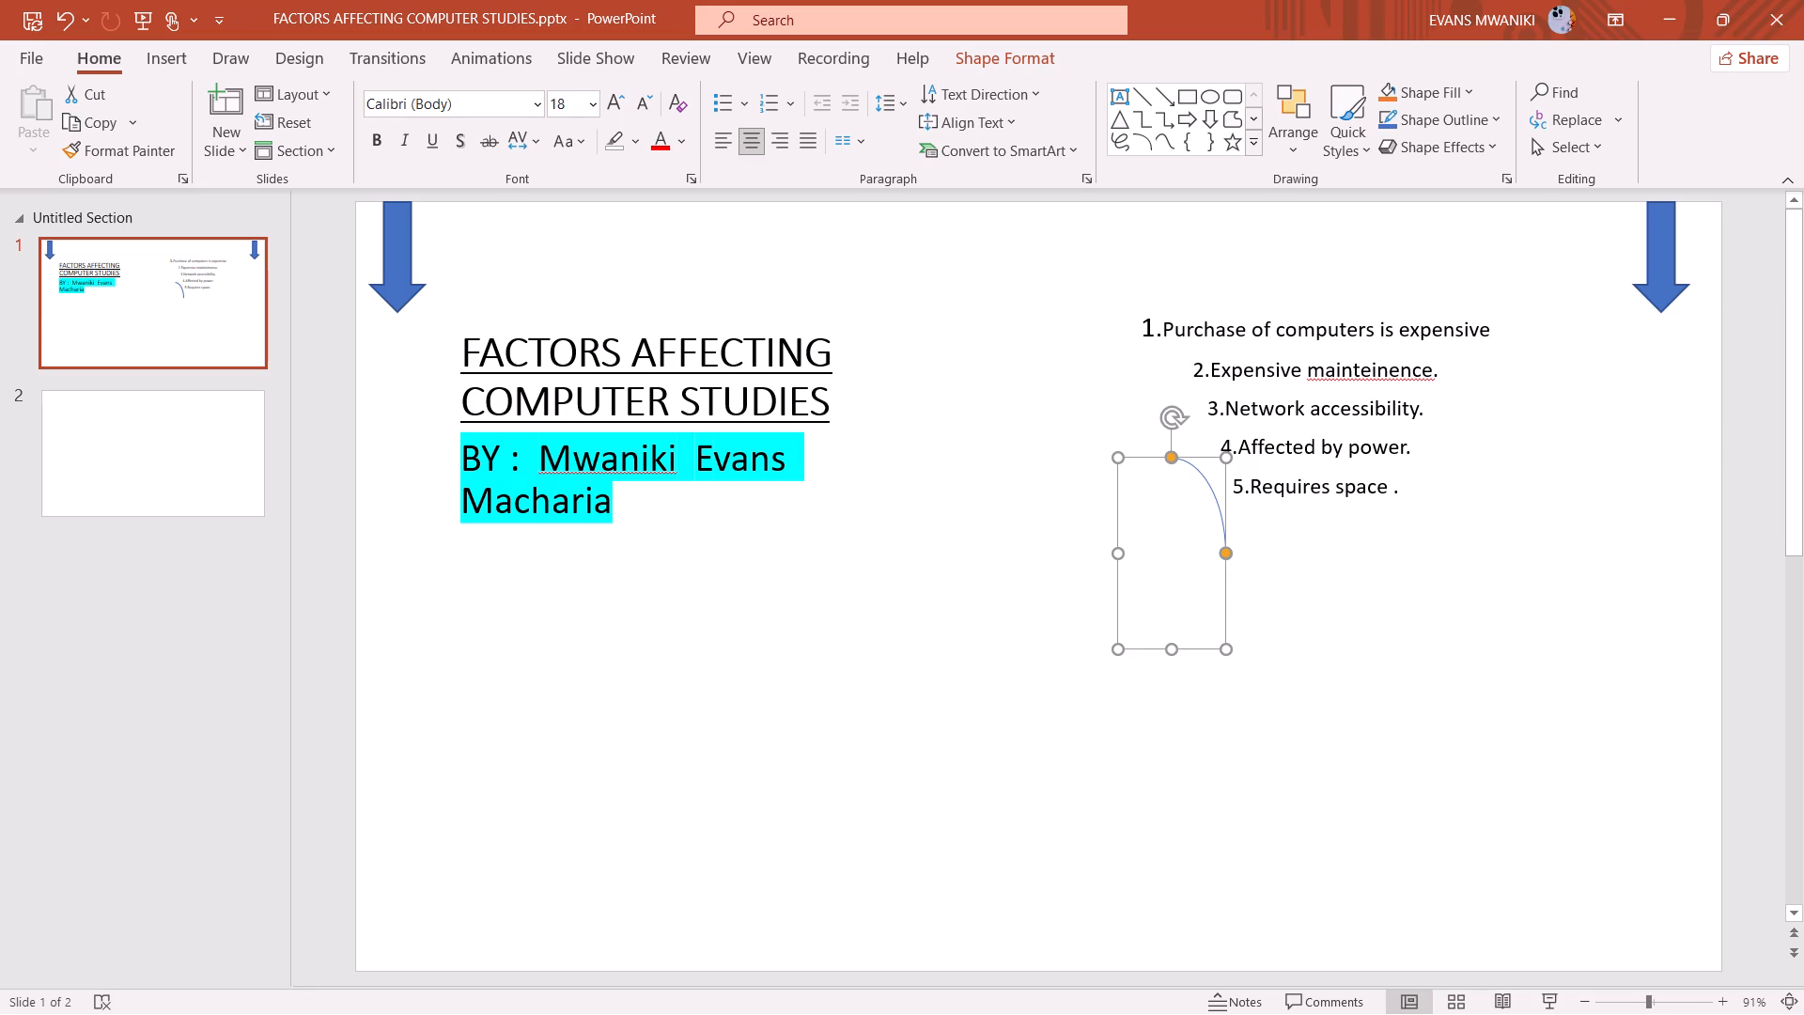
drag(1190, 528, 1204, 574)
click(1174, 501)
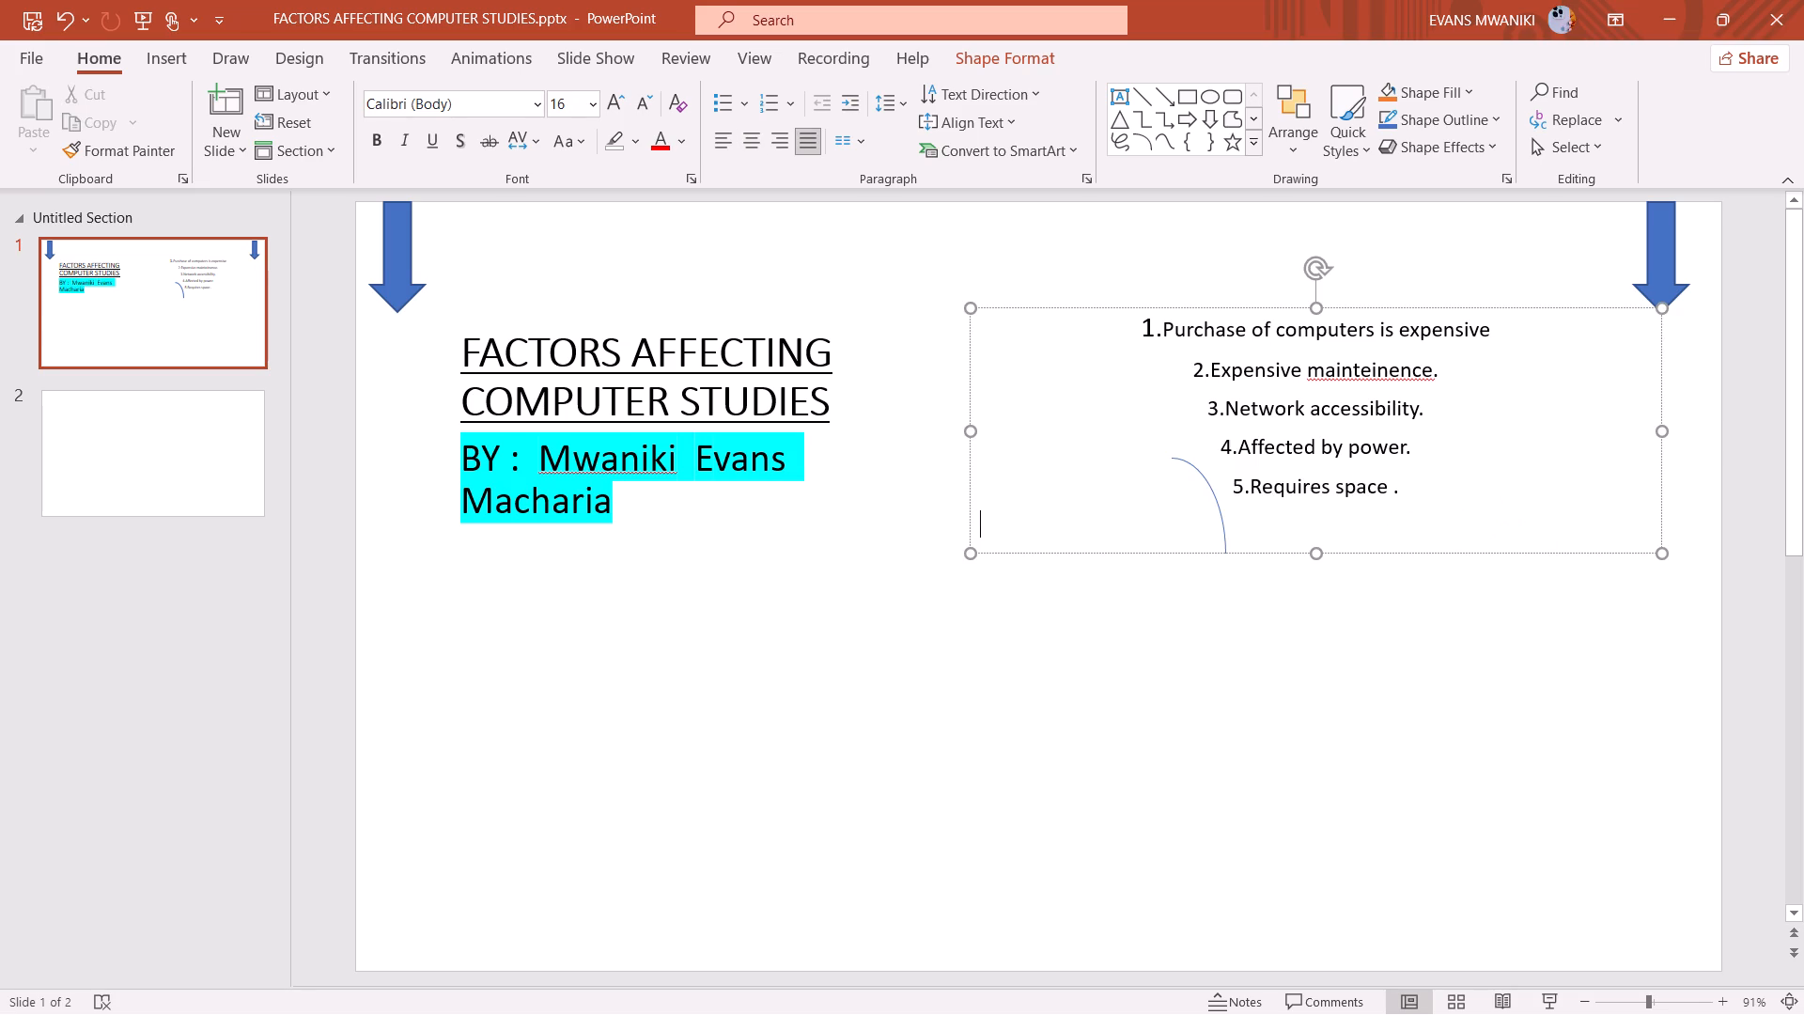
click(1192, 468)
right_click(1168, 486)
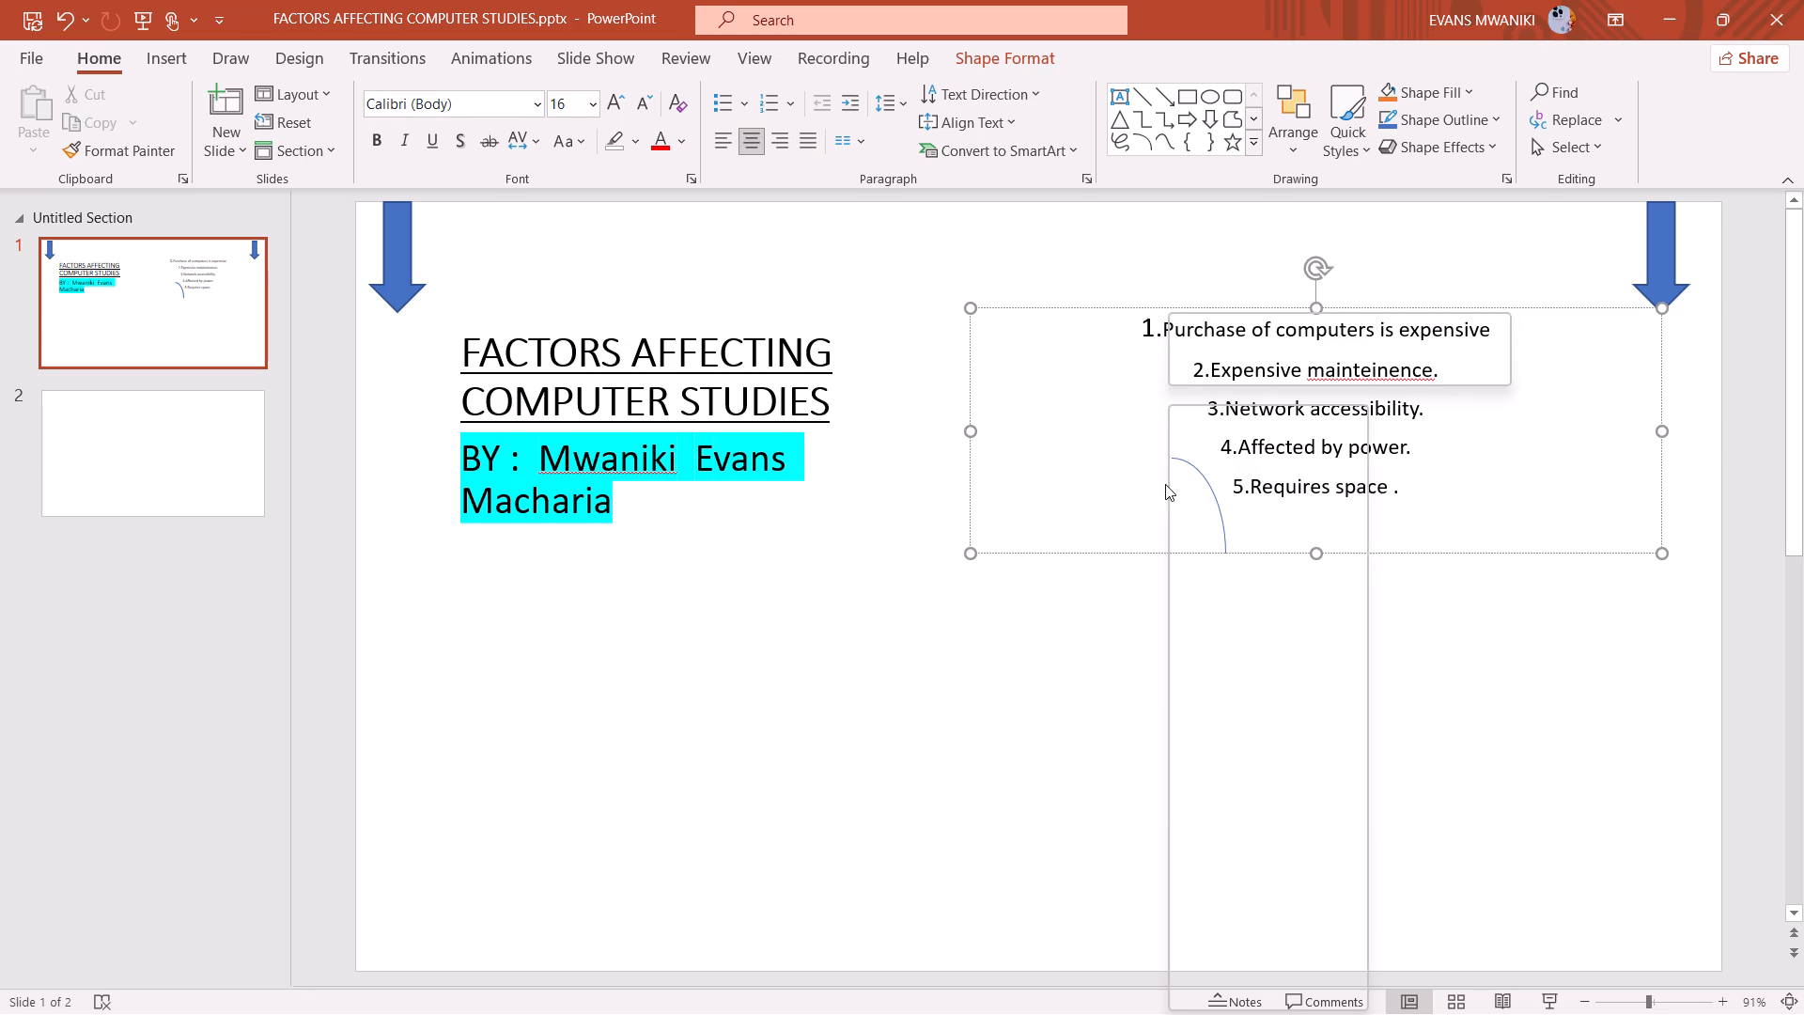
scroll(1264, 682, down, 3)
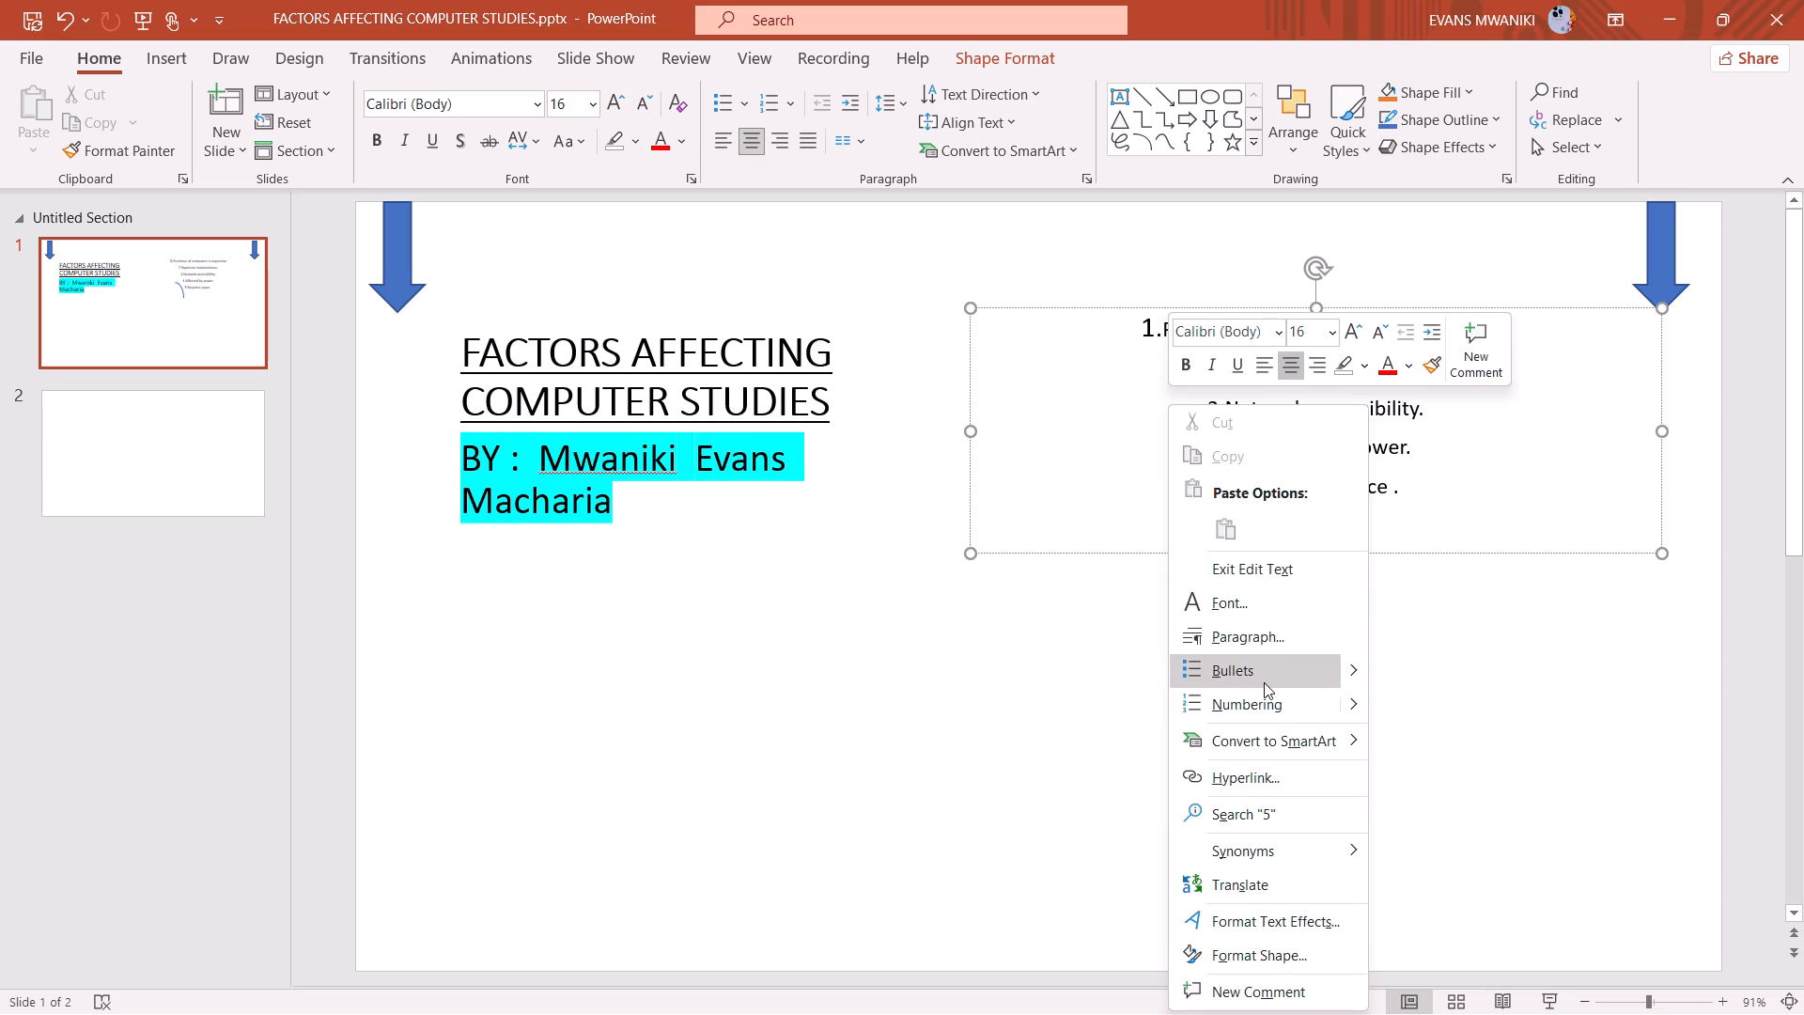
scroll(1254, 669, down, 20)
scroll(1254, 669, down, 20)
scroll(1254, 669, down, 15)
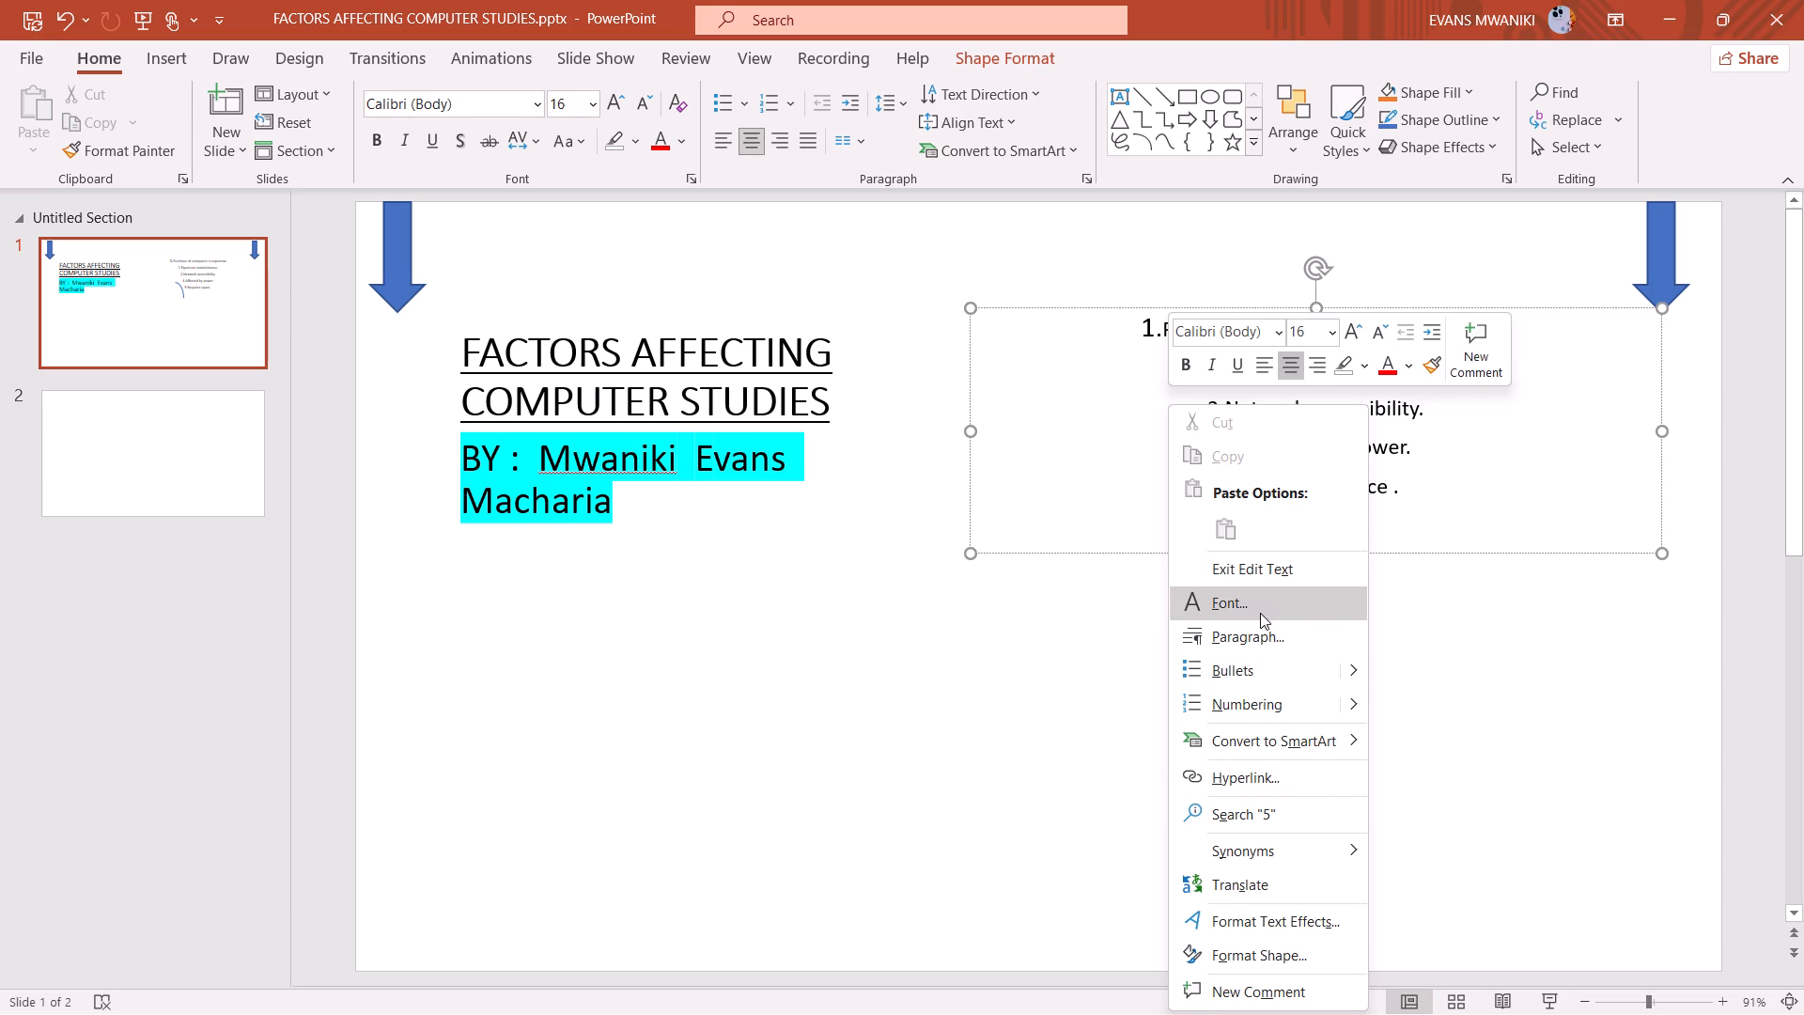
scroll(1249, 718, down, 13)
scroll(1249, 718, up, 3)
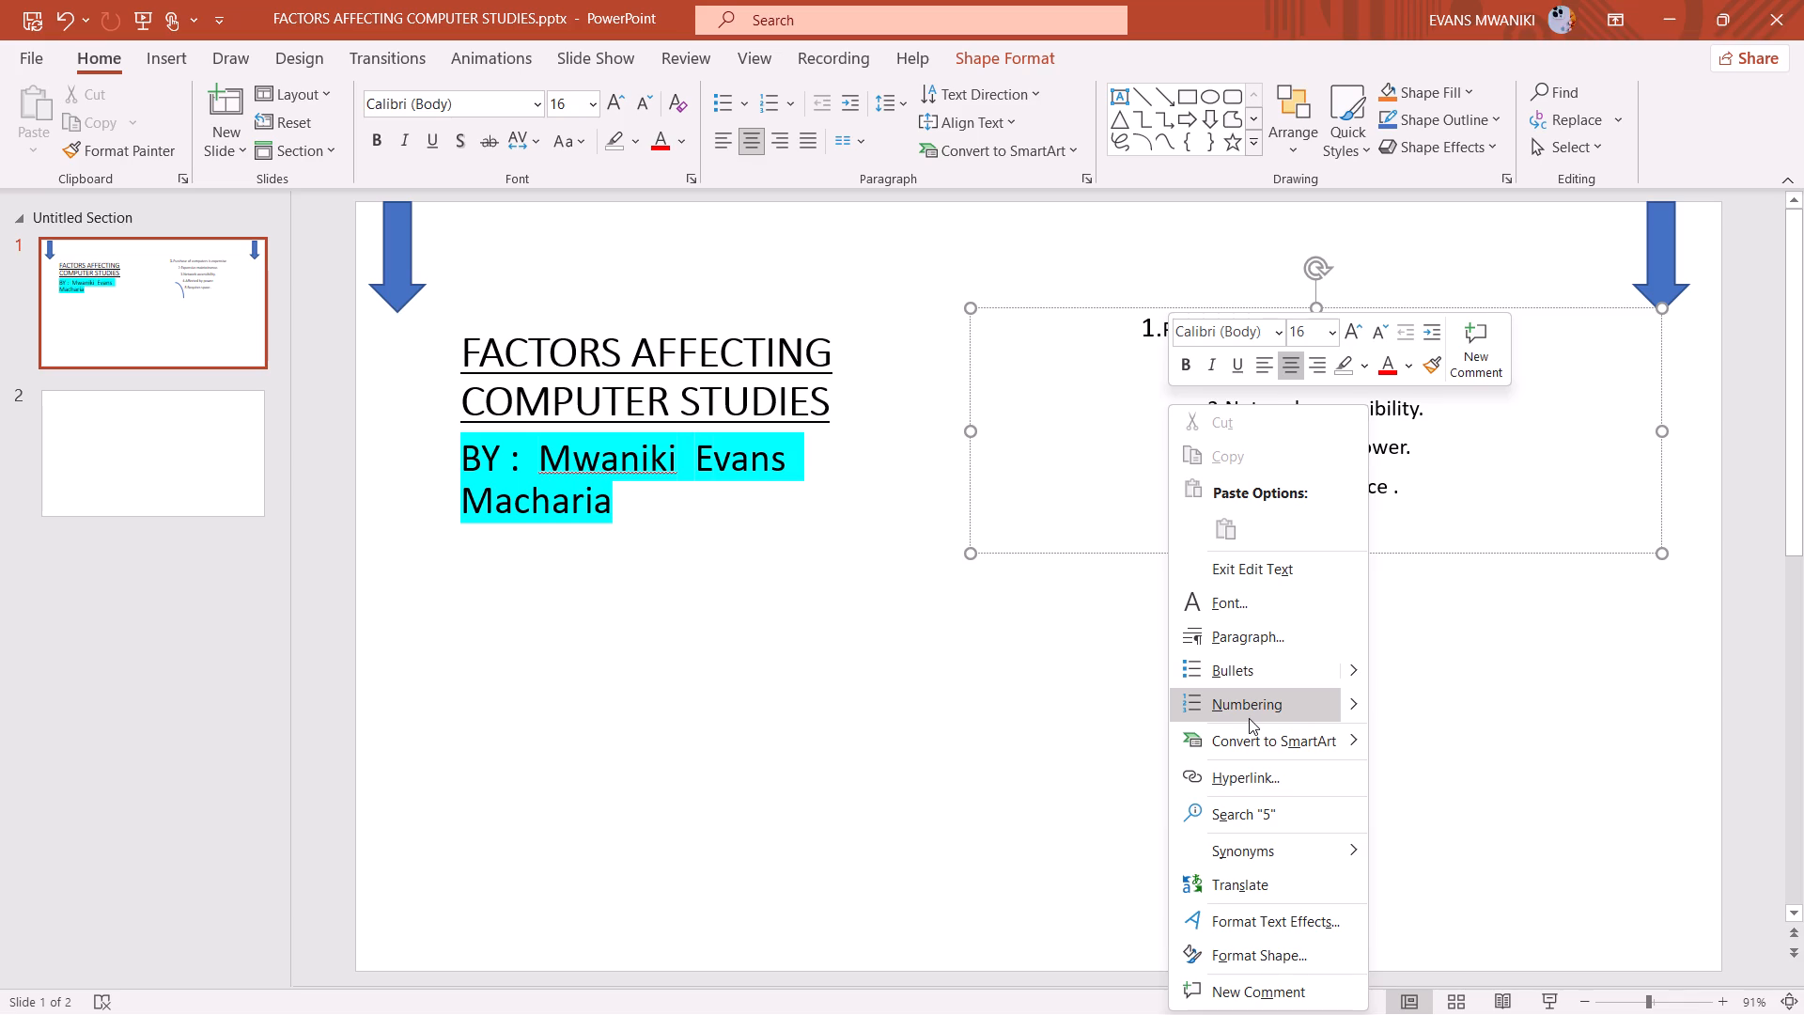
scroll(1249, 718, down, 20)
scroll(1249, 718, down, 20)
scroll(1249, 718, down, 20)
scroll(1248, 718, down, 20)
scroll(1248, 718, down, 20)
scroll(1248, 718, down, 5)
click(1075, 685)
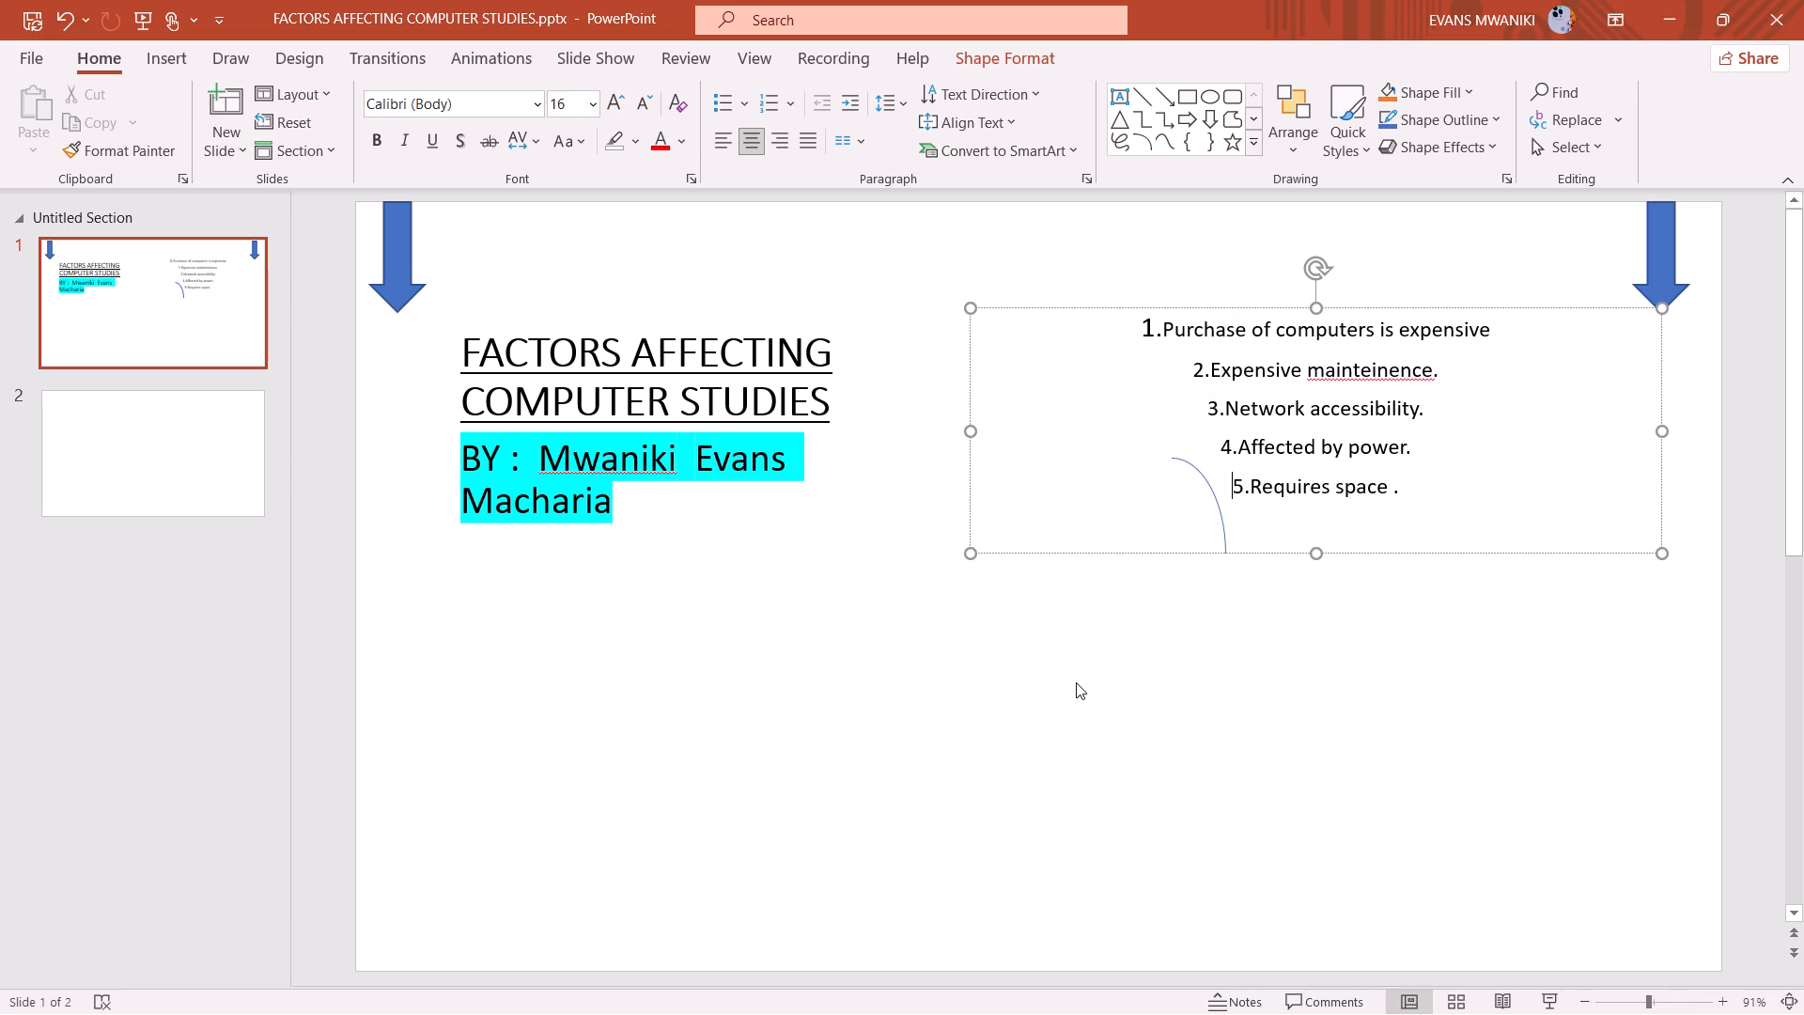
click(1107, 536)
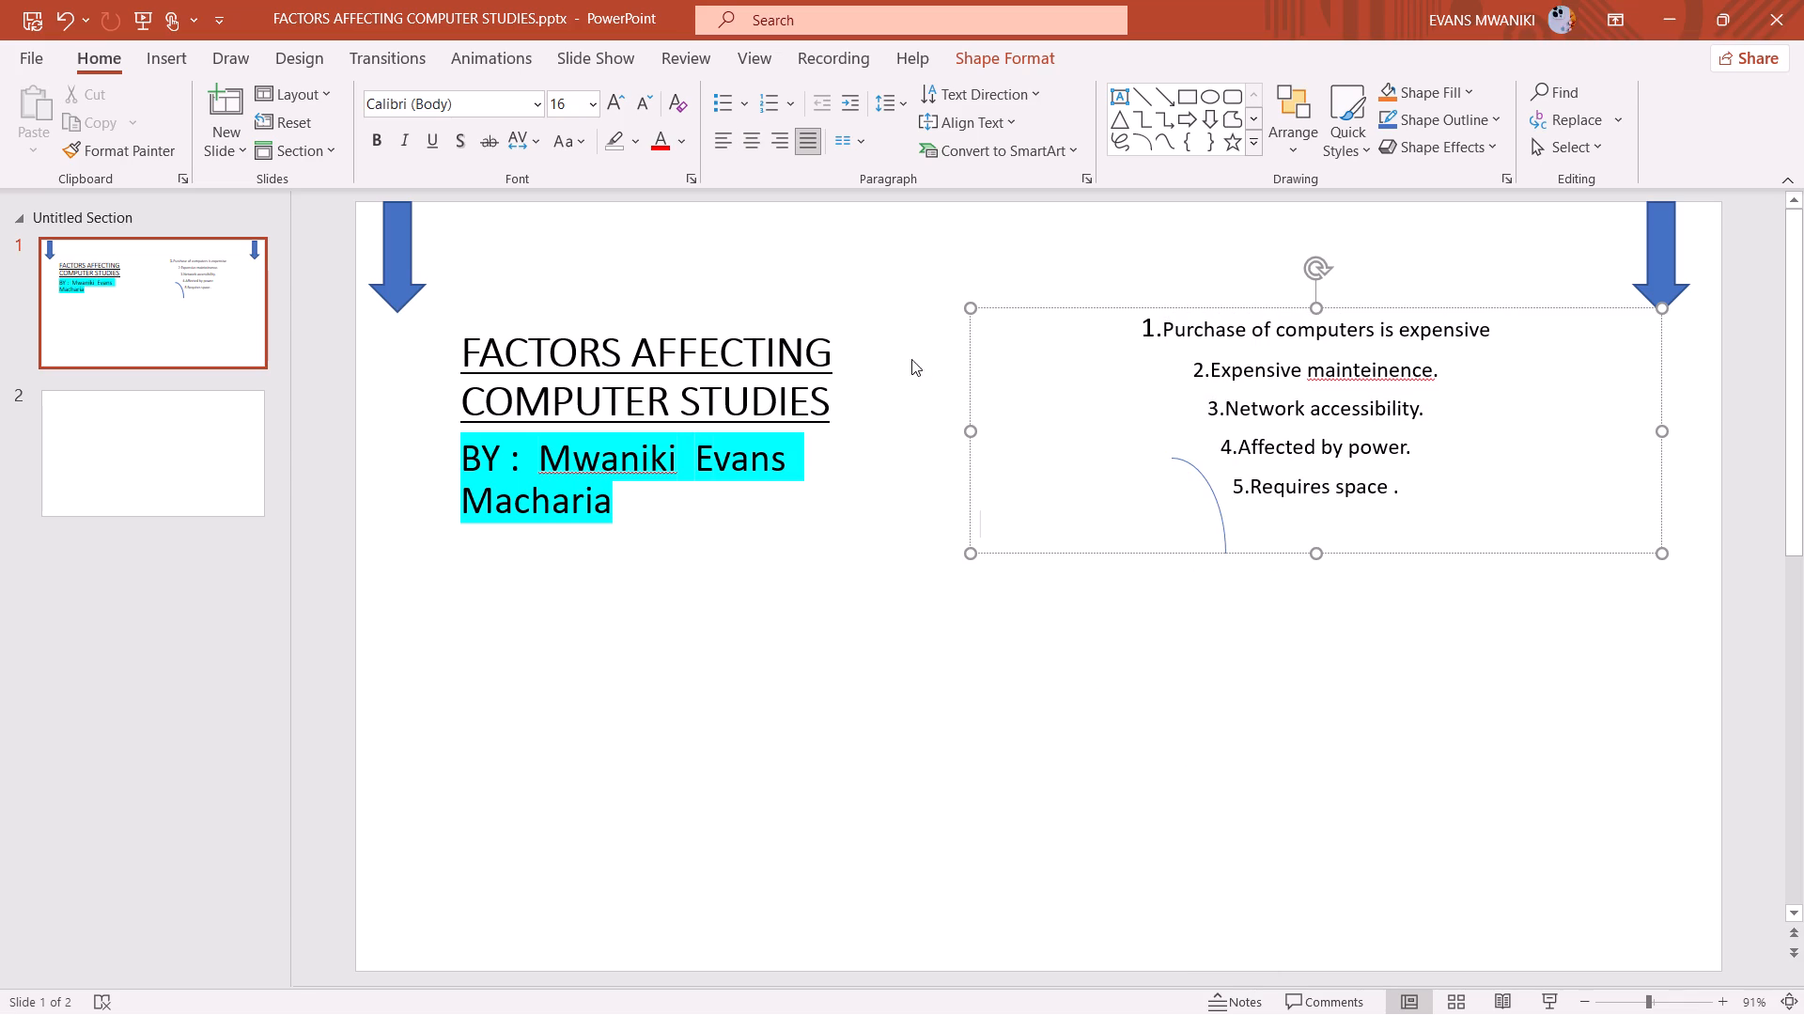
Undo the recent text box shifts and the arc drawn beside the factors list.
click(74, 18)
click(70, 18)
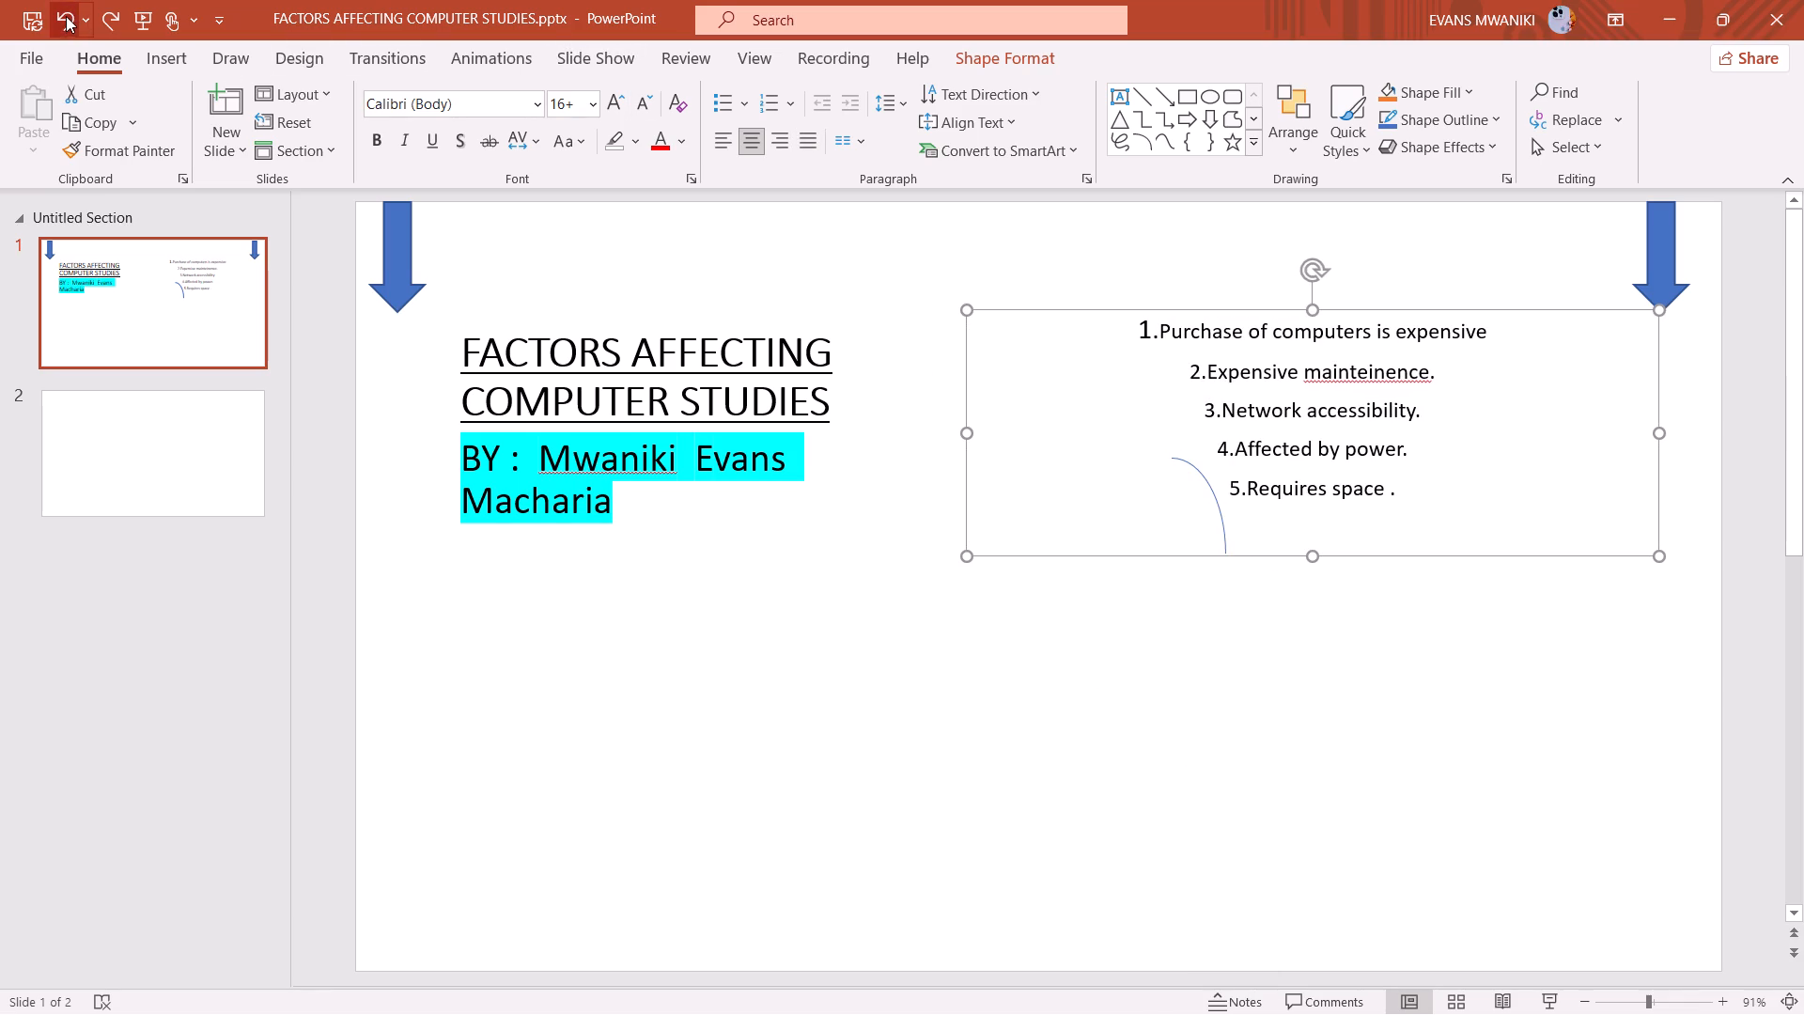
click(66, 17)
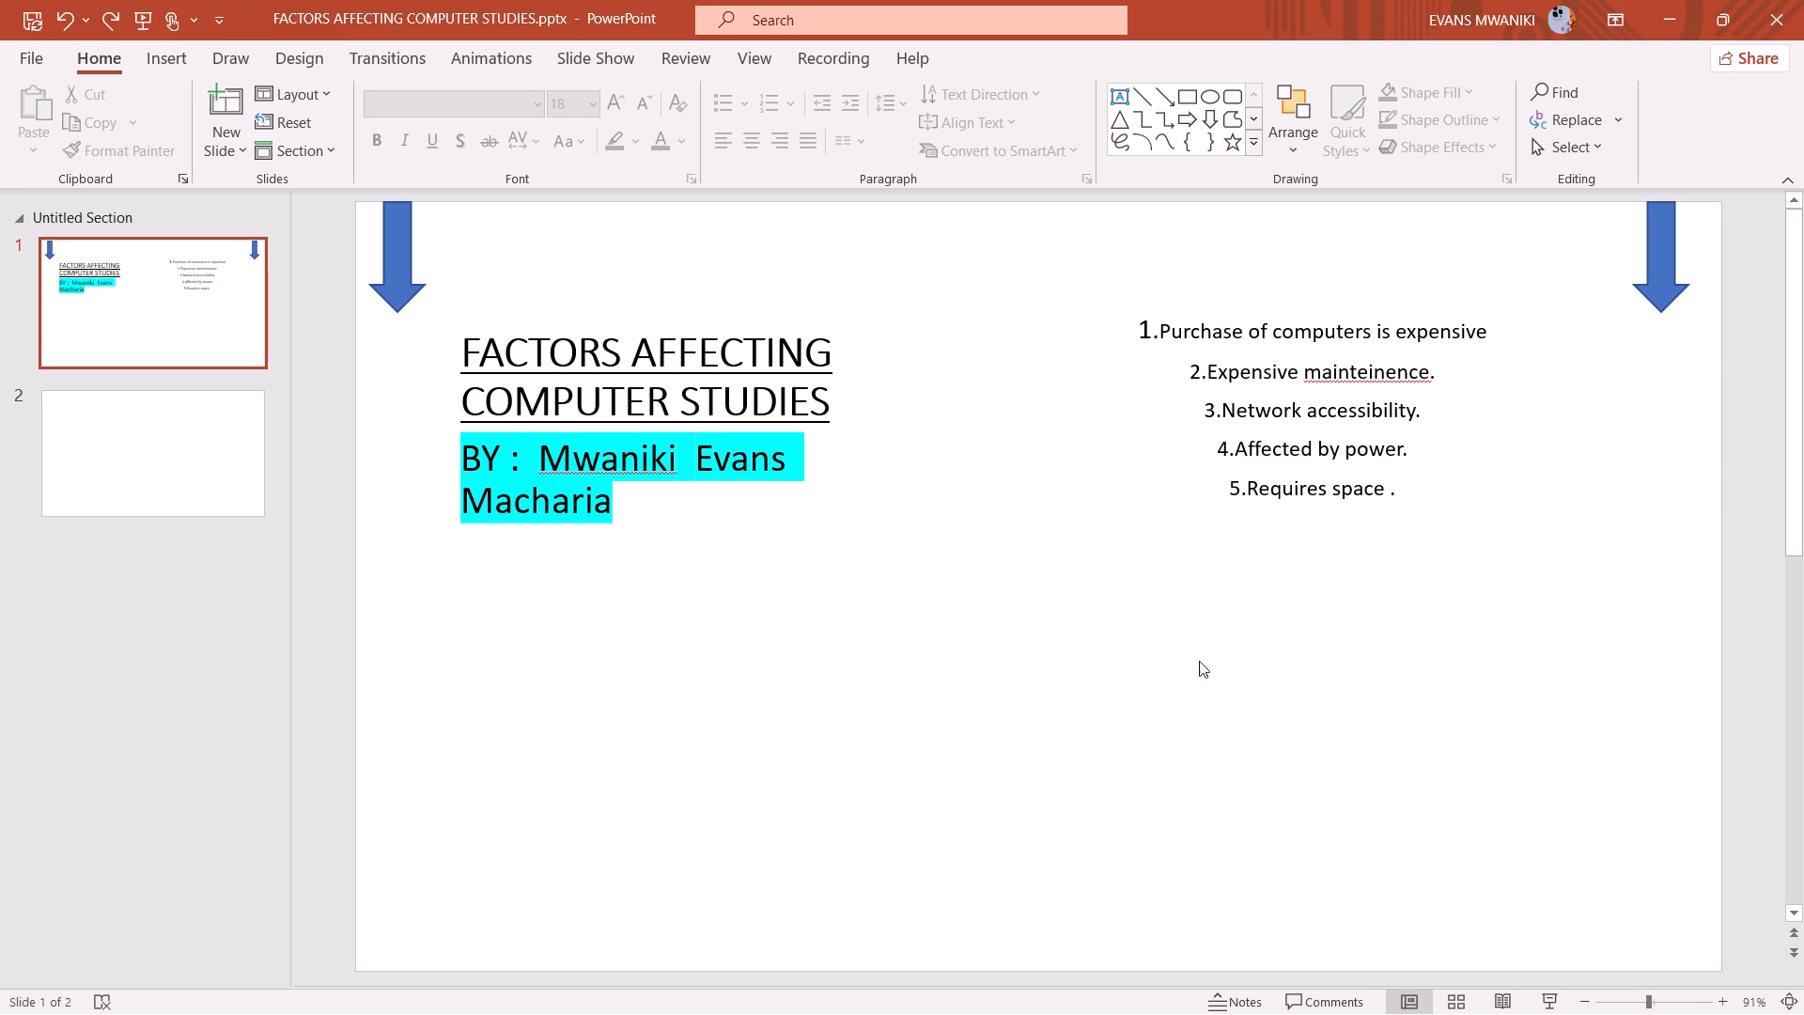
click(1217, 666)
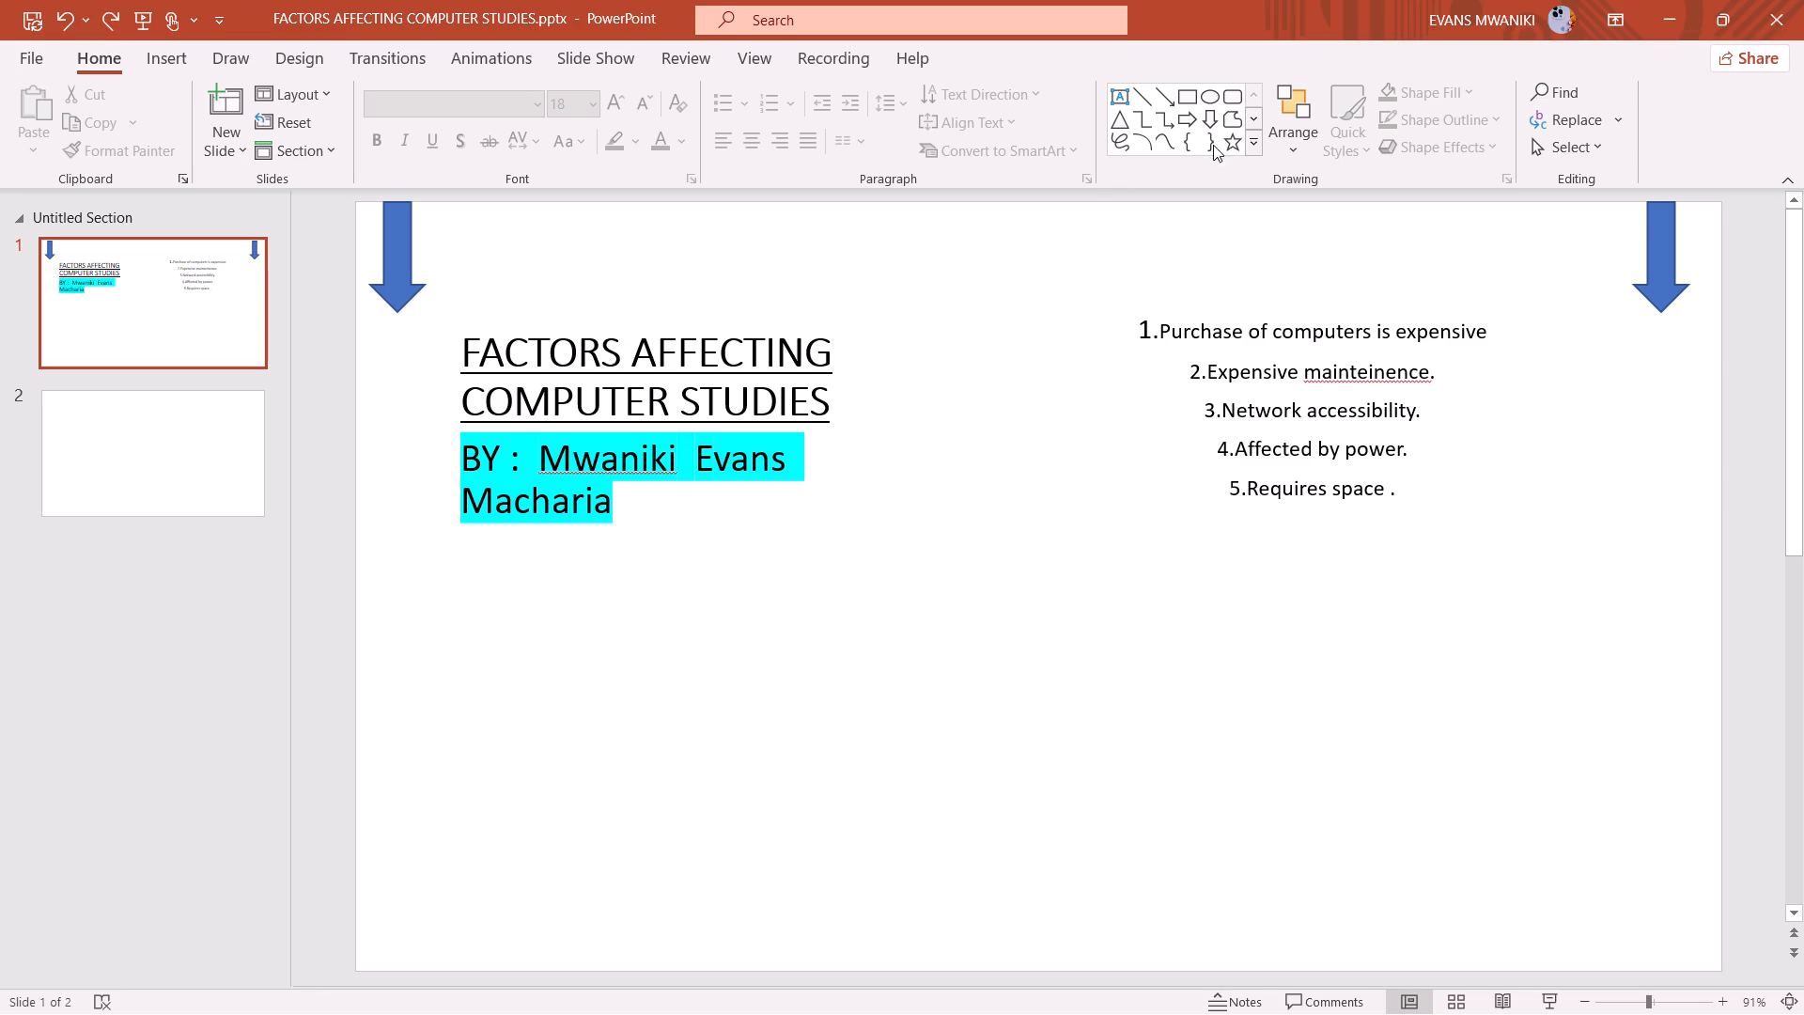
Insert a 1" by 1" five-point star and place it at the slide's top edge between the two arrows.
click(1229, 142)
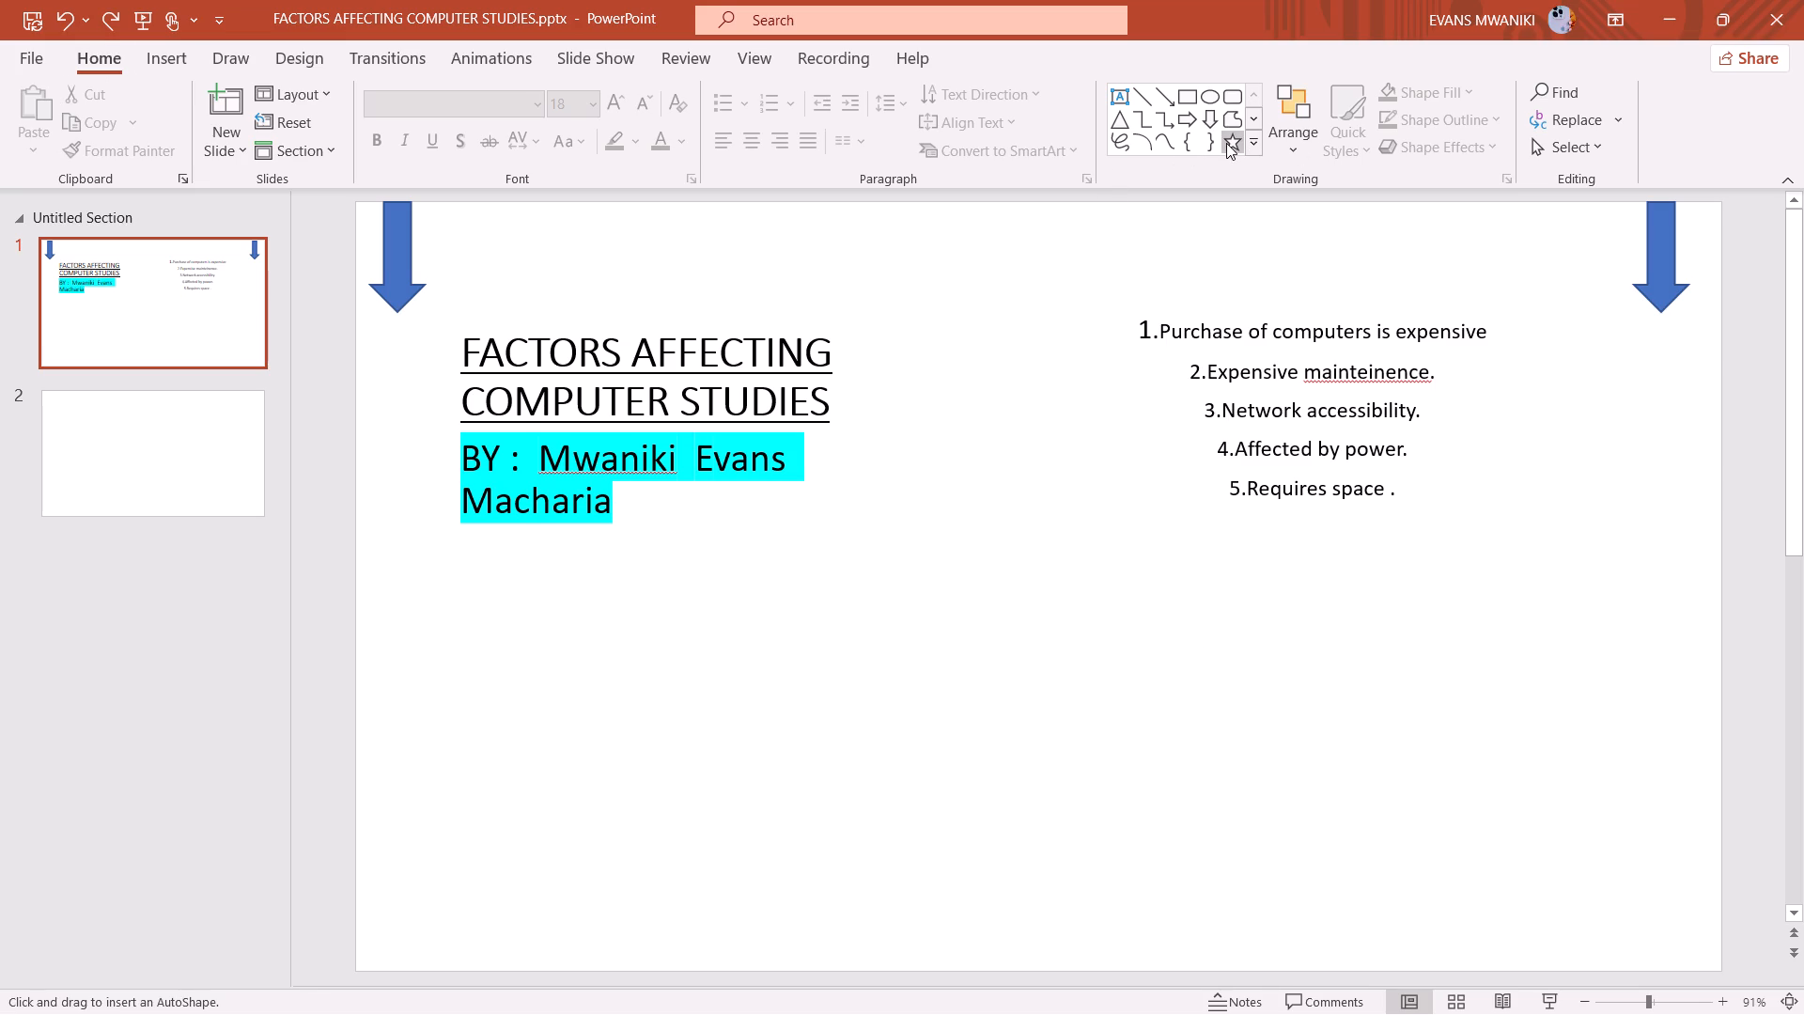
click(1056, 376)
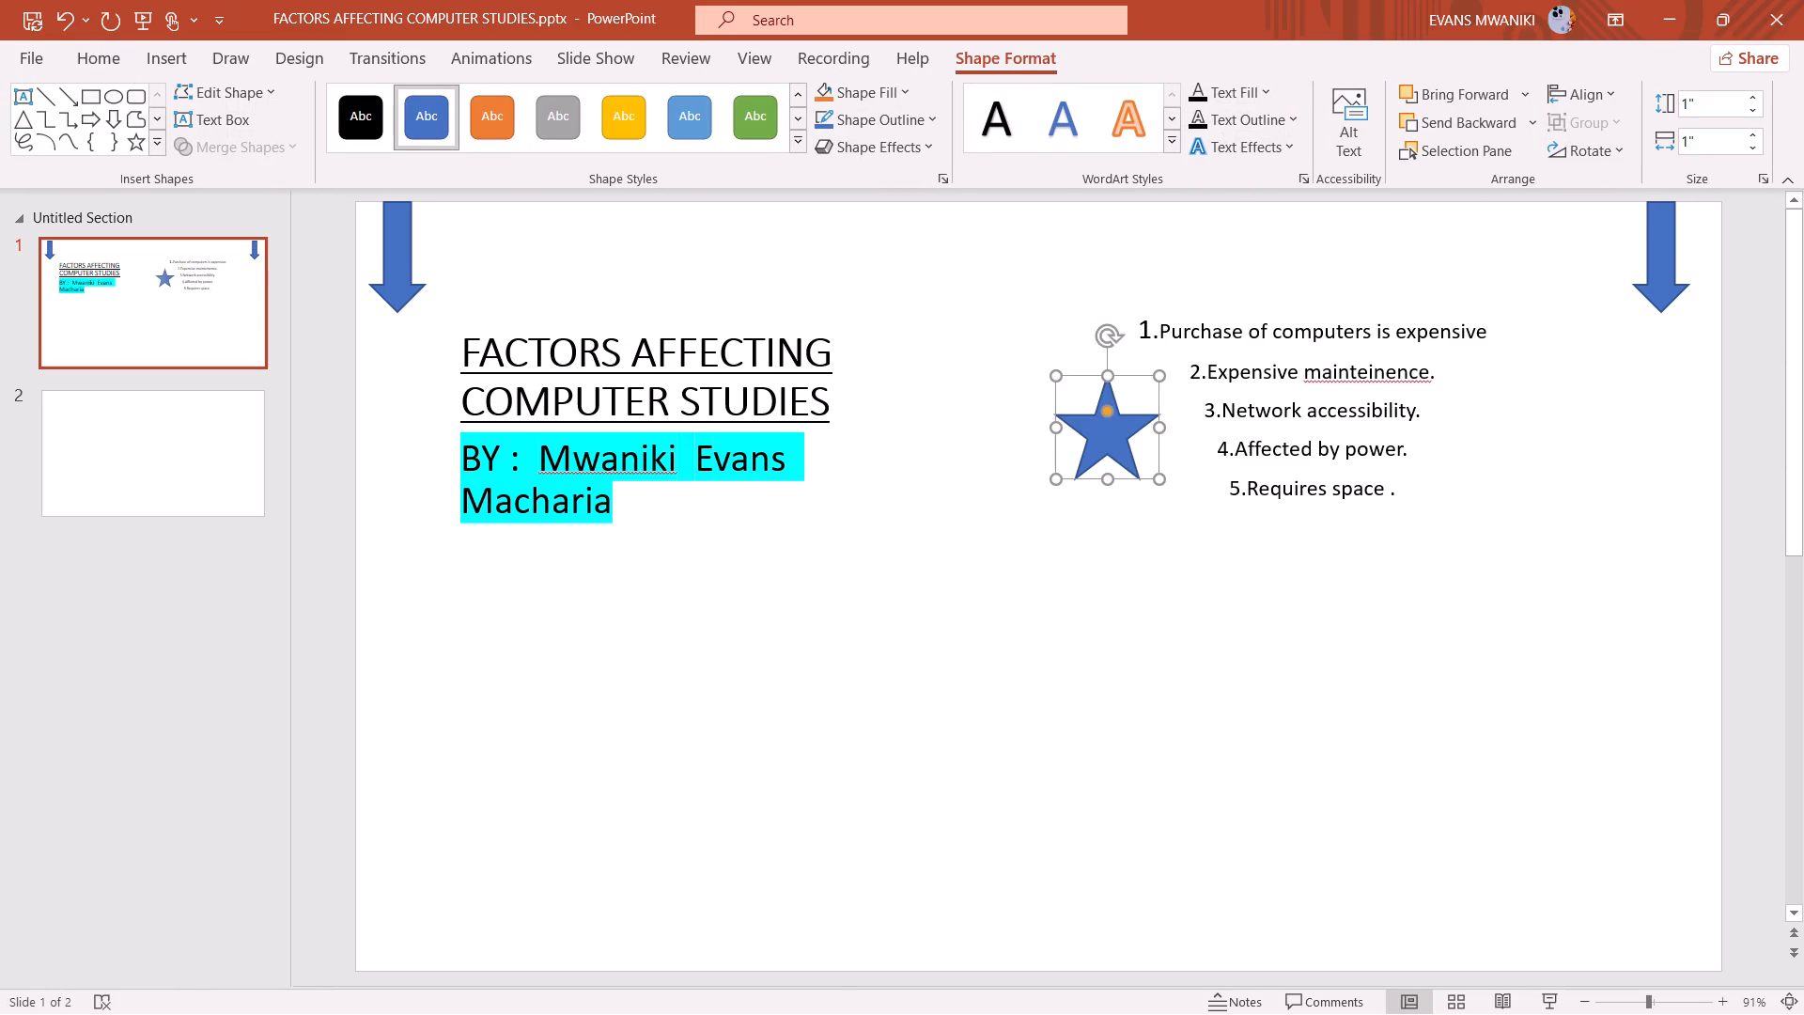
drag(1096, 432, 957, 308)
drag(960, 305, 1002, 284)
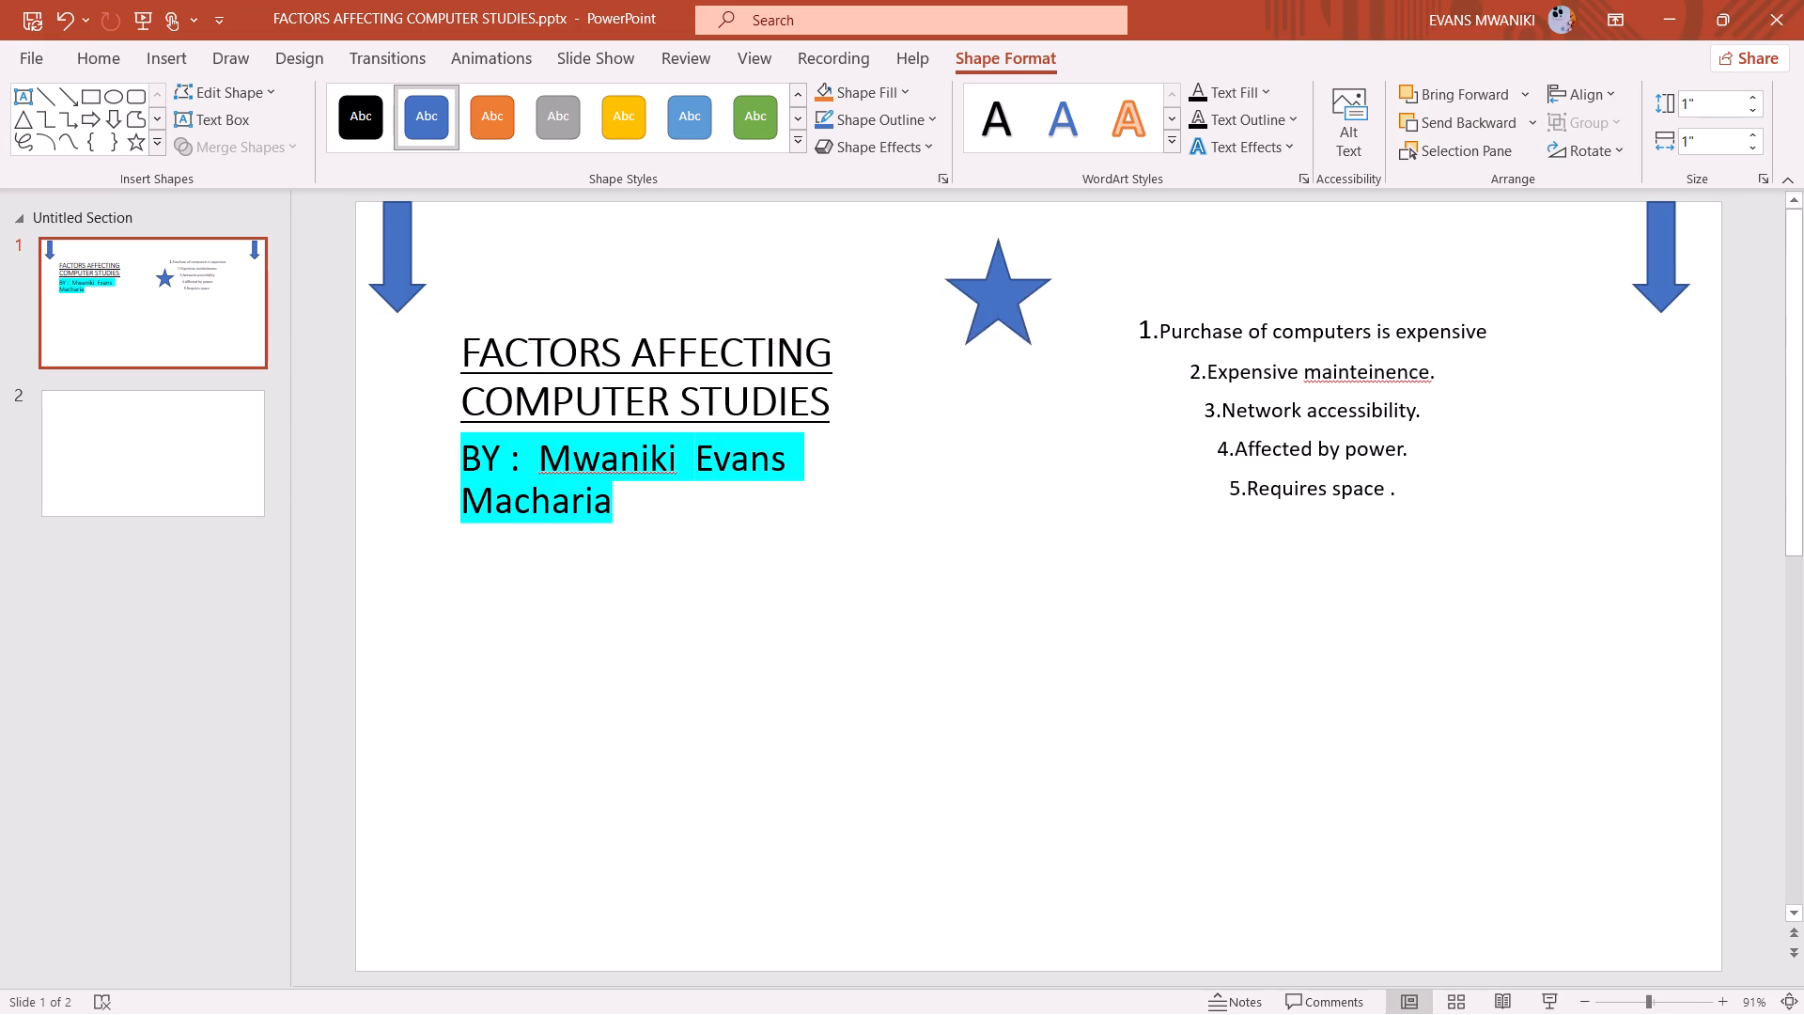
drag(1002, 284, 958, 242)
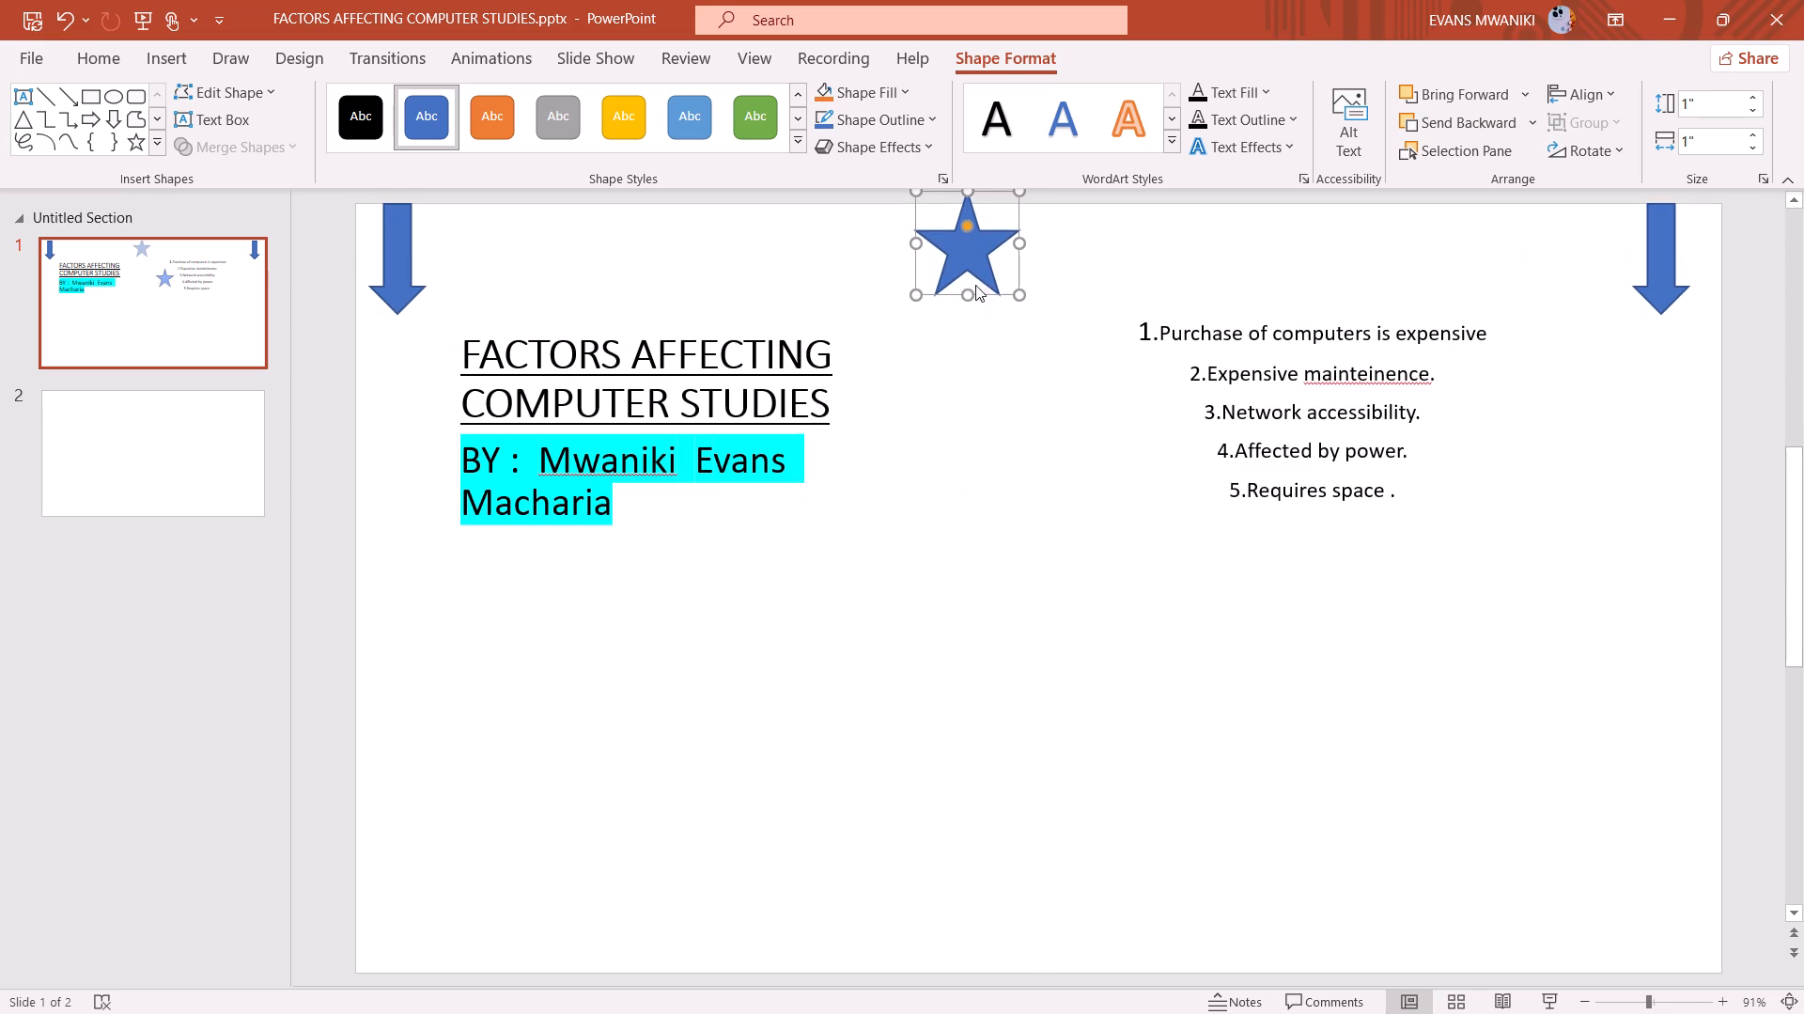
Try the light blue preset shape style on the factors text box, settle on the gold filled style, and deselect.
click(1018, 356)
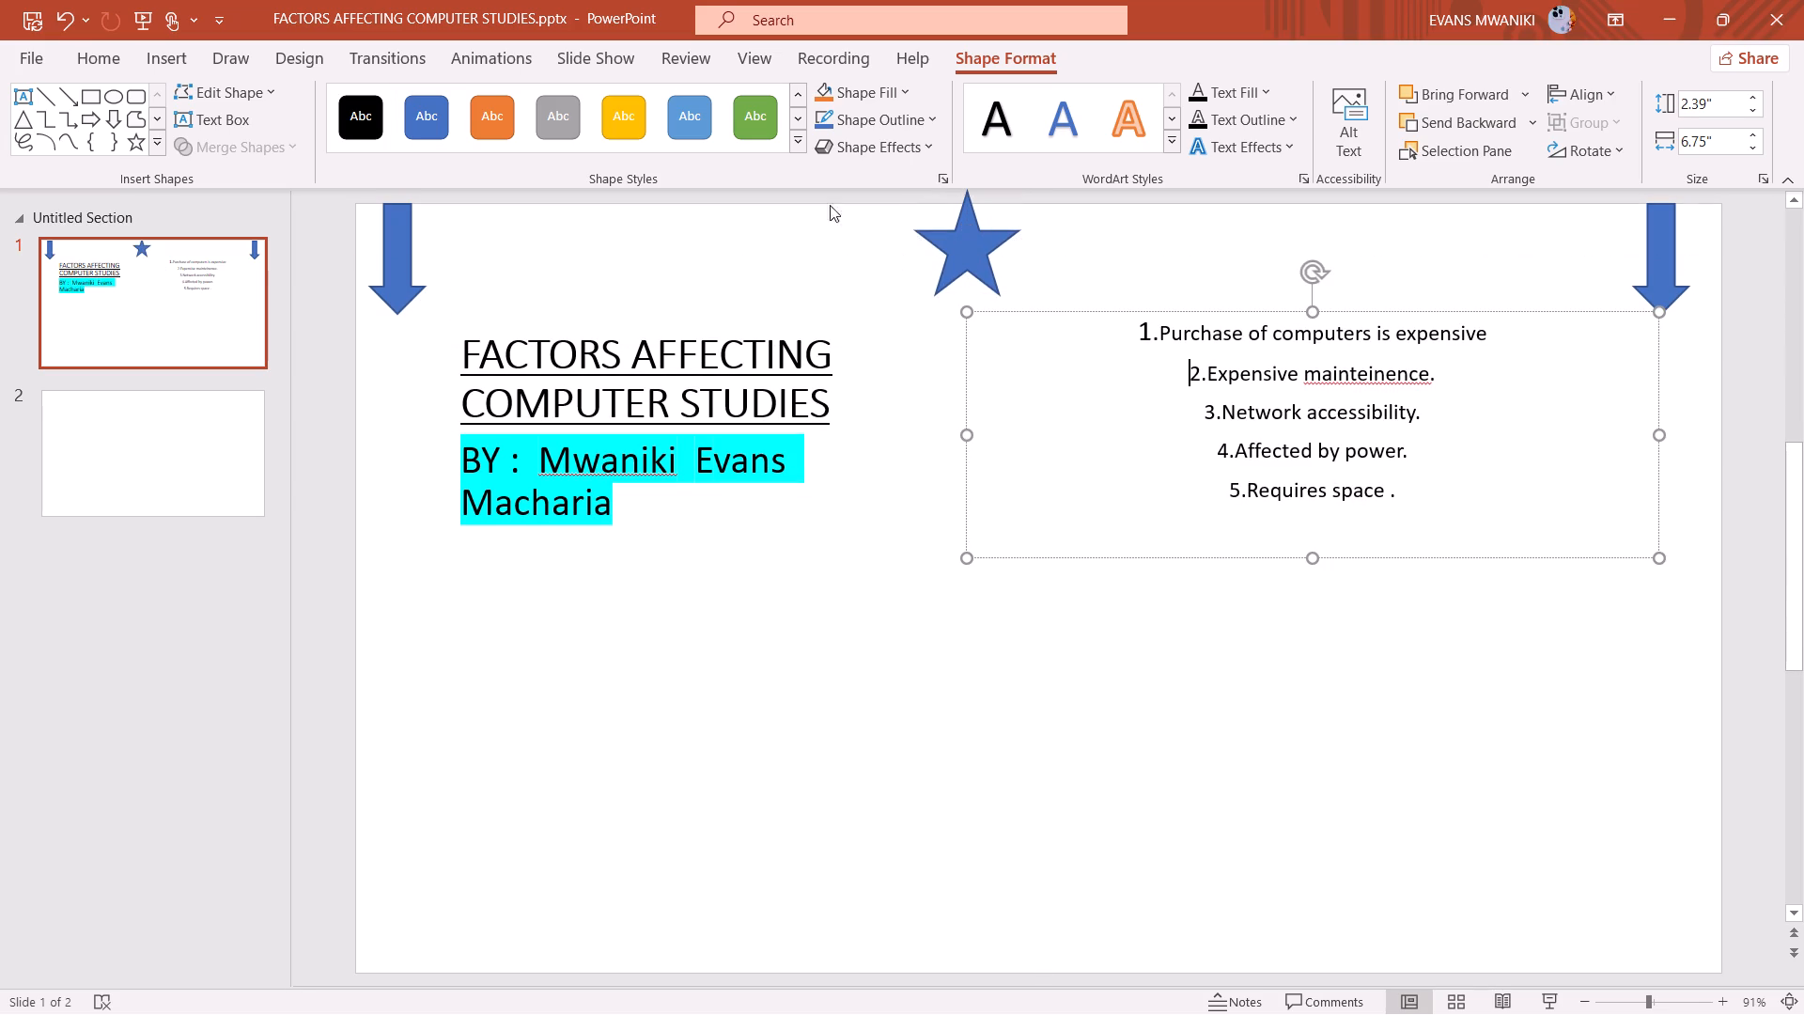
click(700, 125)
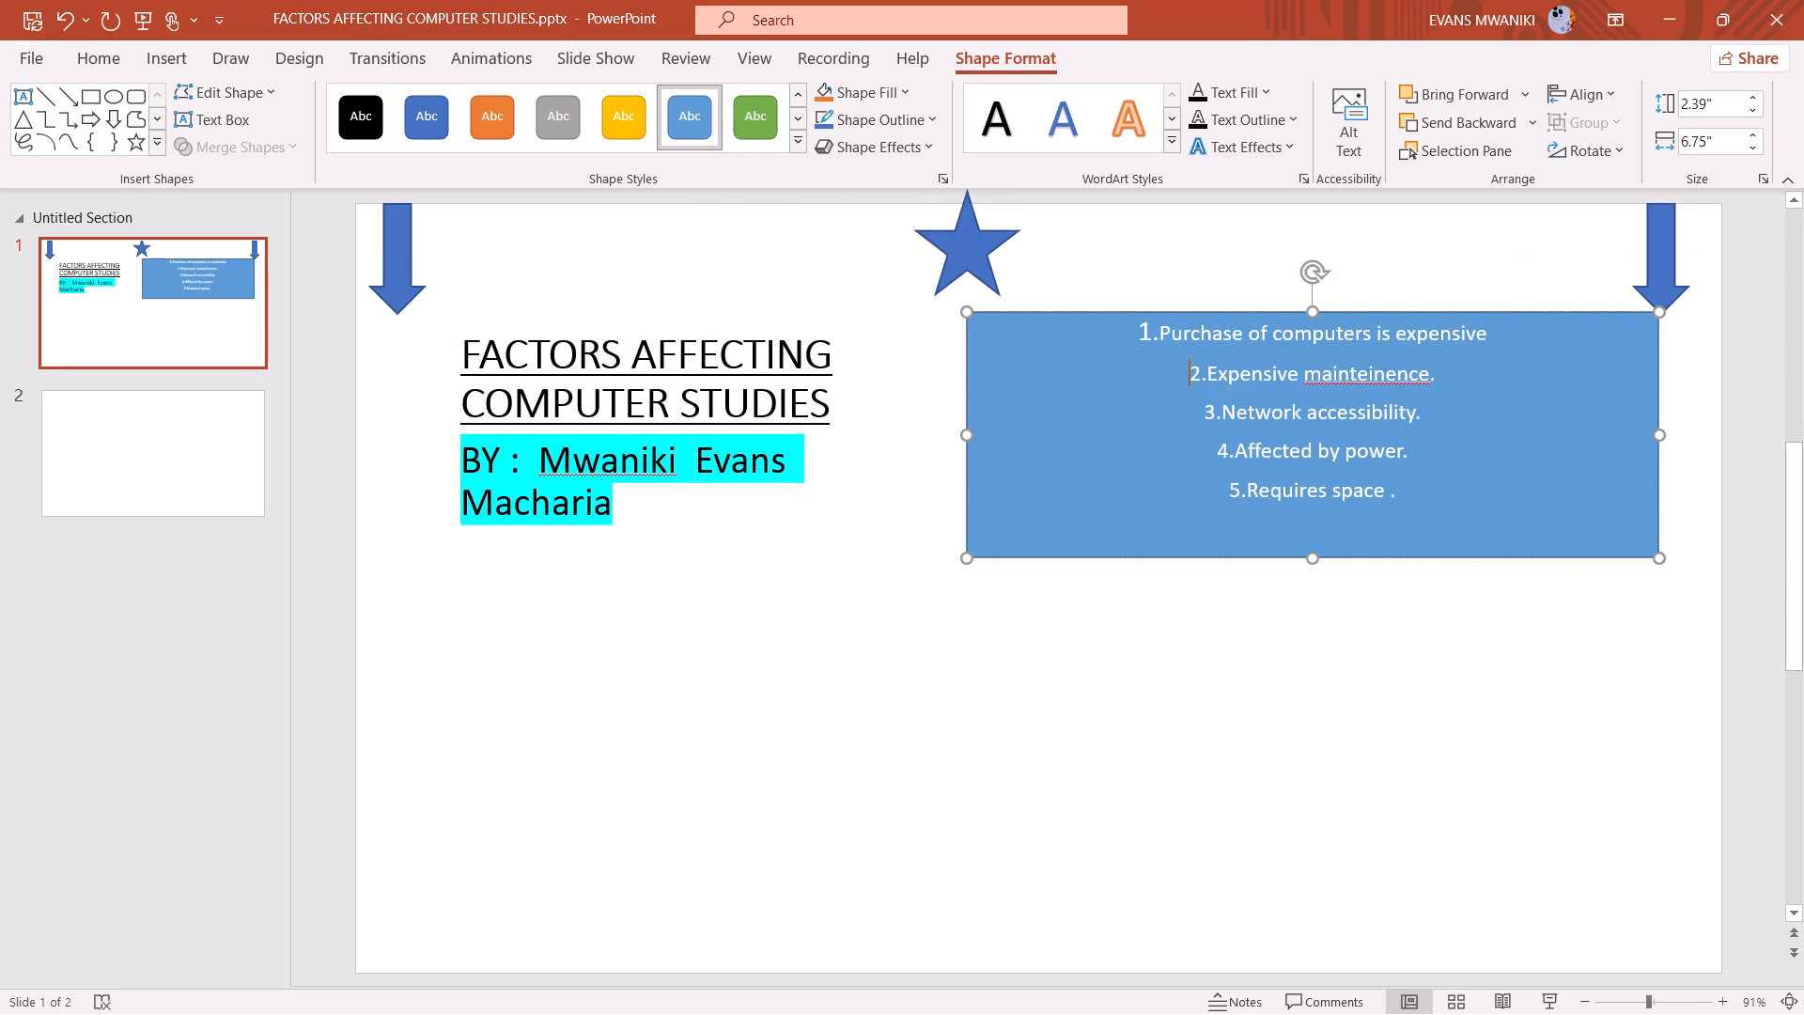
click(627, 134)
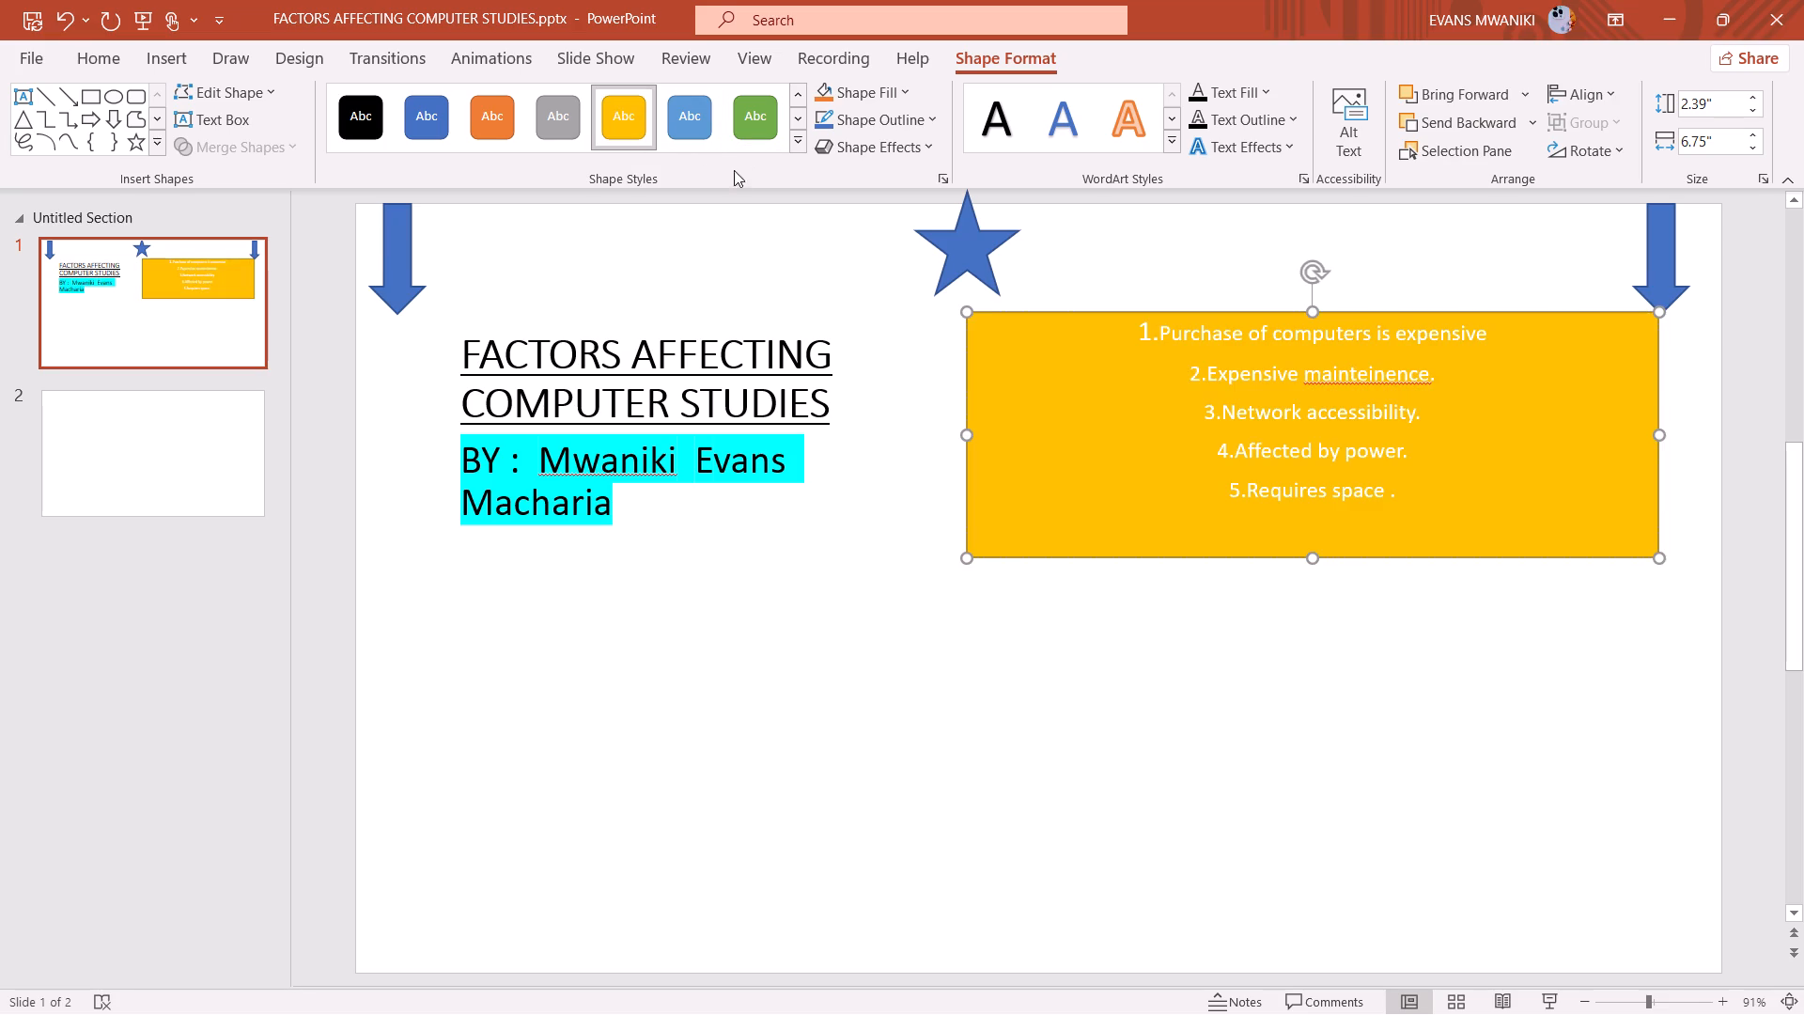
click(880, 726)
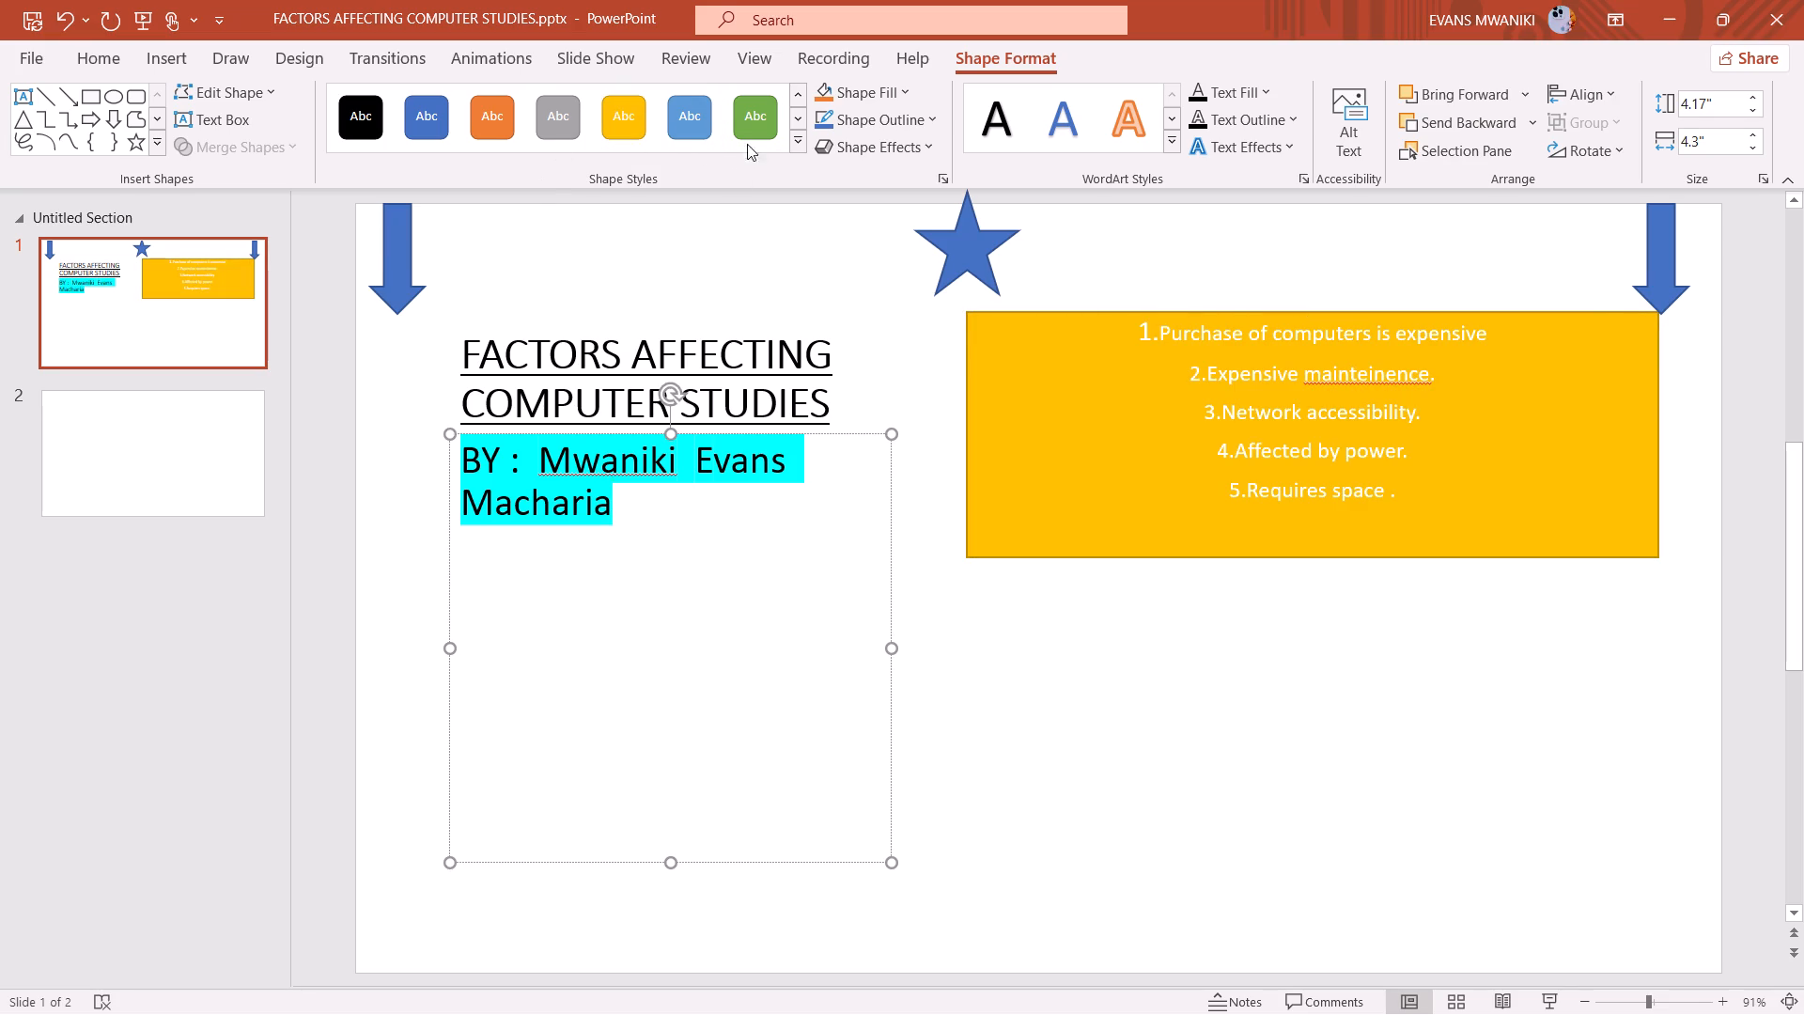
click(1048, 653)
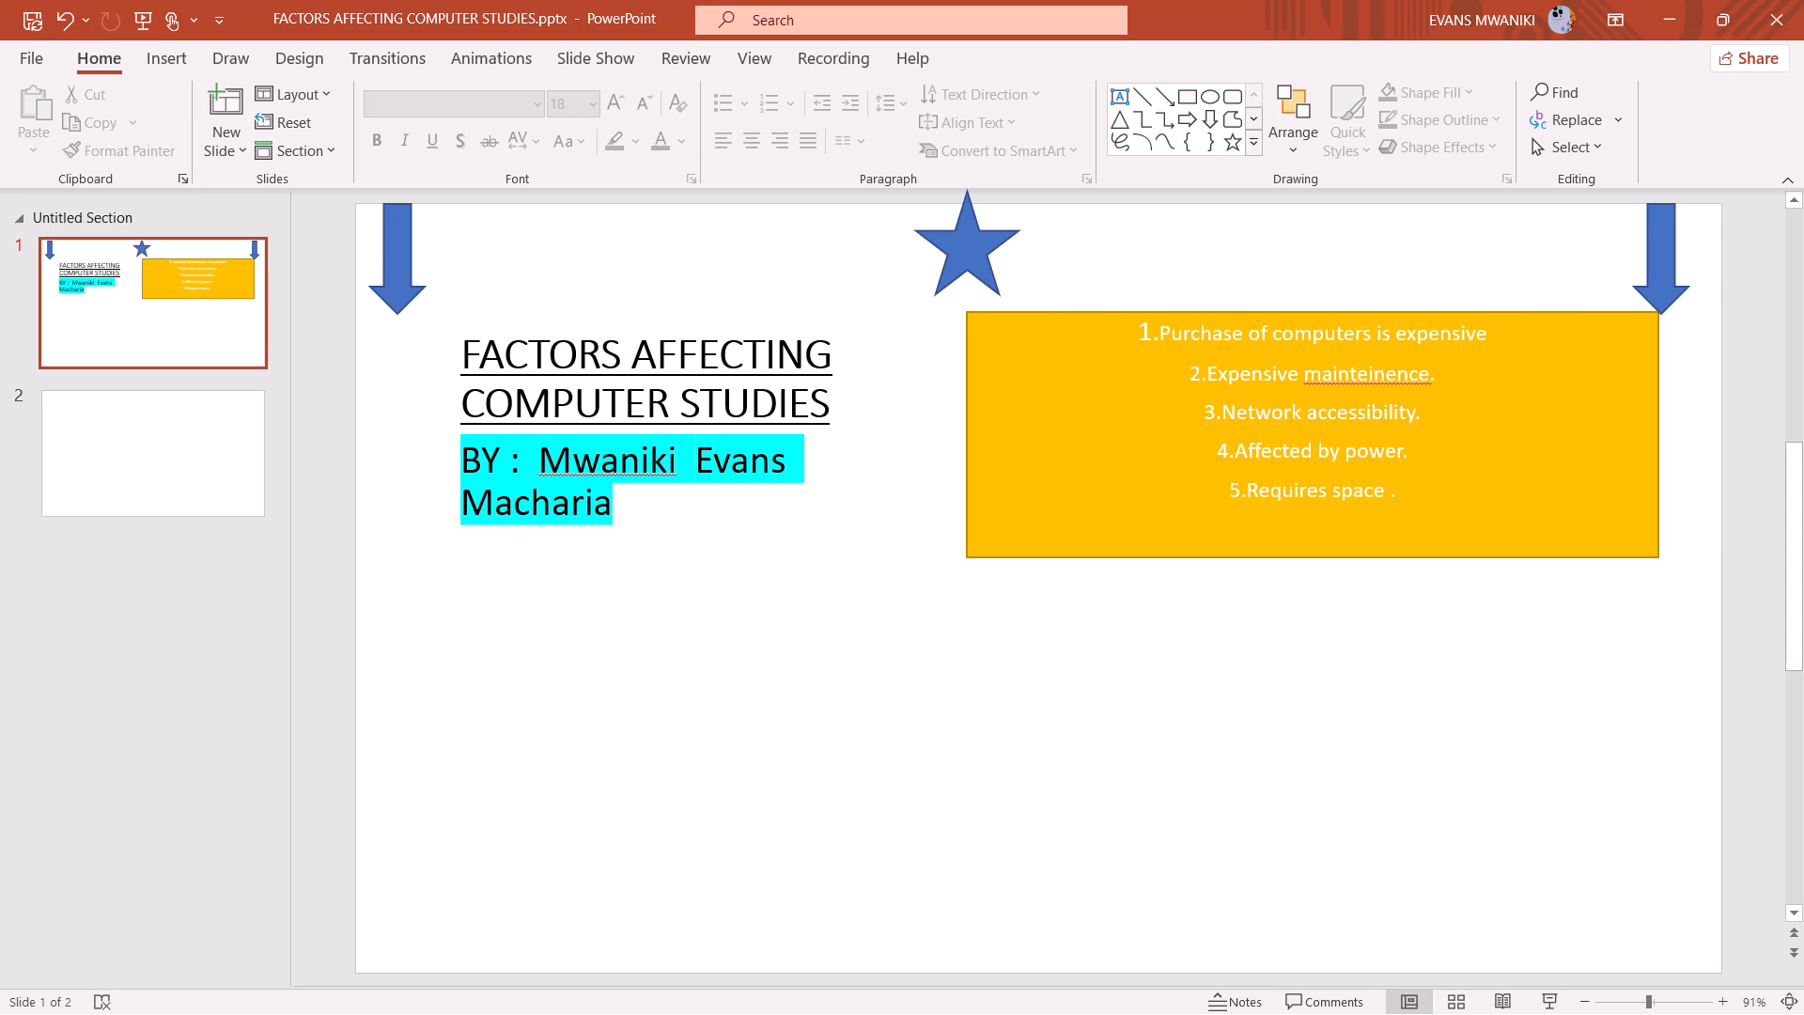
Reposition the gold factors box slightly lower and further left, make it slightly taller with its width kept, and deselect it.
drag(1166, 557, 1147, 677)
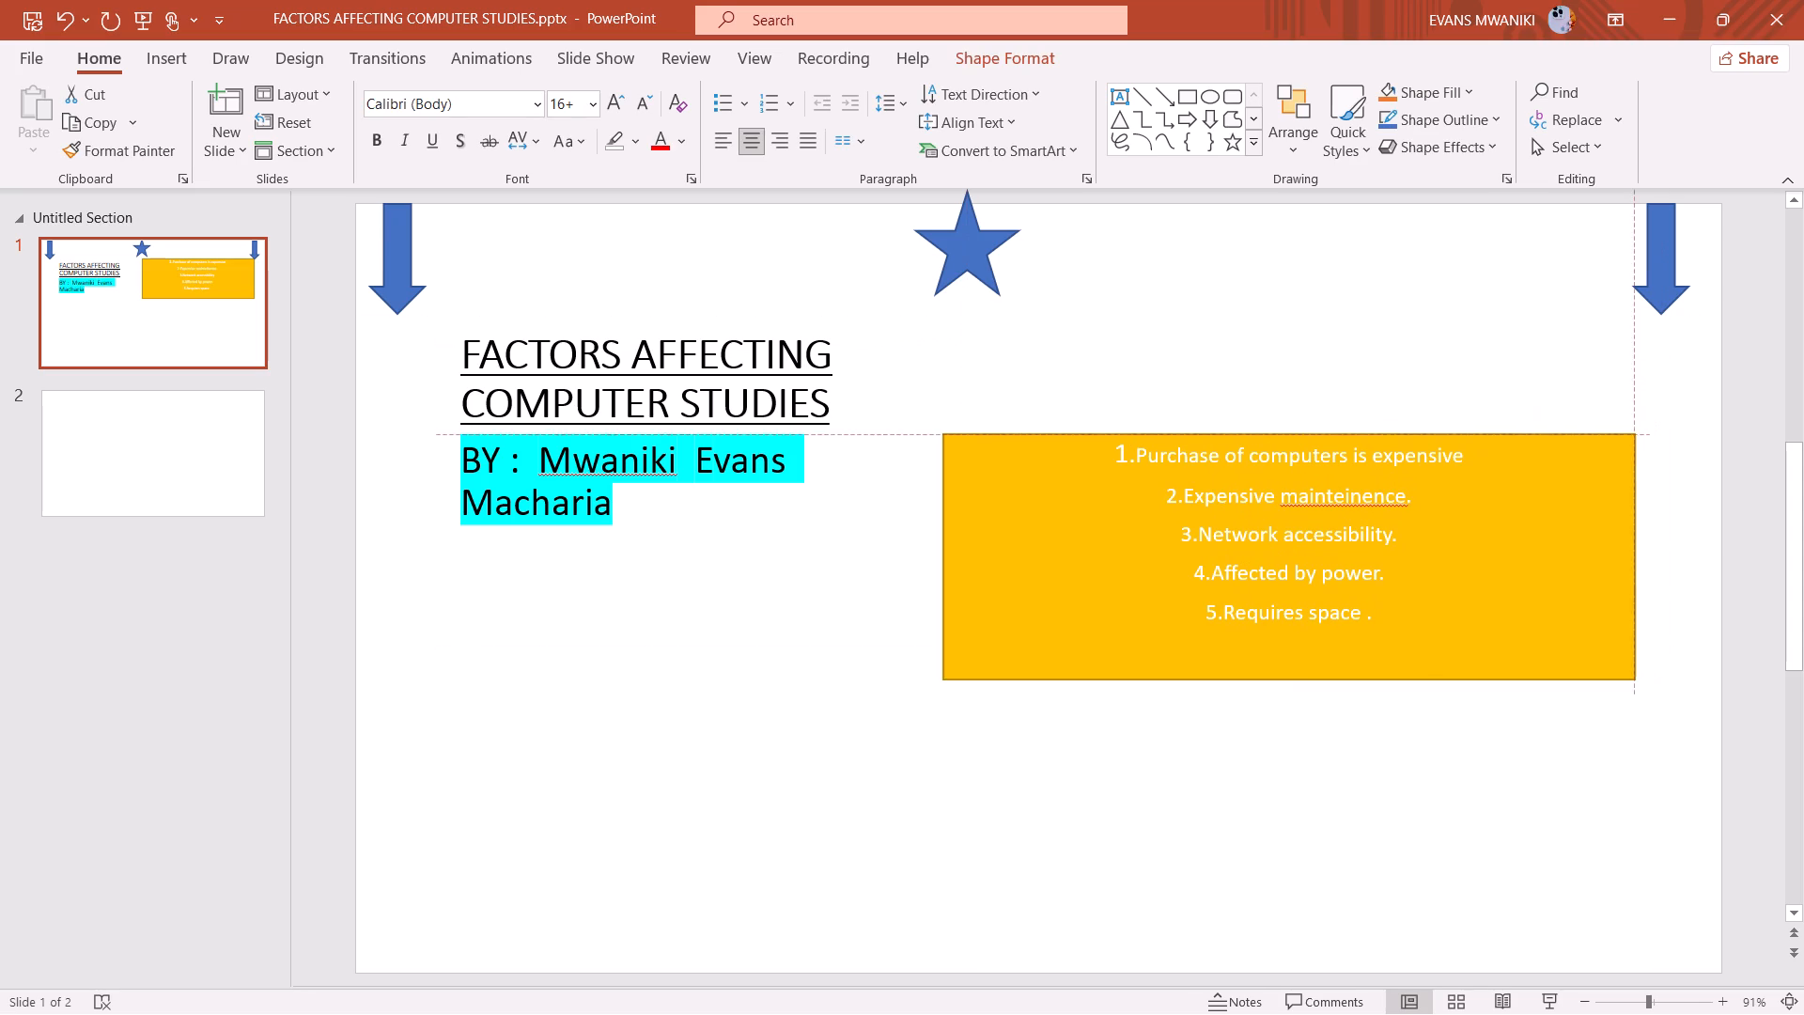
drag(1286, 679, 1289, 745)
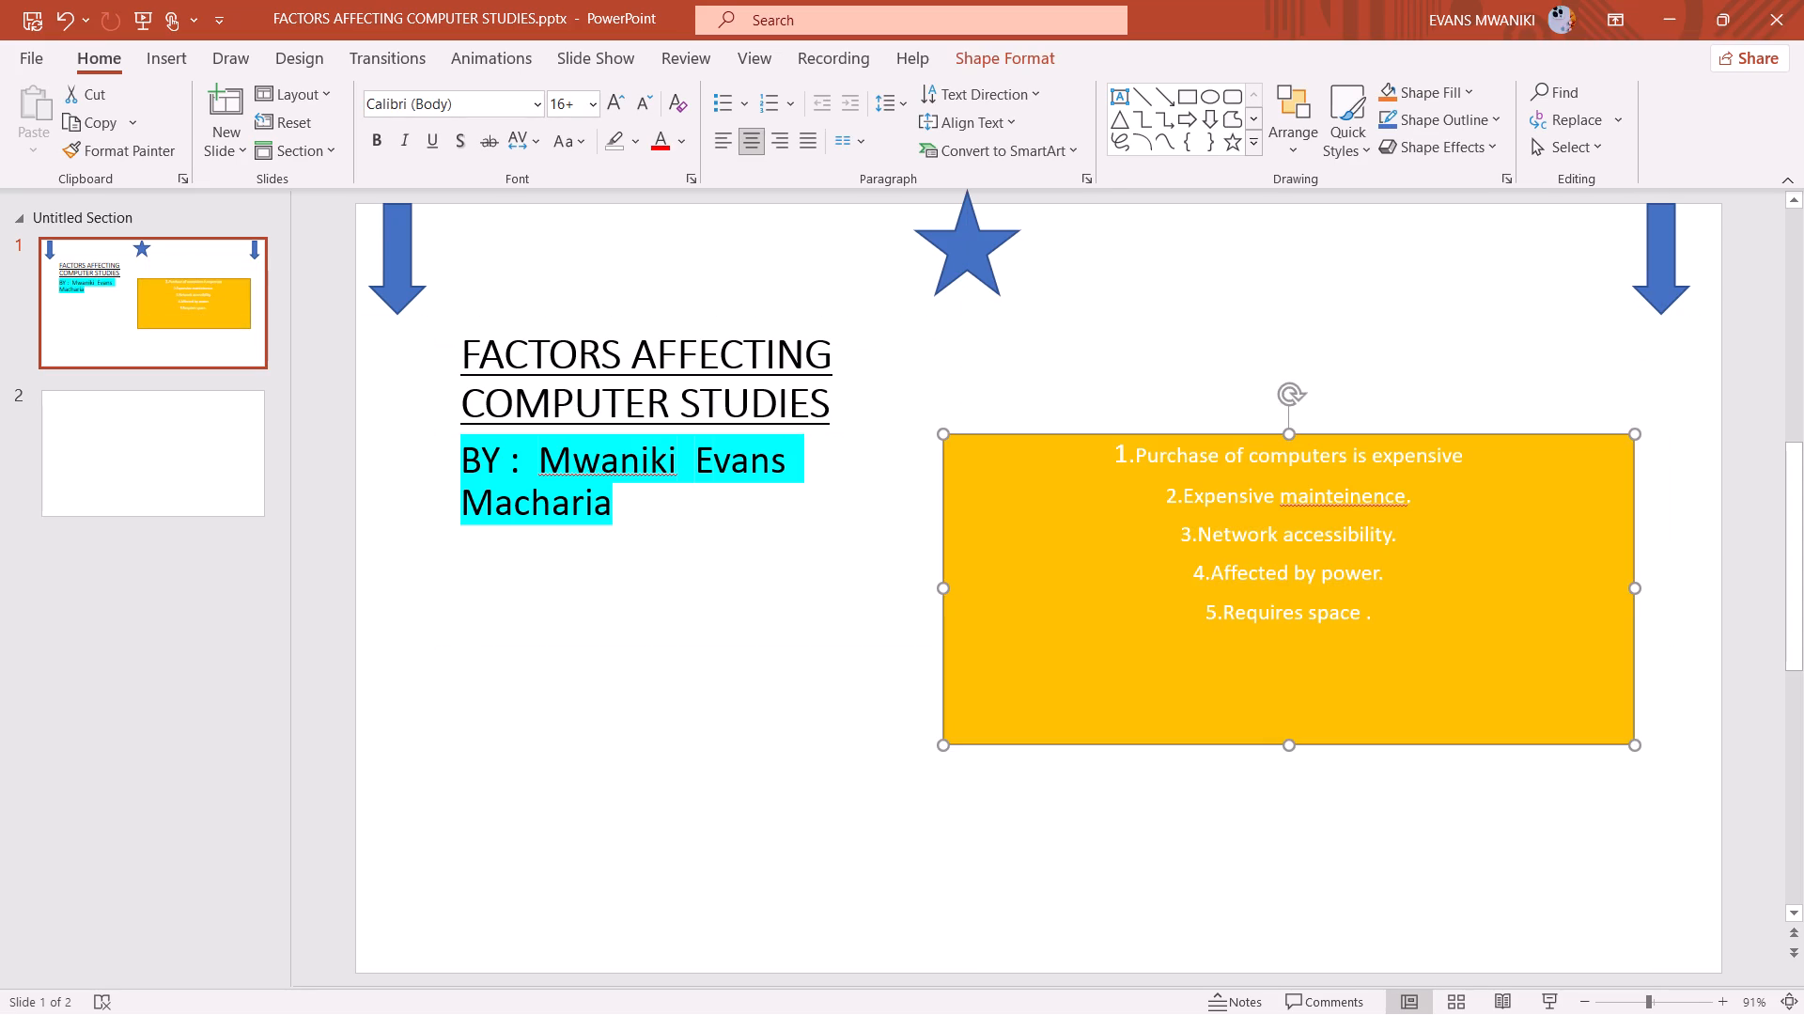
drag(1291, 435, 1271, 330)
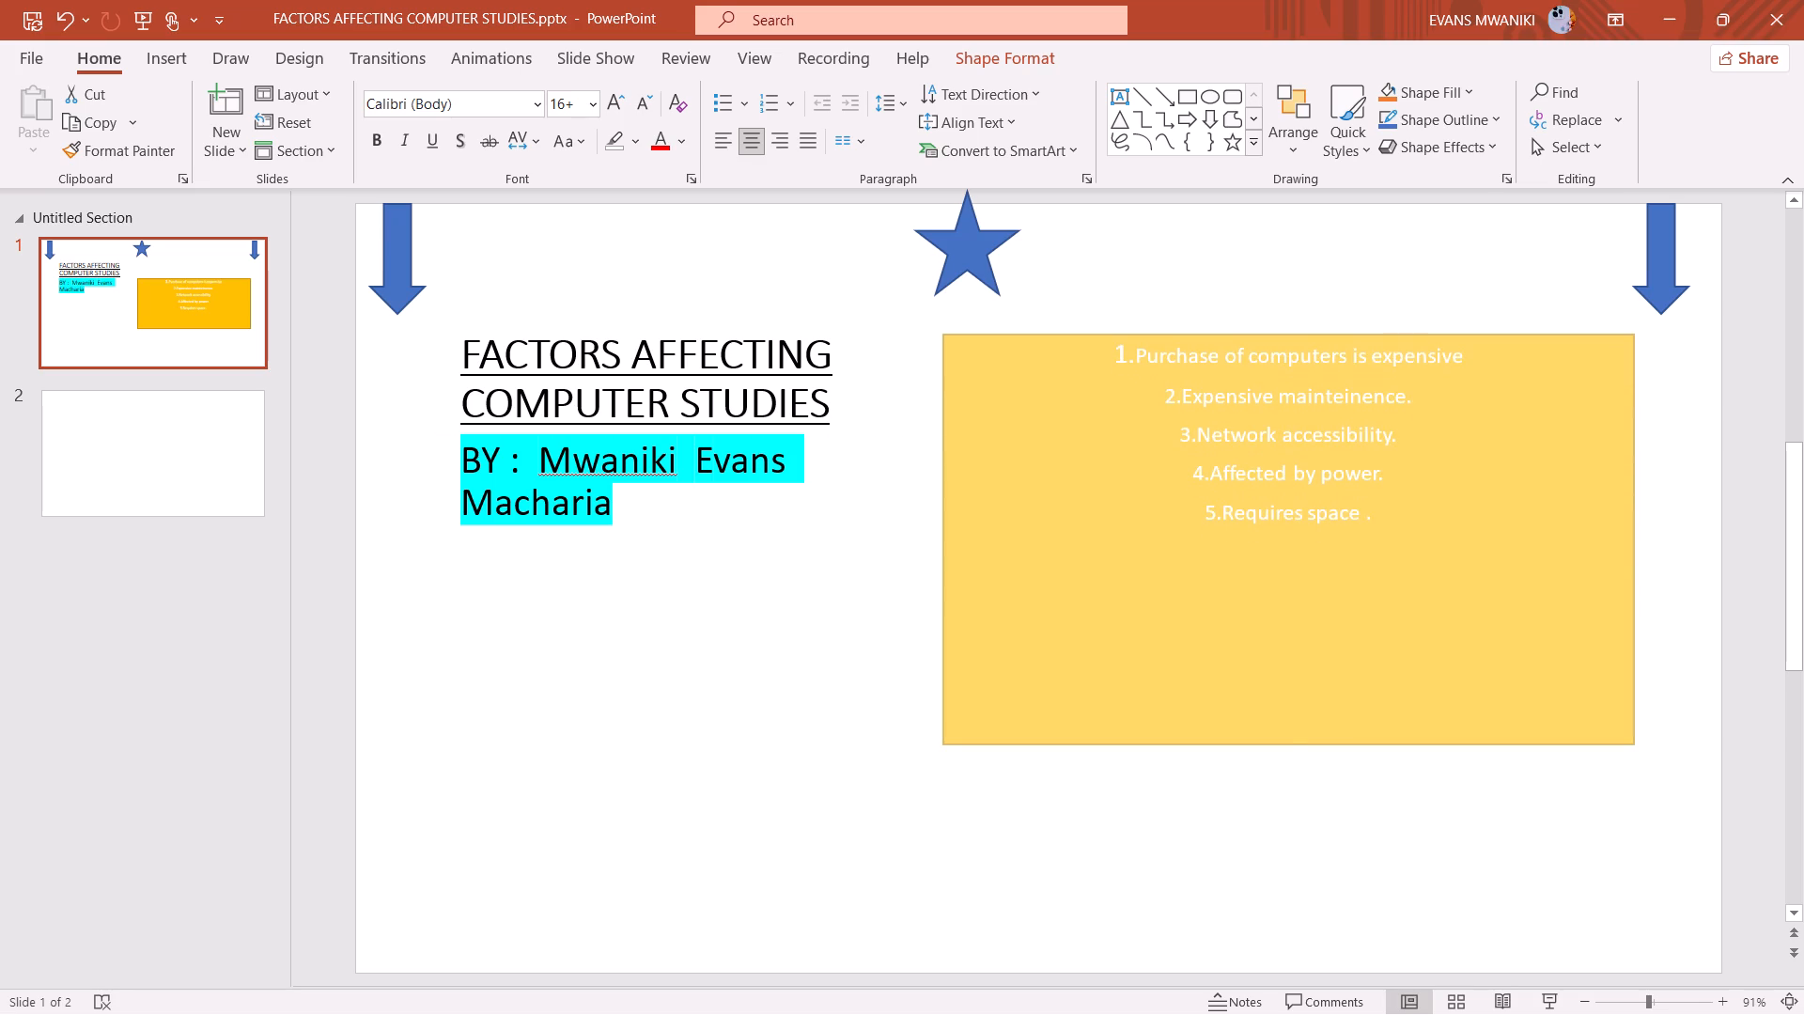
drag(1271, 330, 1271, 320)
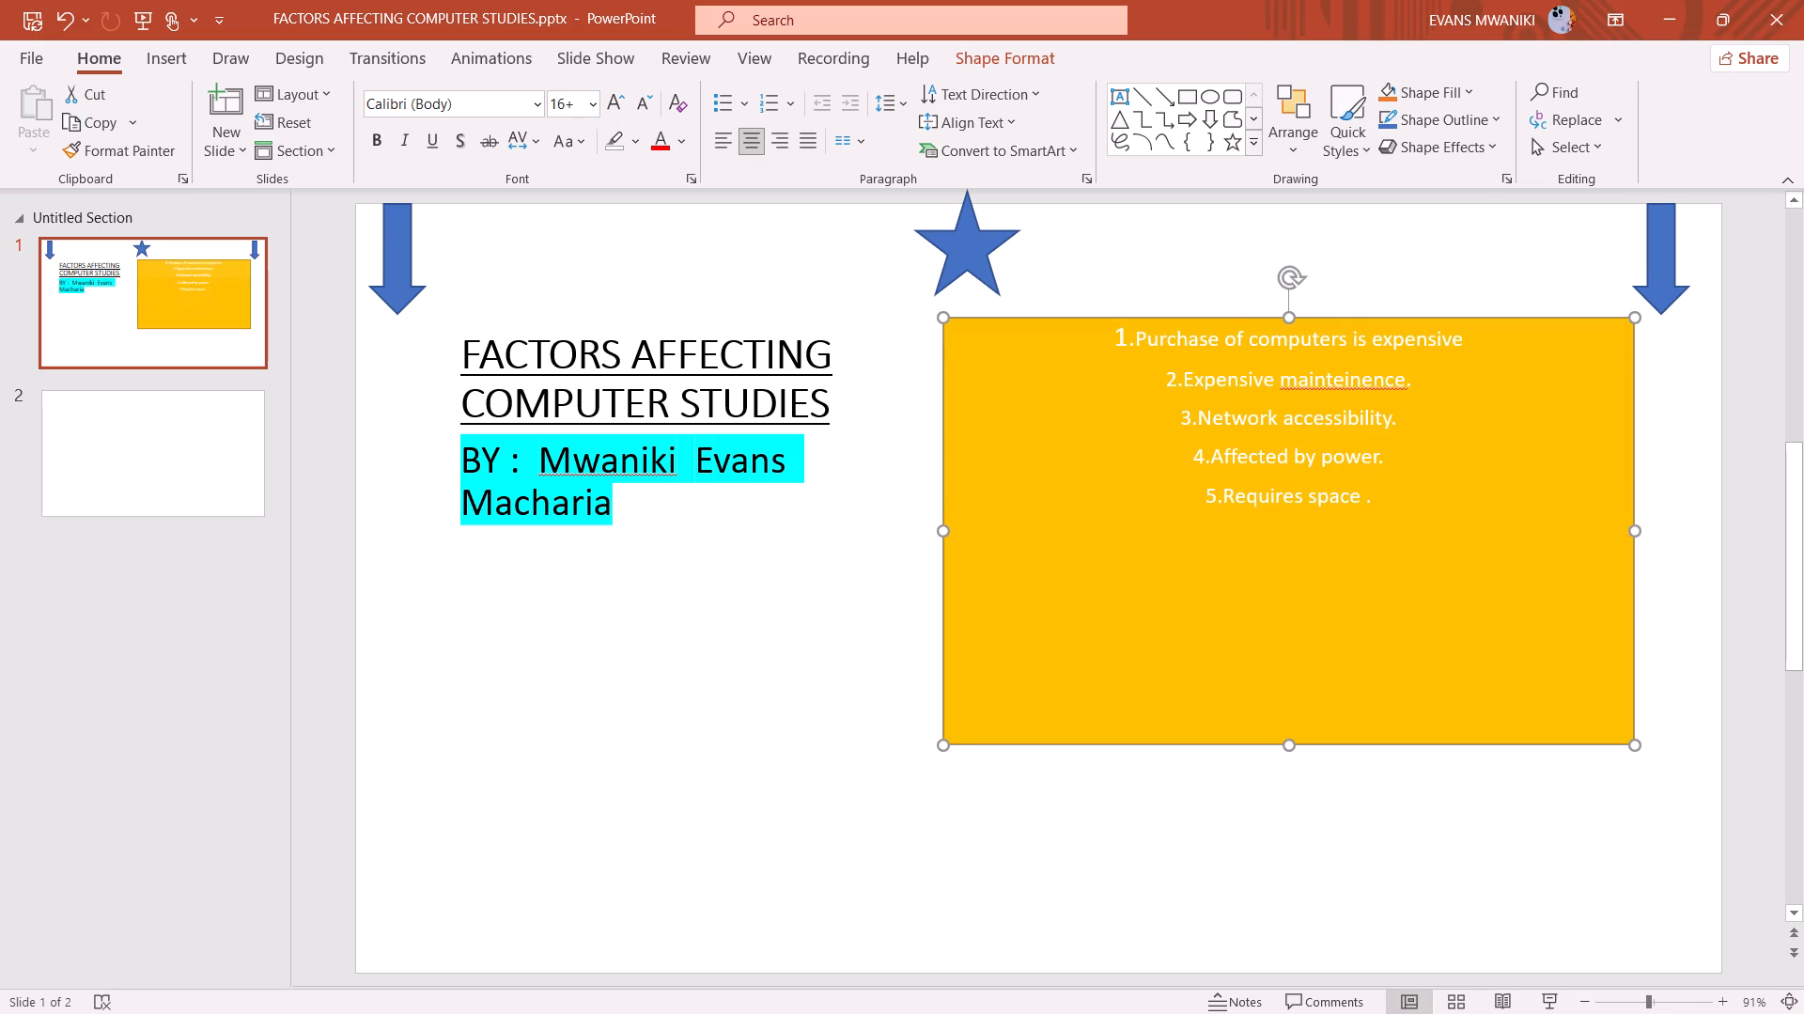
drag(1290, 750, 1301, 594)
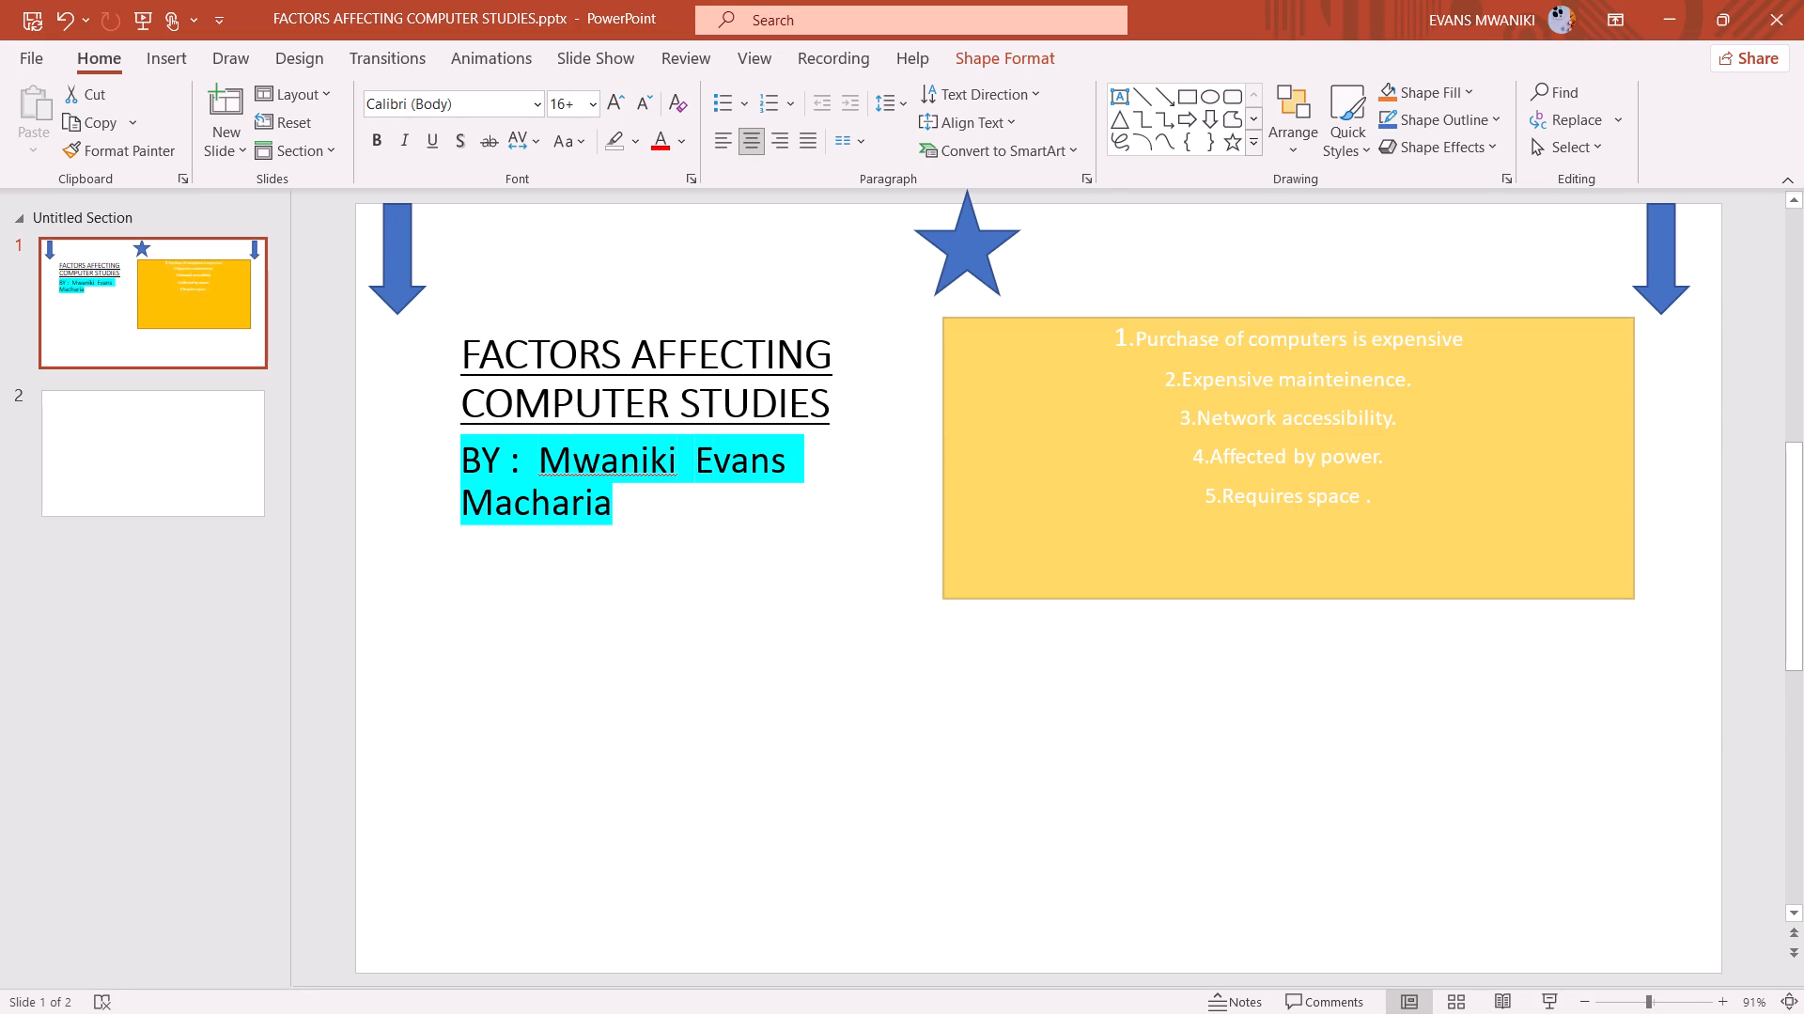
drag(1301, 594, 1312, 579)
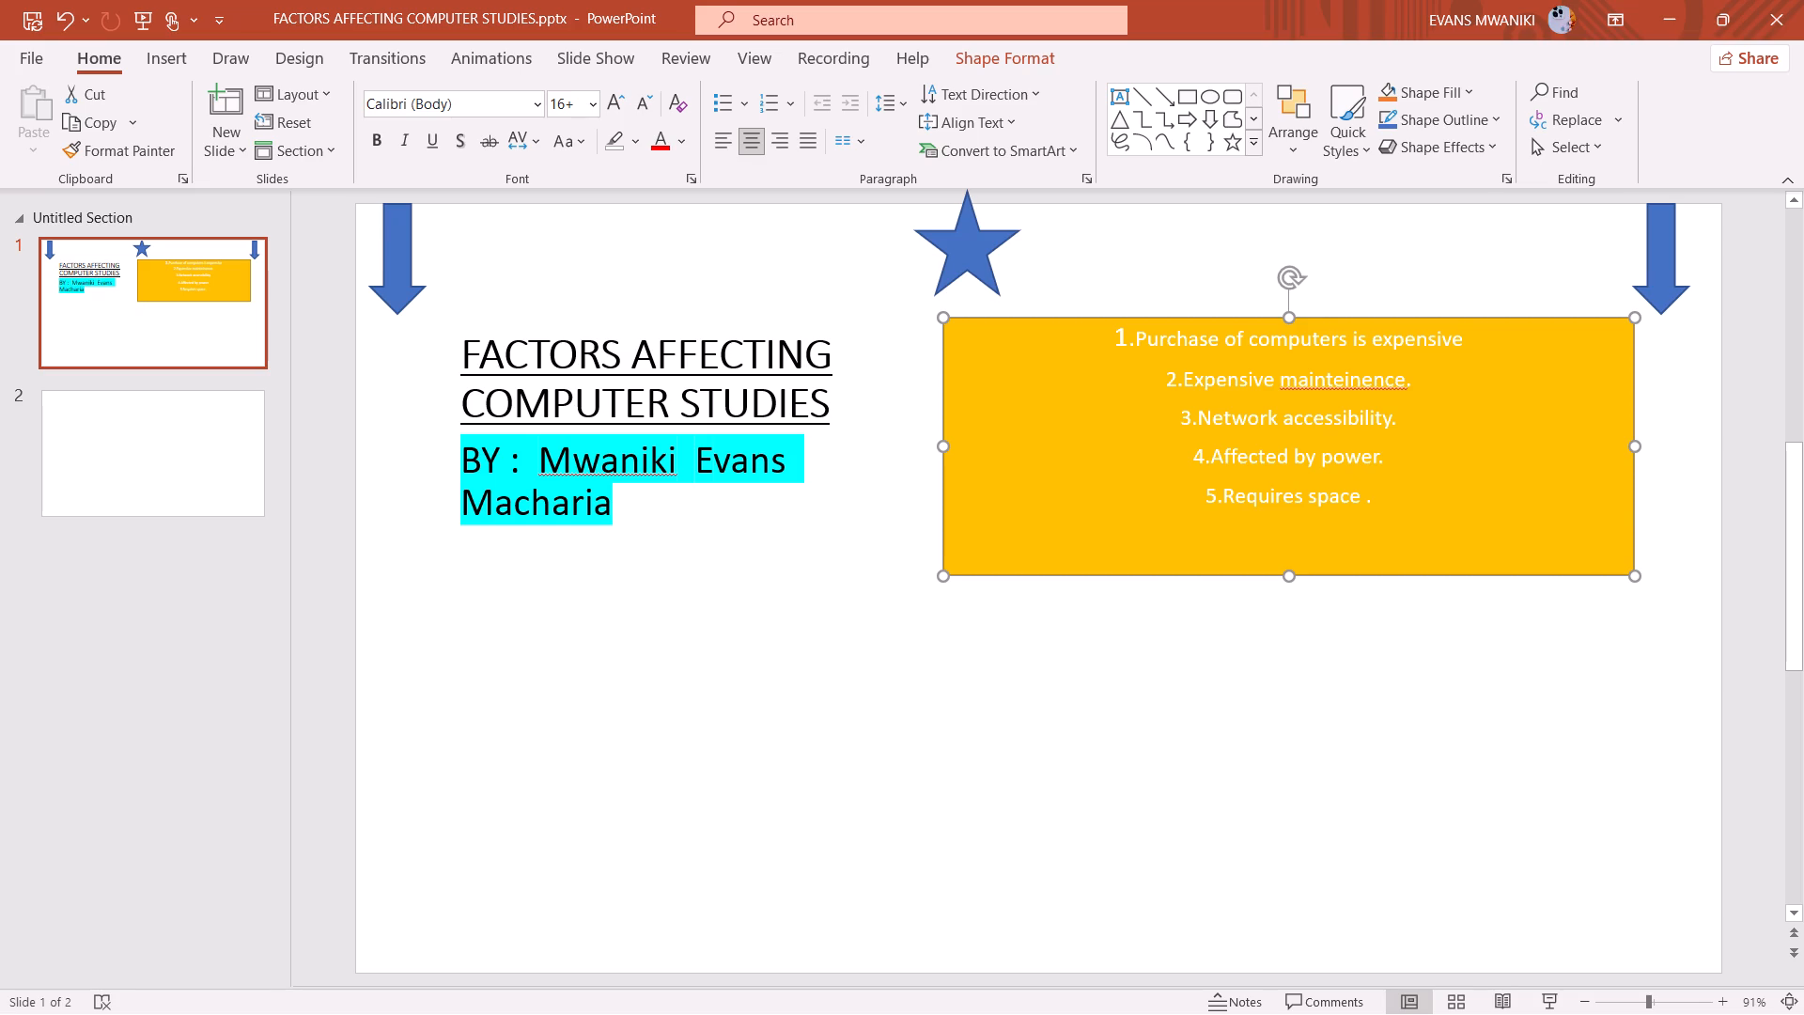
drag(1144, 471, 1142, 615)
click(1034, 648)
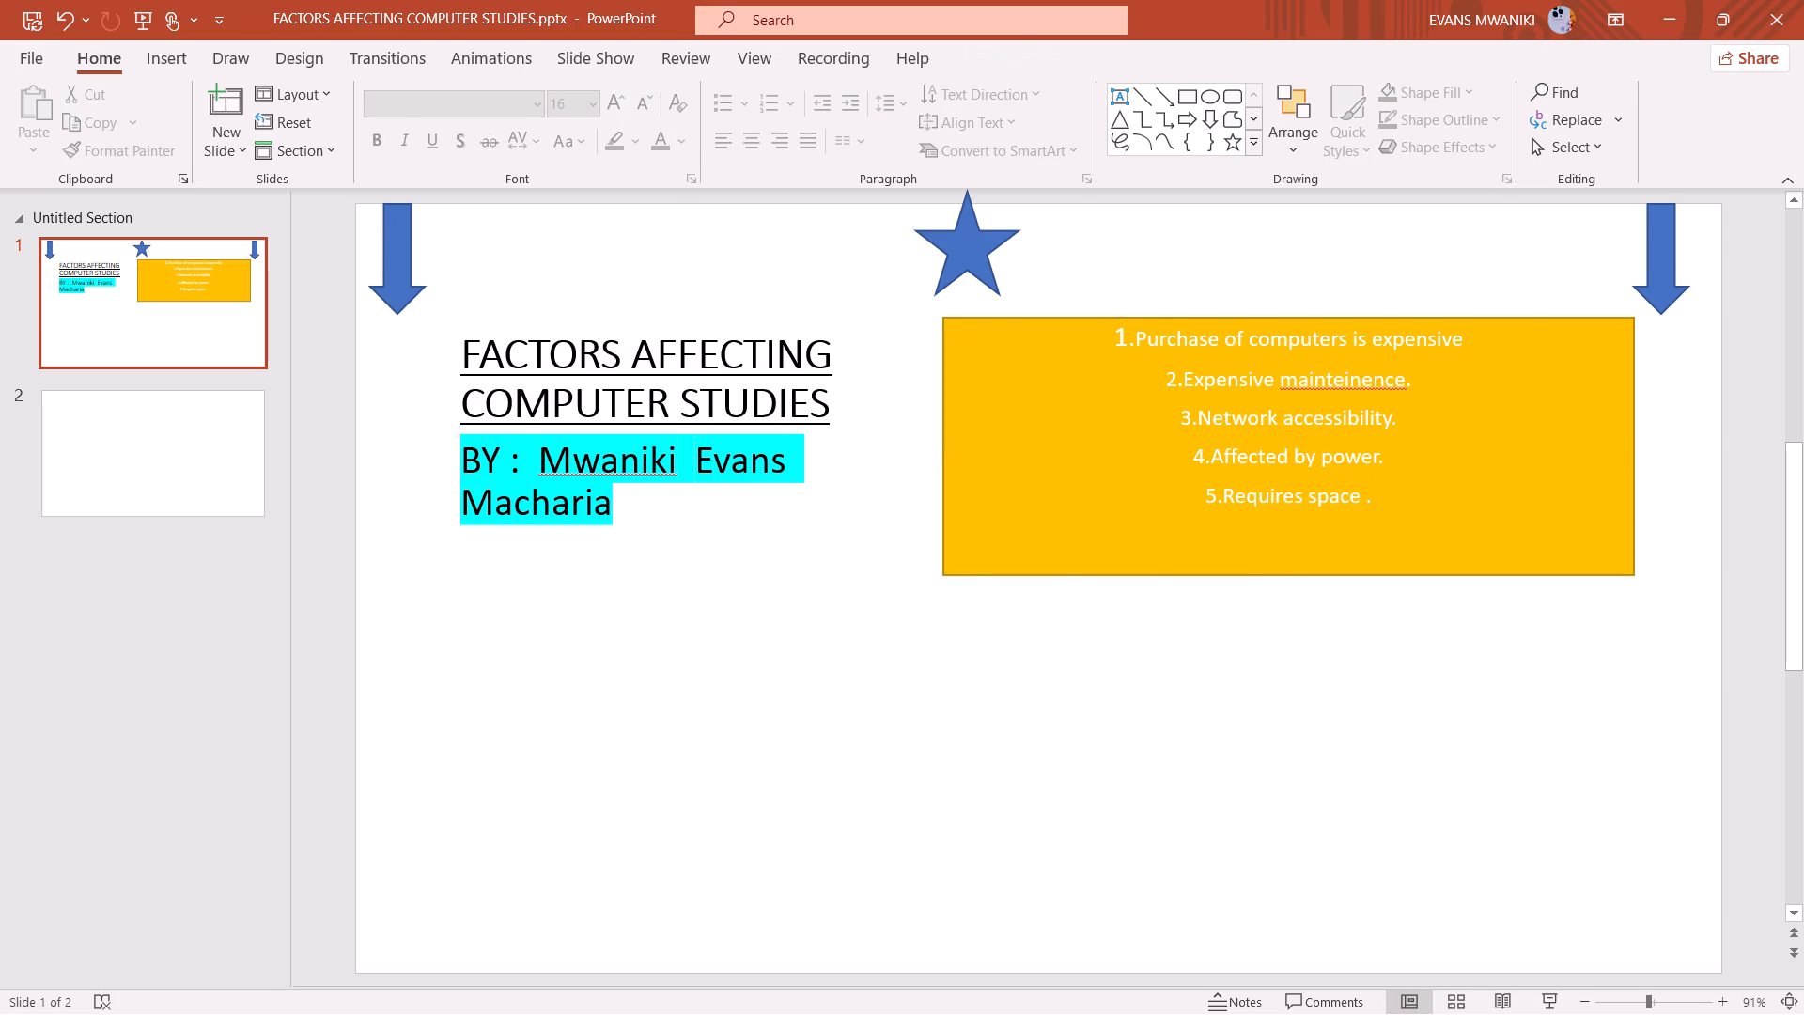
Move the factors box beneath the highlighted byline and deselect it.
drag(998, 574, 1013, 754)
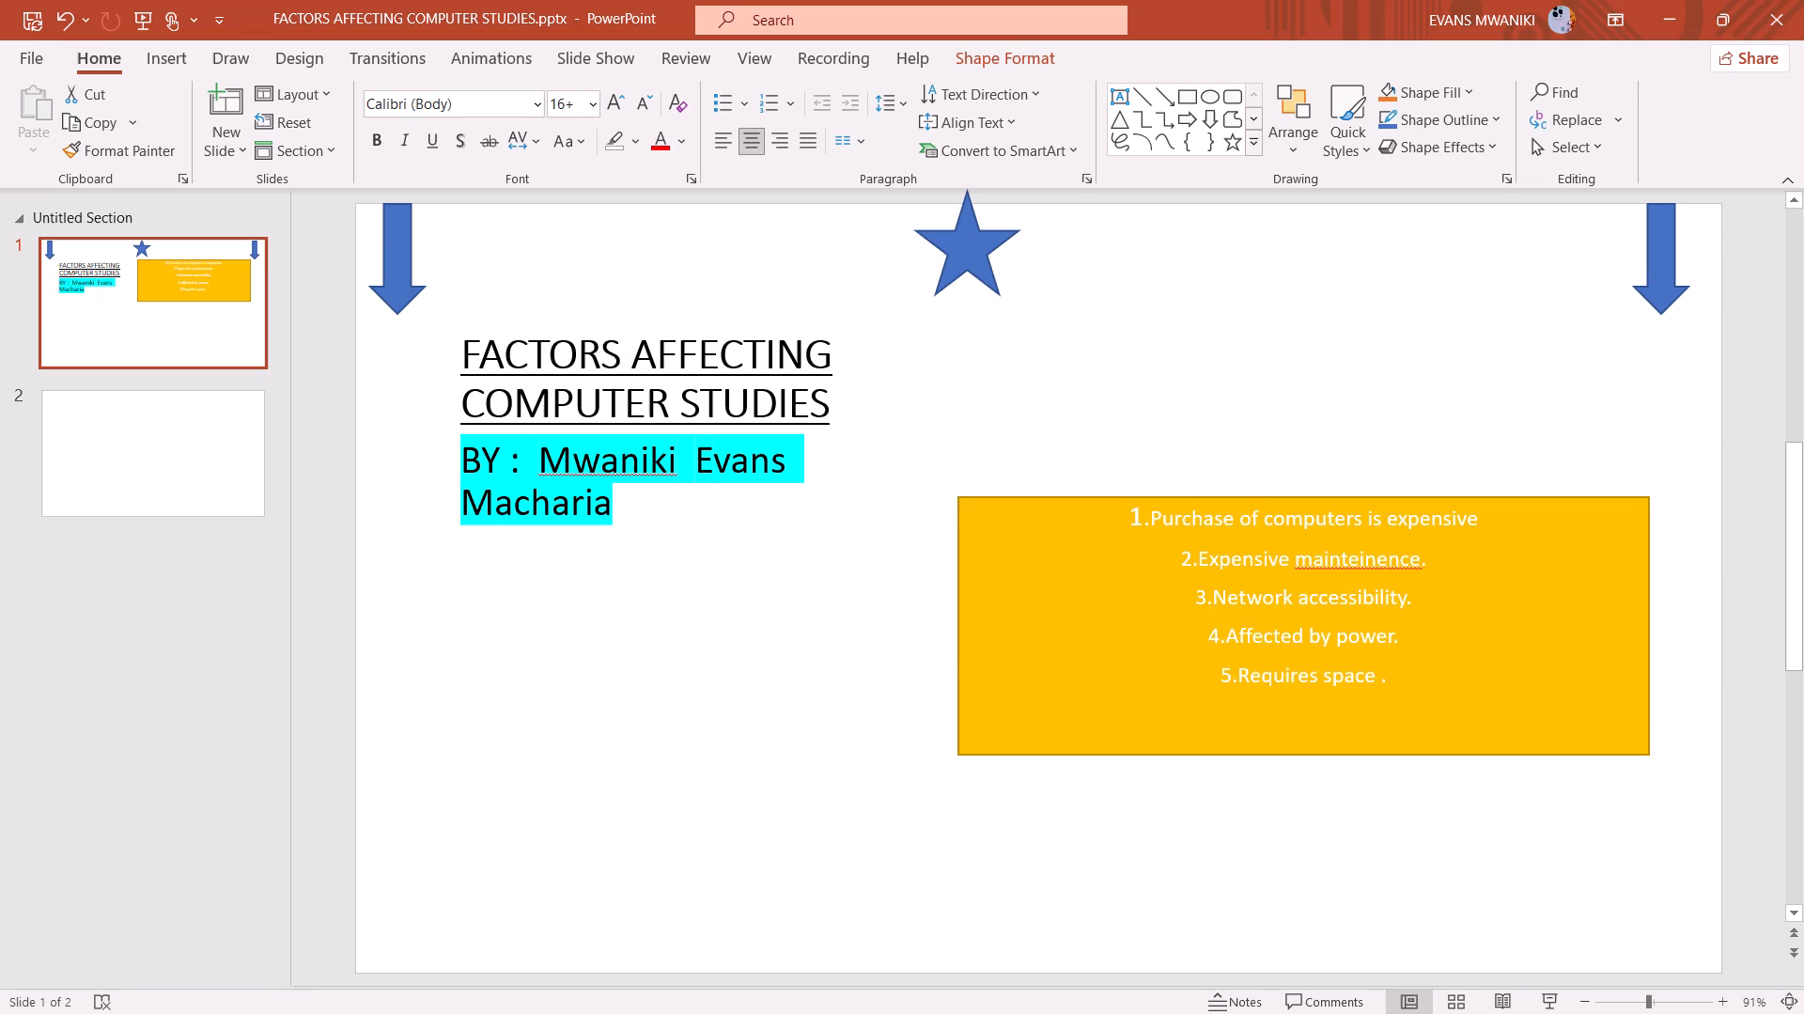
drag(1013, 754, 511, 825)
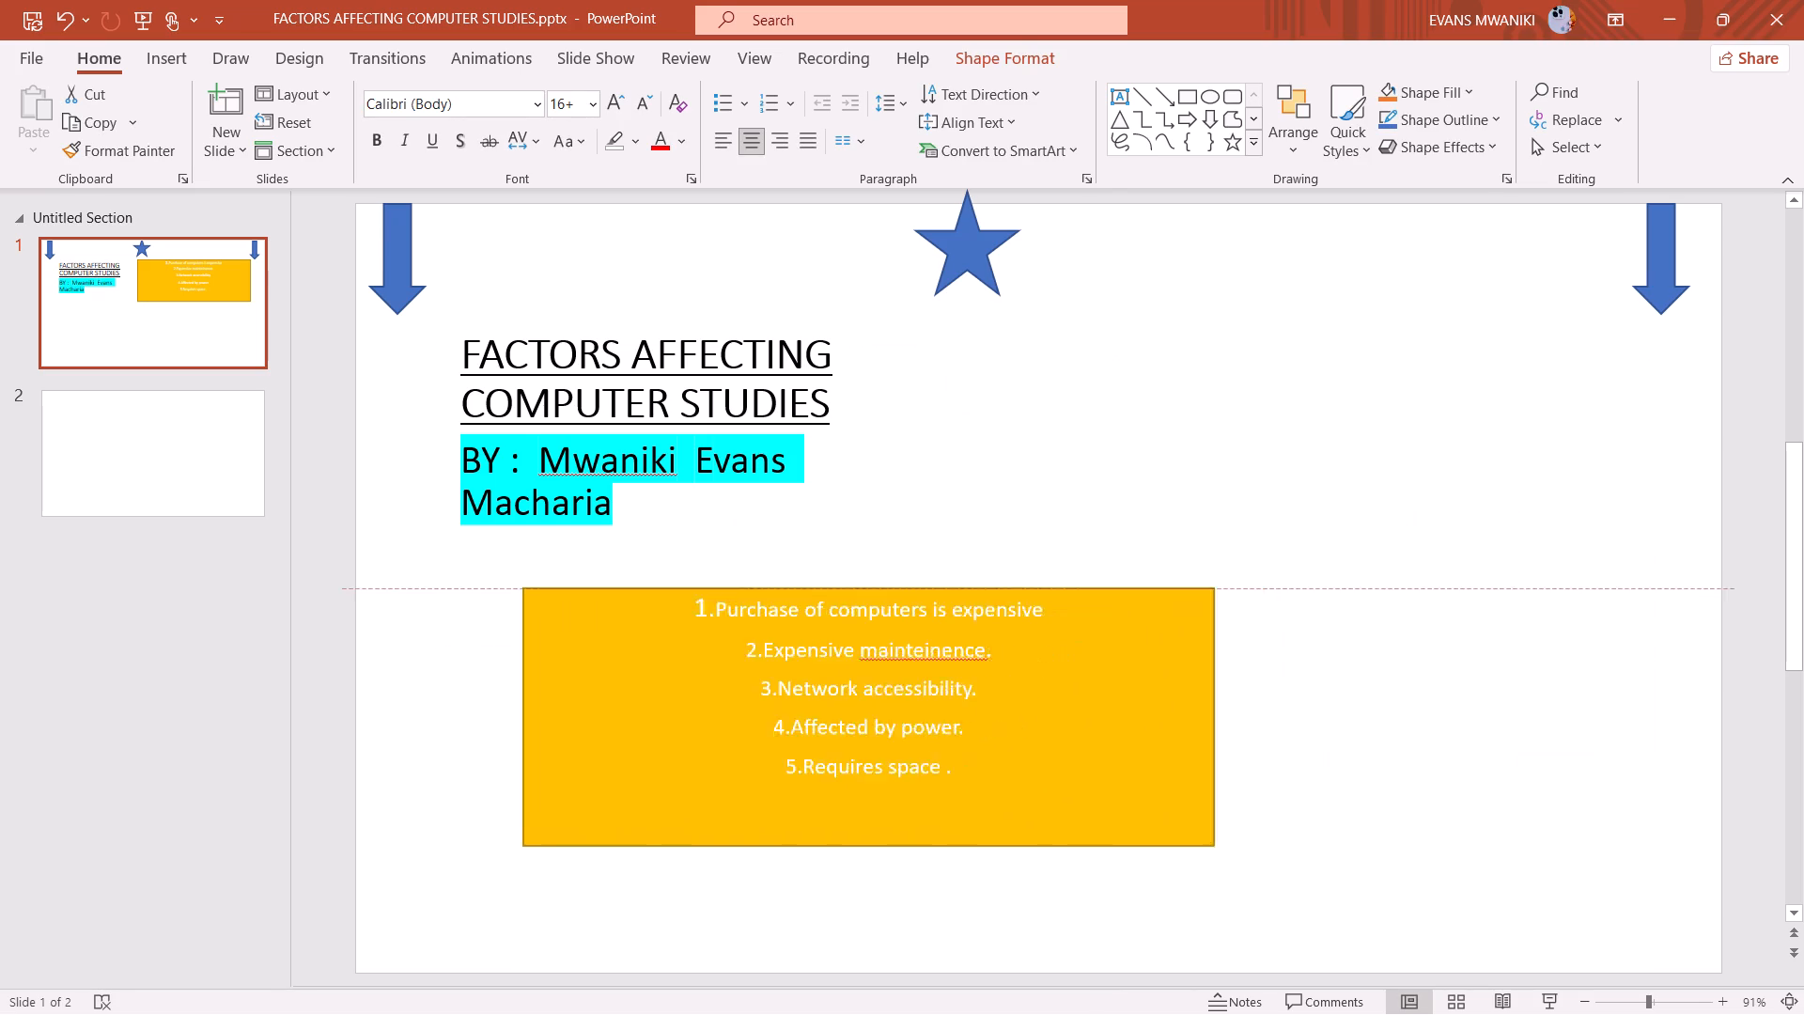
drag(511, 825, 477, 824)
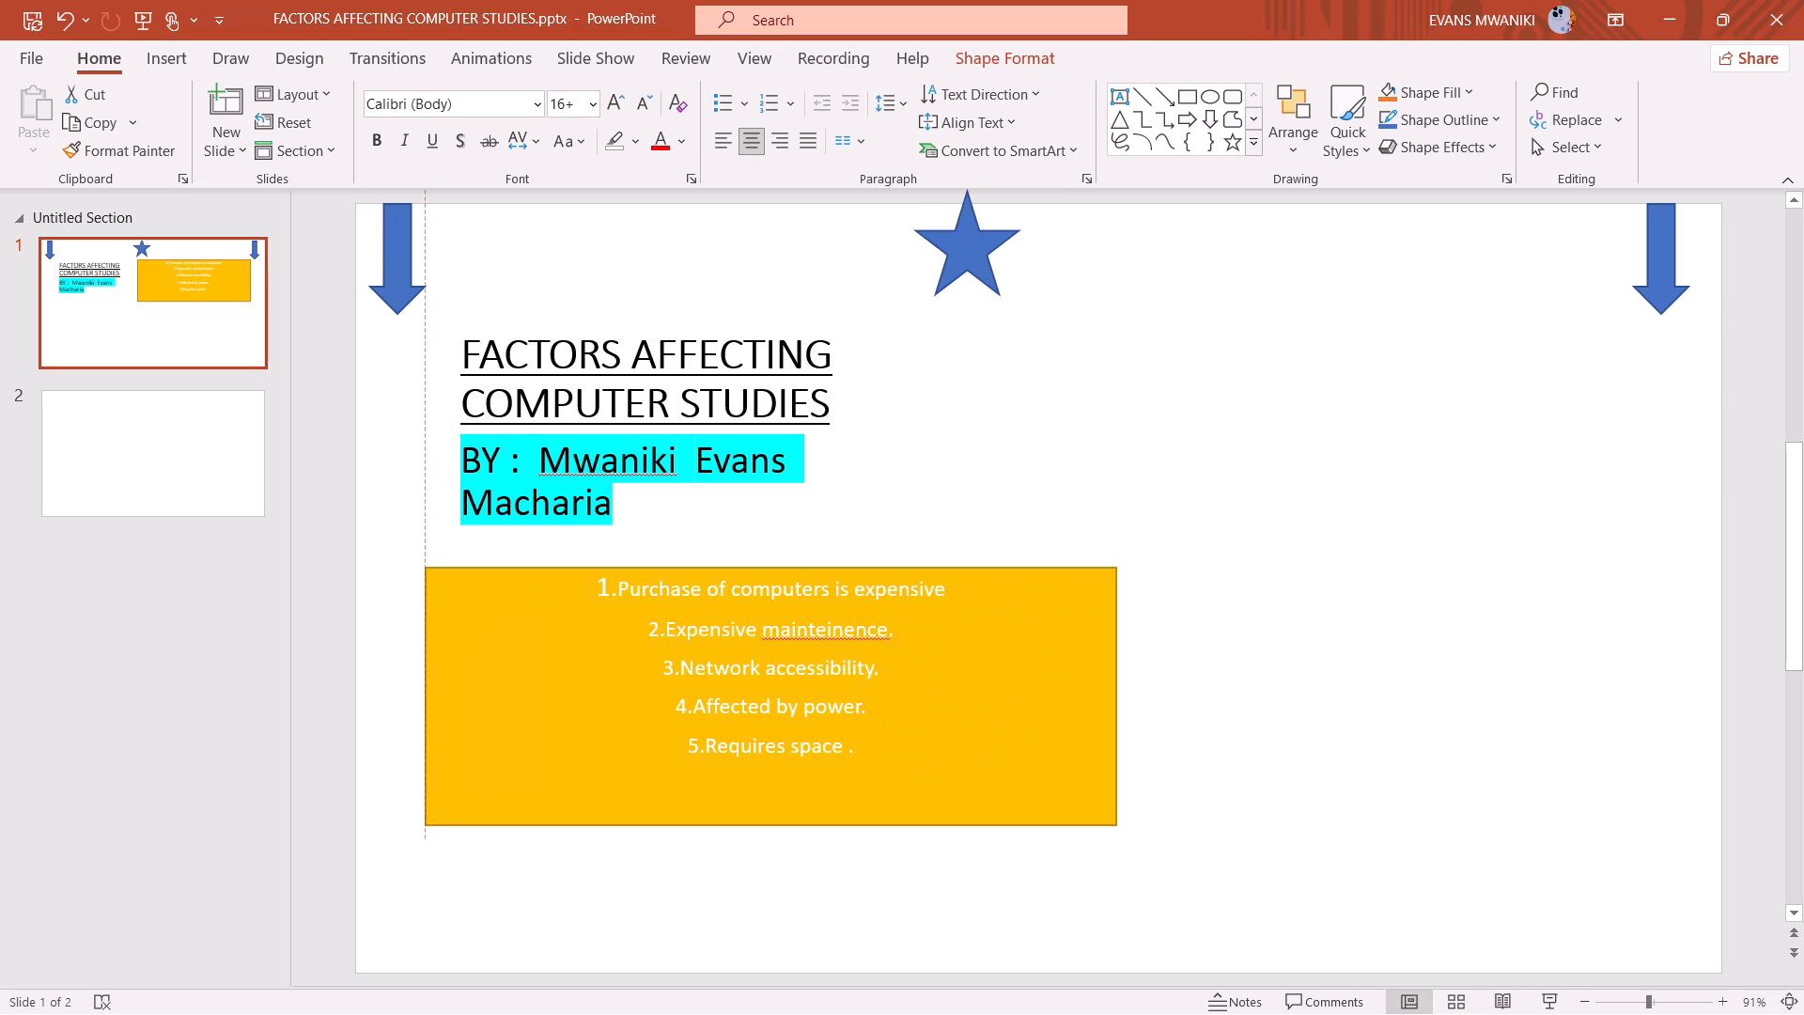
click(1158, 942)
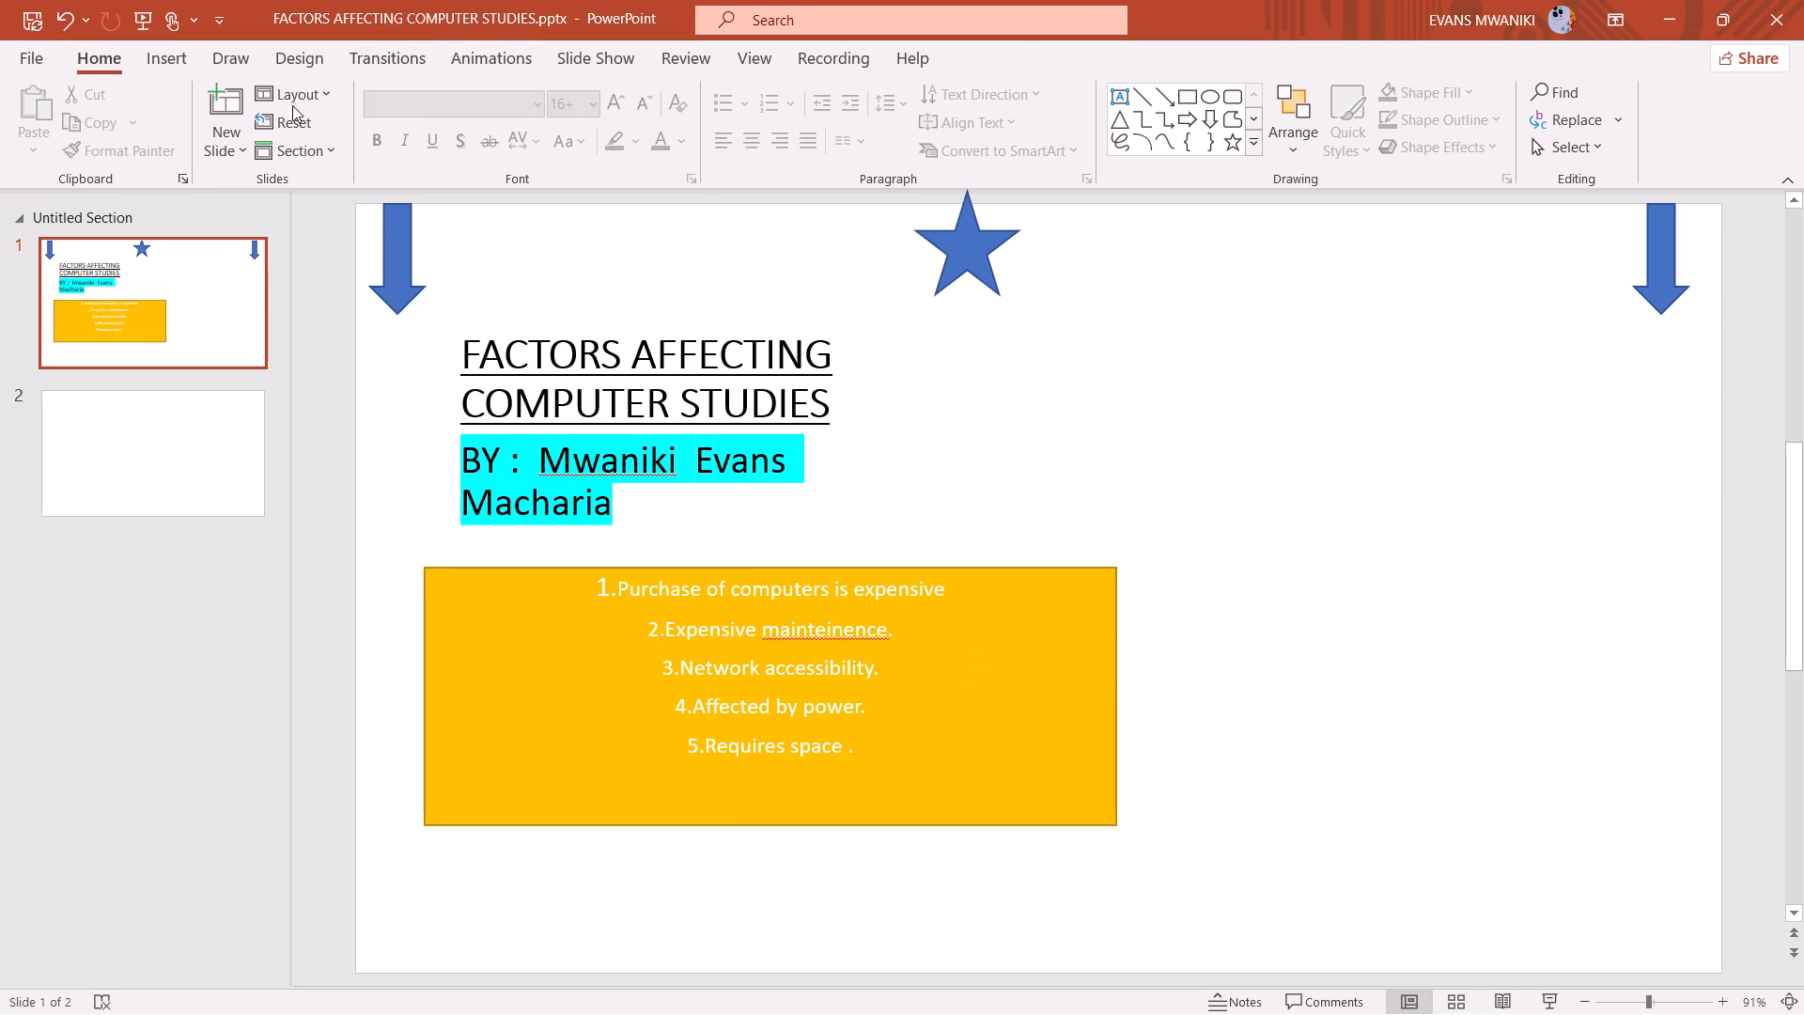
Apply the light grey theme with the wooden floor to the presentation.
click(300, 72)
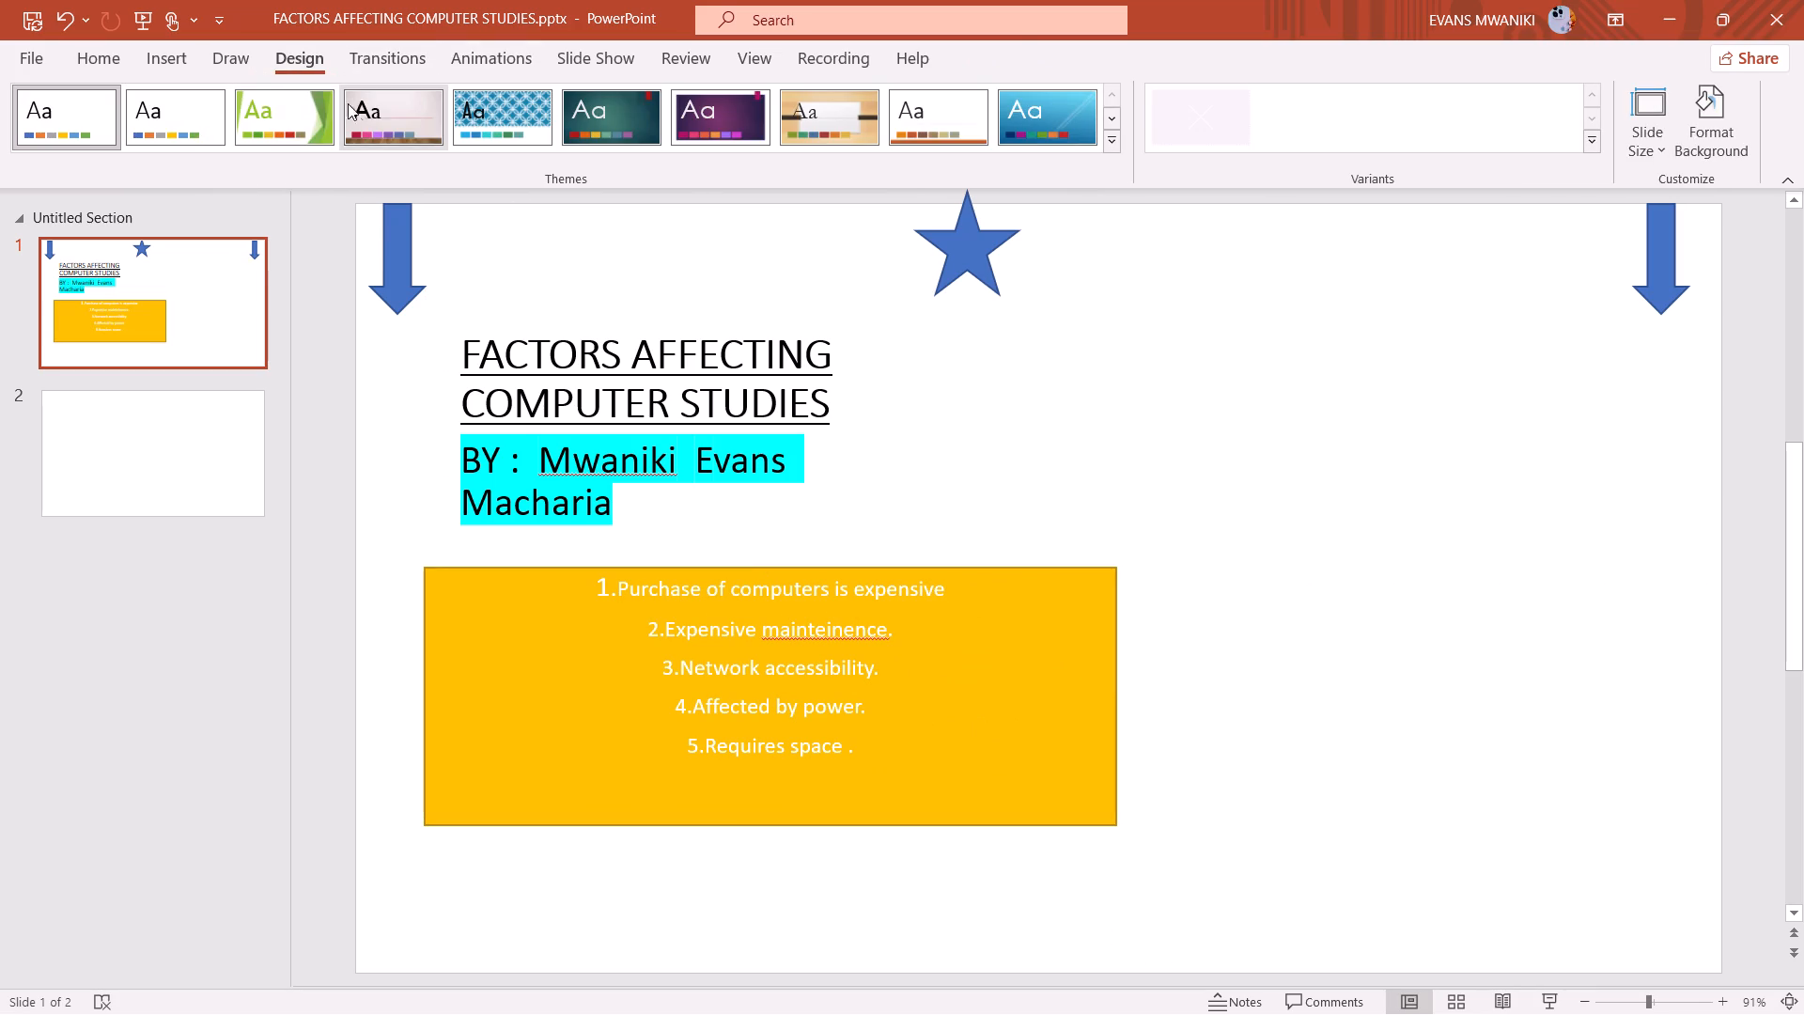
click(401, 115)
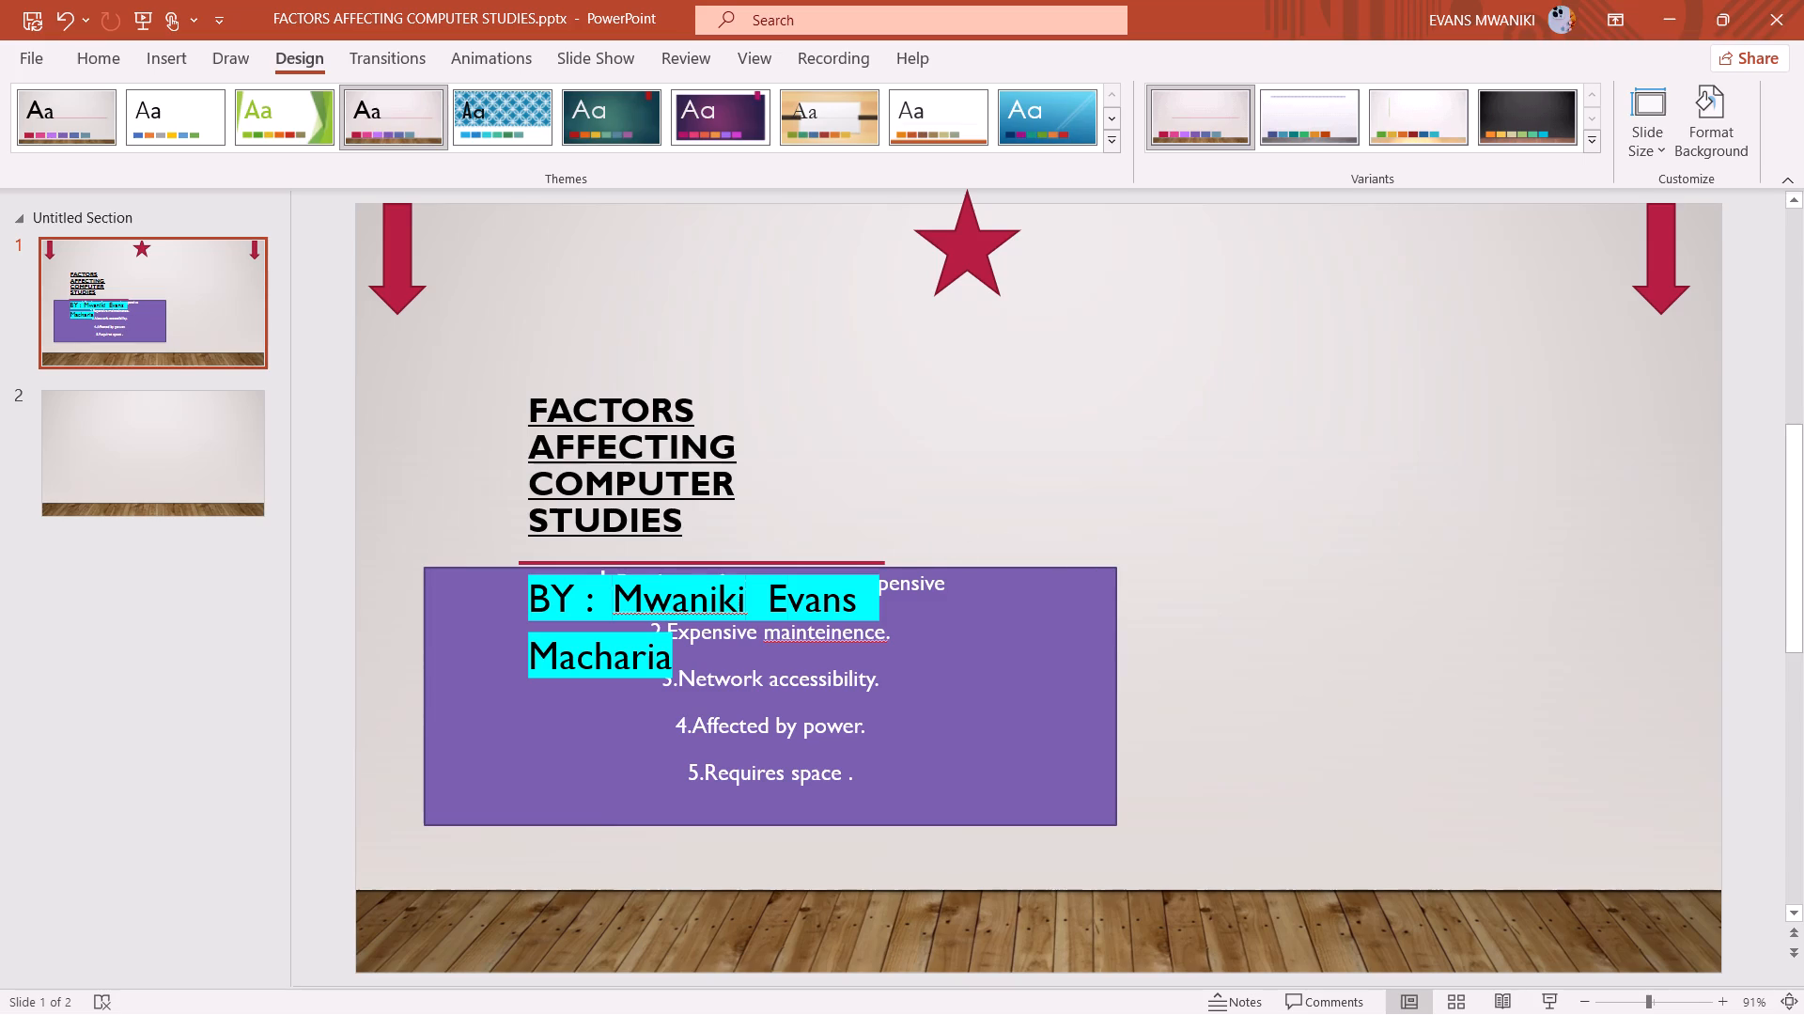
Move the factors box off the byline to the right of the title and byline, clear of both.
drag(978, 681, 1535, 621)
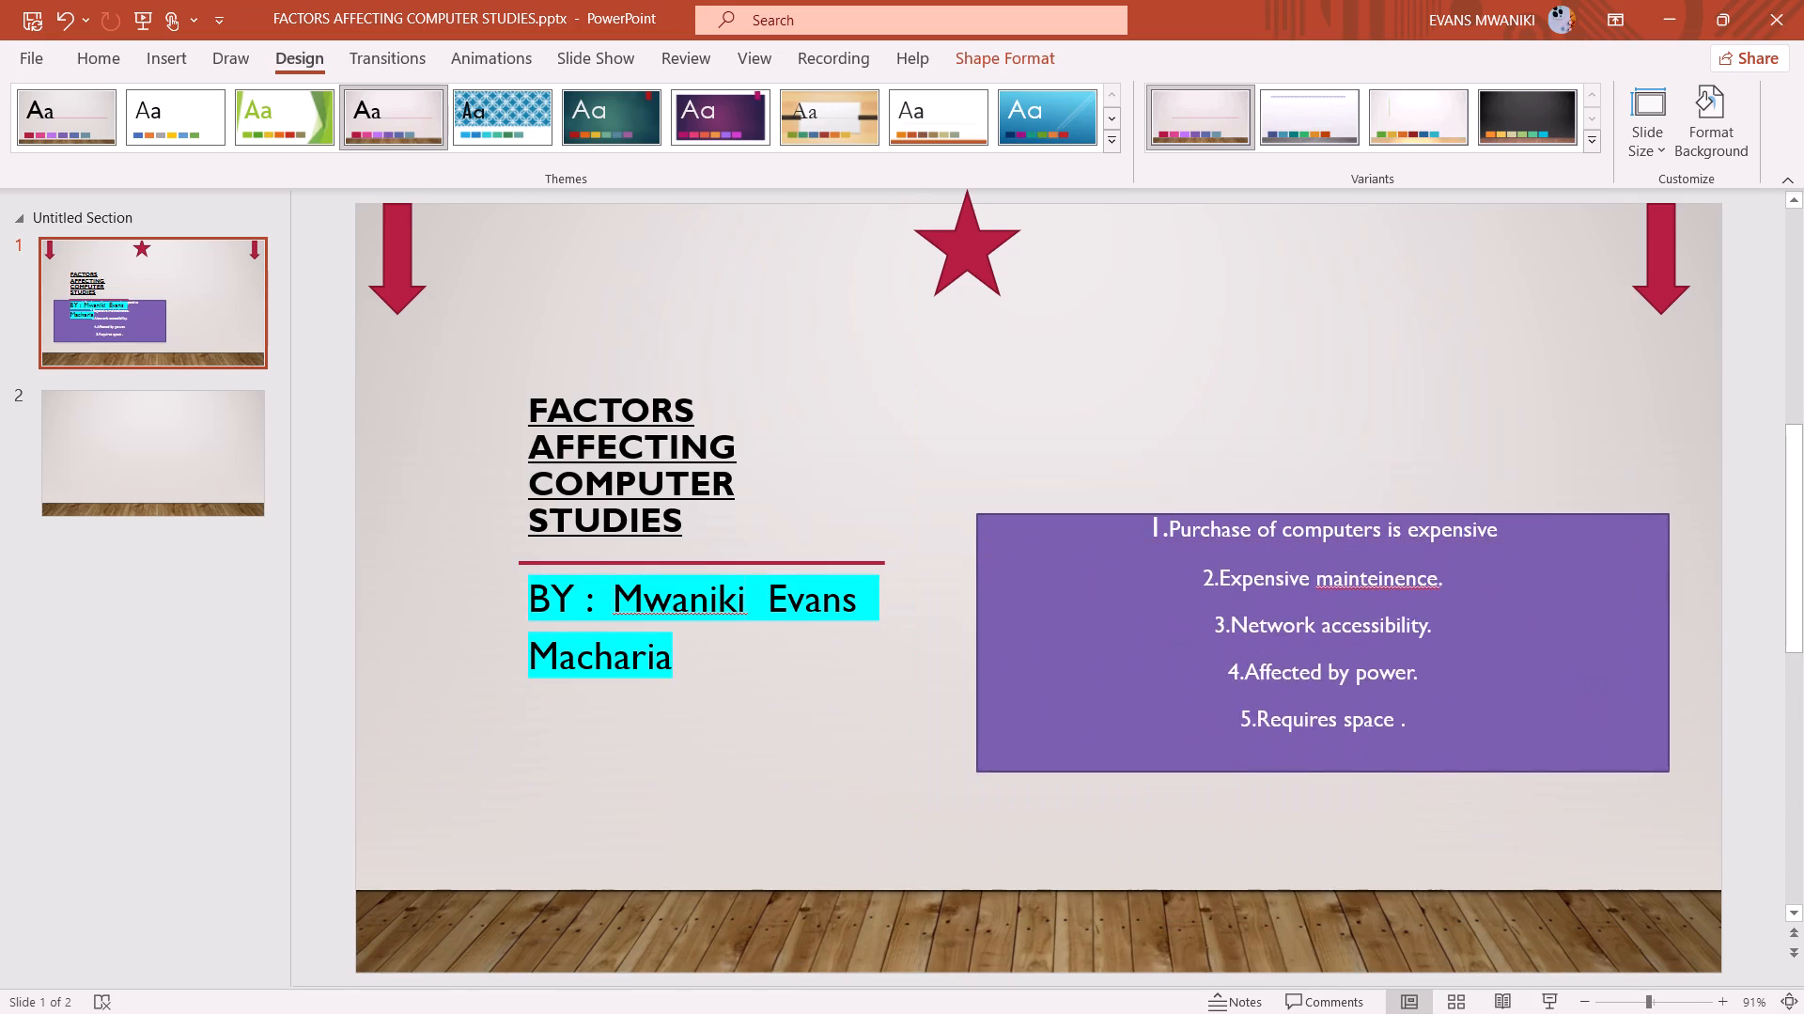
drag(1535, 621, 1463, 523)
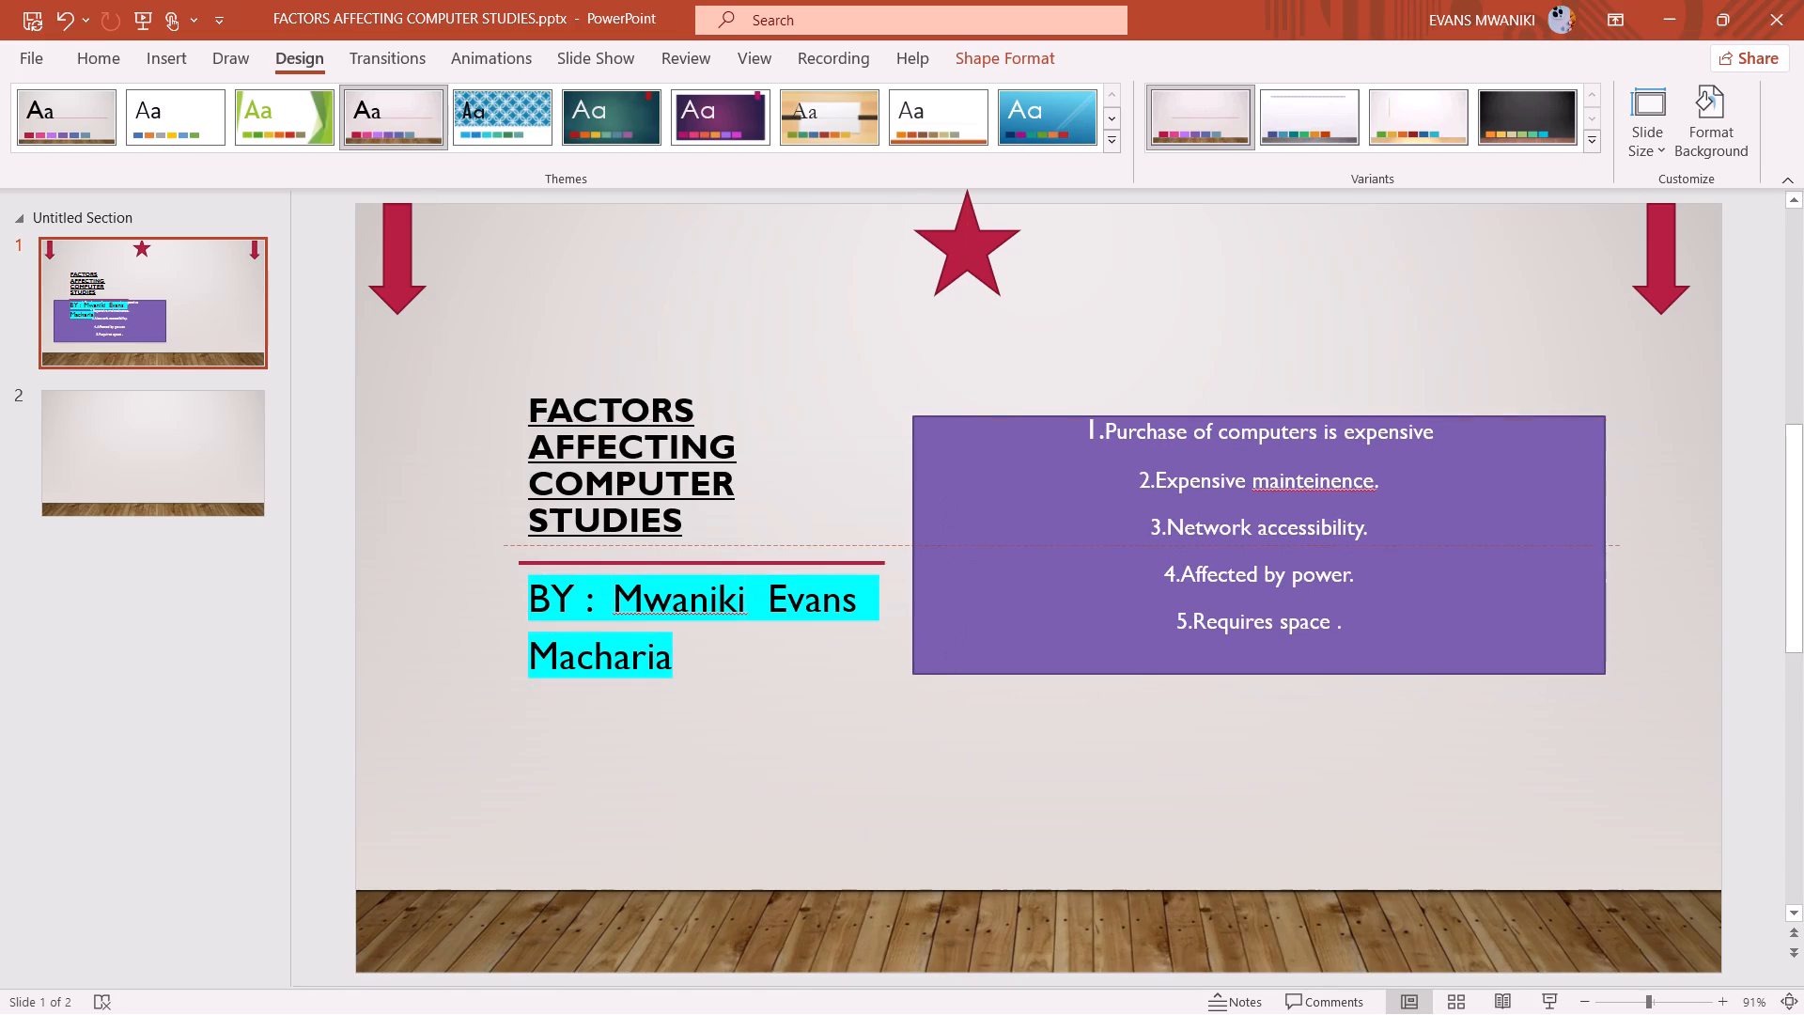
drag(1463, 523, 1479, 523)
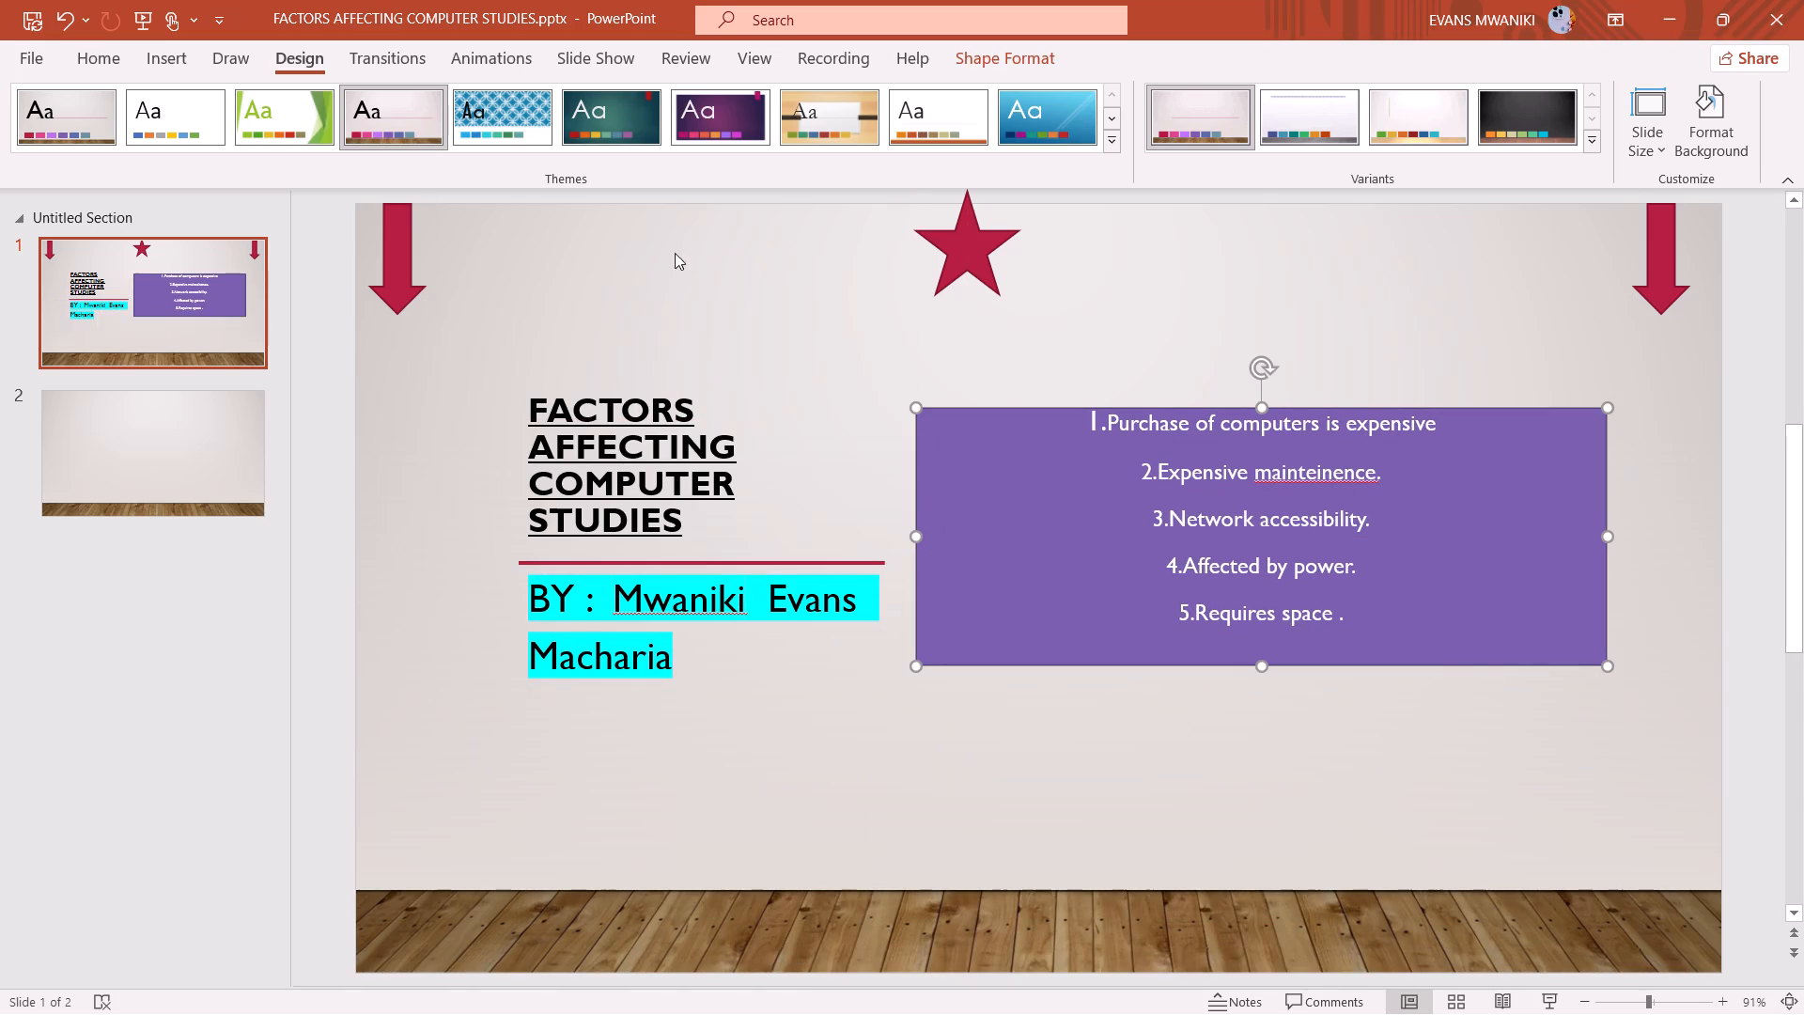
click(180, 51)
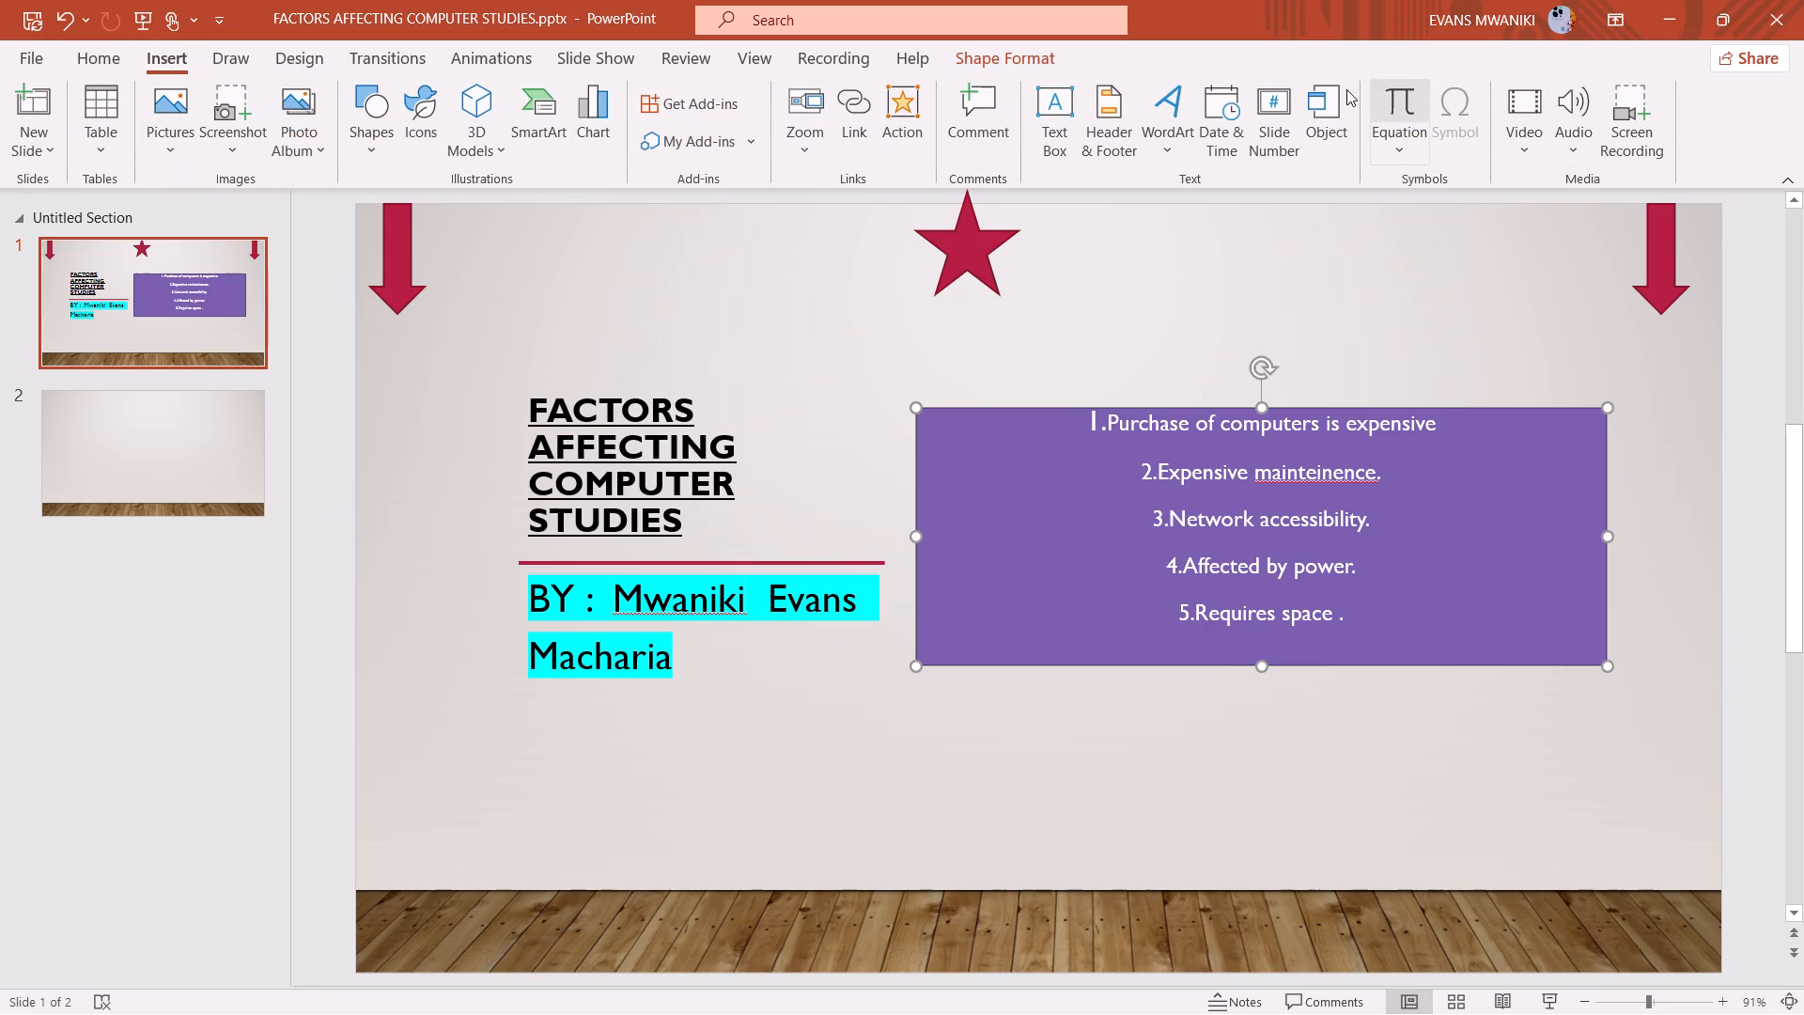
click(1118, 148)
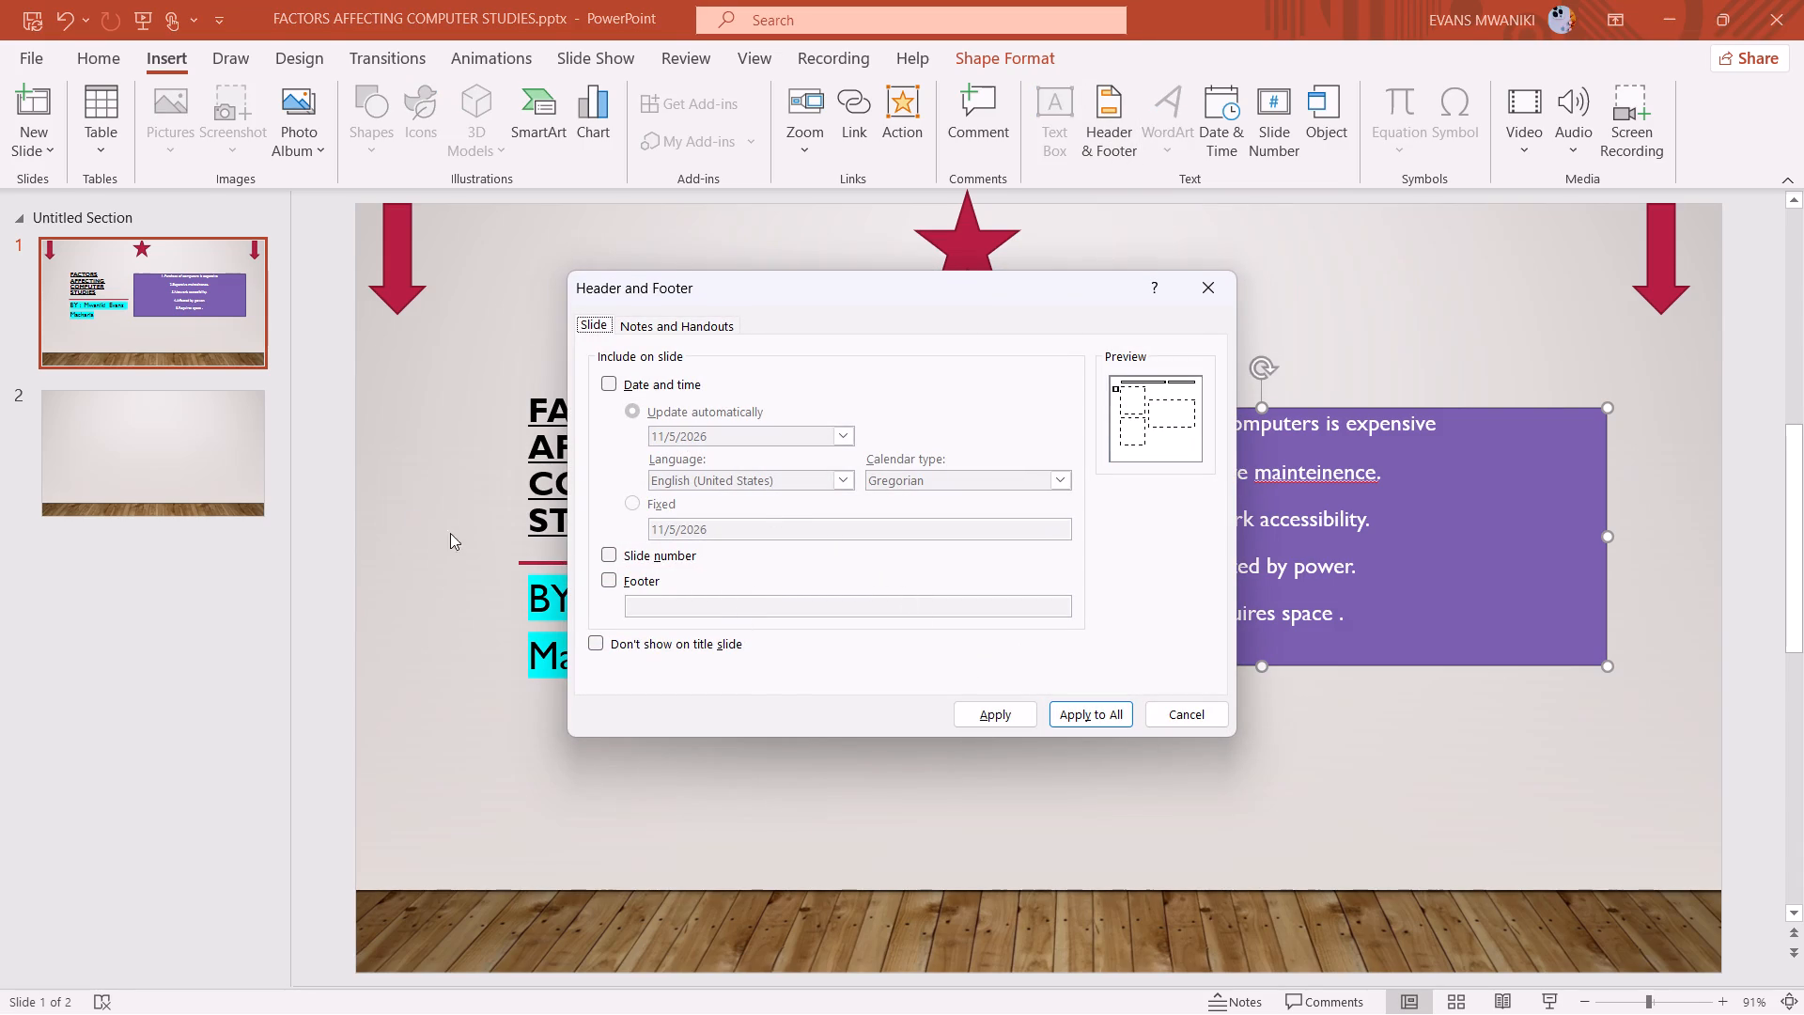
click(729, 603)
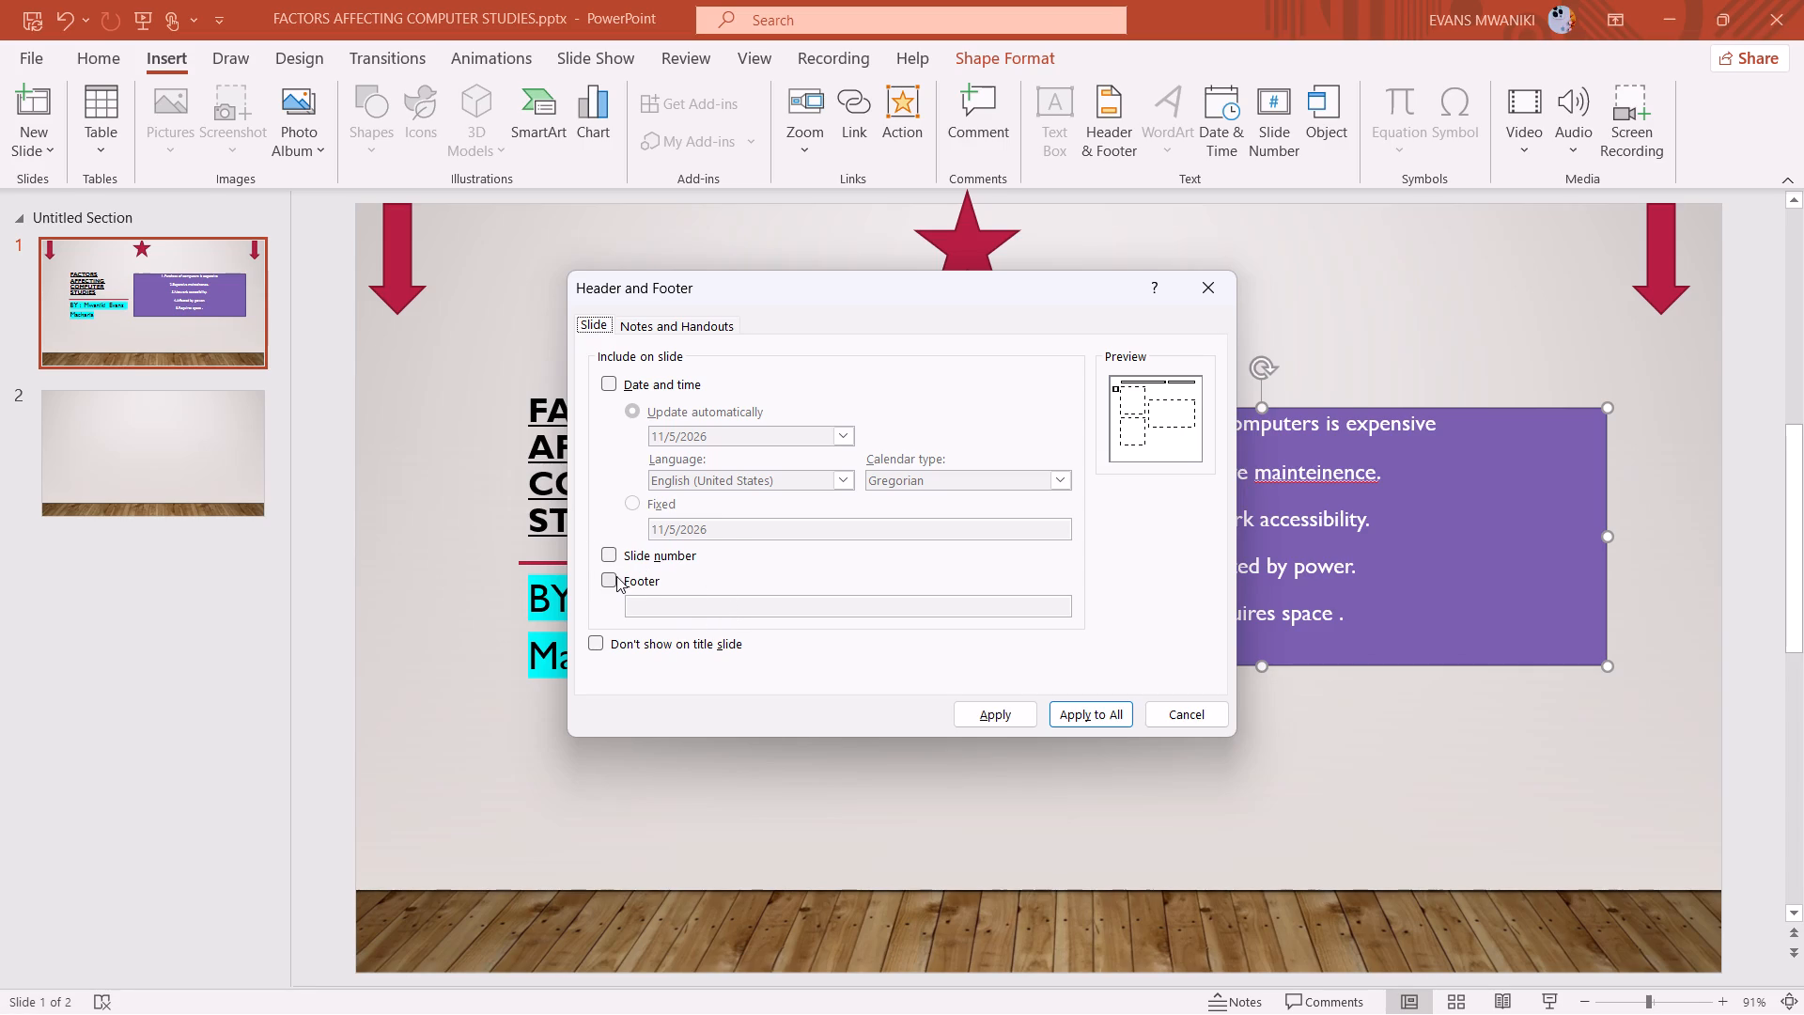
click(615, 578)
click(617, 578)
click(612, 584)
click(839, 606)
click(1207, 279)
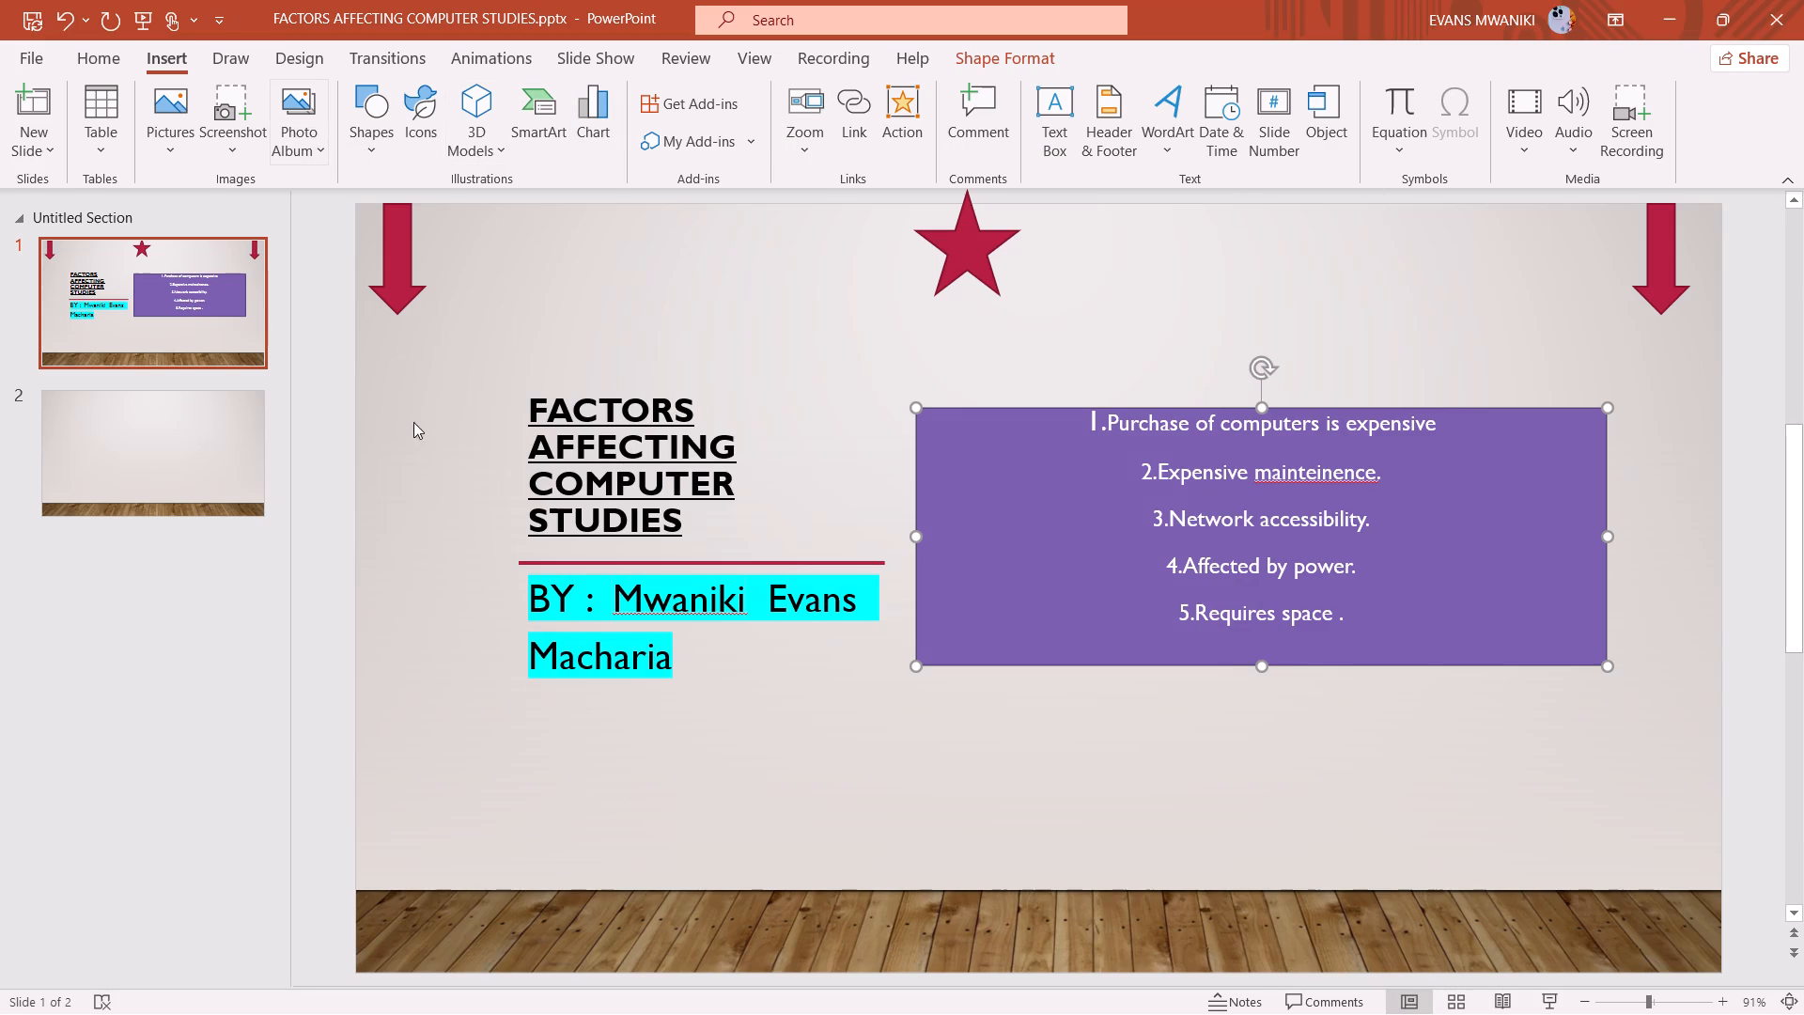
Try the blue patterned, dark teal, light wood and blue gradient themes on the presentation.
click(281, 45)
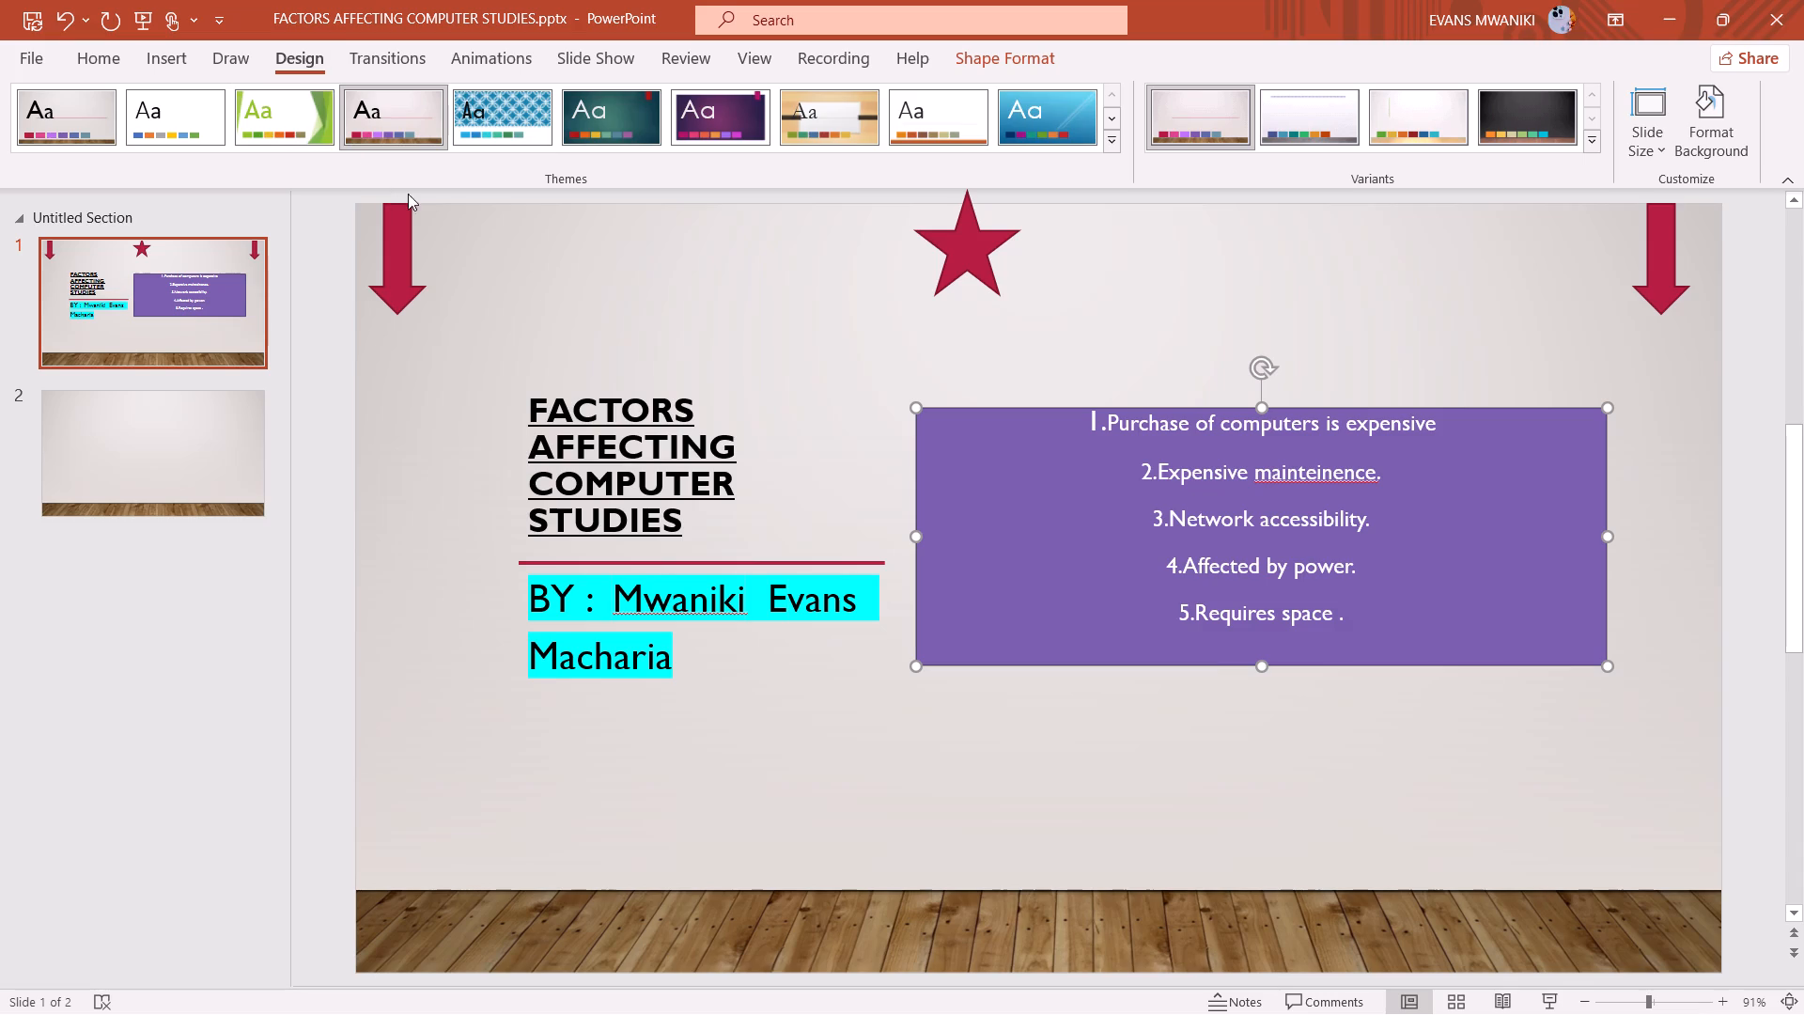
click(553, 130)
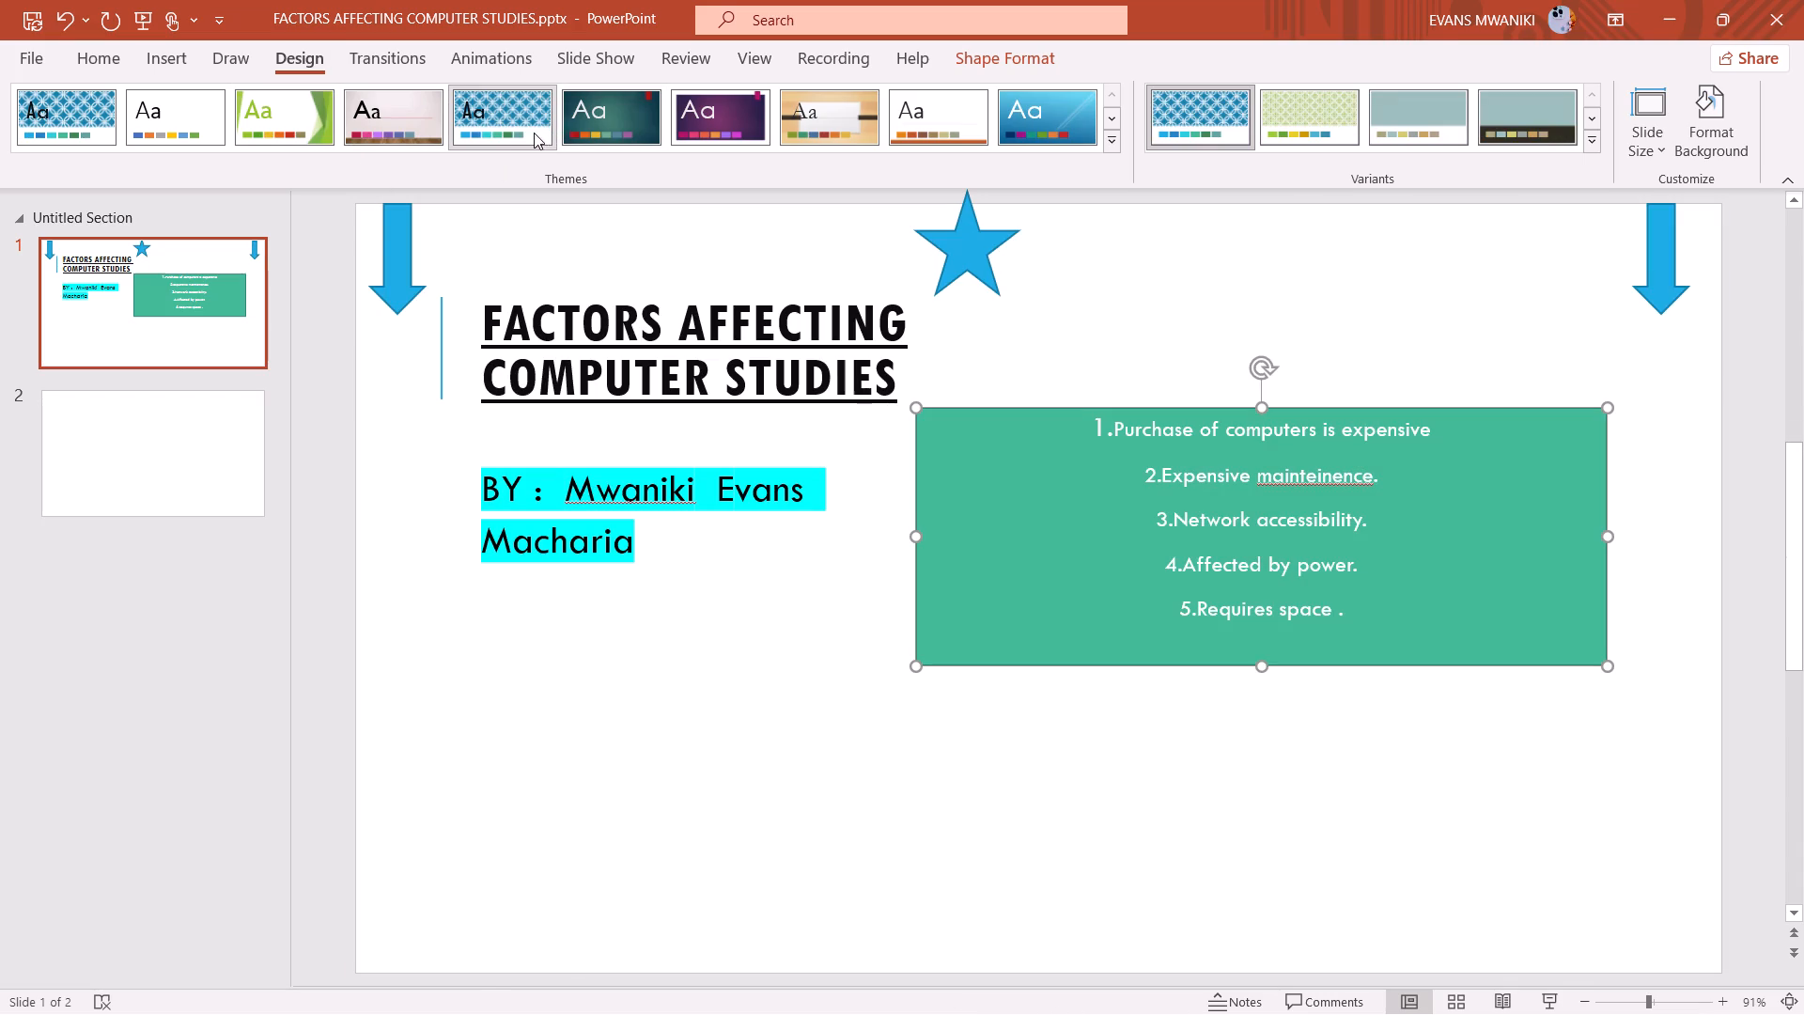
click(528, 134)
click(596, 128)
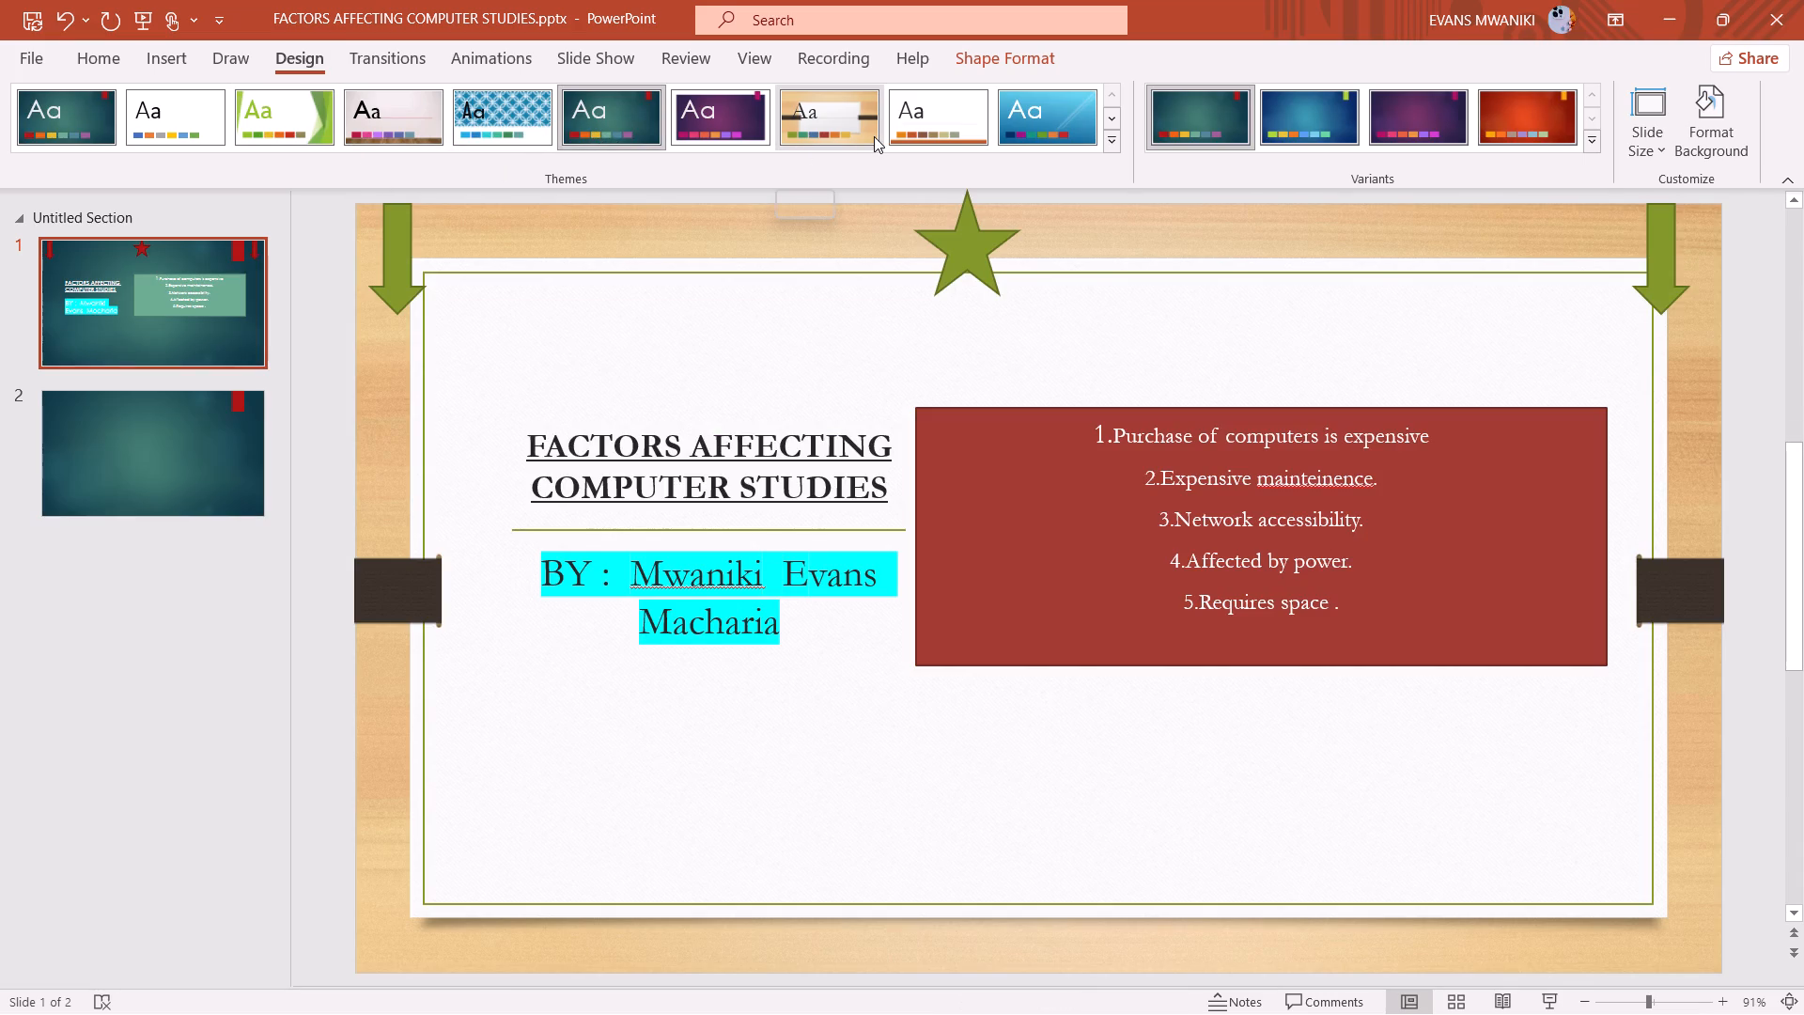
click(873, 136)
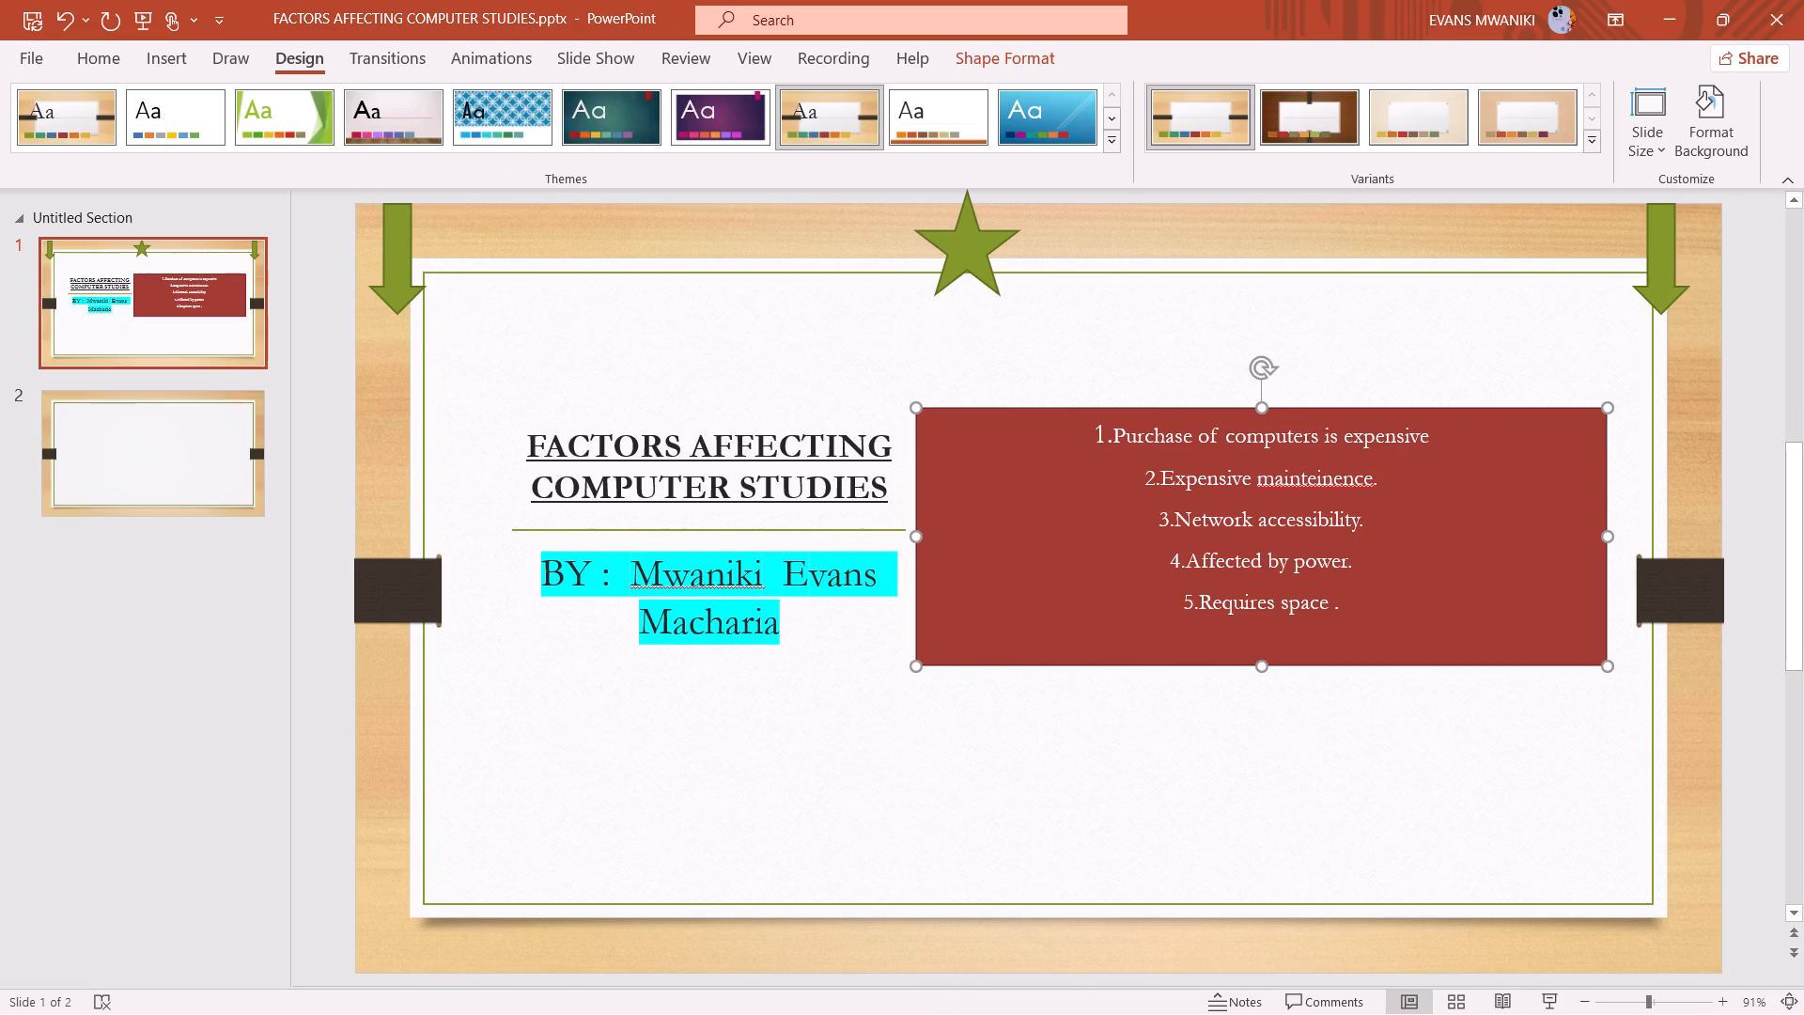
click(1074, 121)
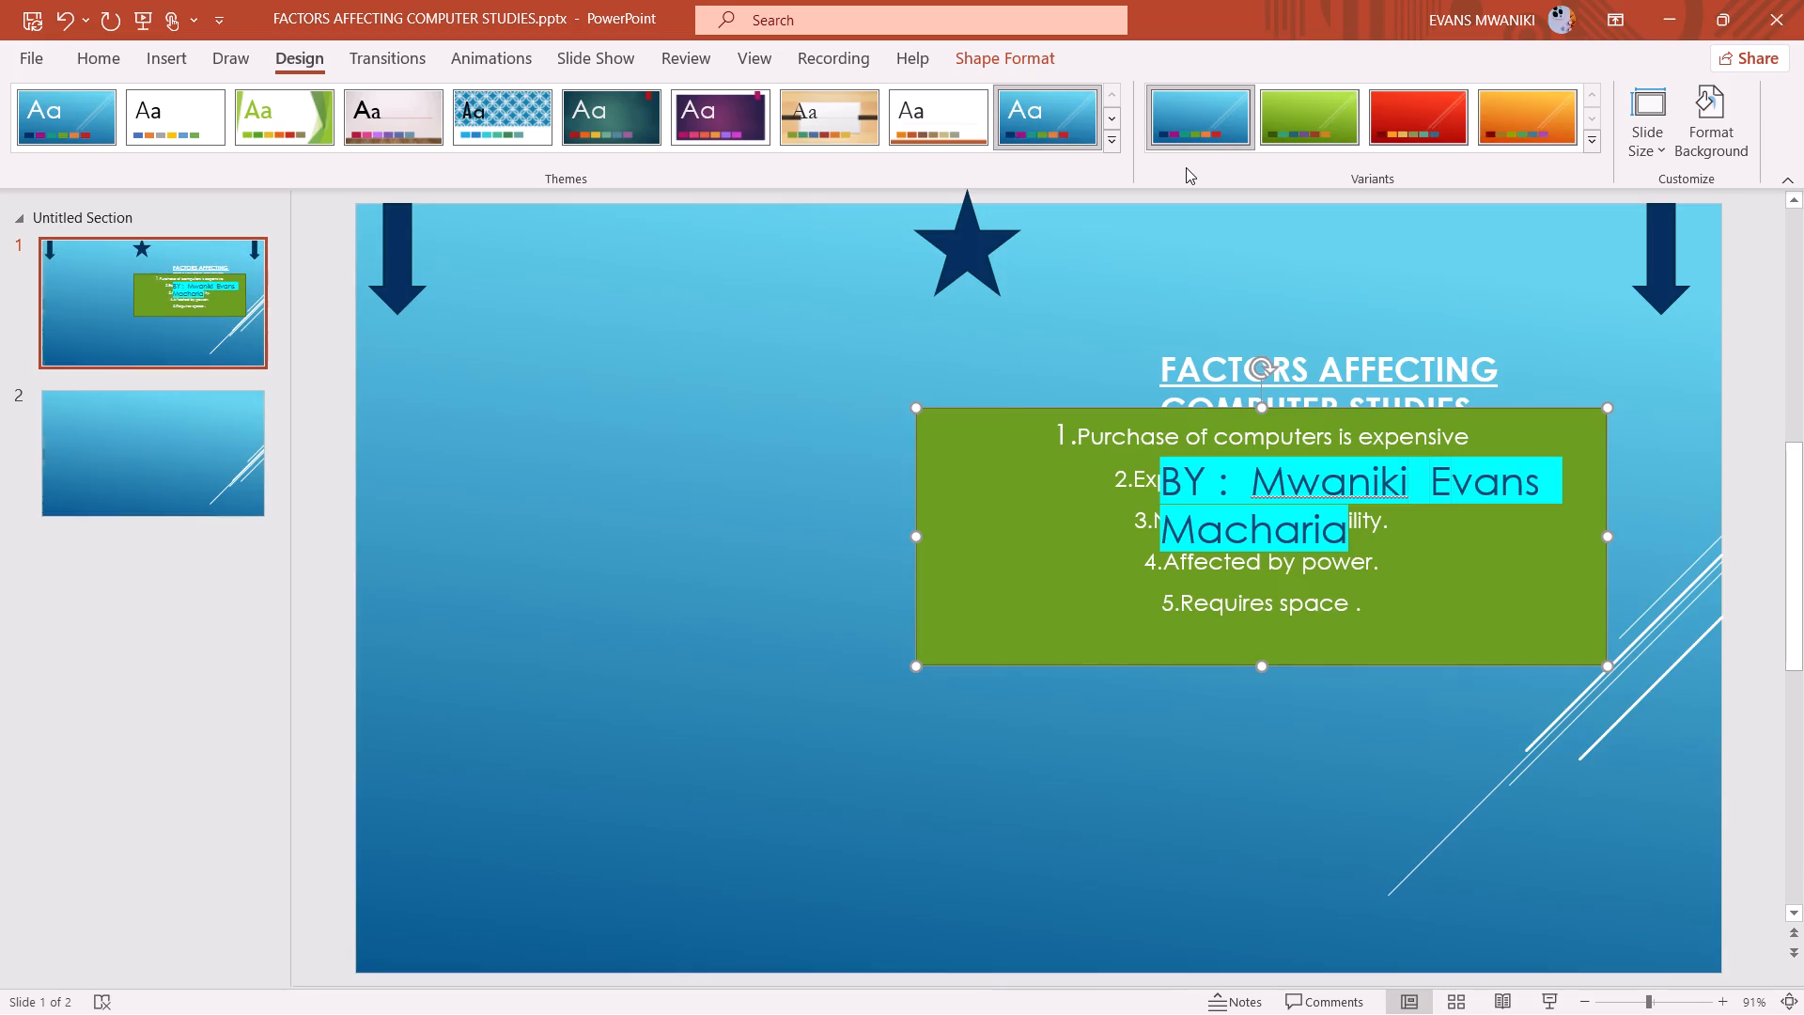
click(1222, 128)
Apply the light wood theme with the white paper panel and green border to the presentation.
click(848, 109)
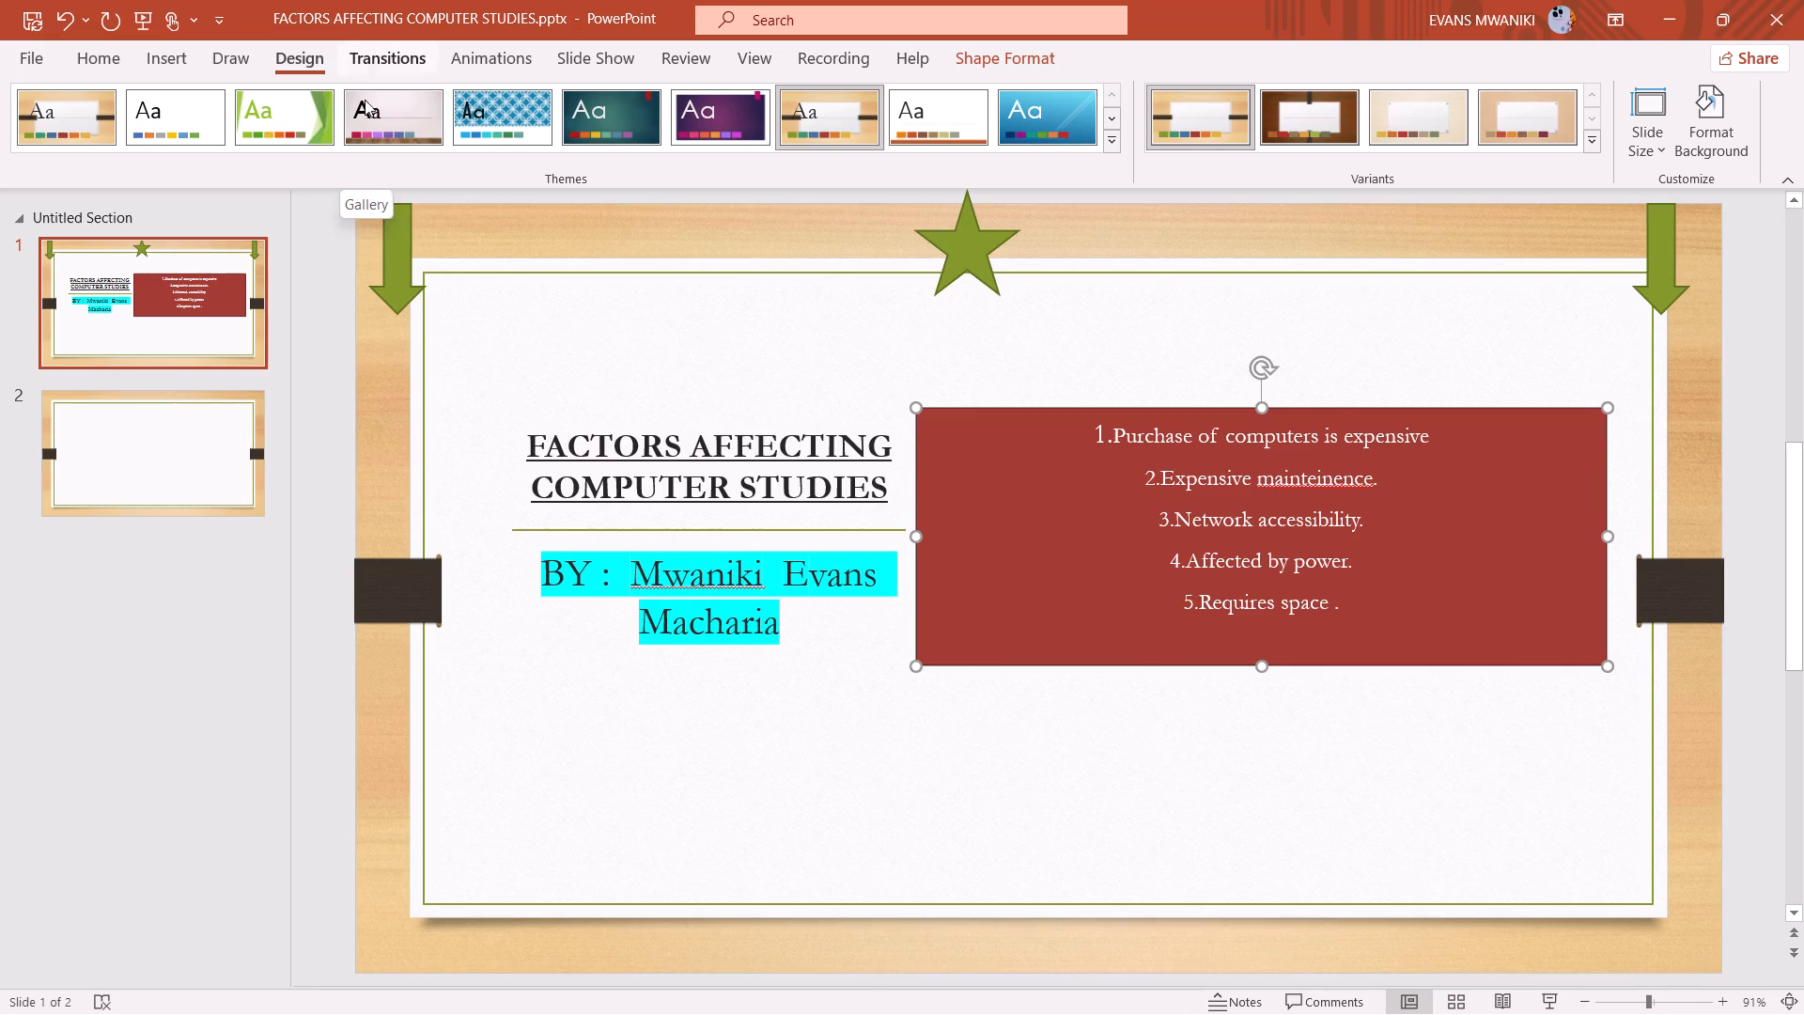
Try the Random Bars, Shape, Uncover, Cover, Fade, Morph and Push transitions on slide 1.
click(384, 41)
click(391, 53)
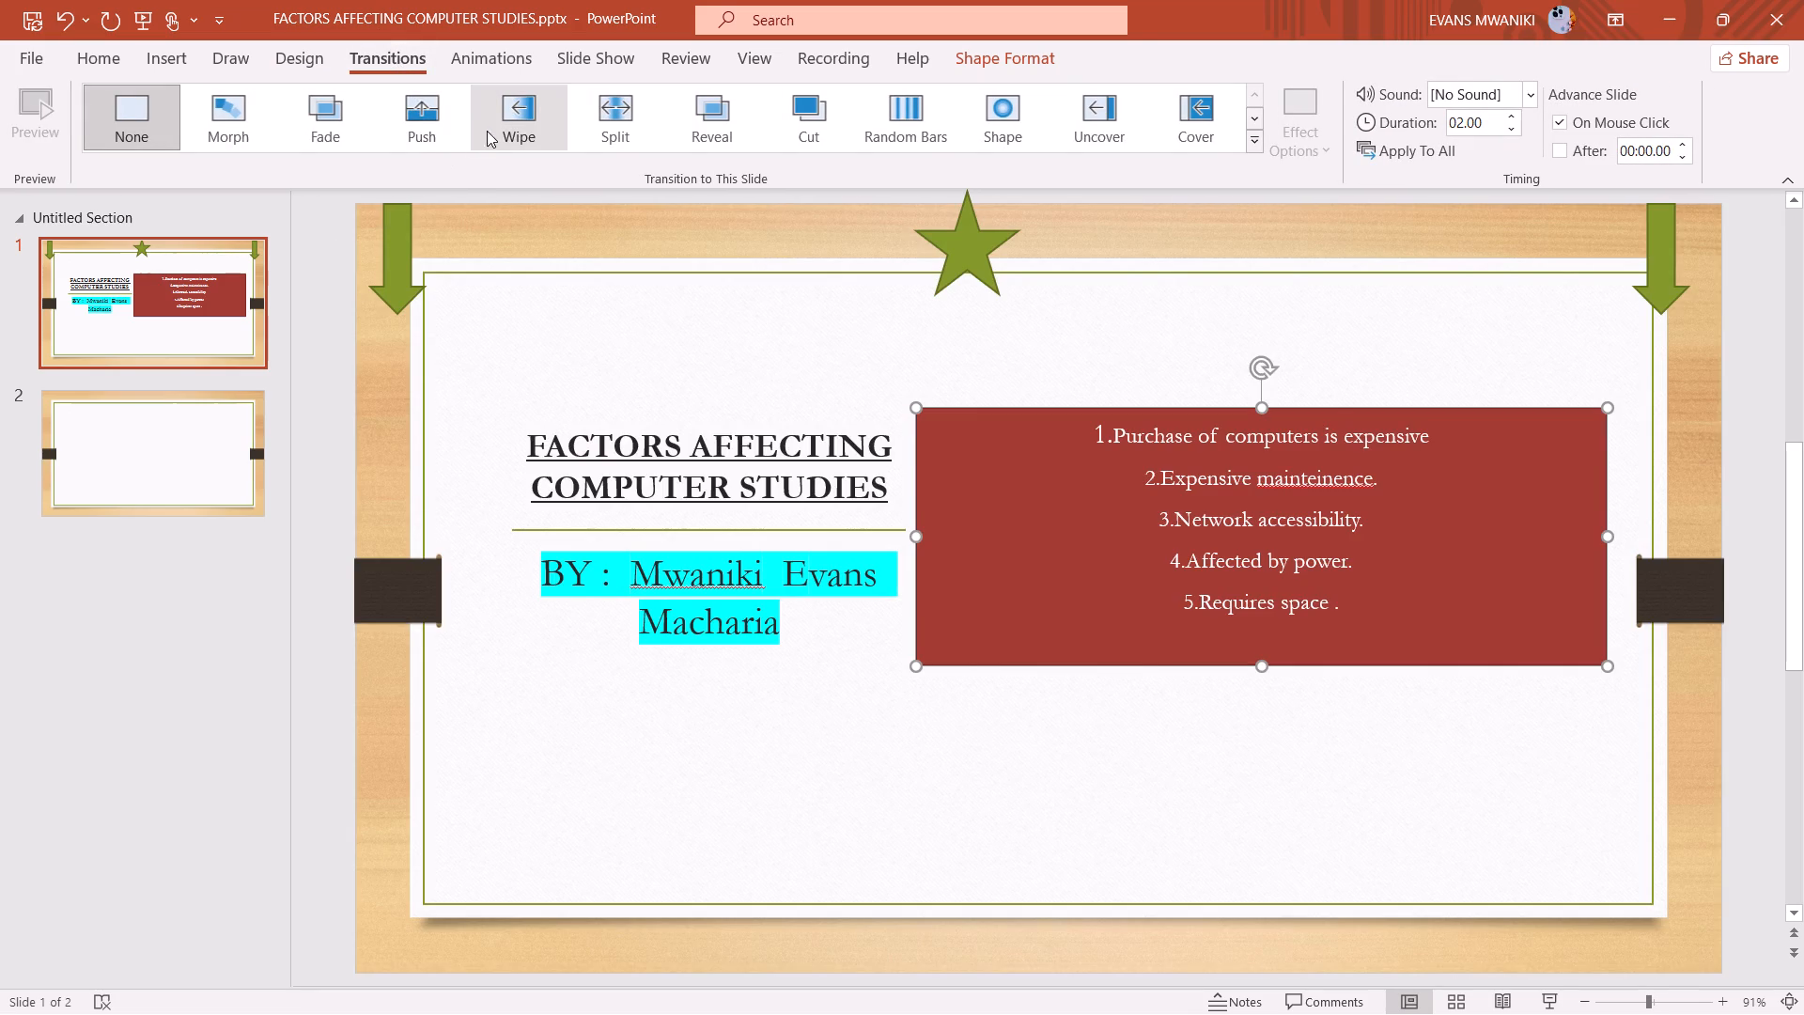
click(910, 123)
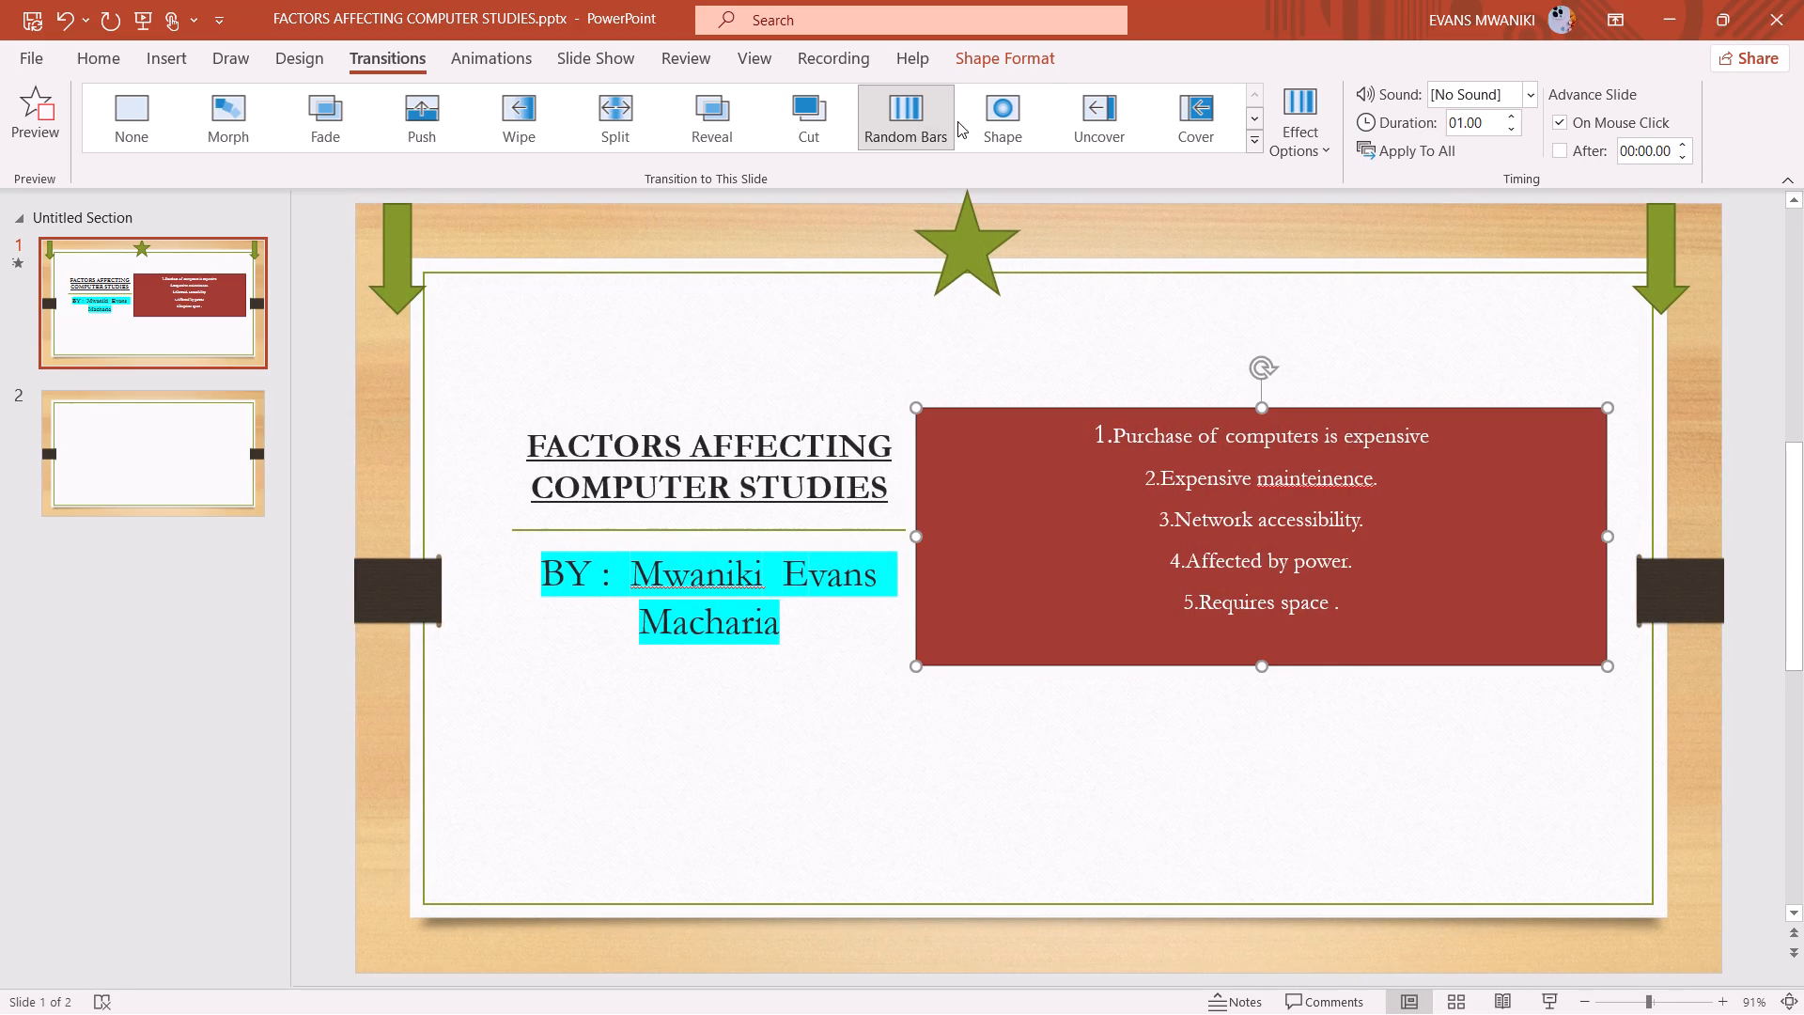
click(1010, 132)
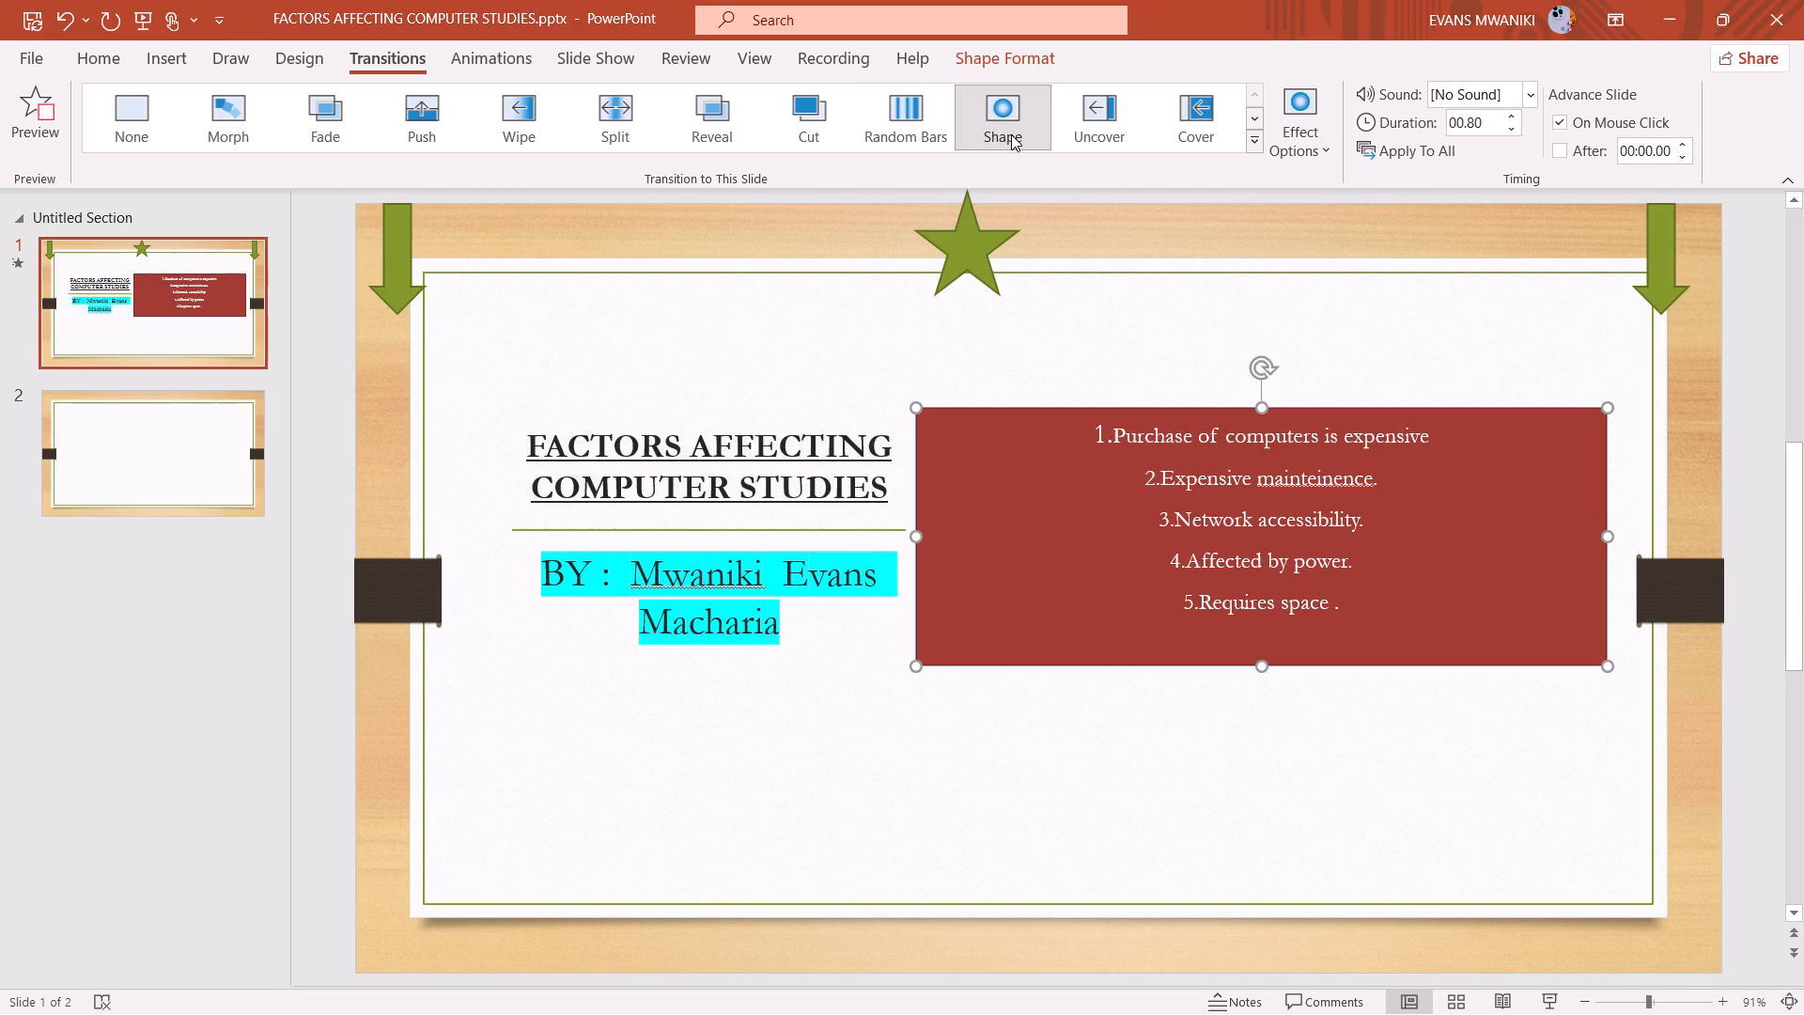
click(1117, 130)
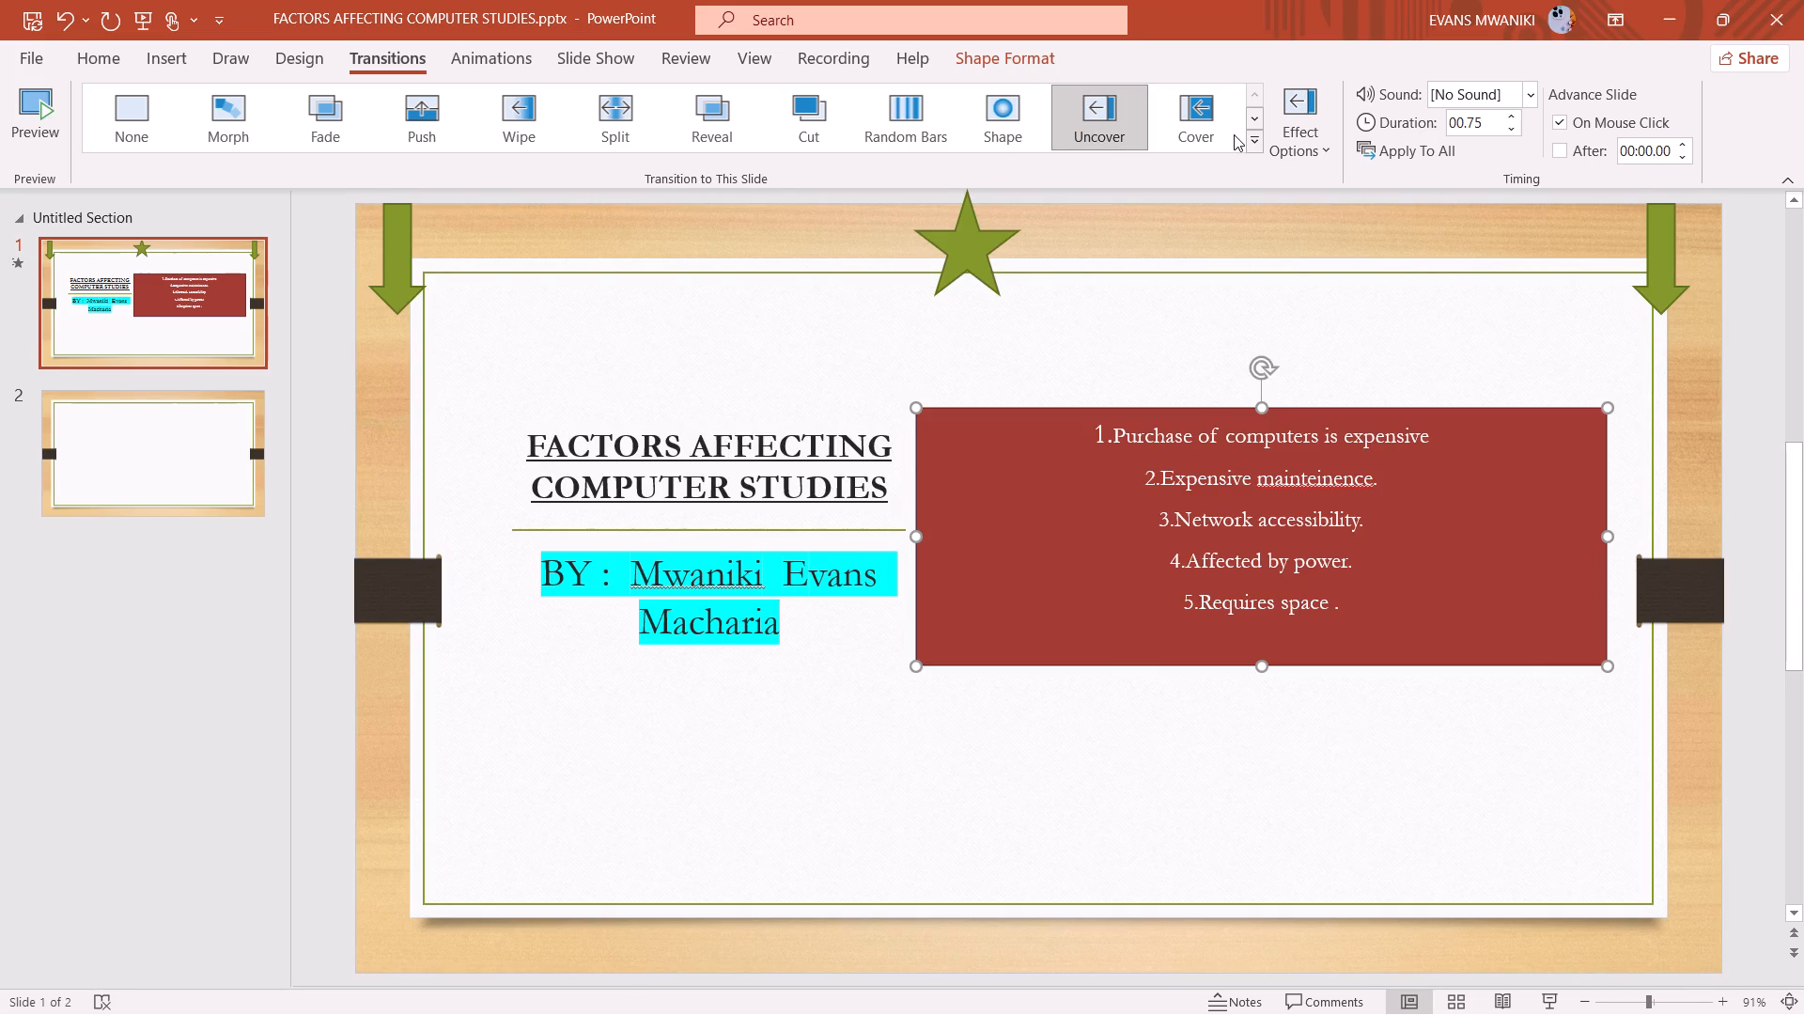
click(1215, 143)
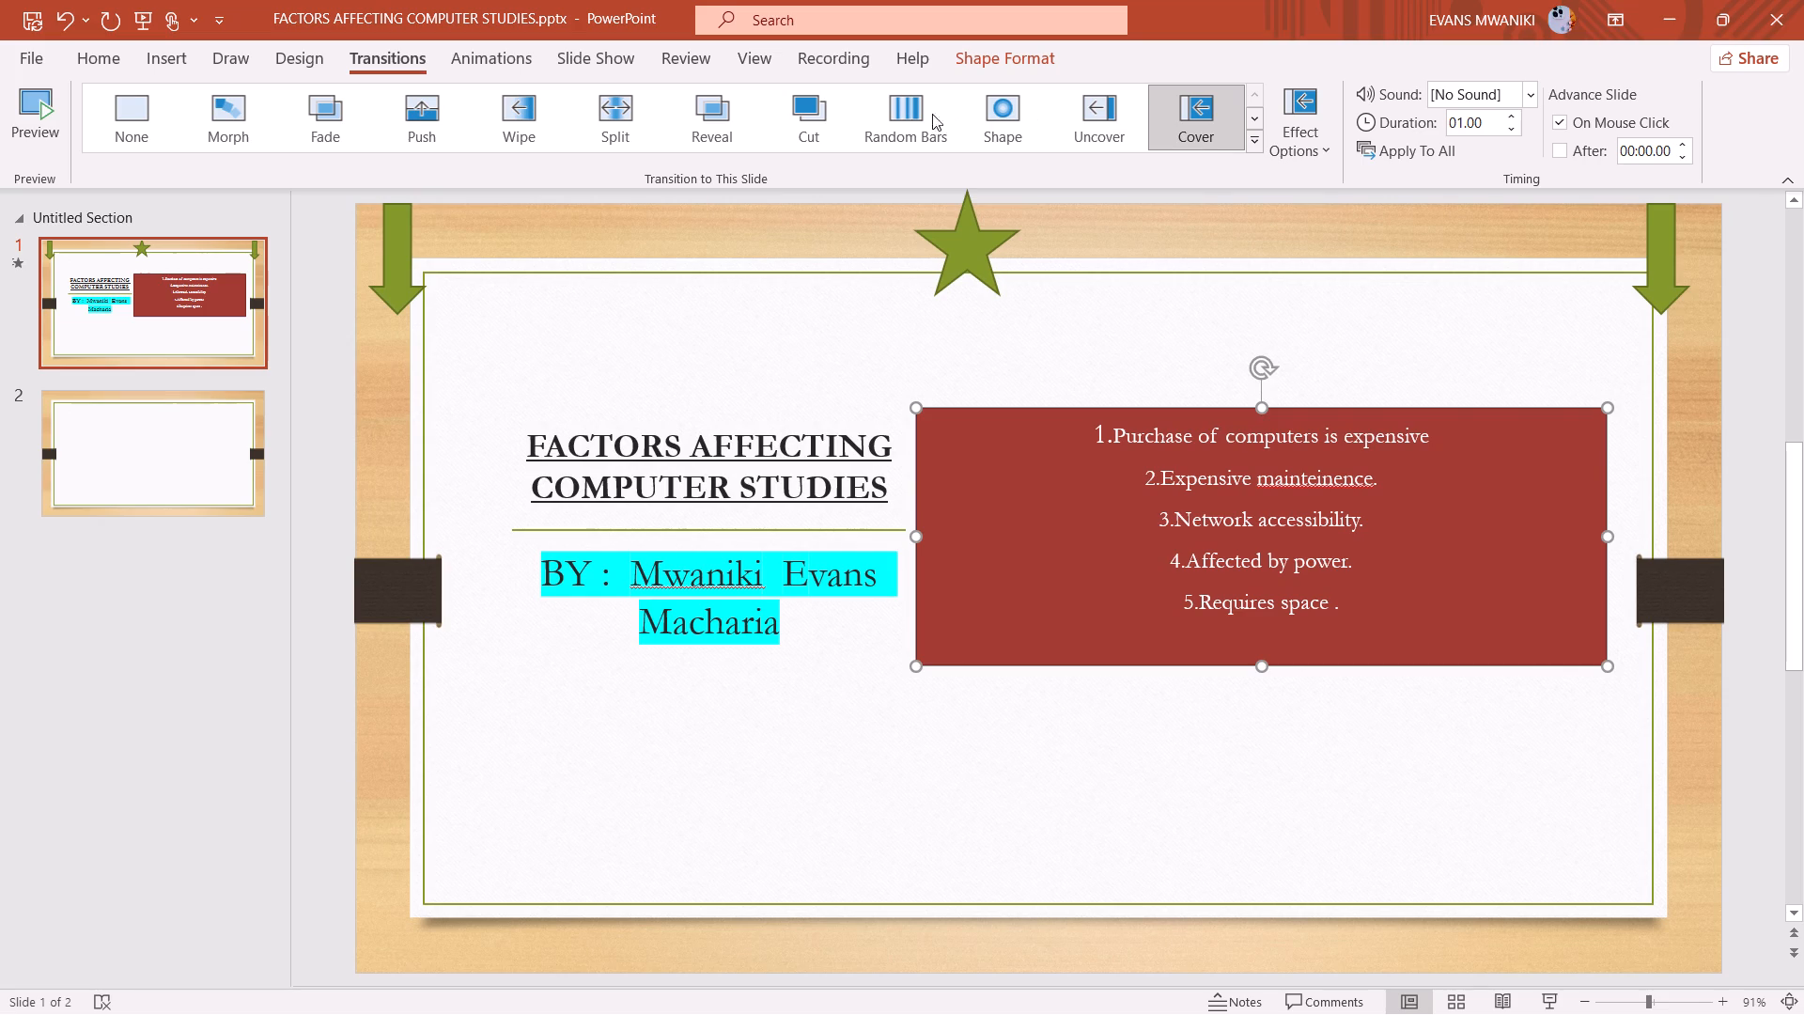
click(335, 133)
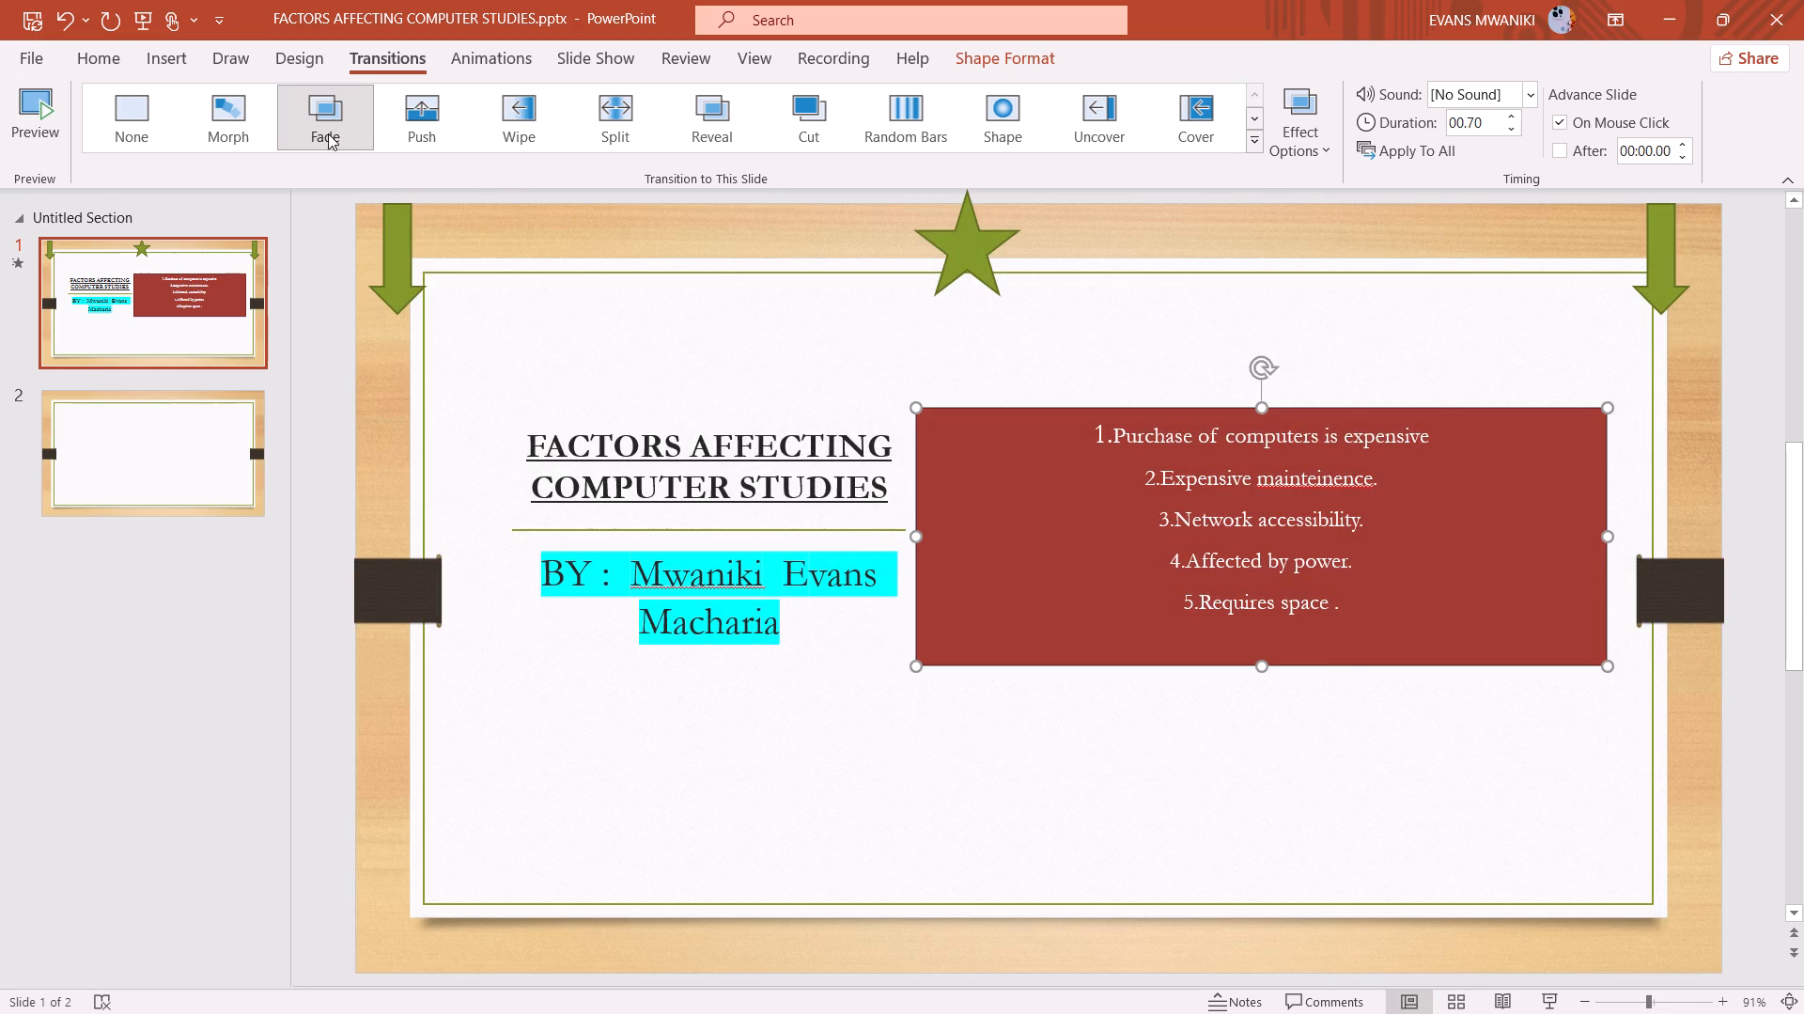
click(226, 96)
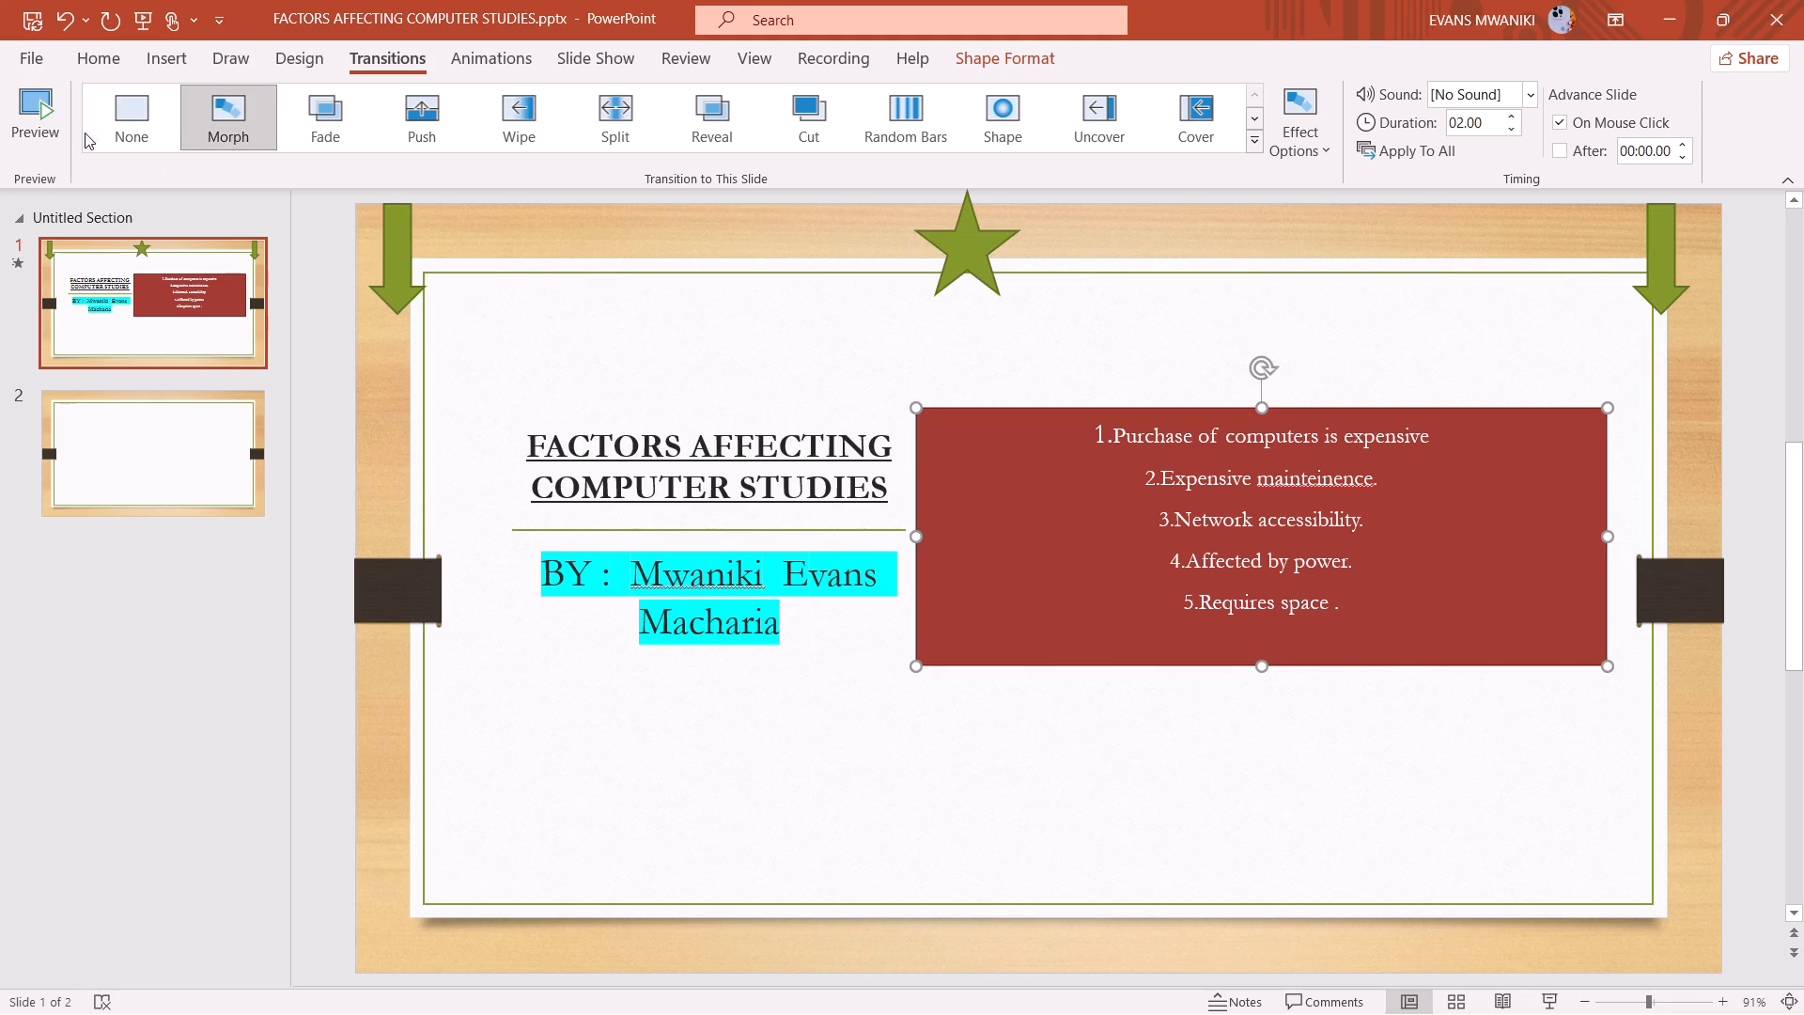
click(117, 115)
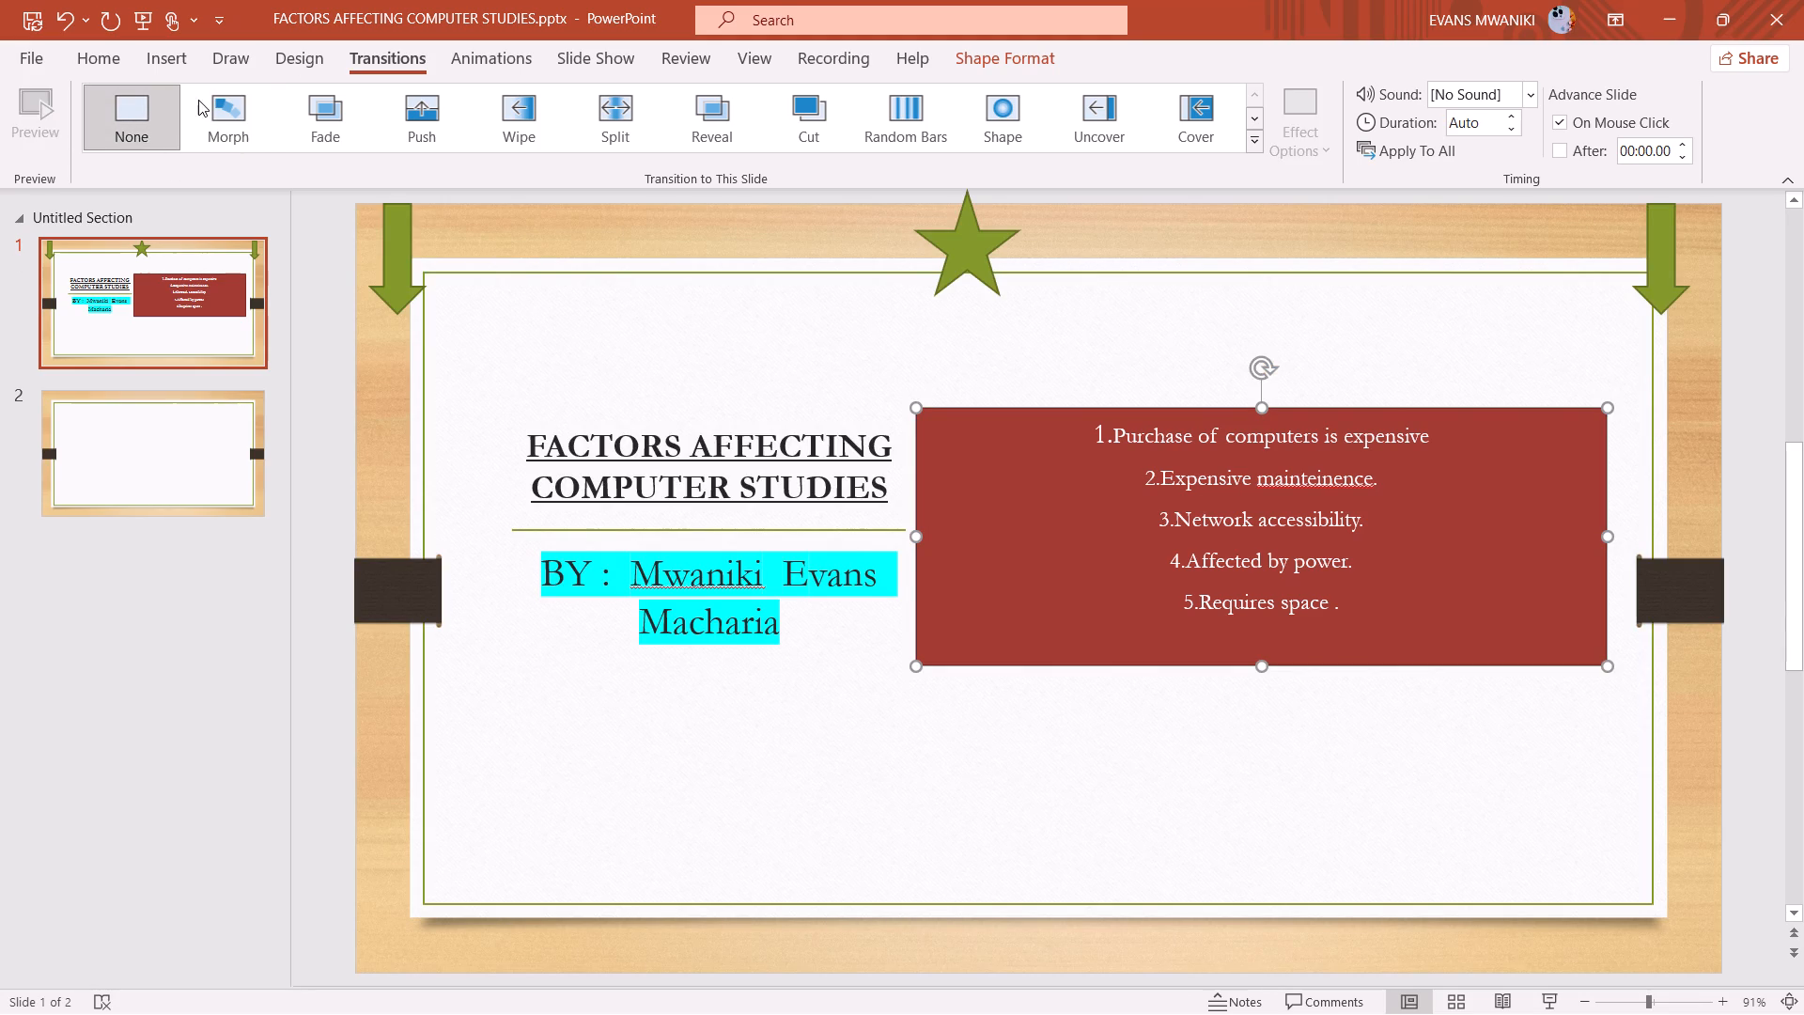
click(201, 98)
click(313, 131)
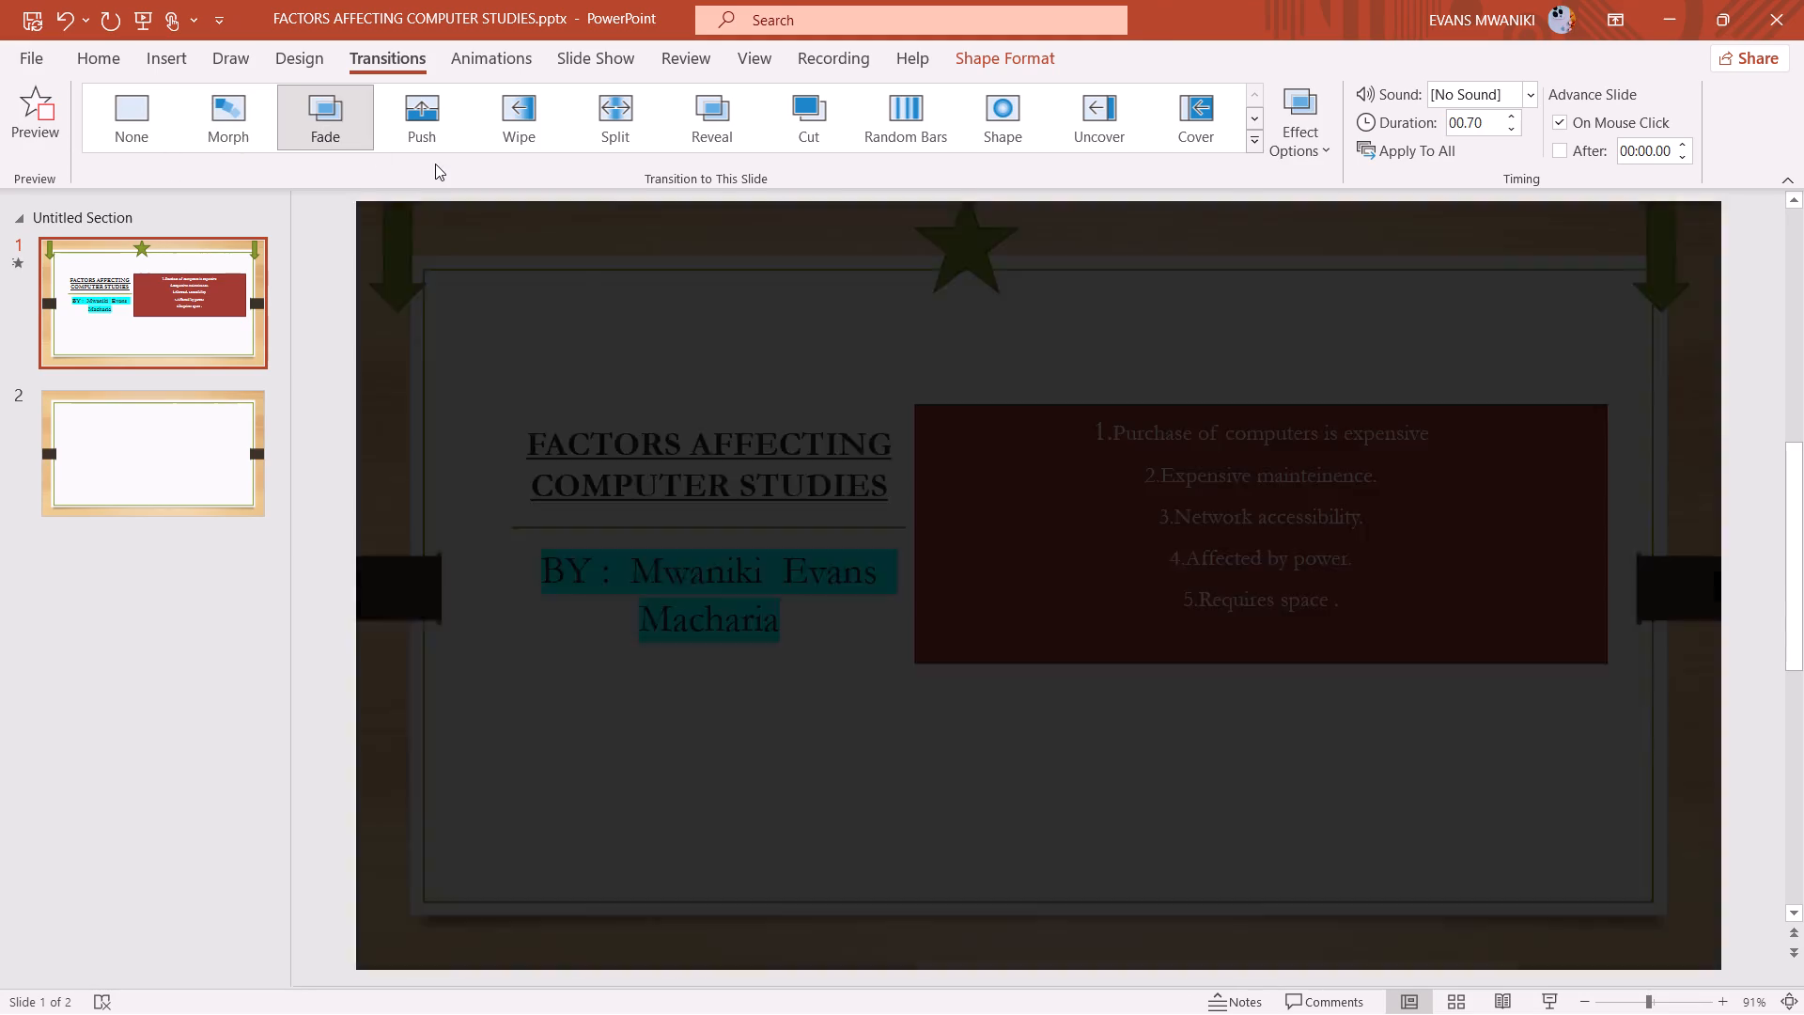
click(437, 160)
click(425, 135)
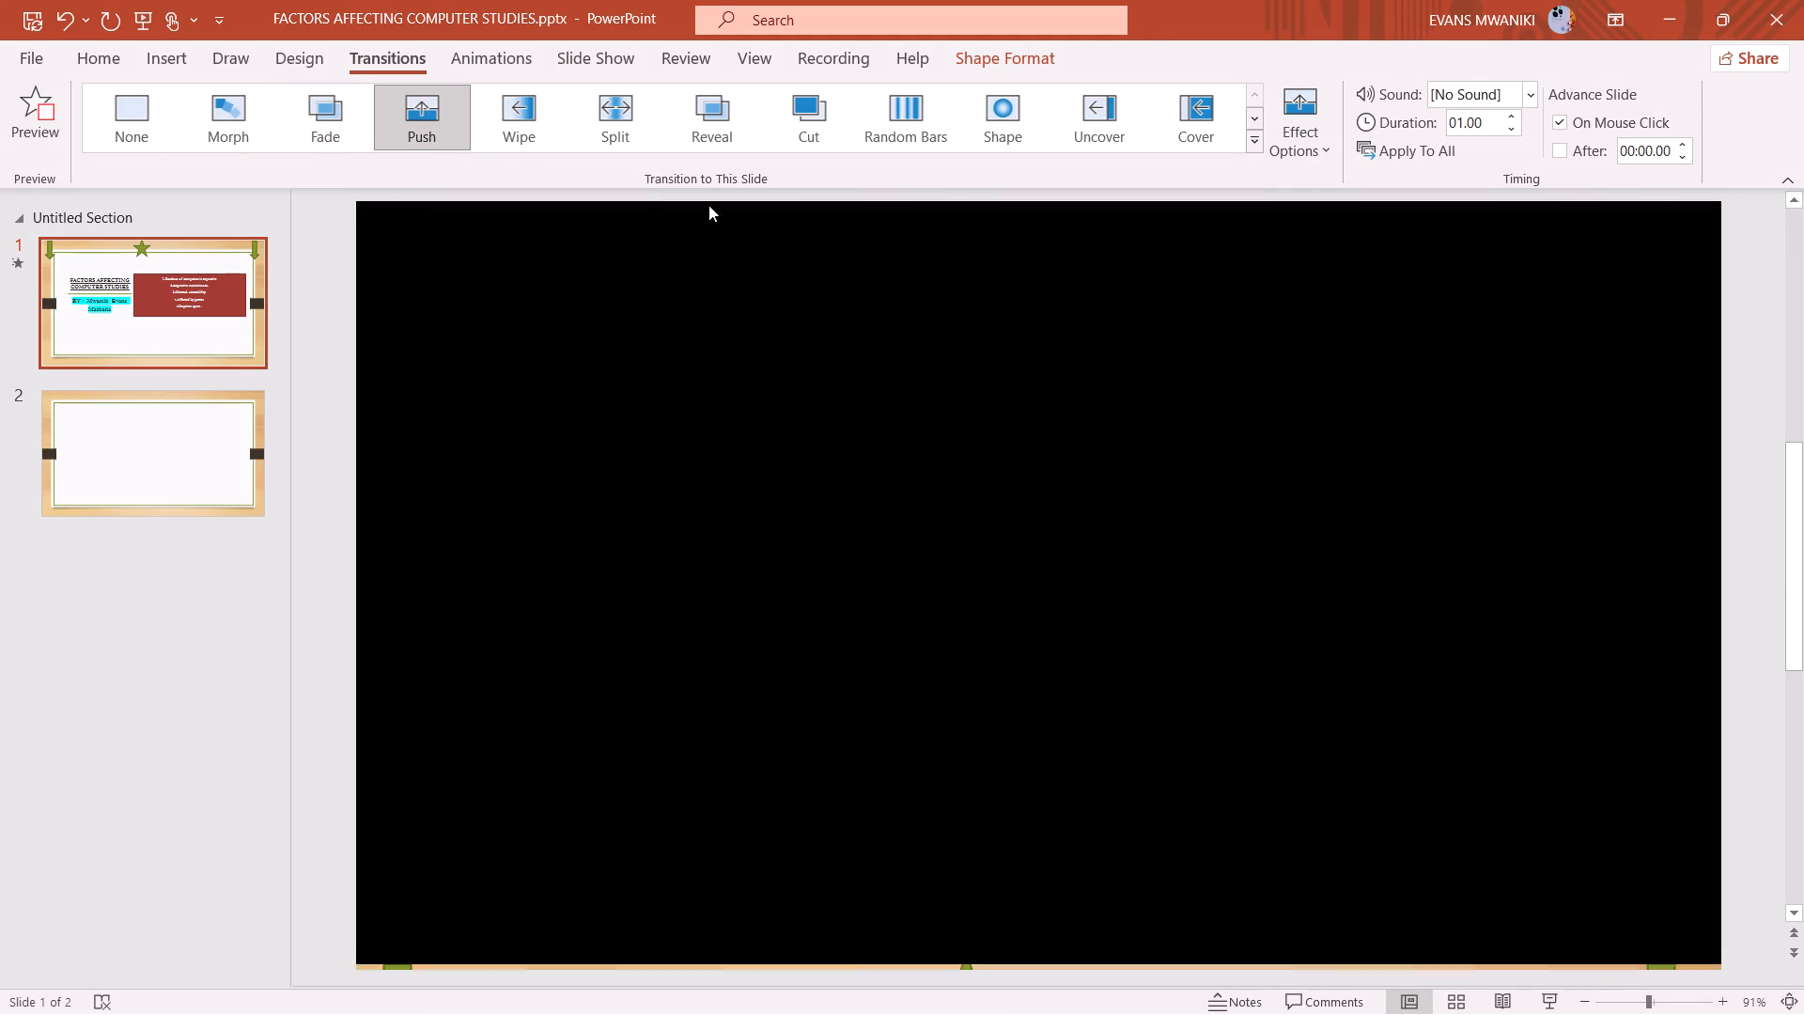
Apply the Shape transition to slide 1, trying the In effect option before choosing Plus.
click(1003, 127)
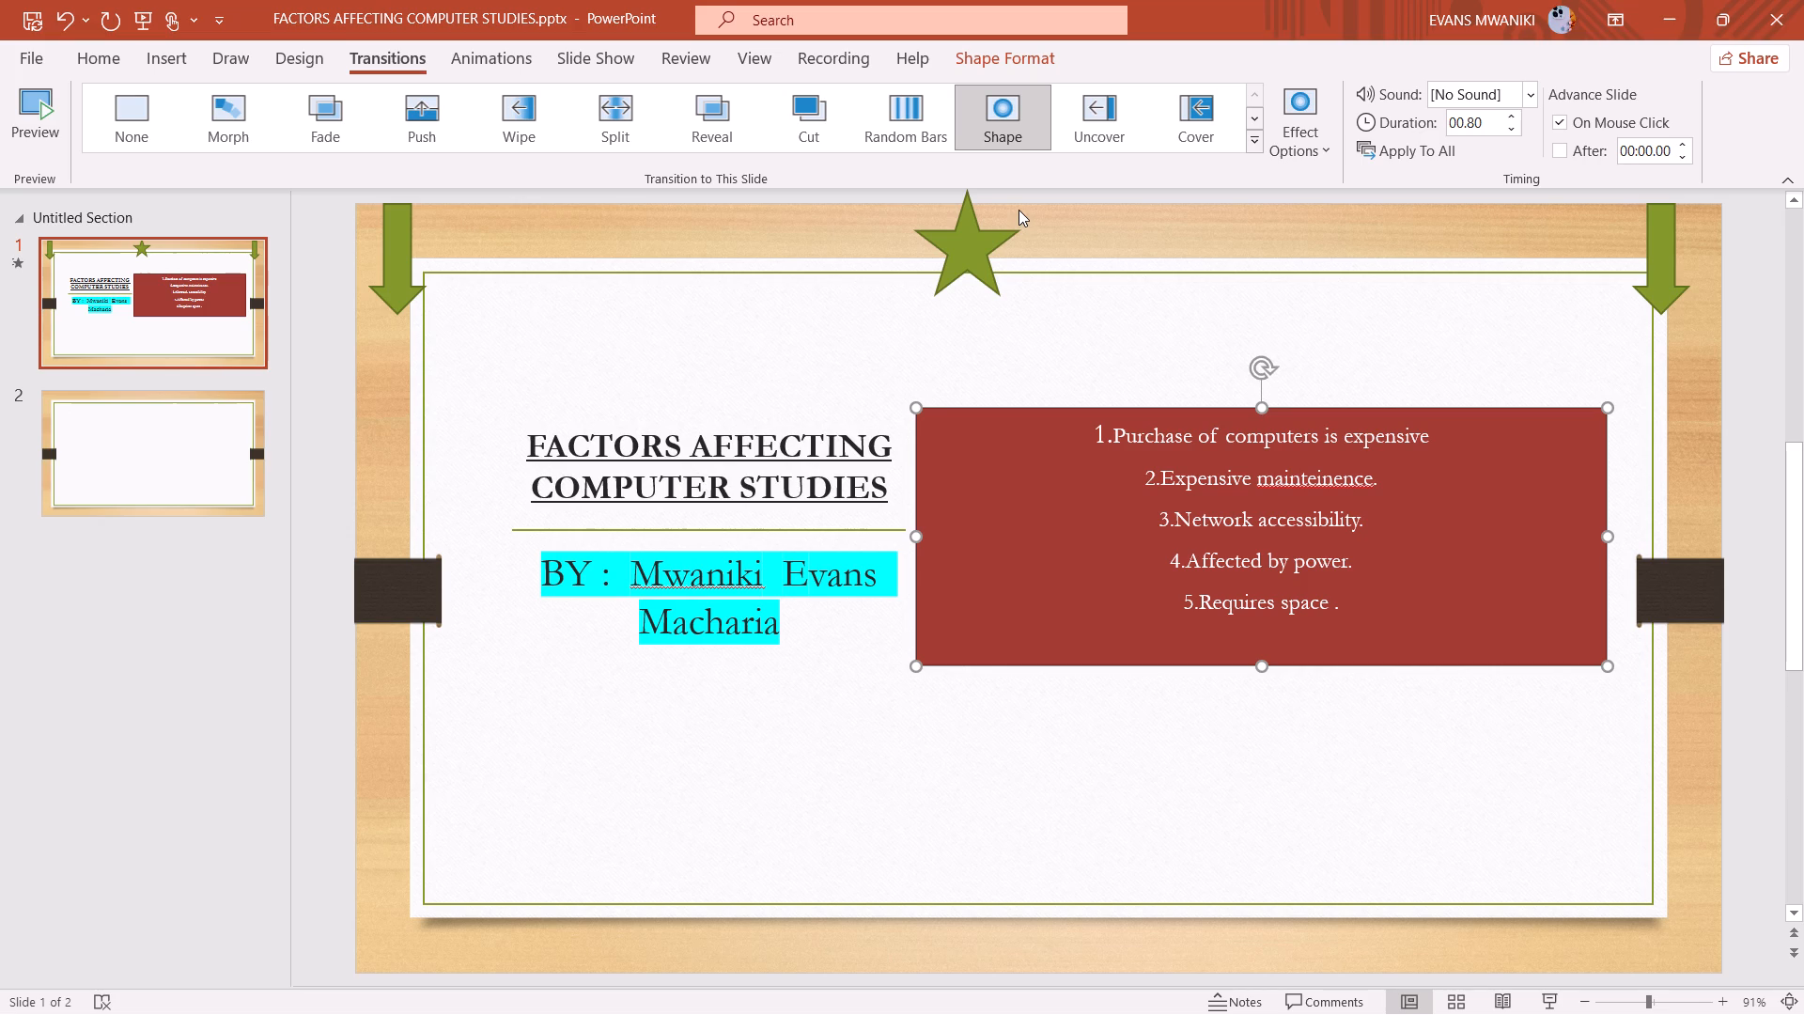
click(1290, 148)
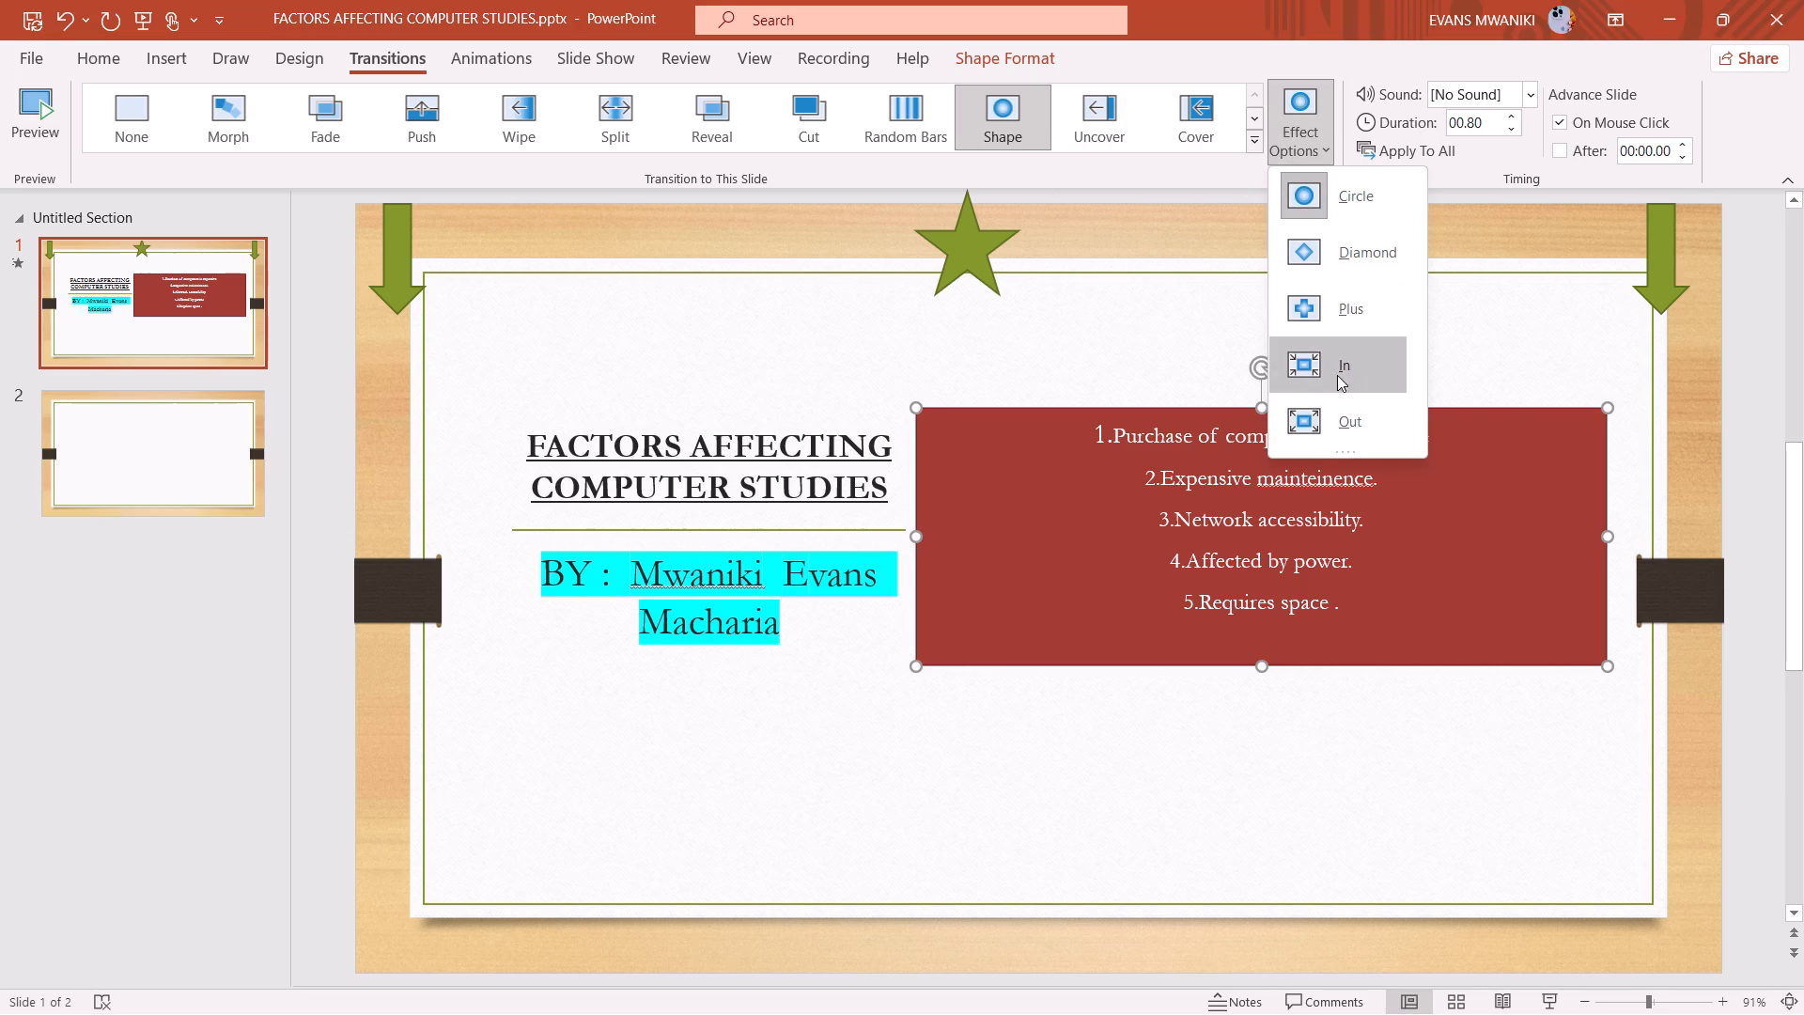
click(1336, 370)
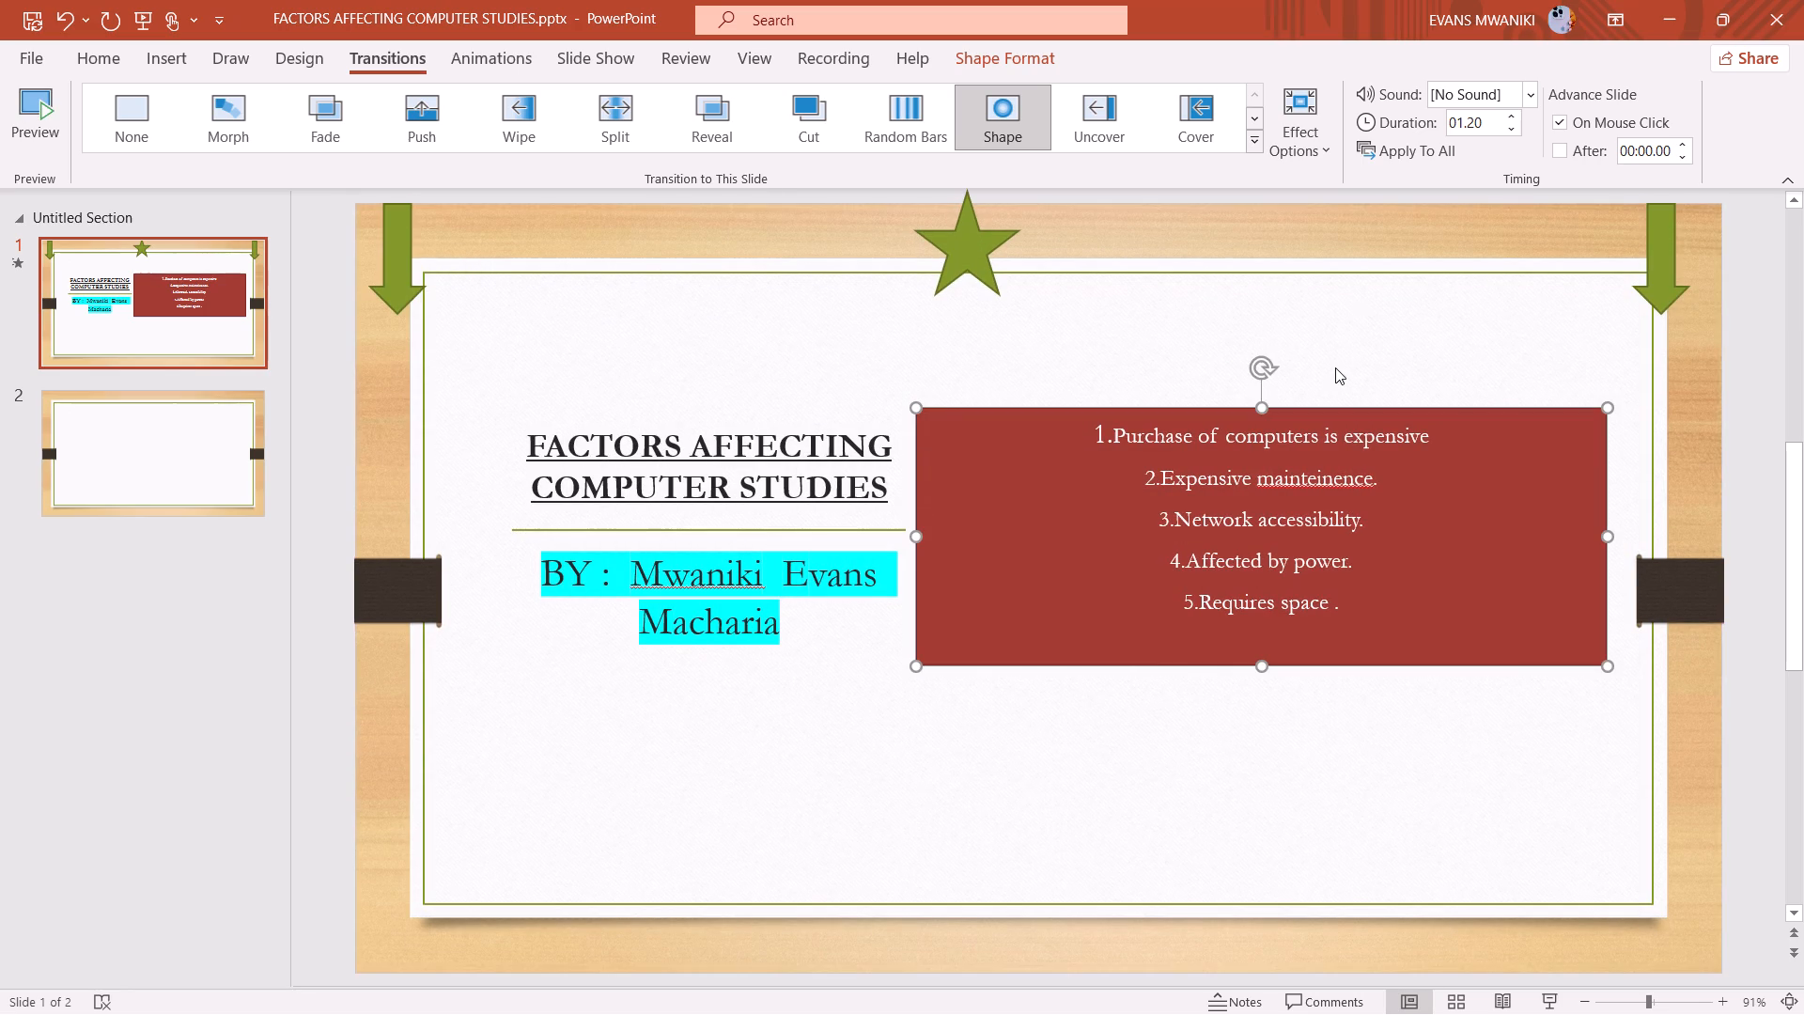
click(1300, 147)
click(1338, 316)
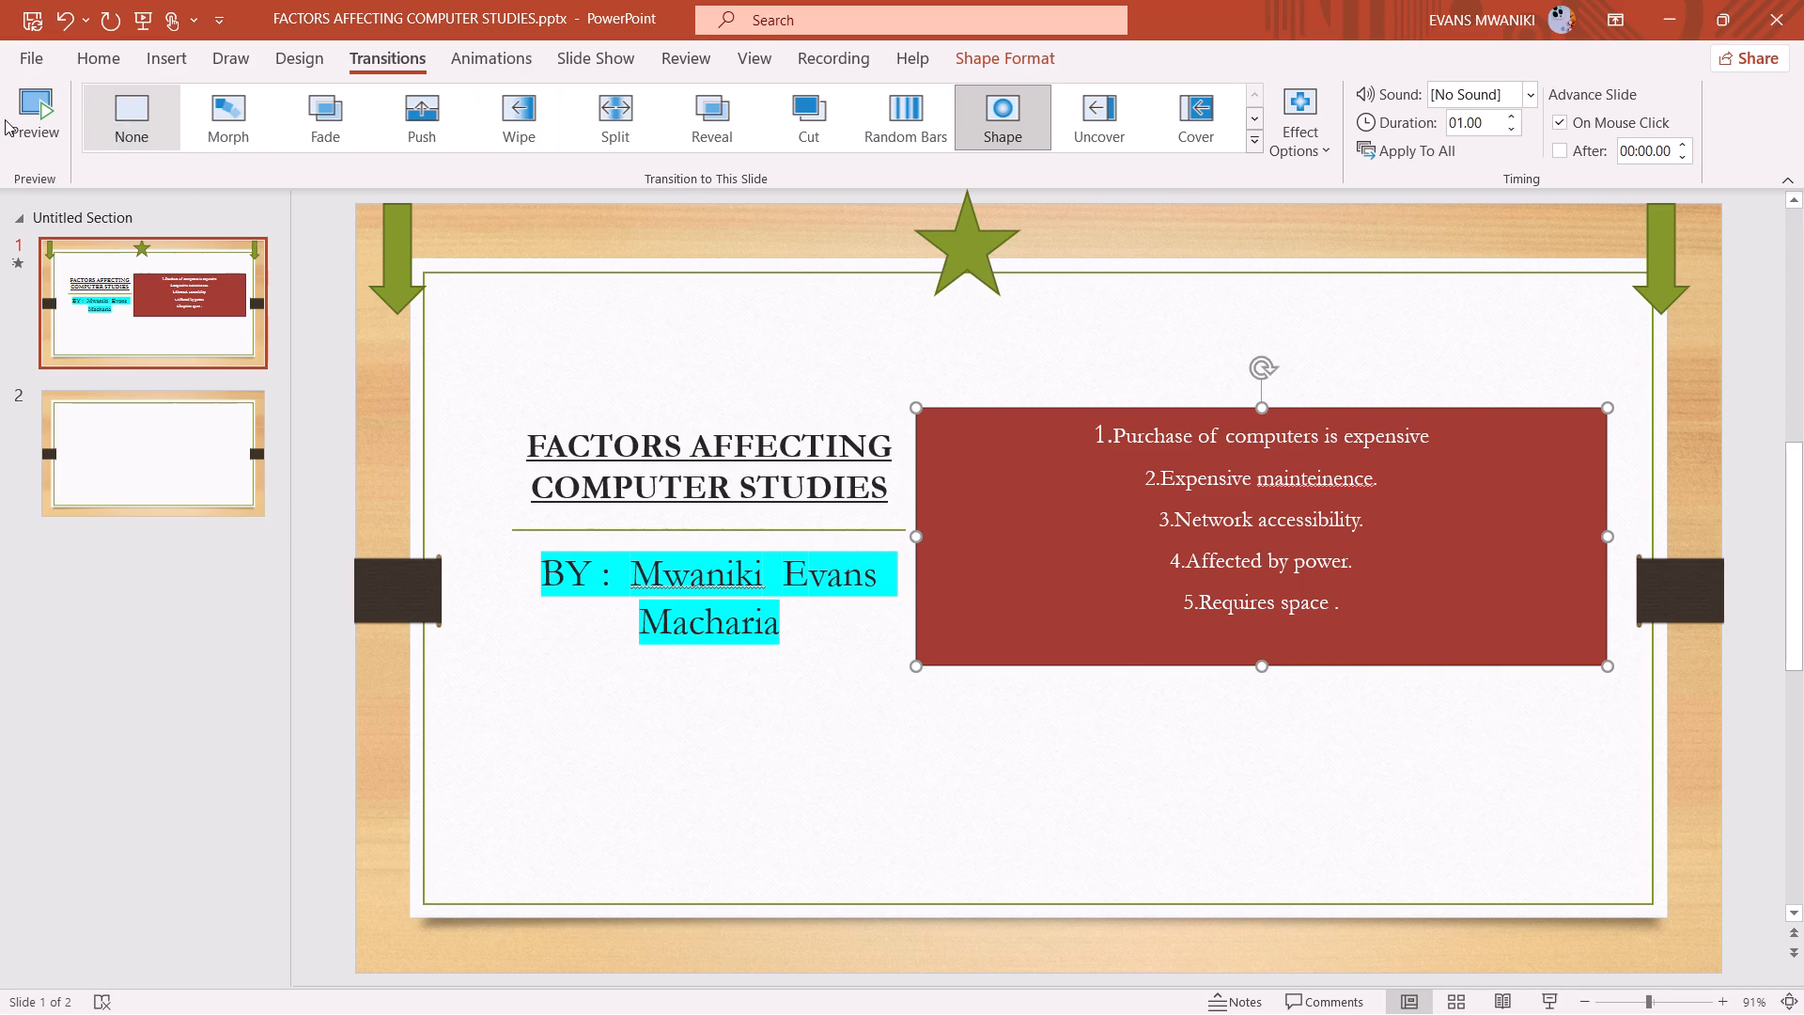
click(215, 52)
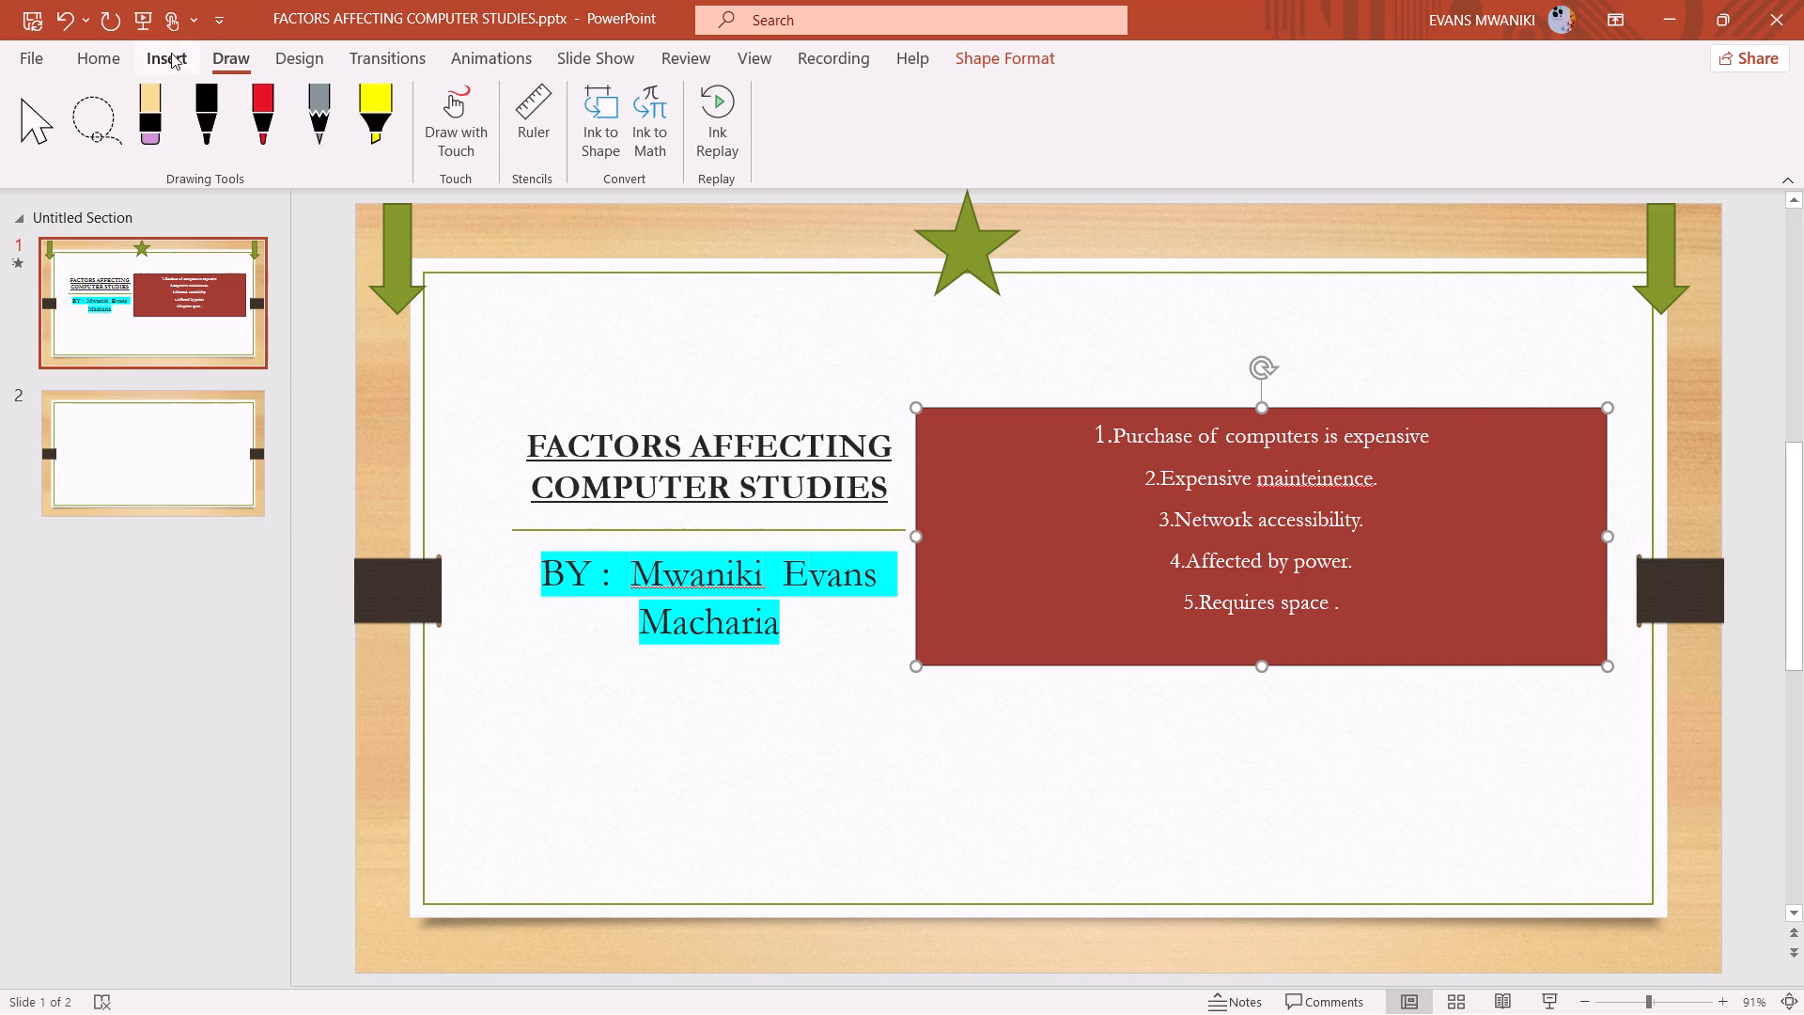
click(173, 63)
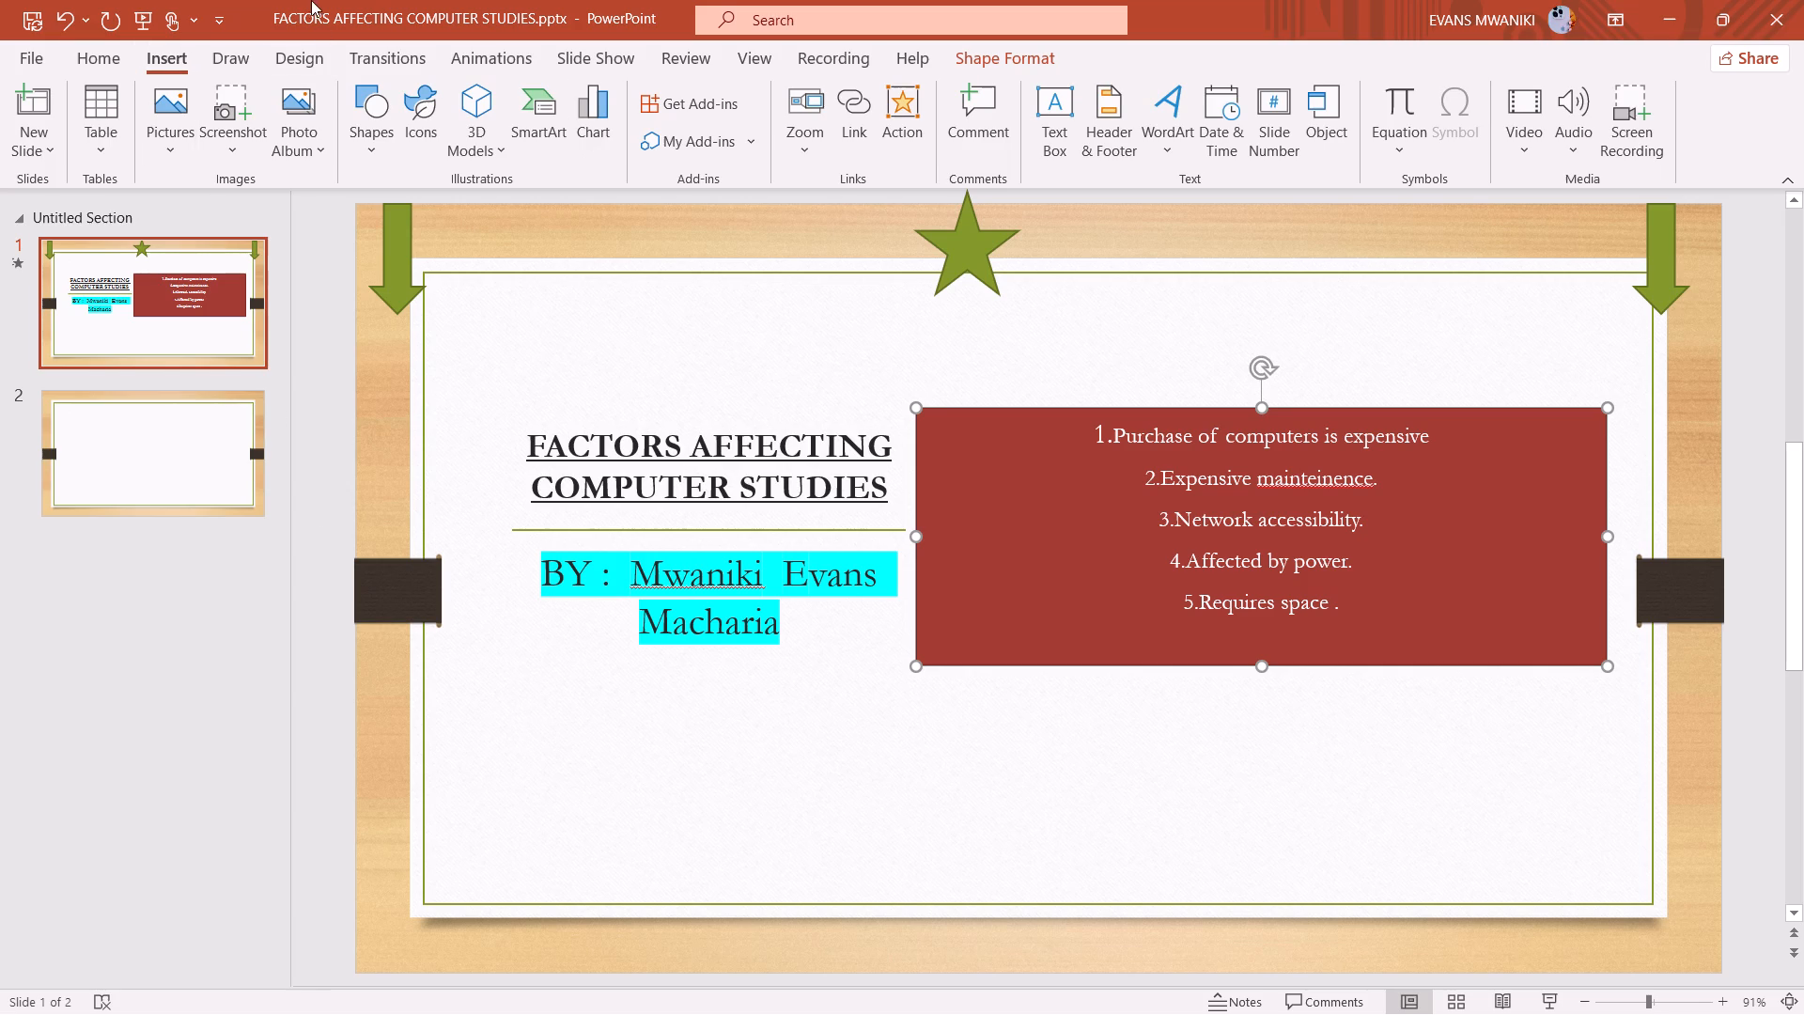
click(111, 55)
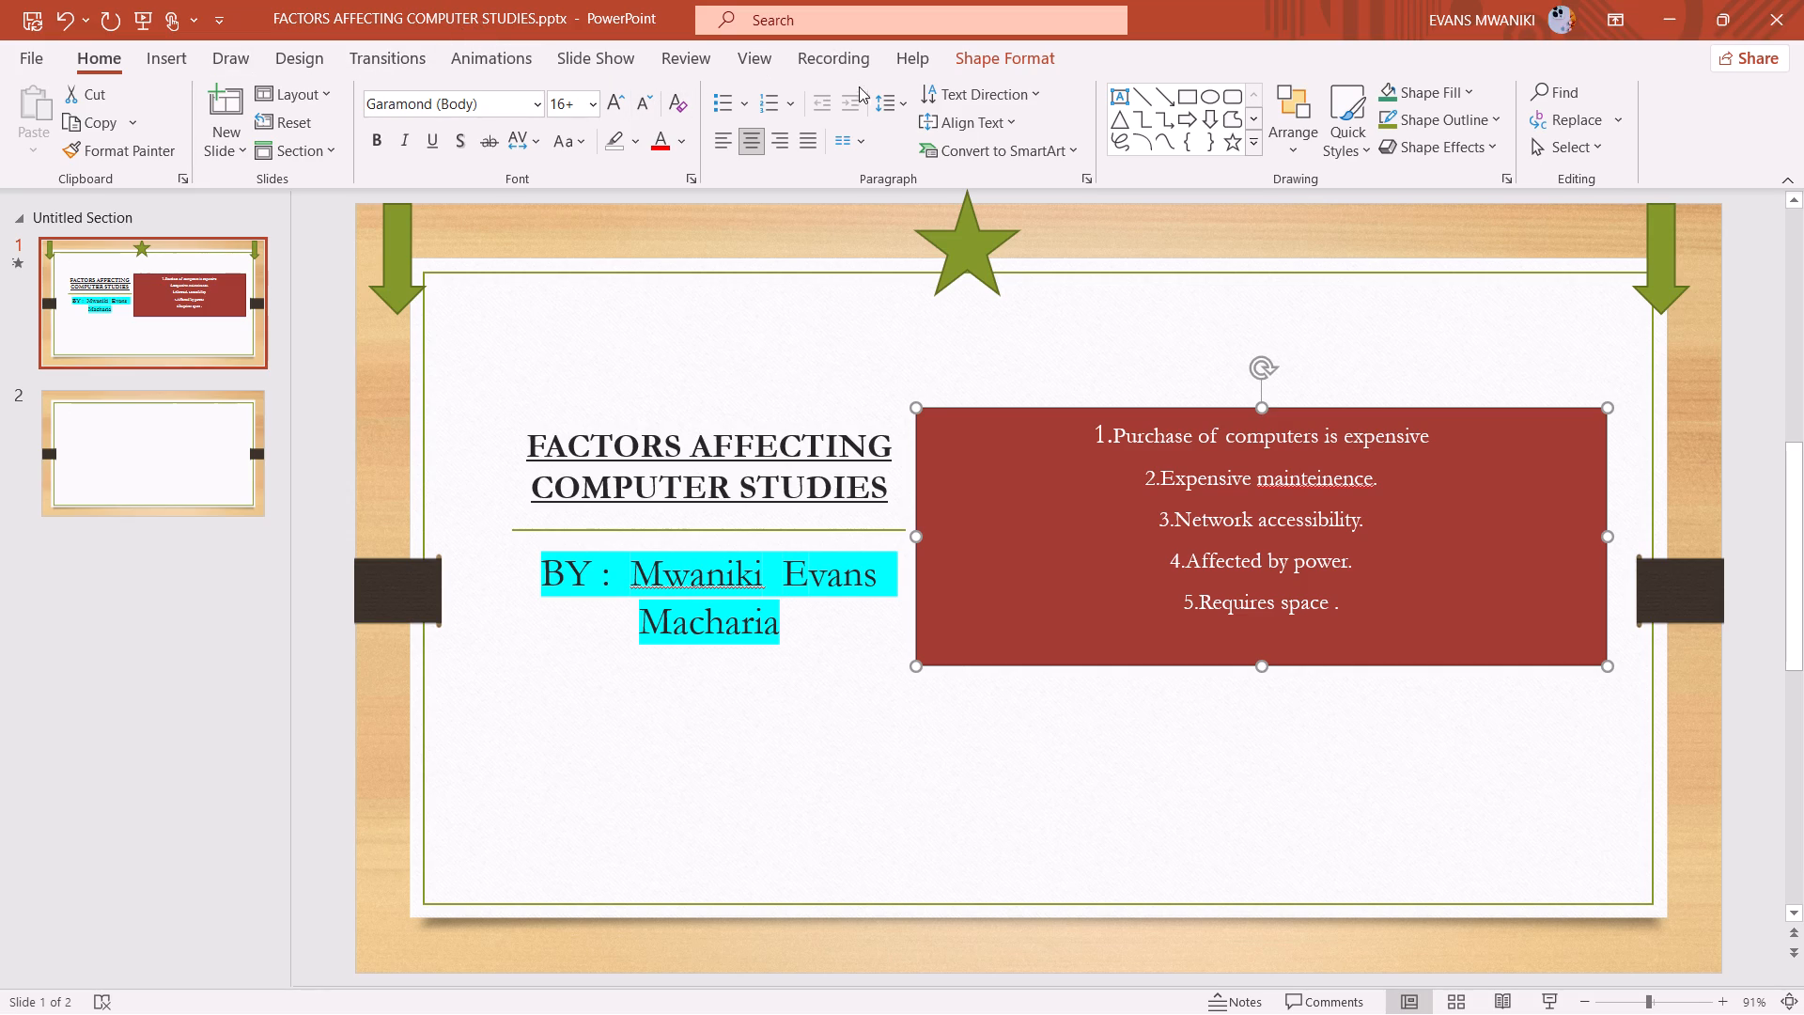
Add a slide number and an empty footer to slide 1 only, without date and time, with Don't show on title slide enabled.
click(190, 55)
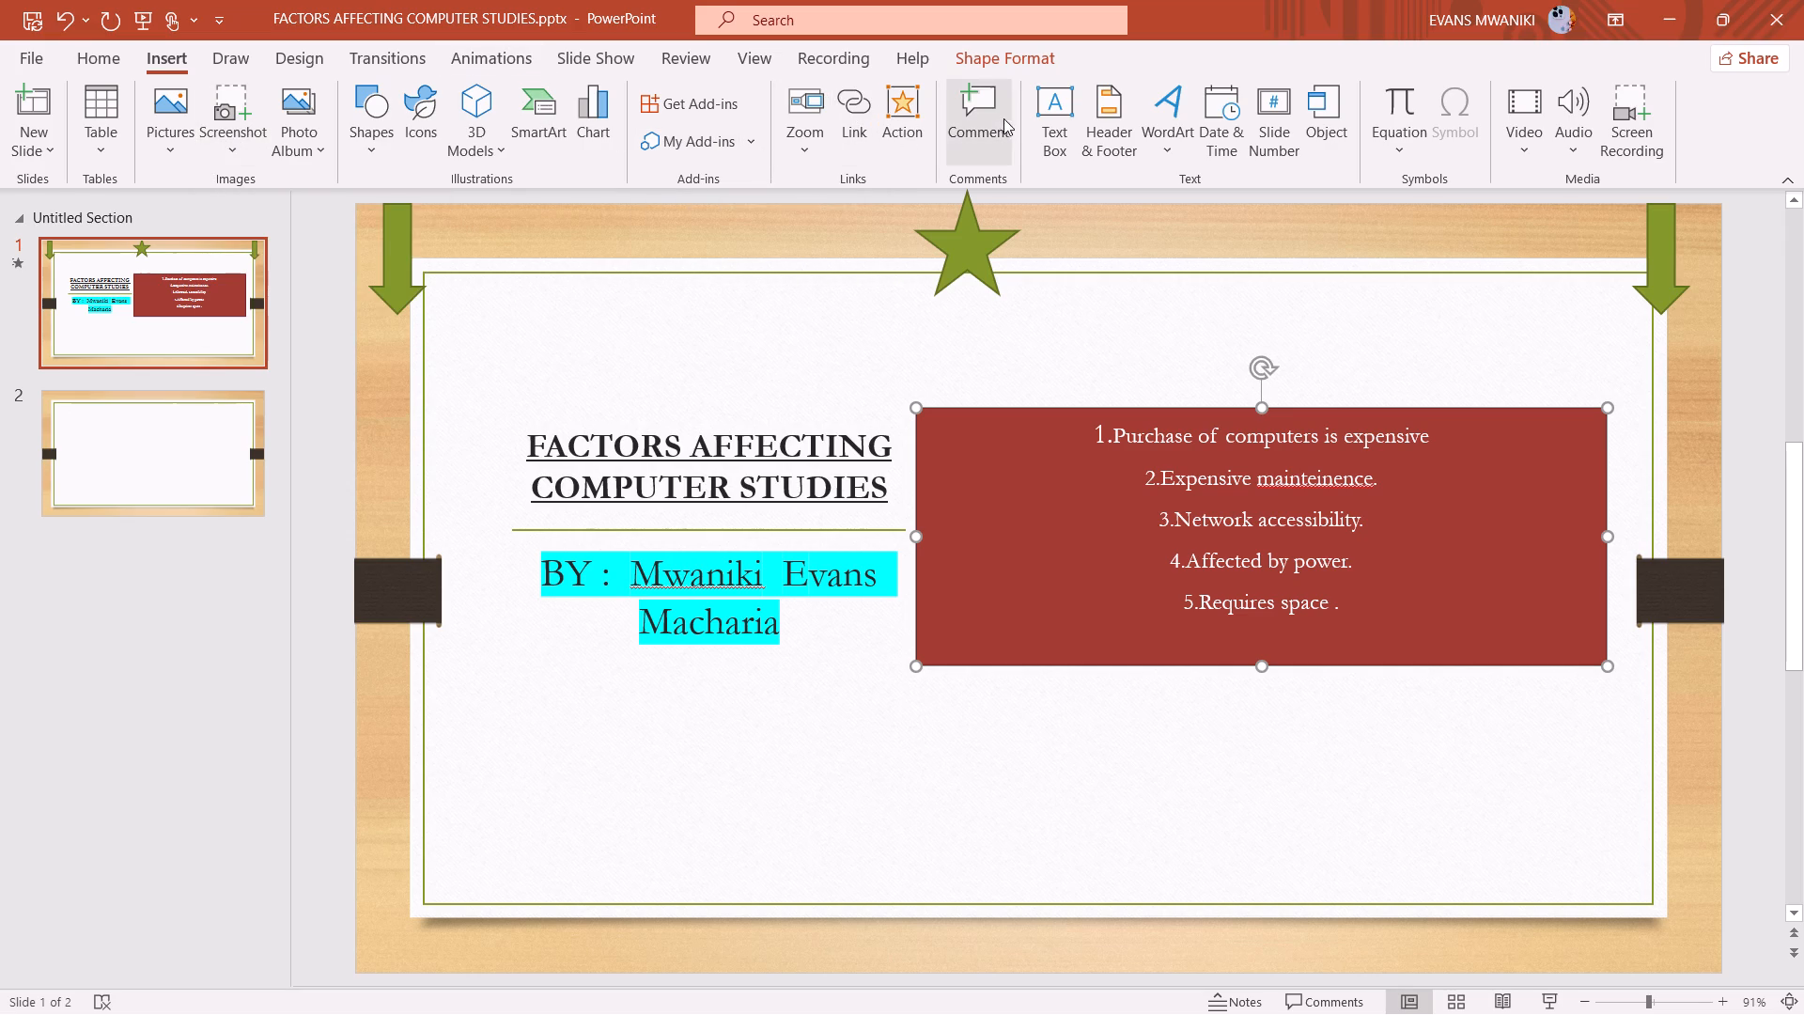
click(1122, 150)
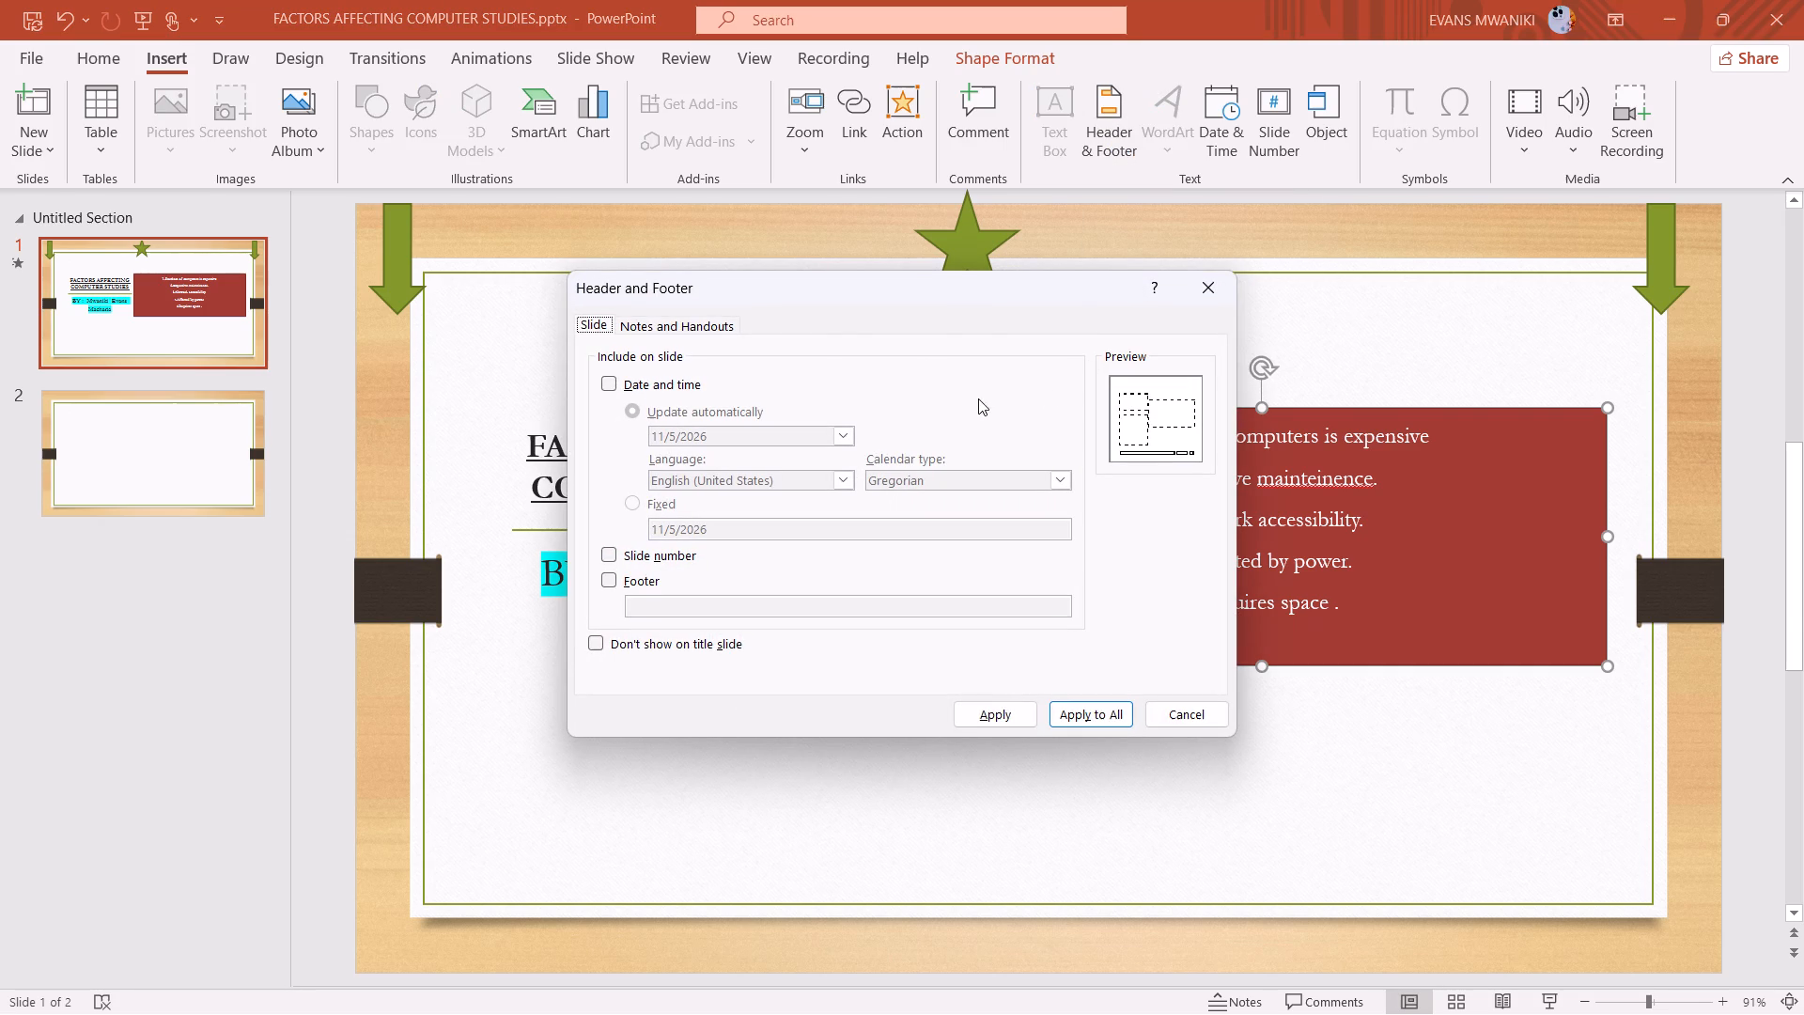
click(605, 384)
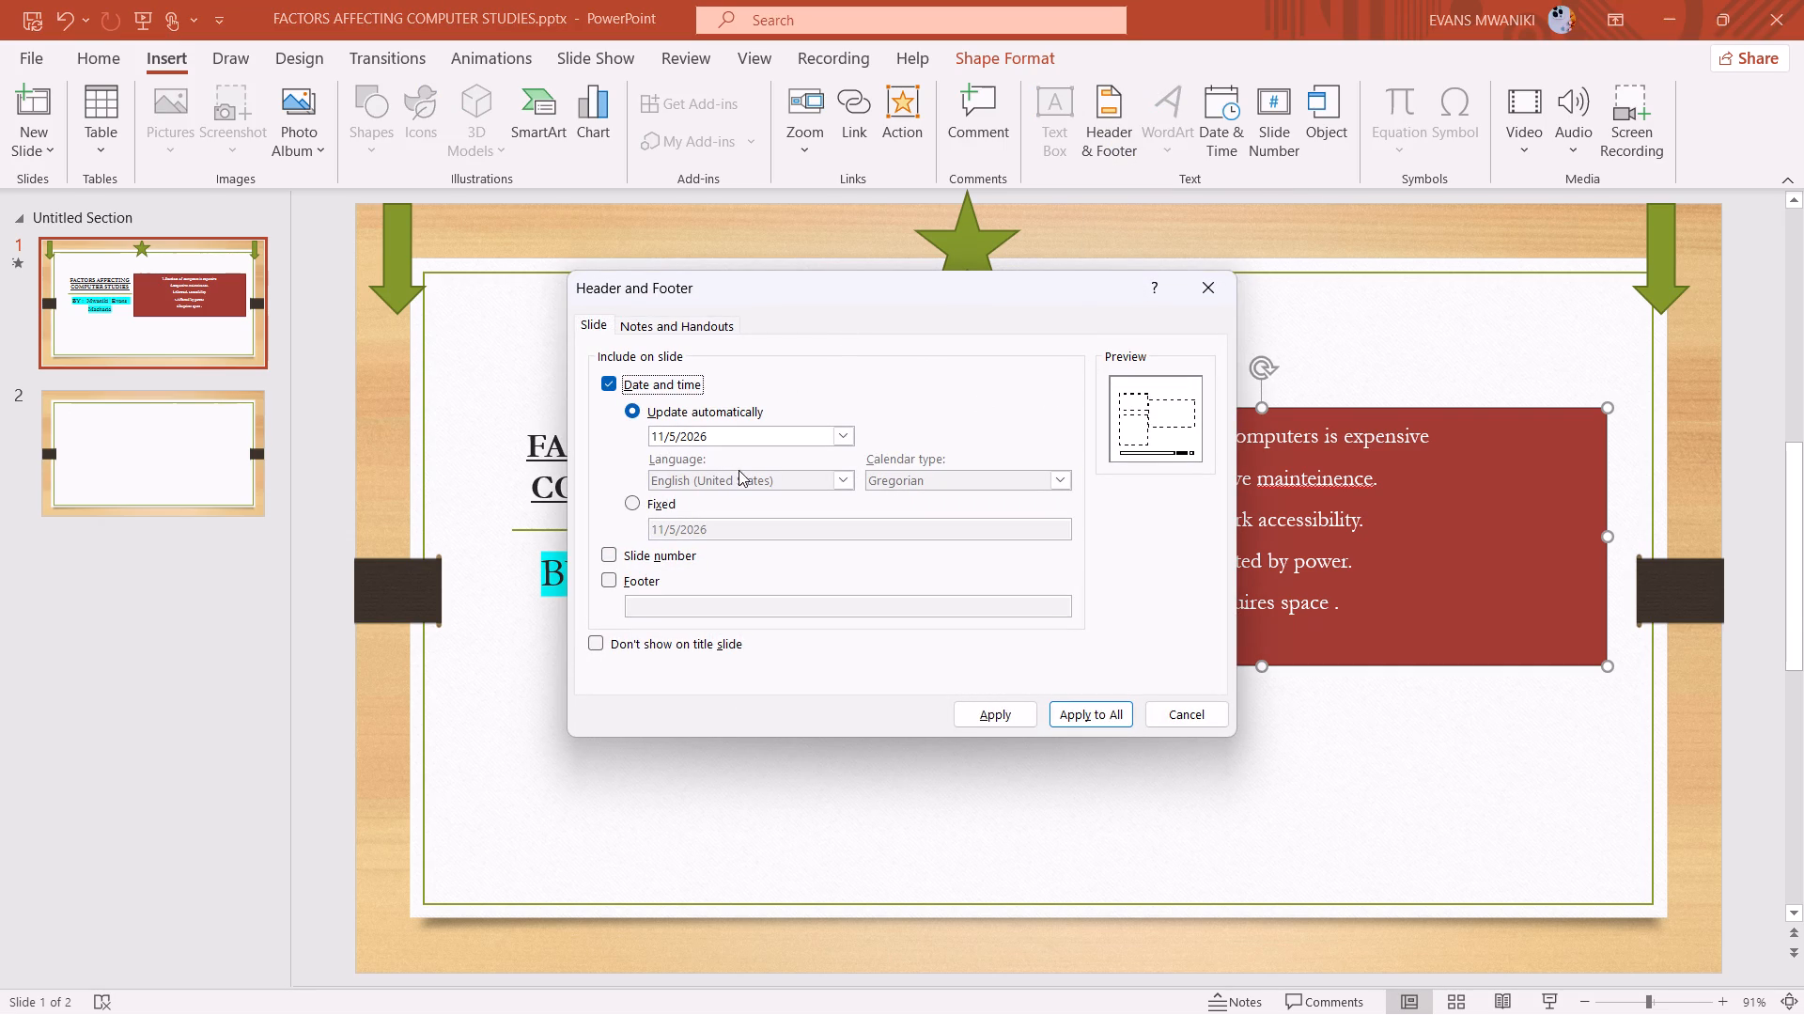
click(610, 375)
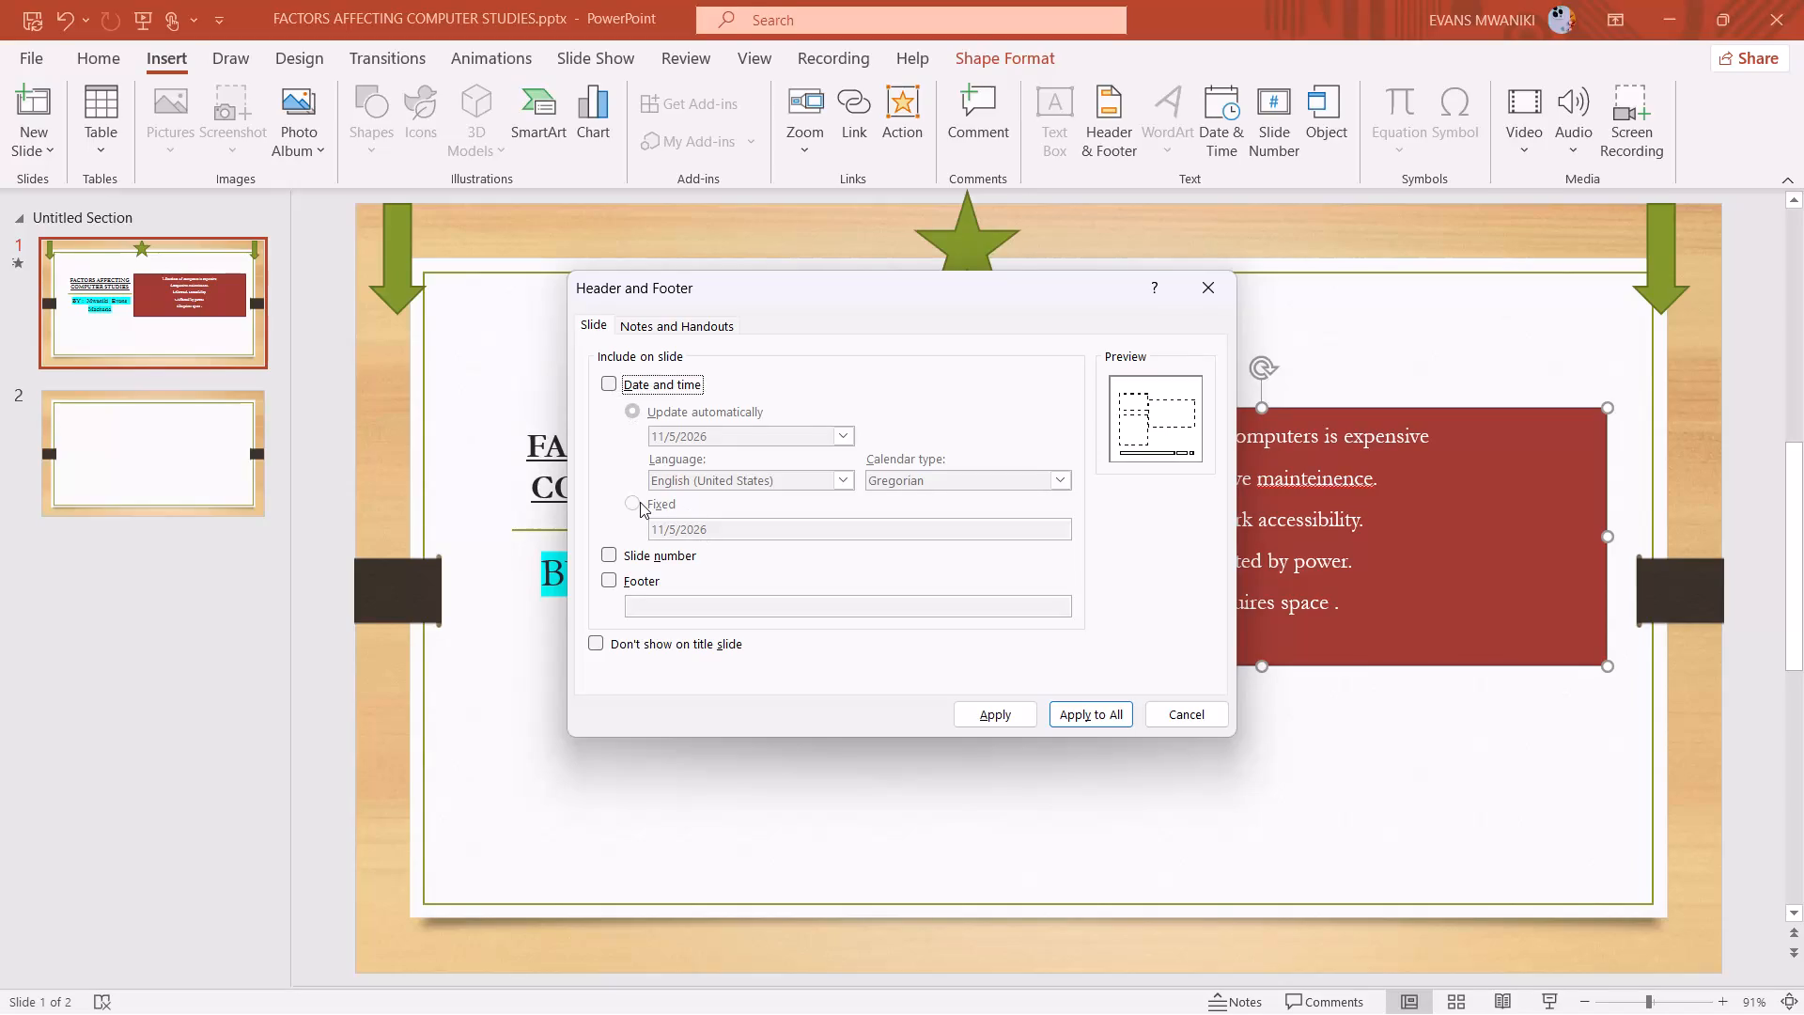
click(637, 500)
click(637, 501)
click(609, 555)
click(607, 580)
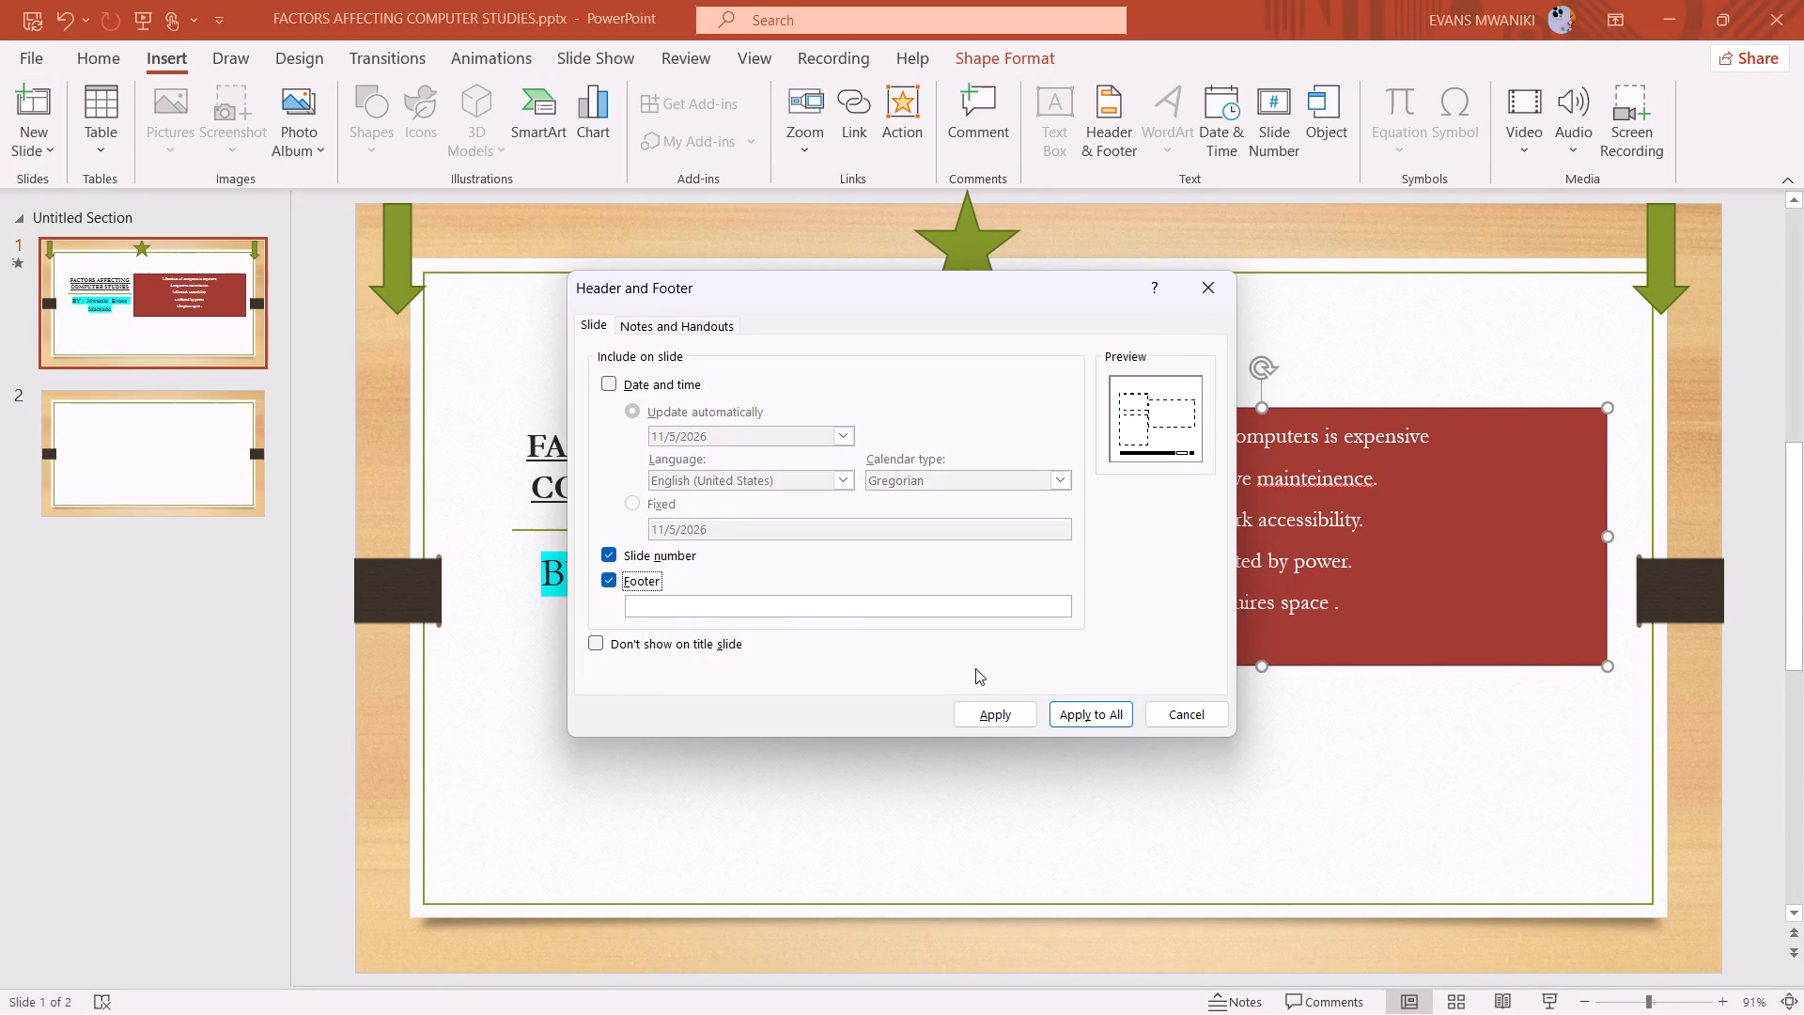
click(639, 611)
click(602, 643)
click(1021, 718)
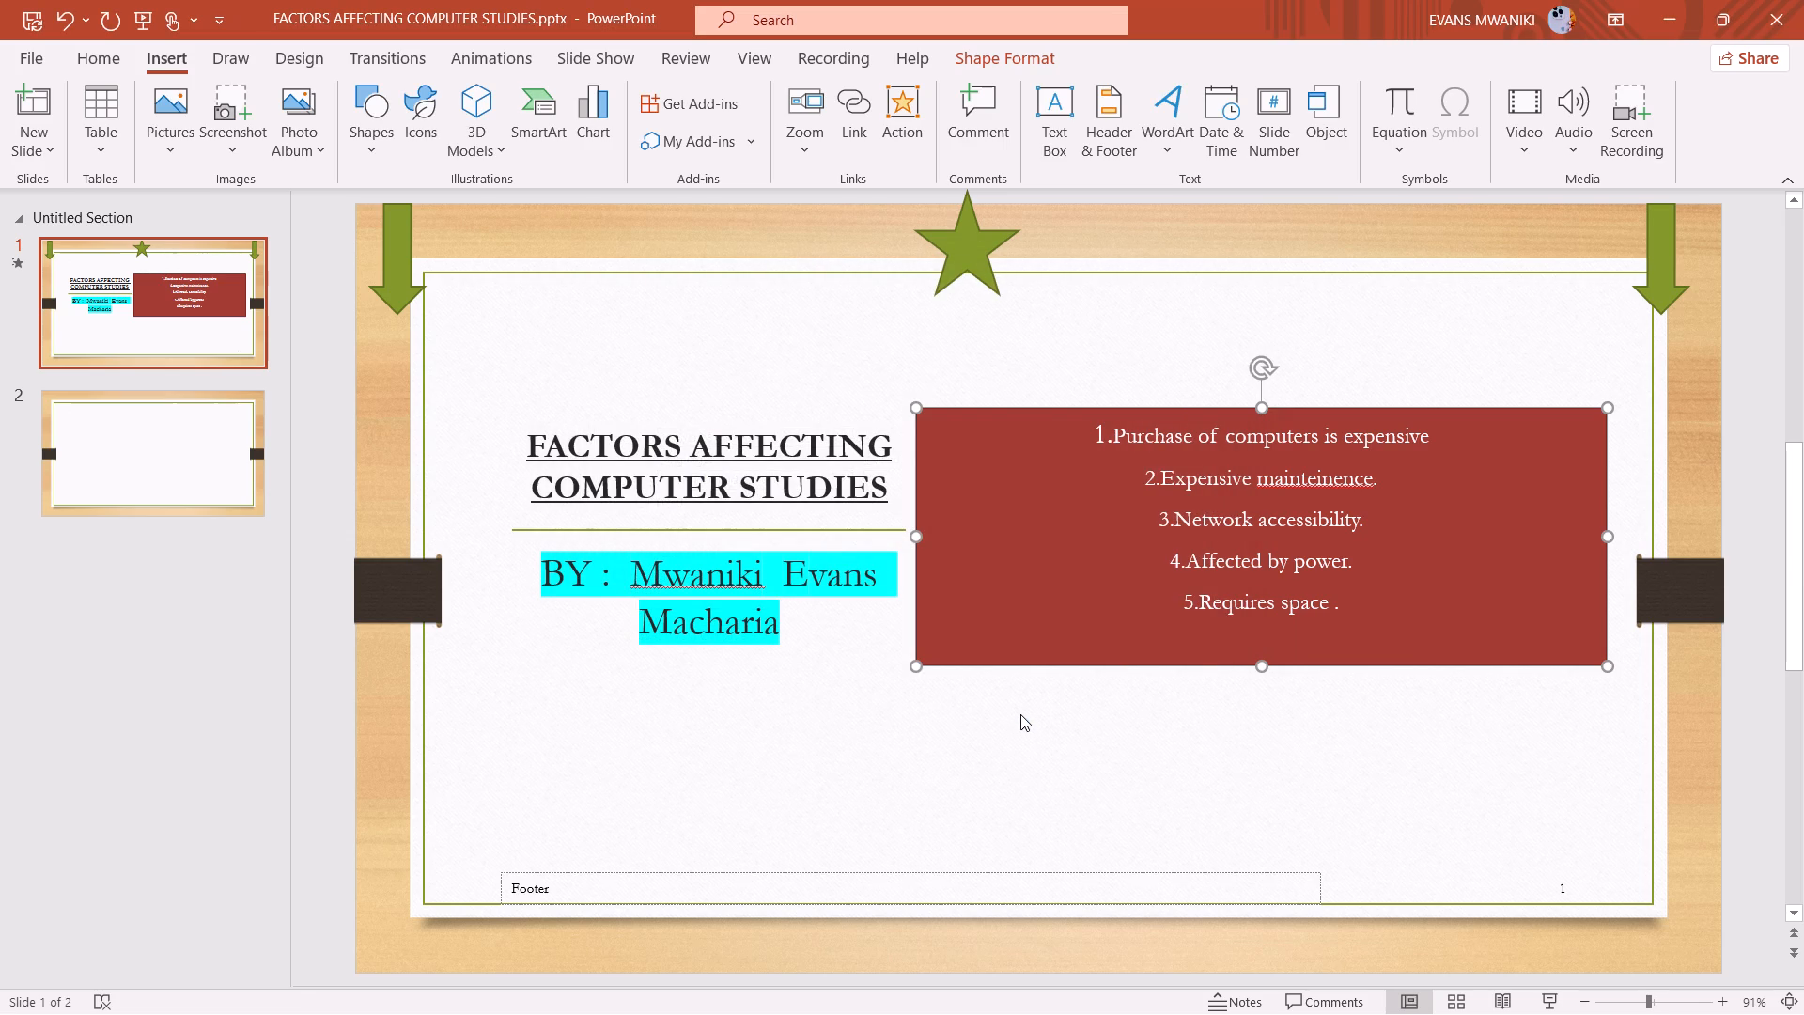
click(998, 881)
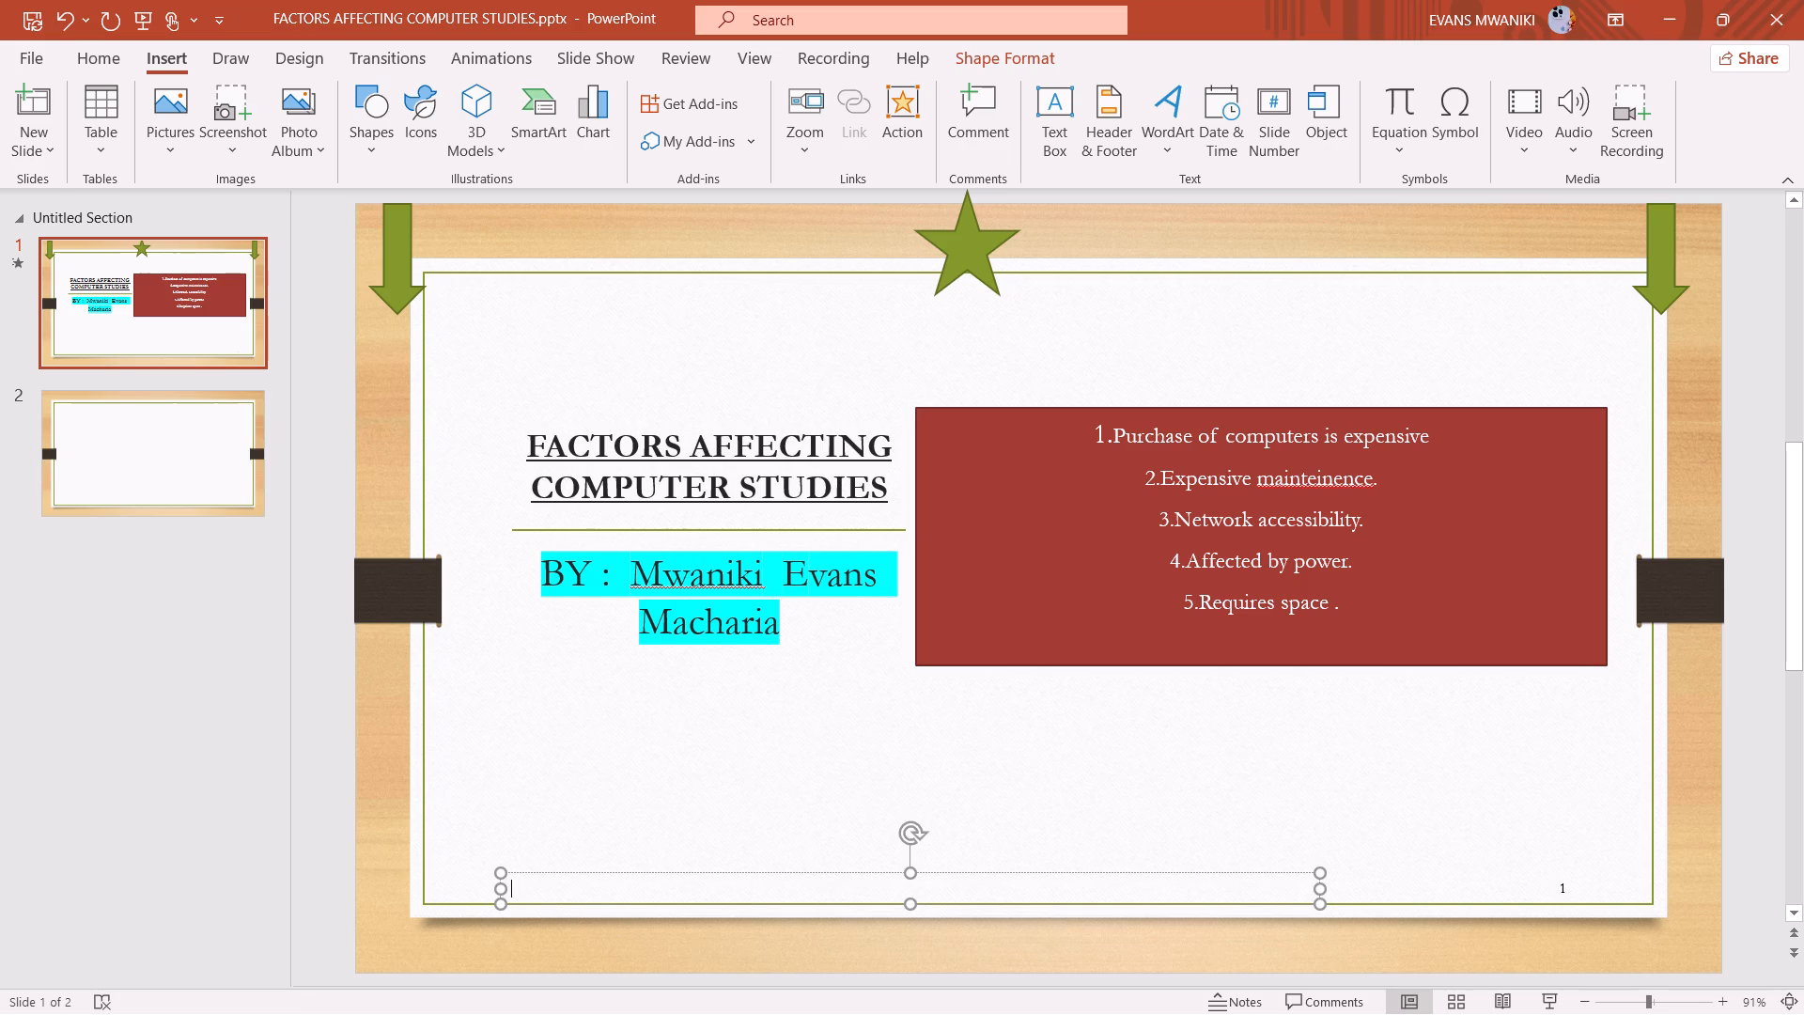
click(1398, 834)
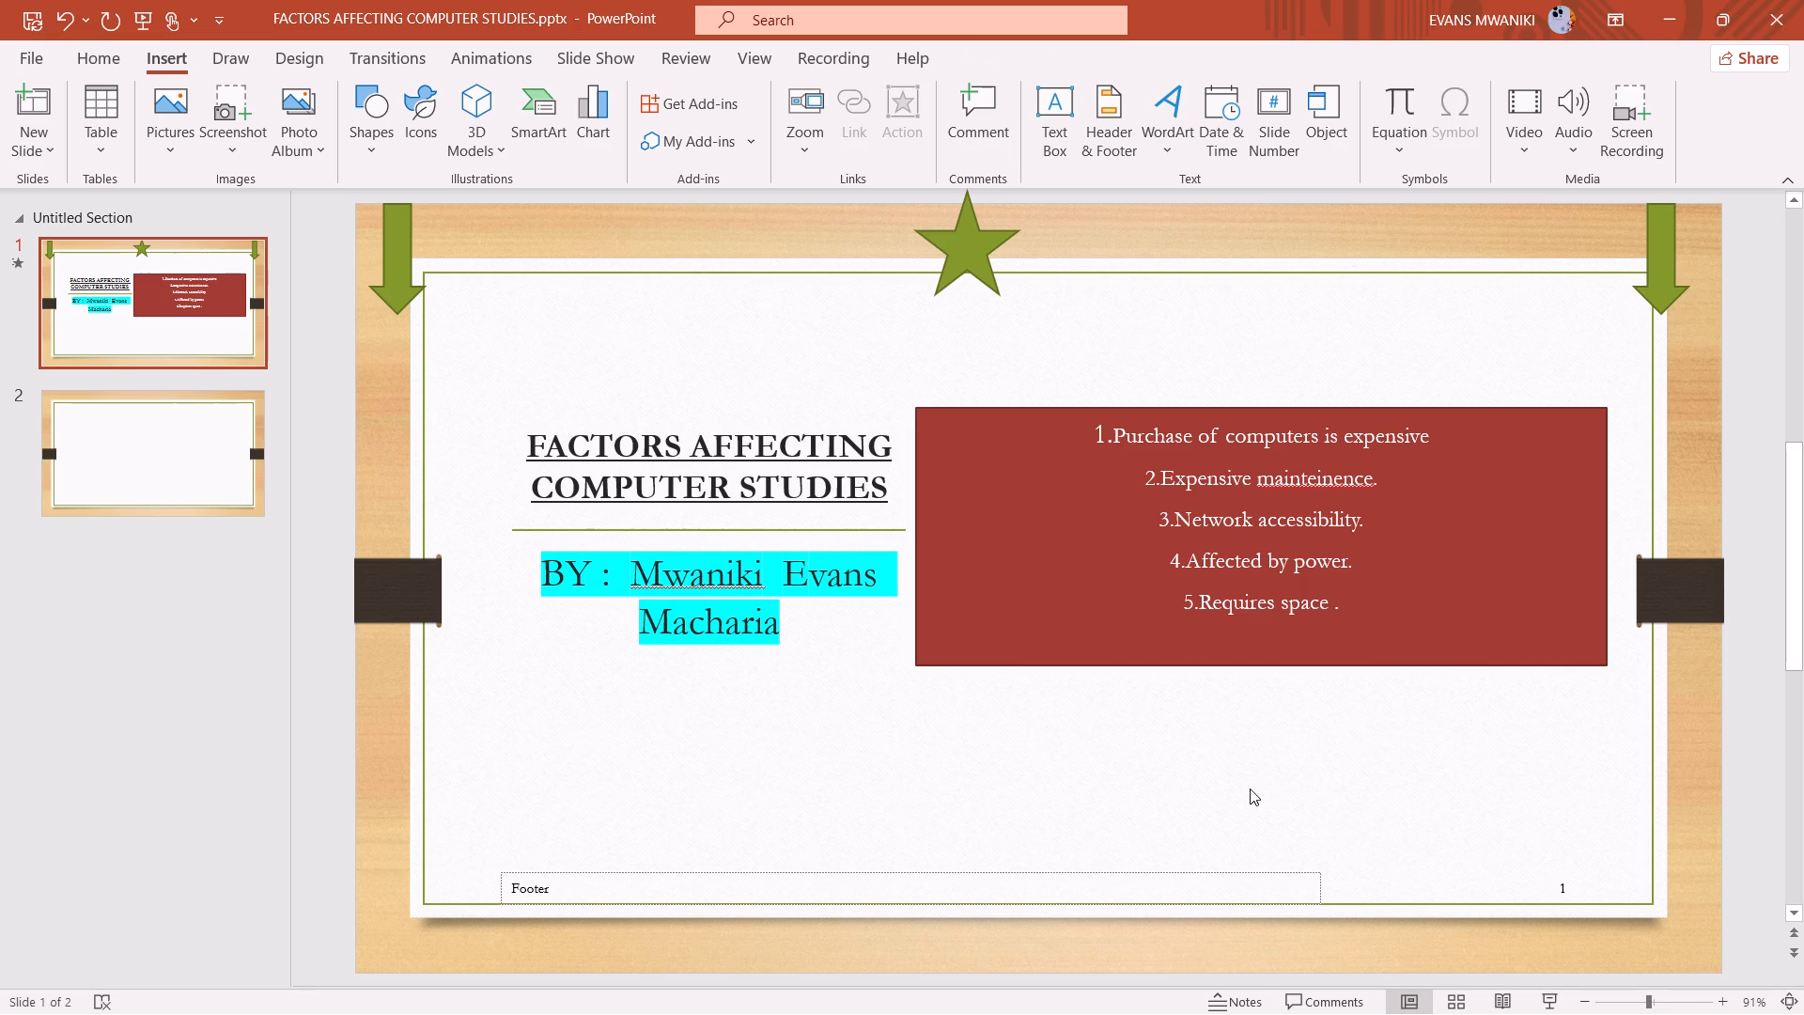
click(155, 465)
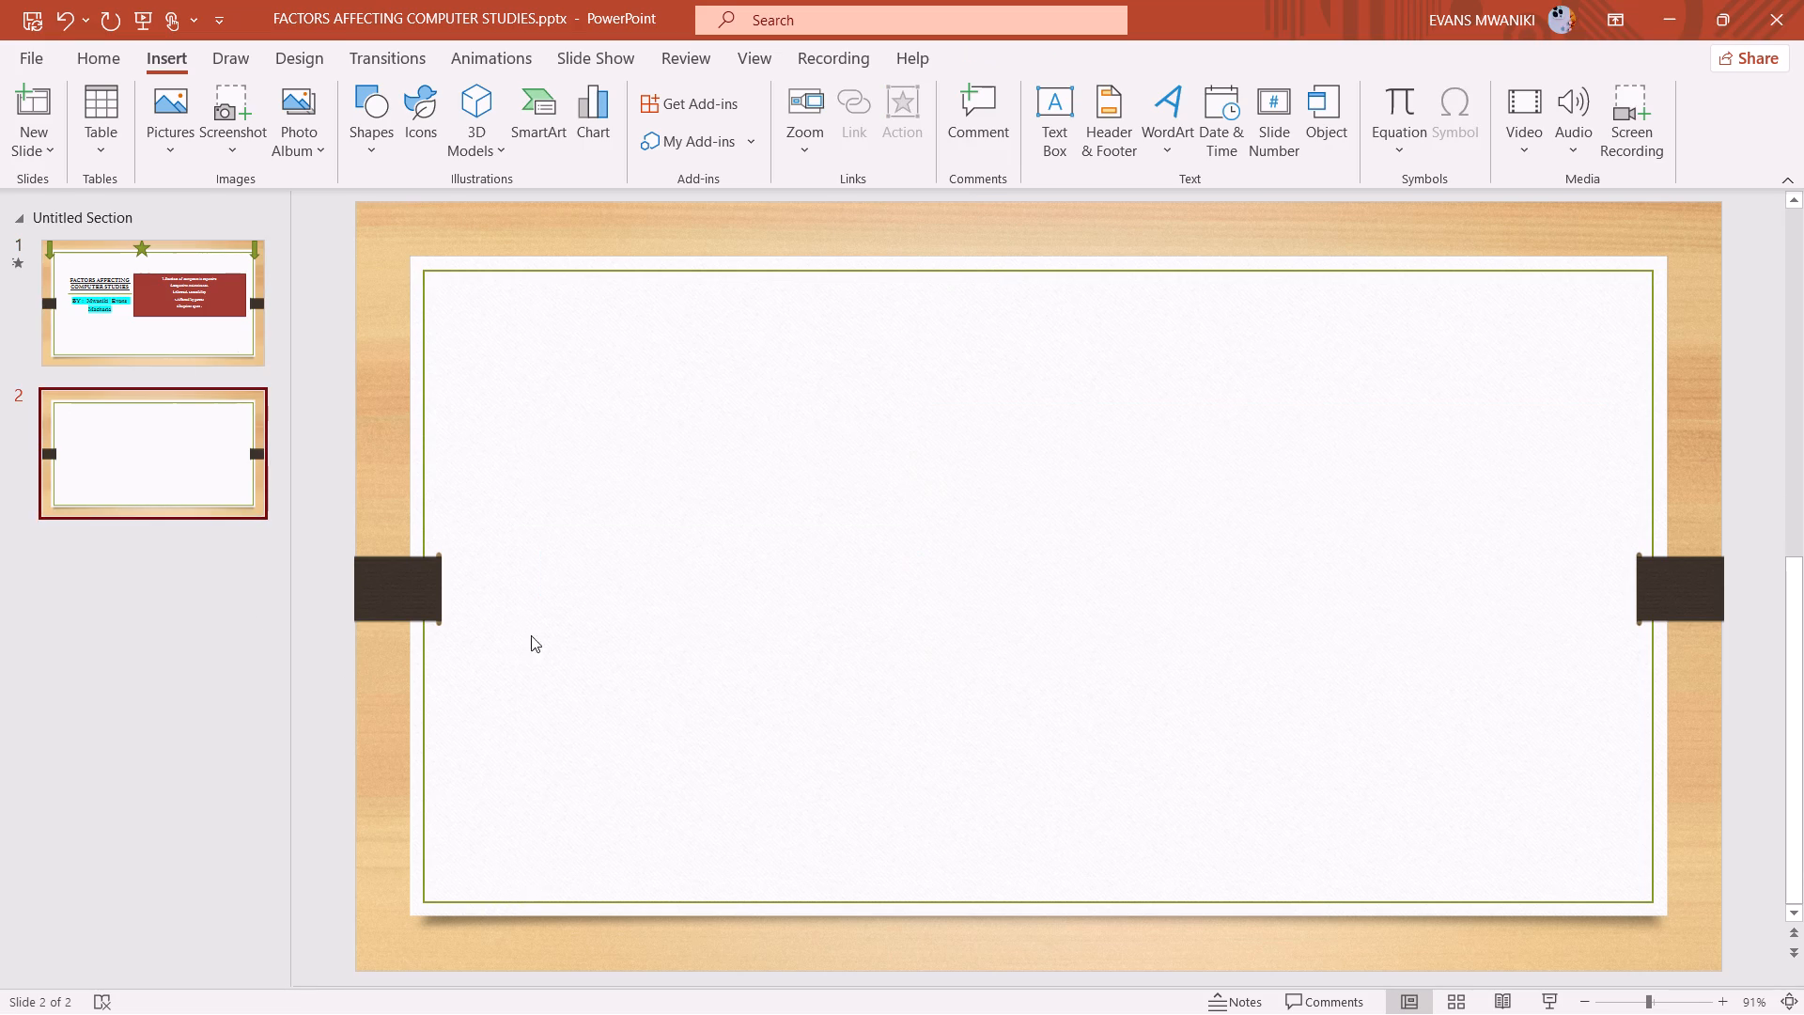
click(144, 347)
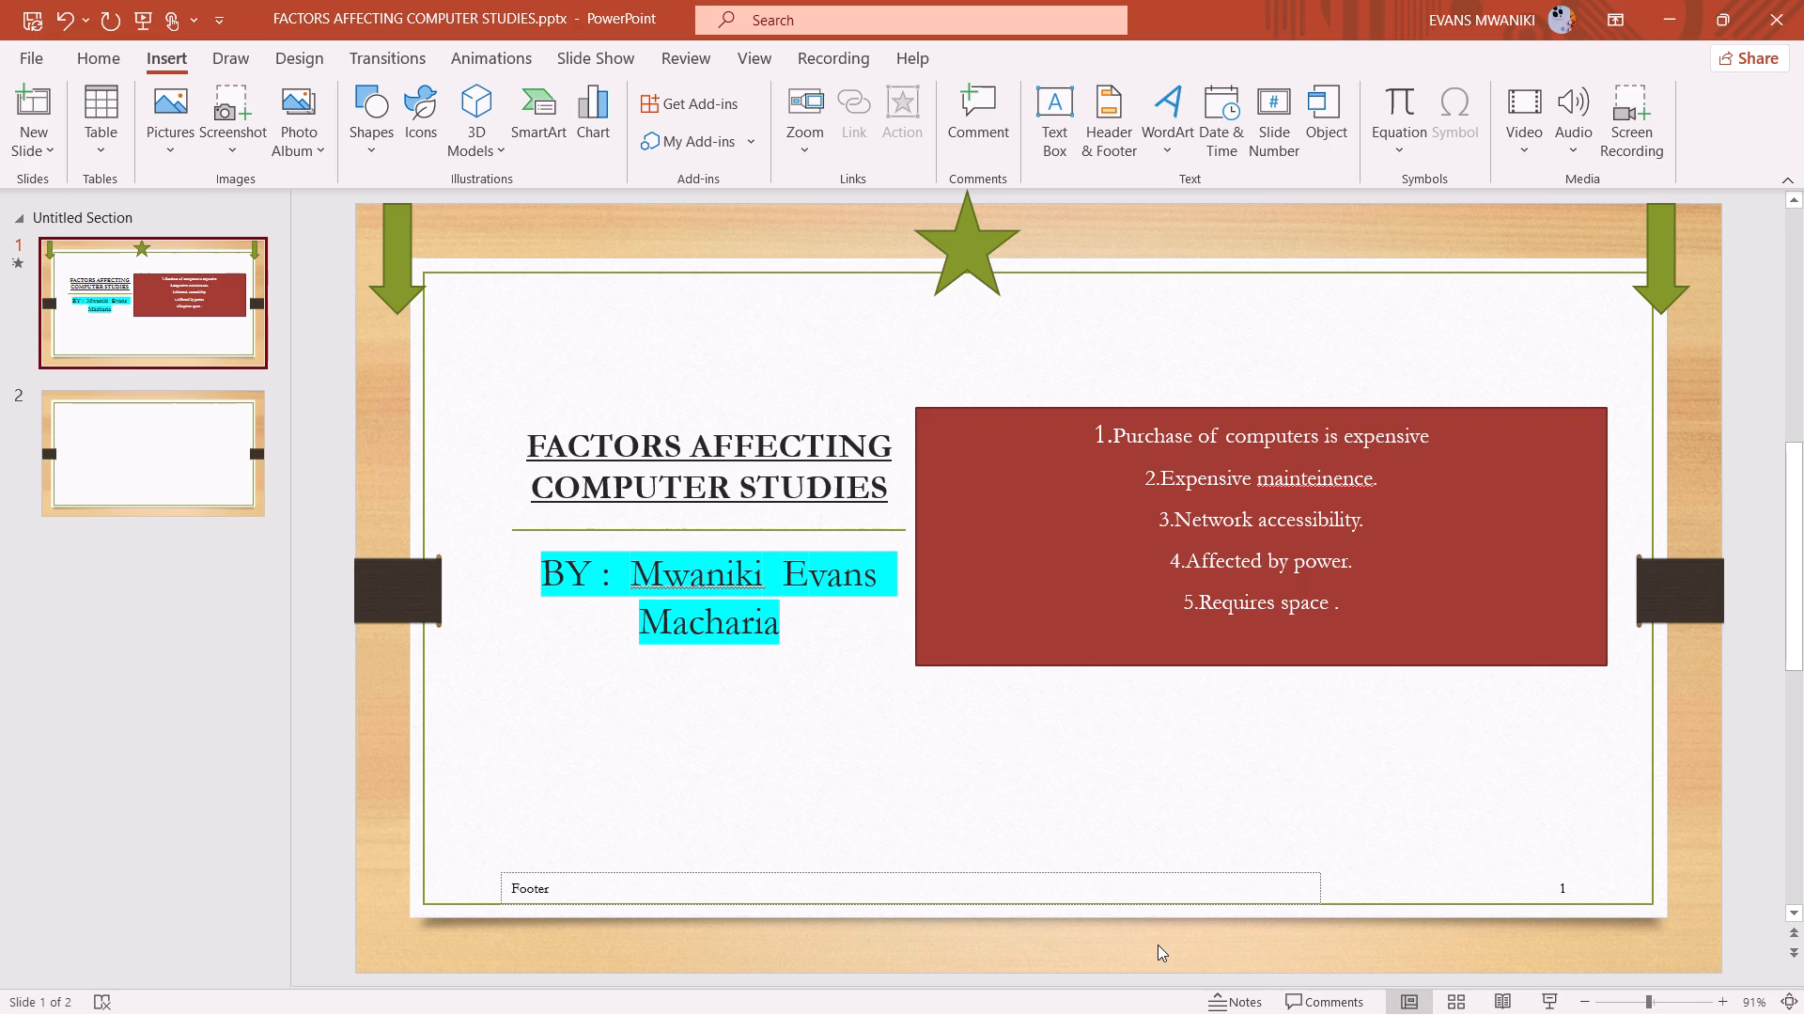
Narrow the footer placeholder on slide 1 by pulling its left edge inward to below the end of the title.
click(863, 890)
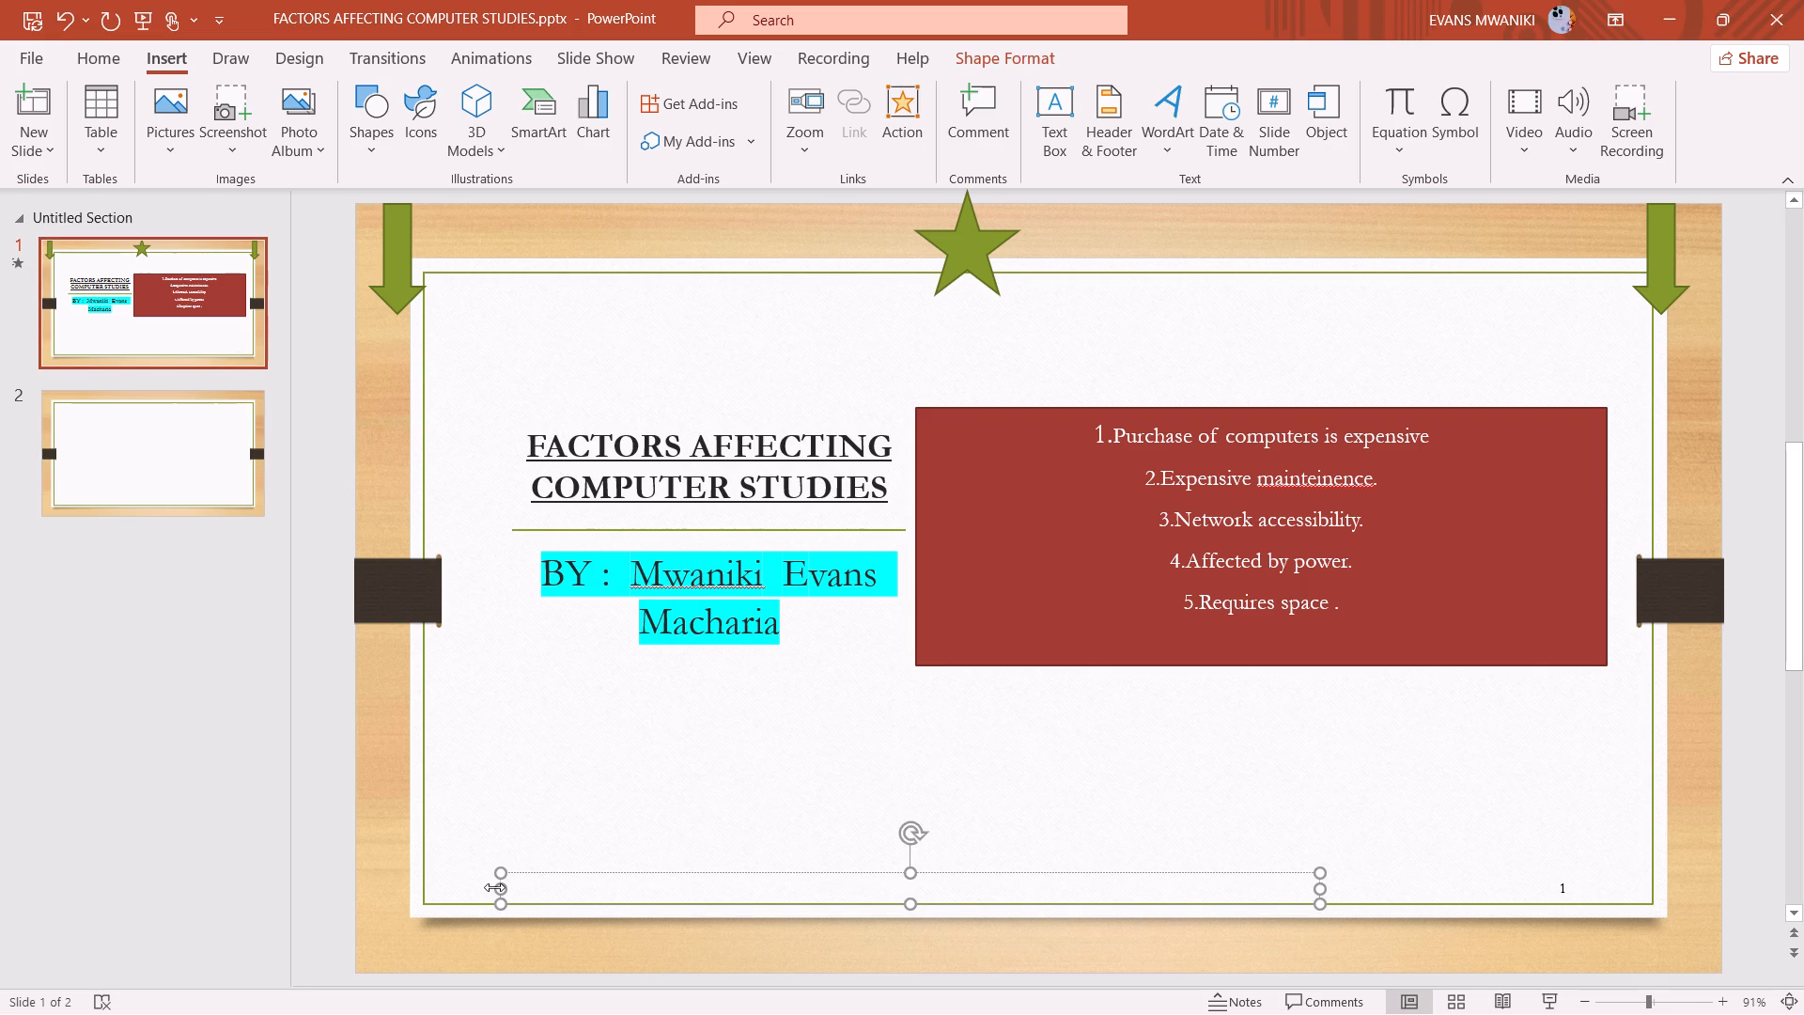
drag(494, 887, 879, 923)
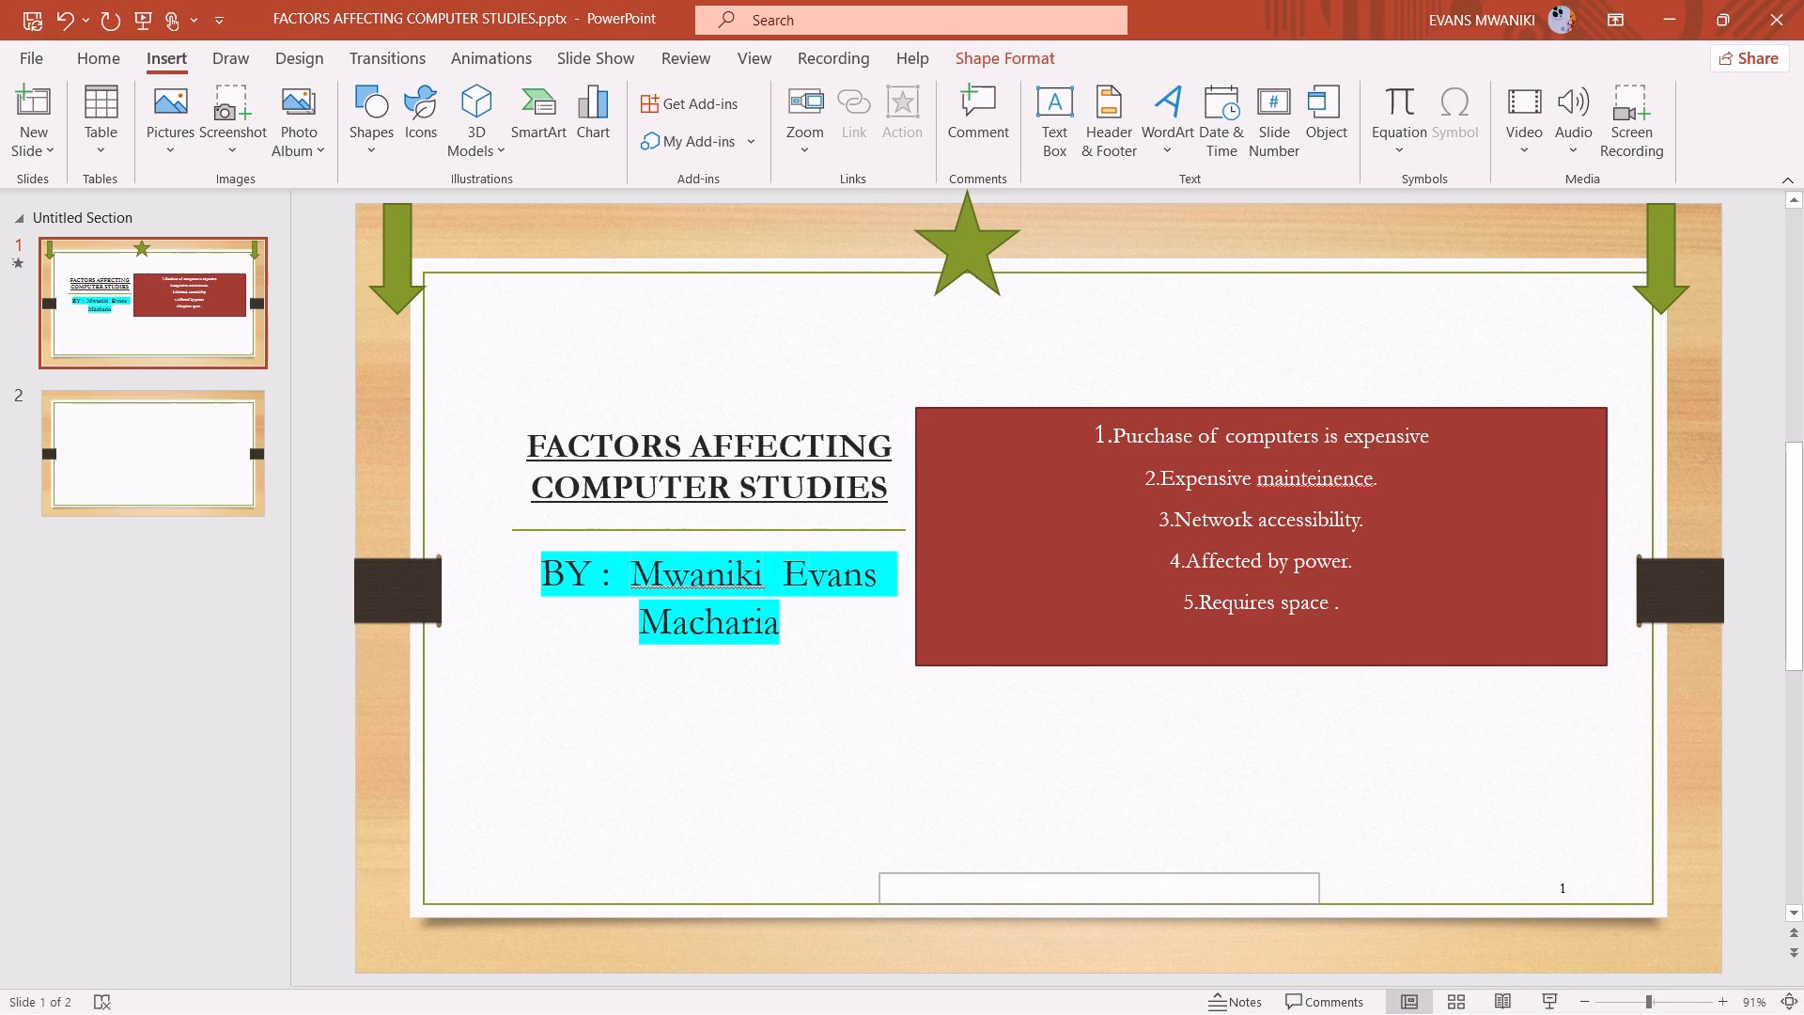
drag(879, 923, 825, 895)
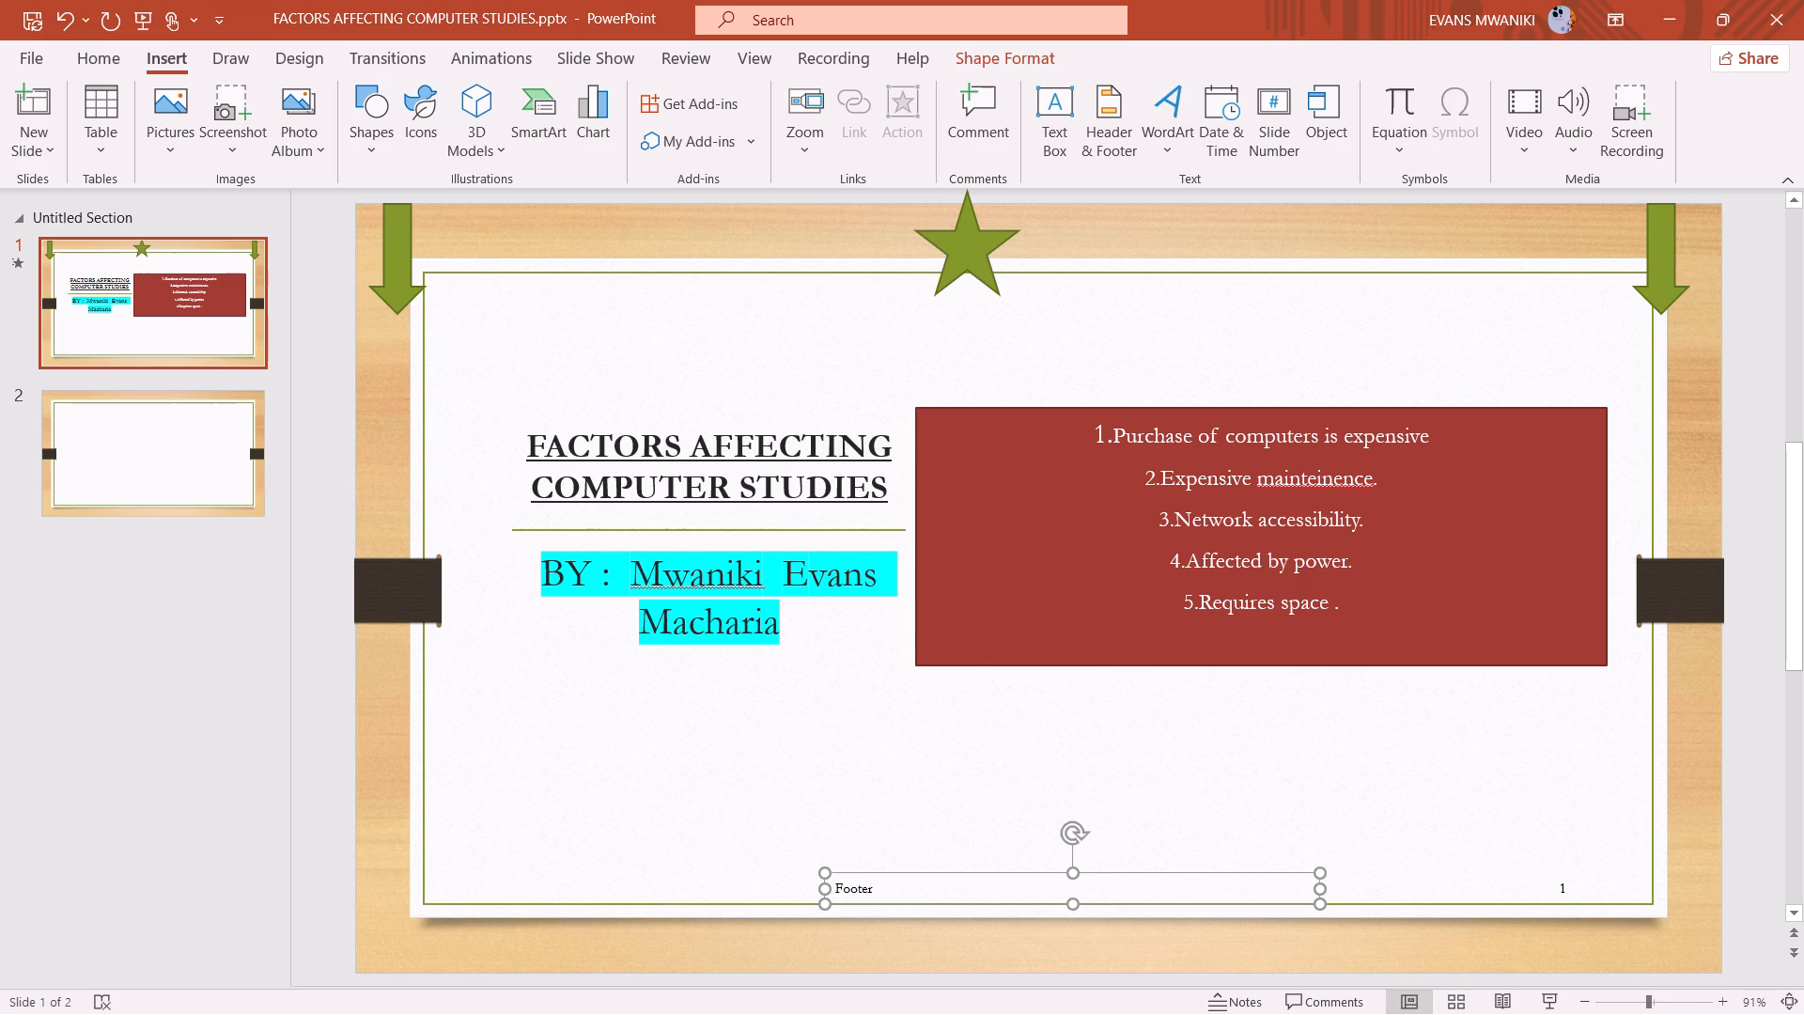
Enter "Page 1of 5" as the footer text on slide 1.
click(914, 895)
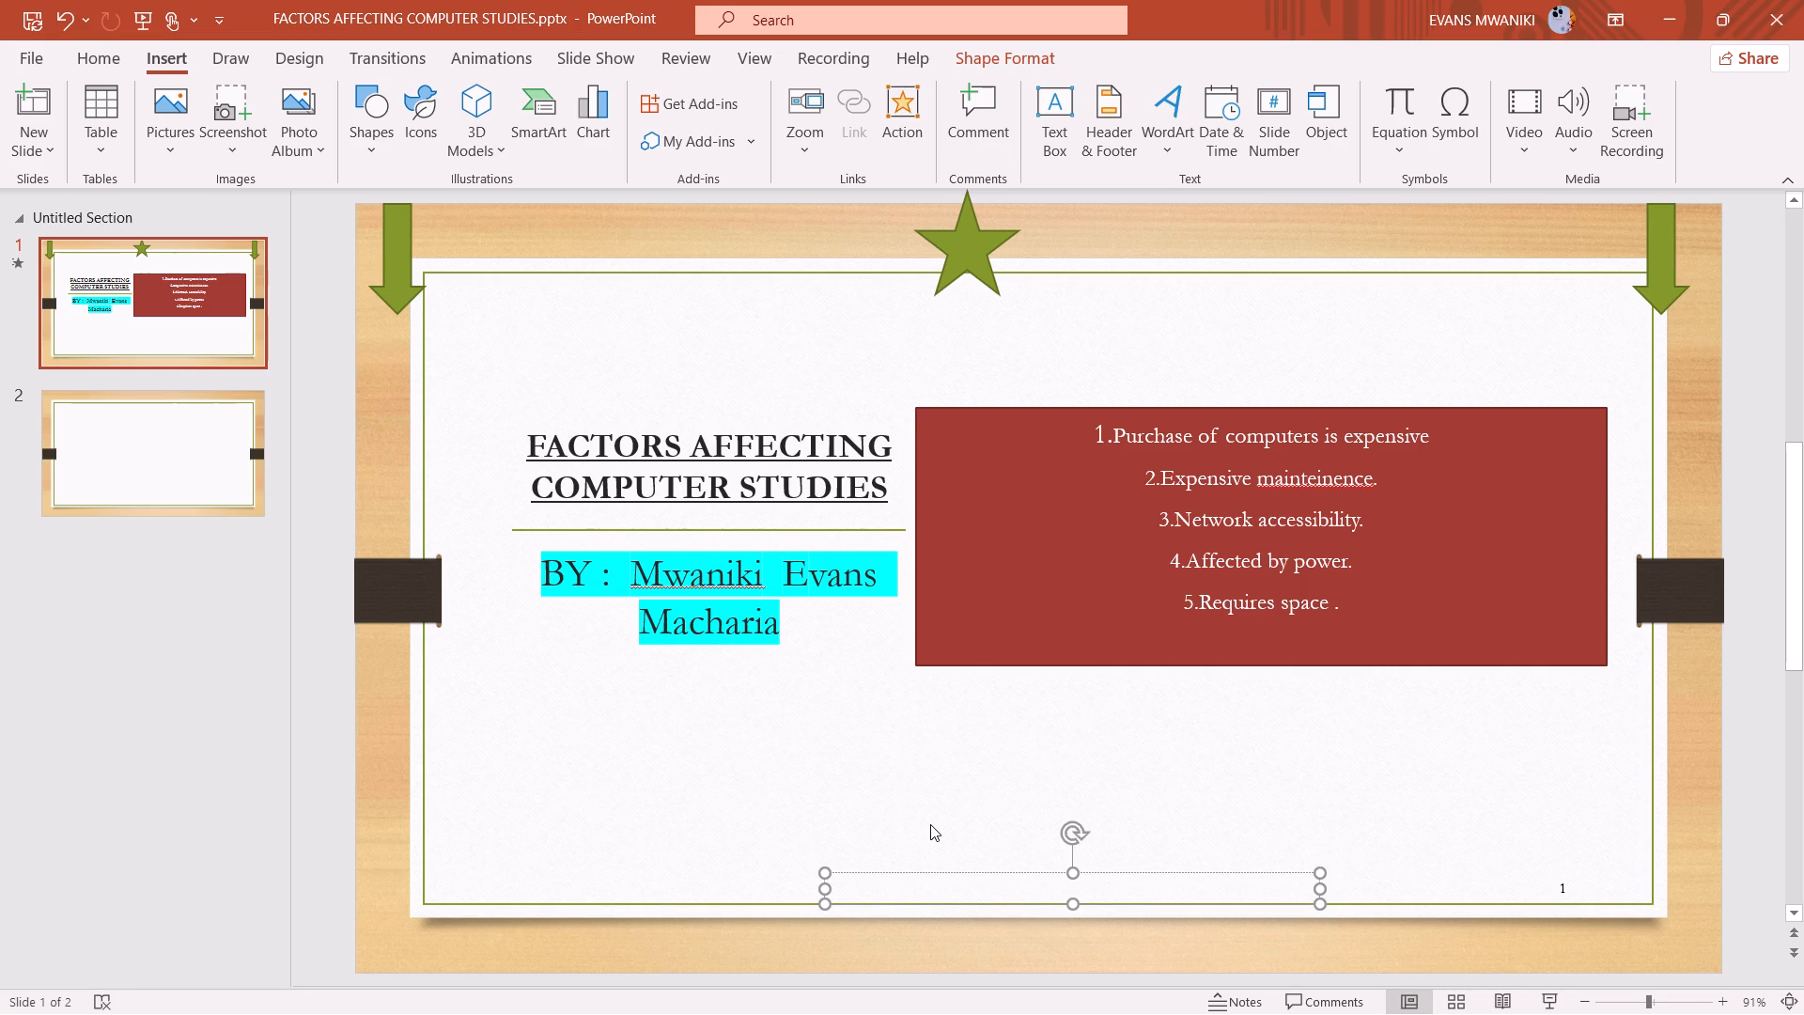
key(p)
text(age)
key(space)
key(1)
key(o)
text(f)
key(space)
key(7)
key(BackSpace)
key(4)
key(BackSpace)
key(6)
key(BackSpace)
key(5)
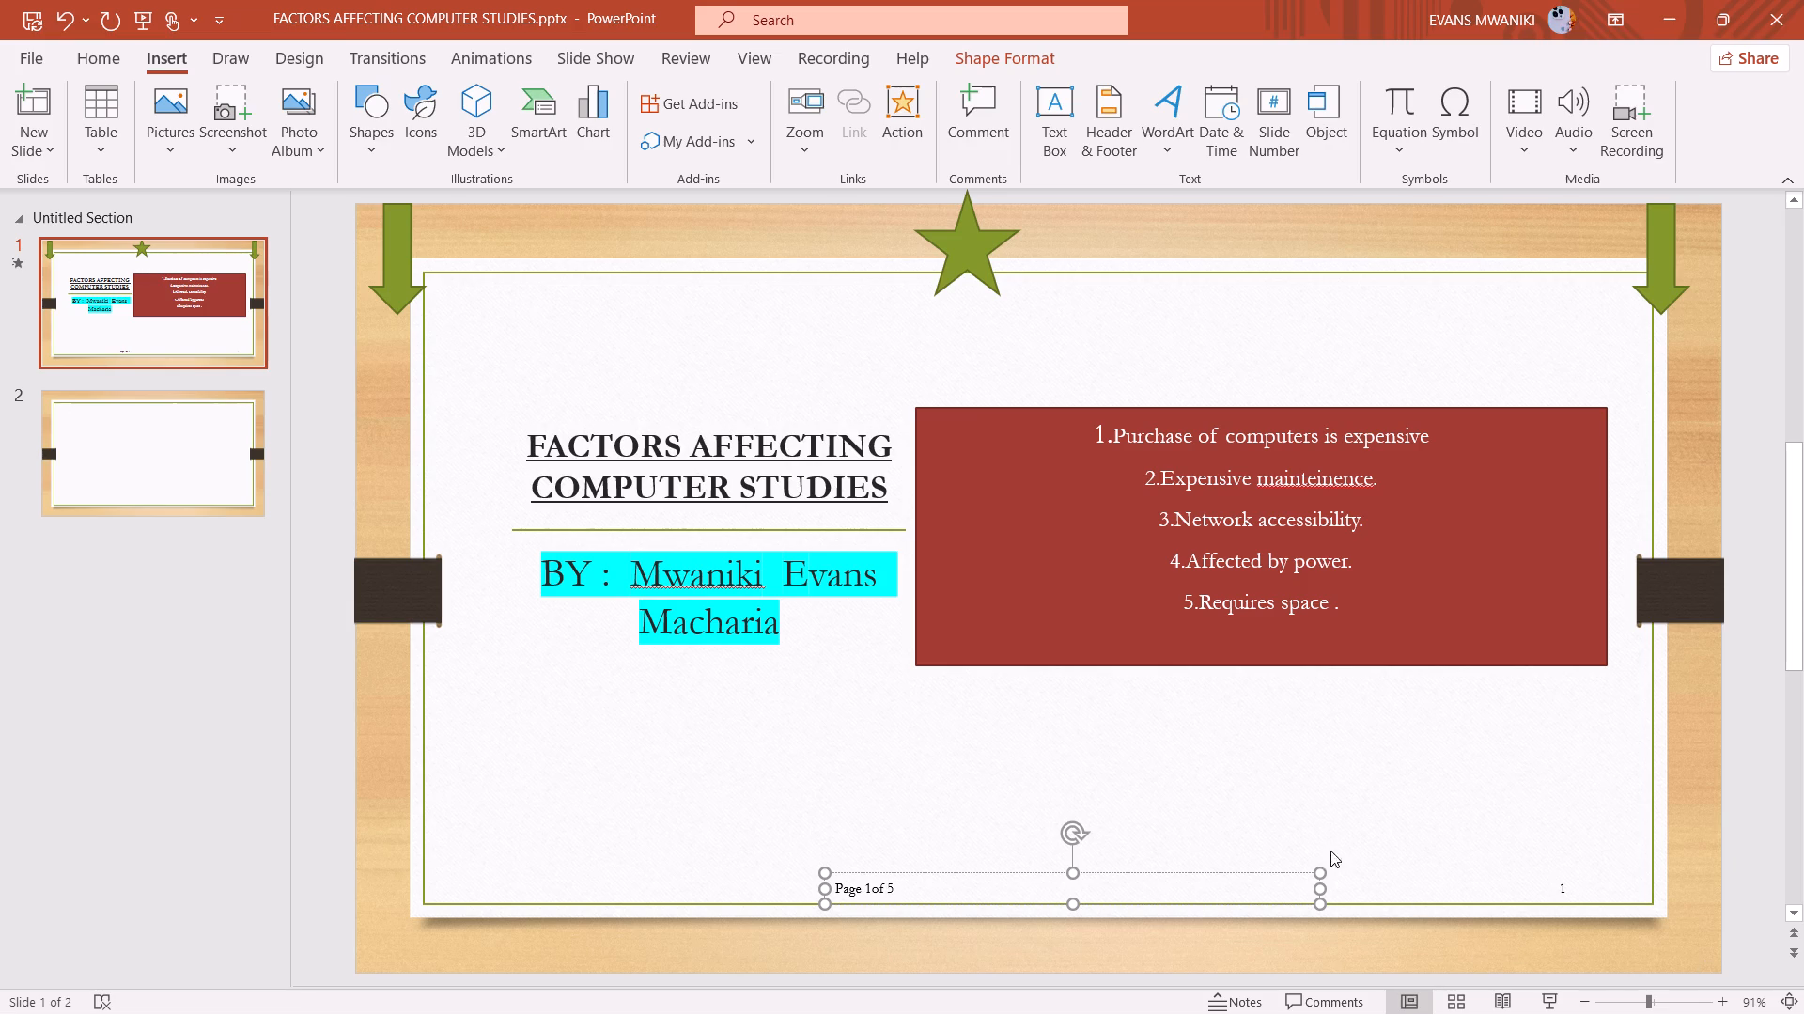
Shorten the footer placeholder from its right edge, keeping the page text on a single line with some spare room.
drag(1322, 889, 945, 862)
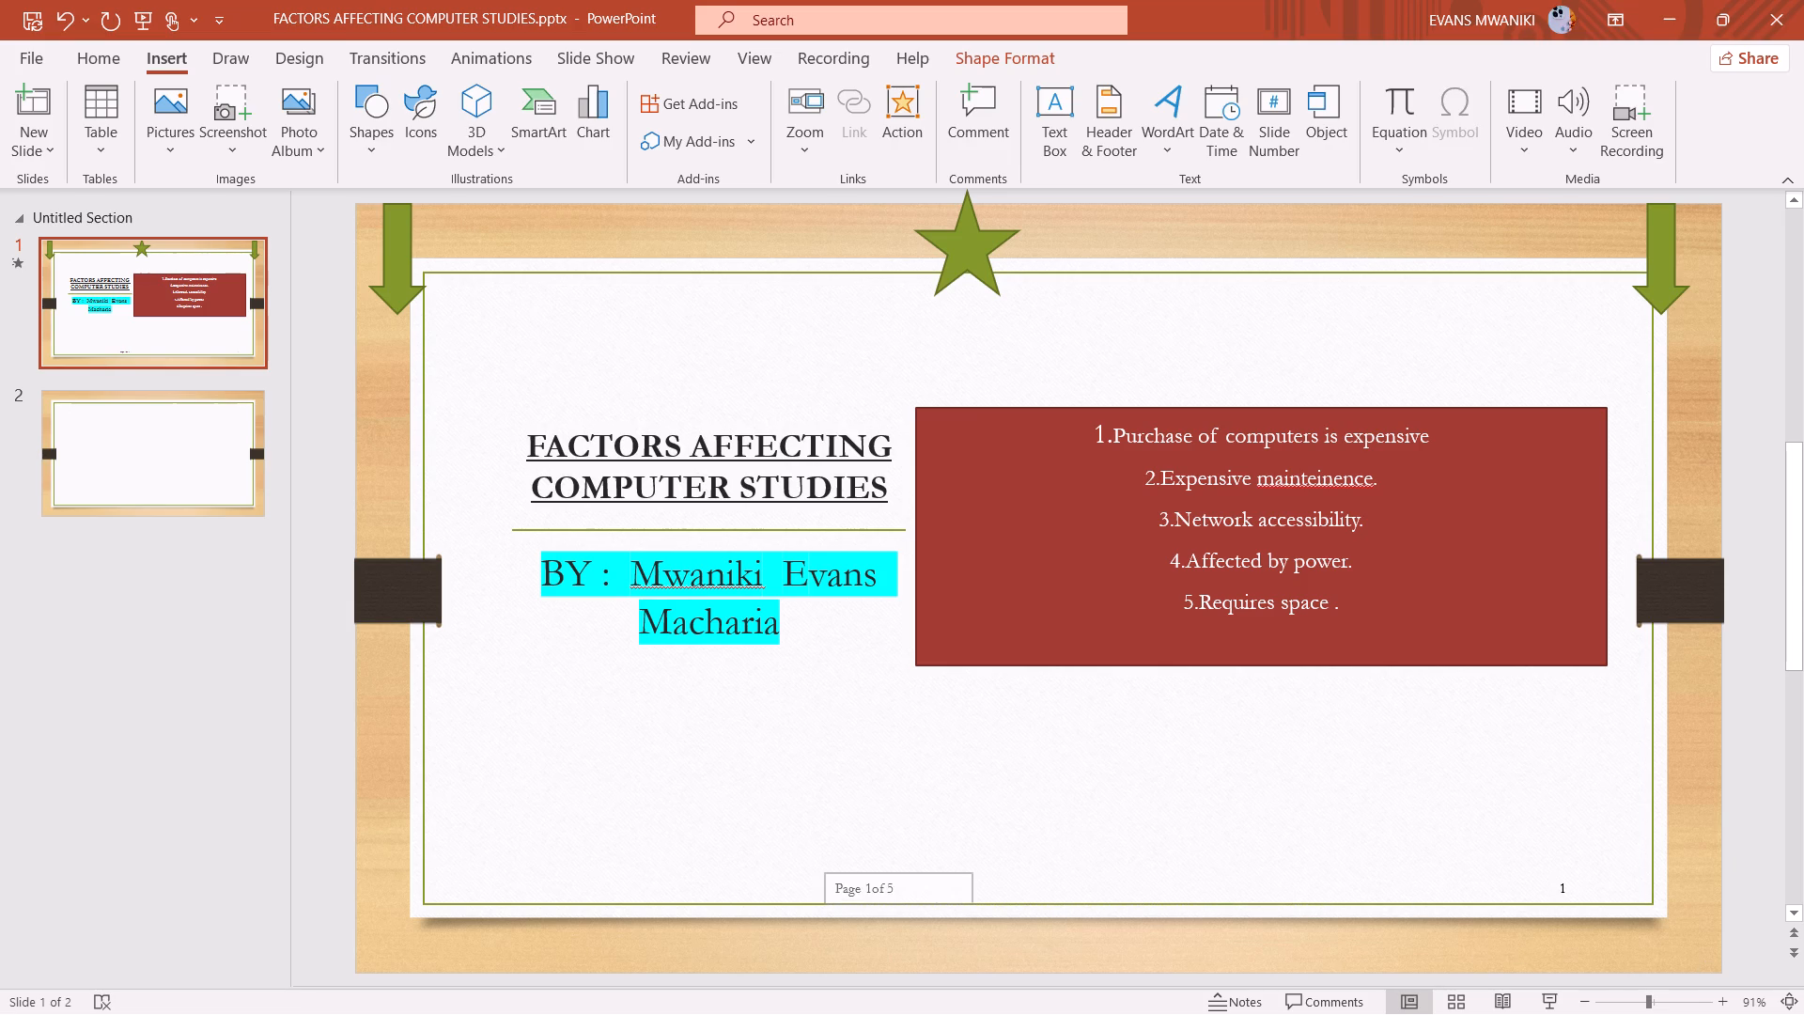
drag(945, 862, 863, 872)
drag(863, 872, 1026, 900)
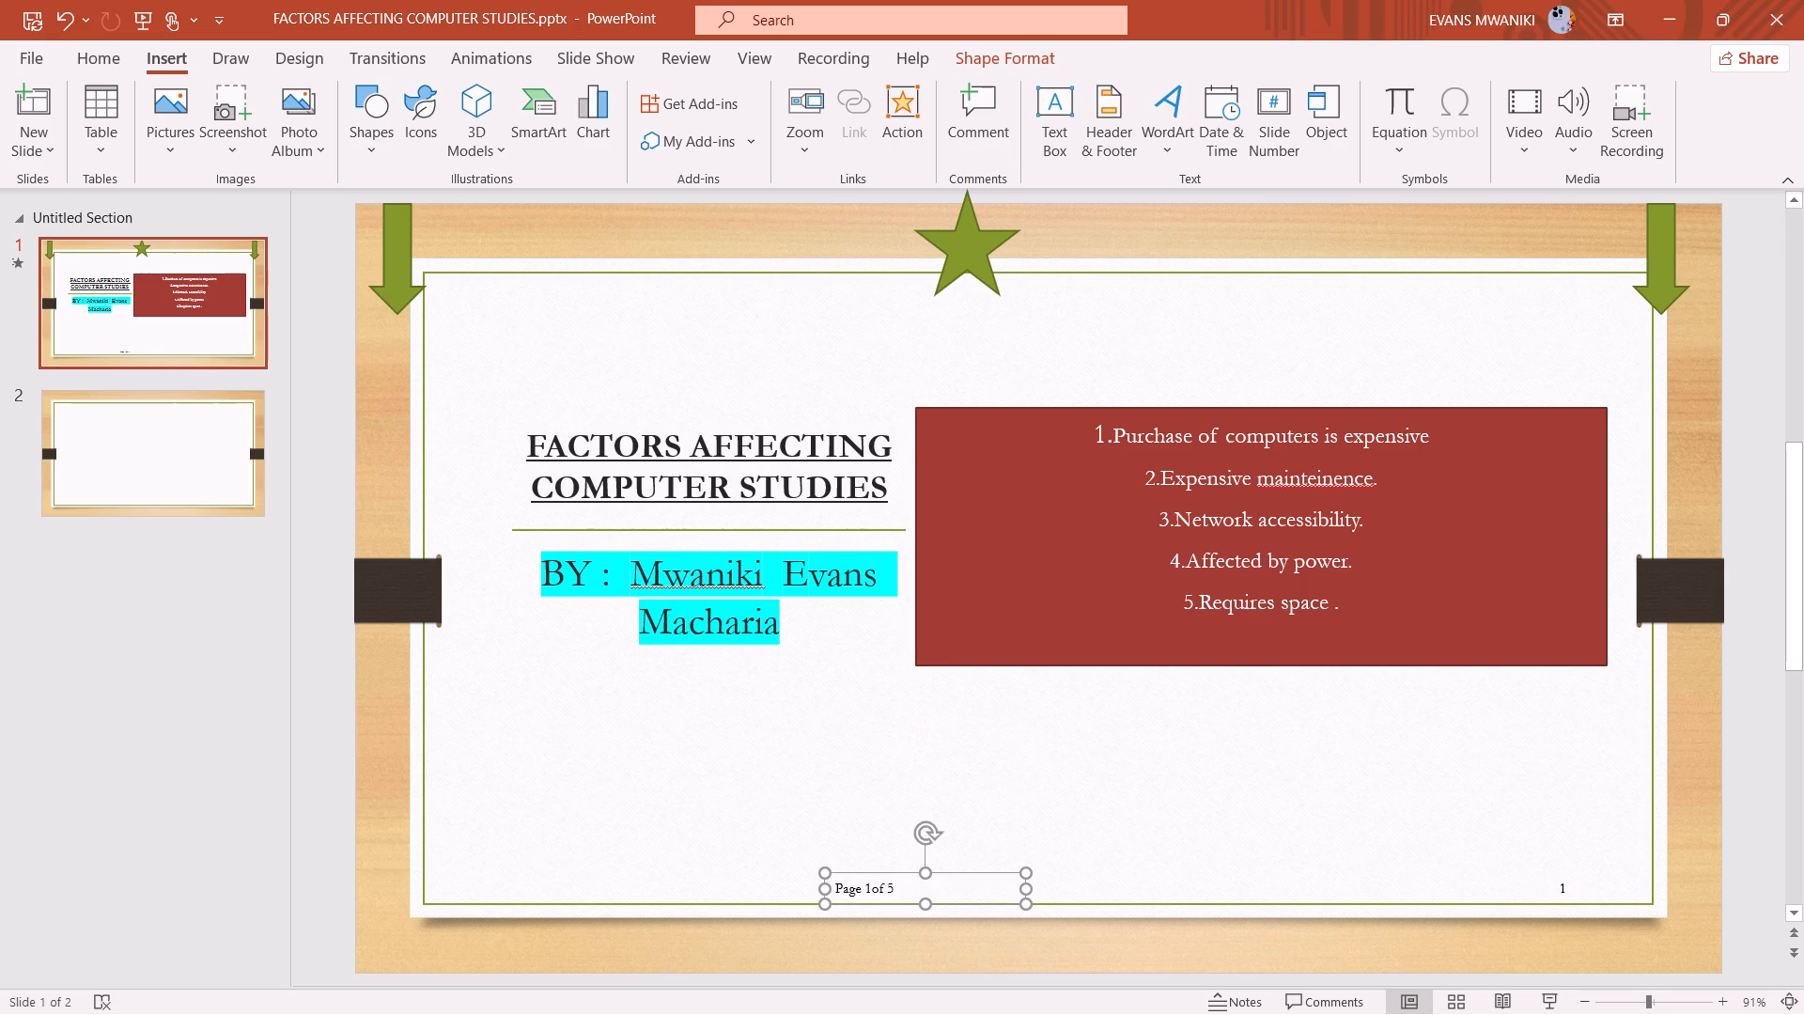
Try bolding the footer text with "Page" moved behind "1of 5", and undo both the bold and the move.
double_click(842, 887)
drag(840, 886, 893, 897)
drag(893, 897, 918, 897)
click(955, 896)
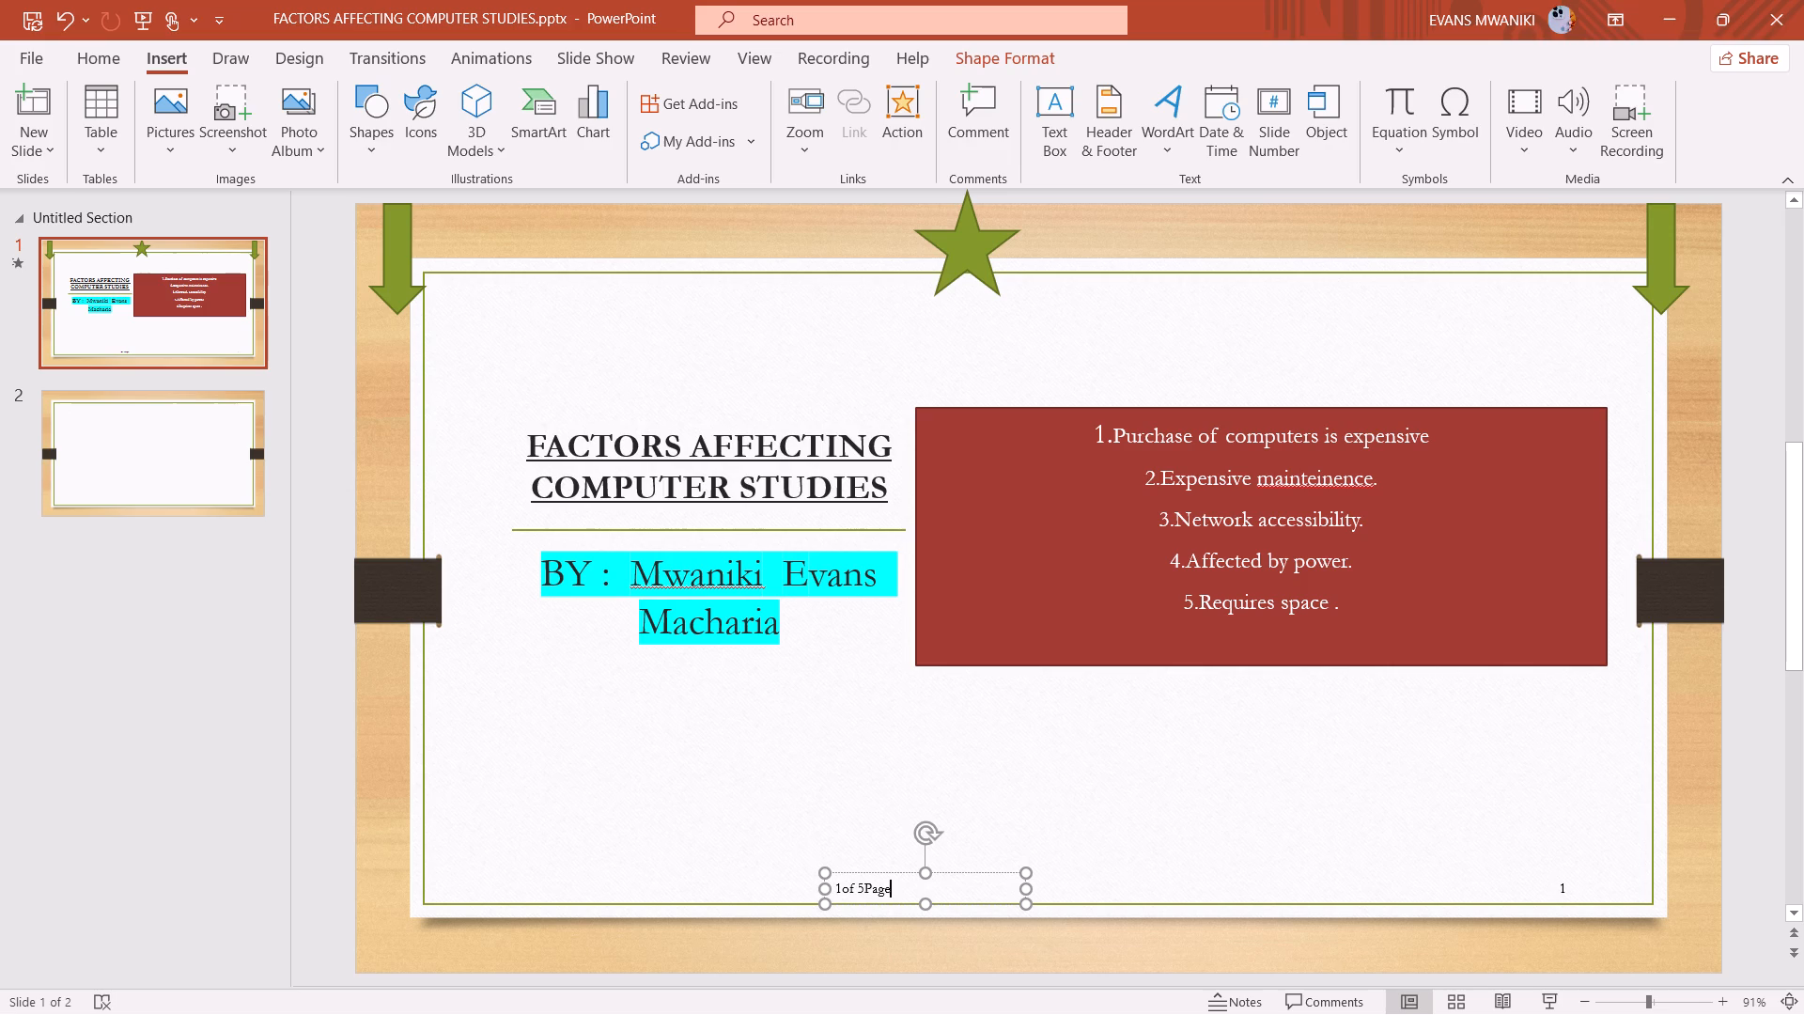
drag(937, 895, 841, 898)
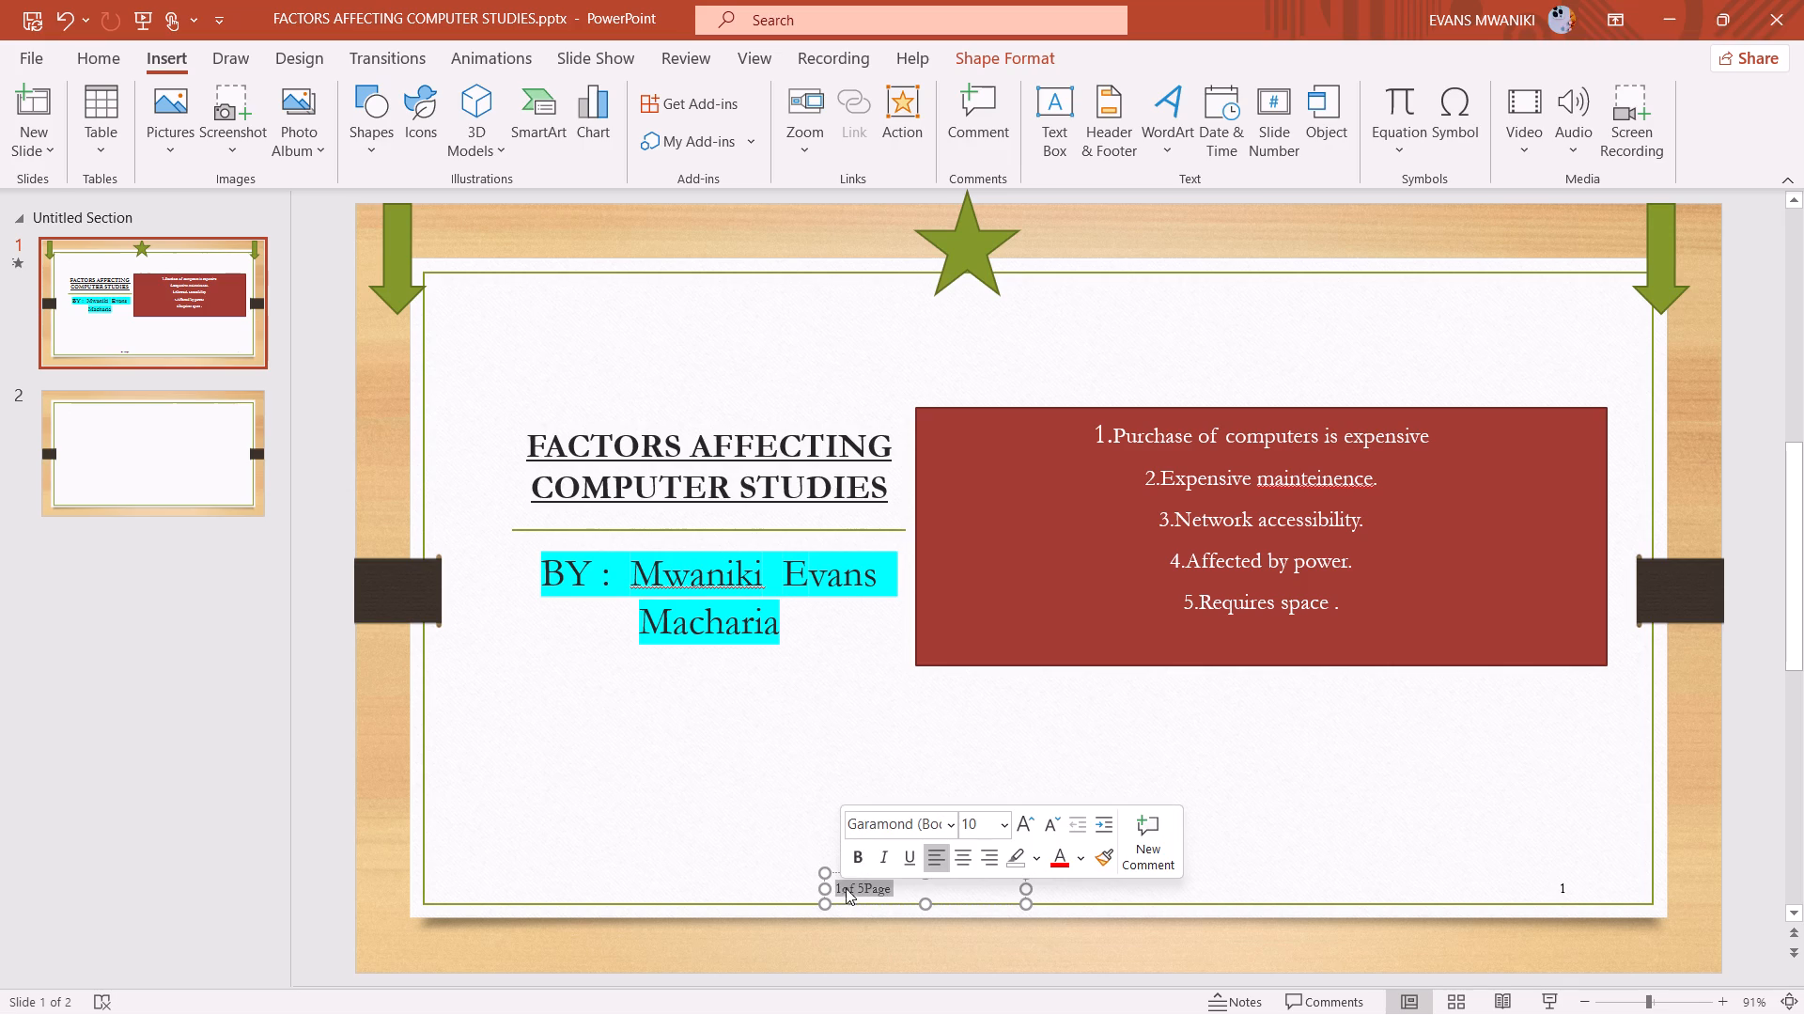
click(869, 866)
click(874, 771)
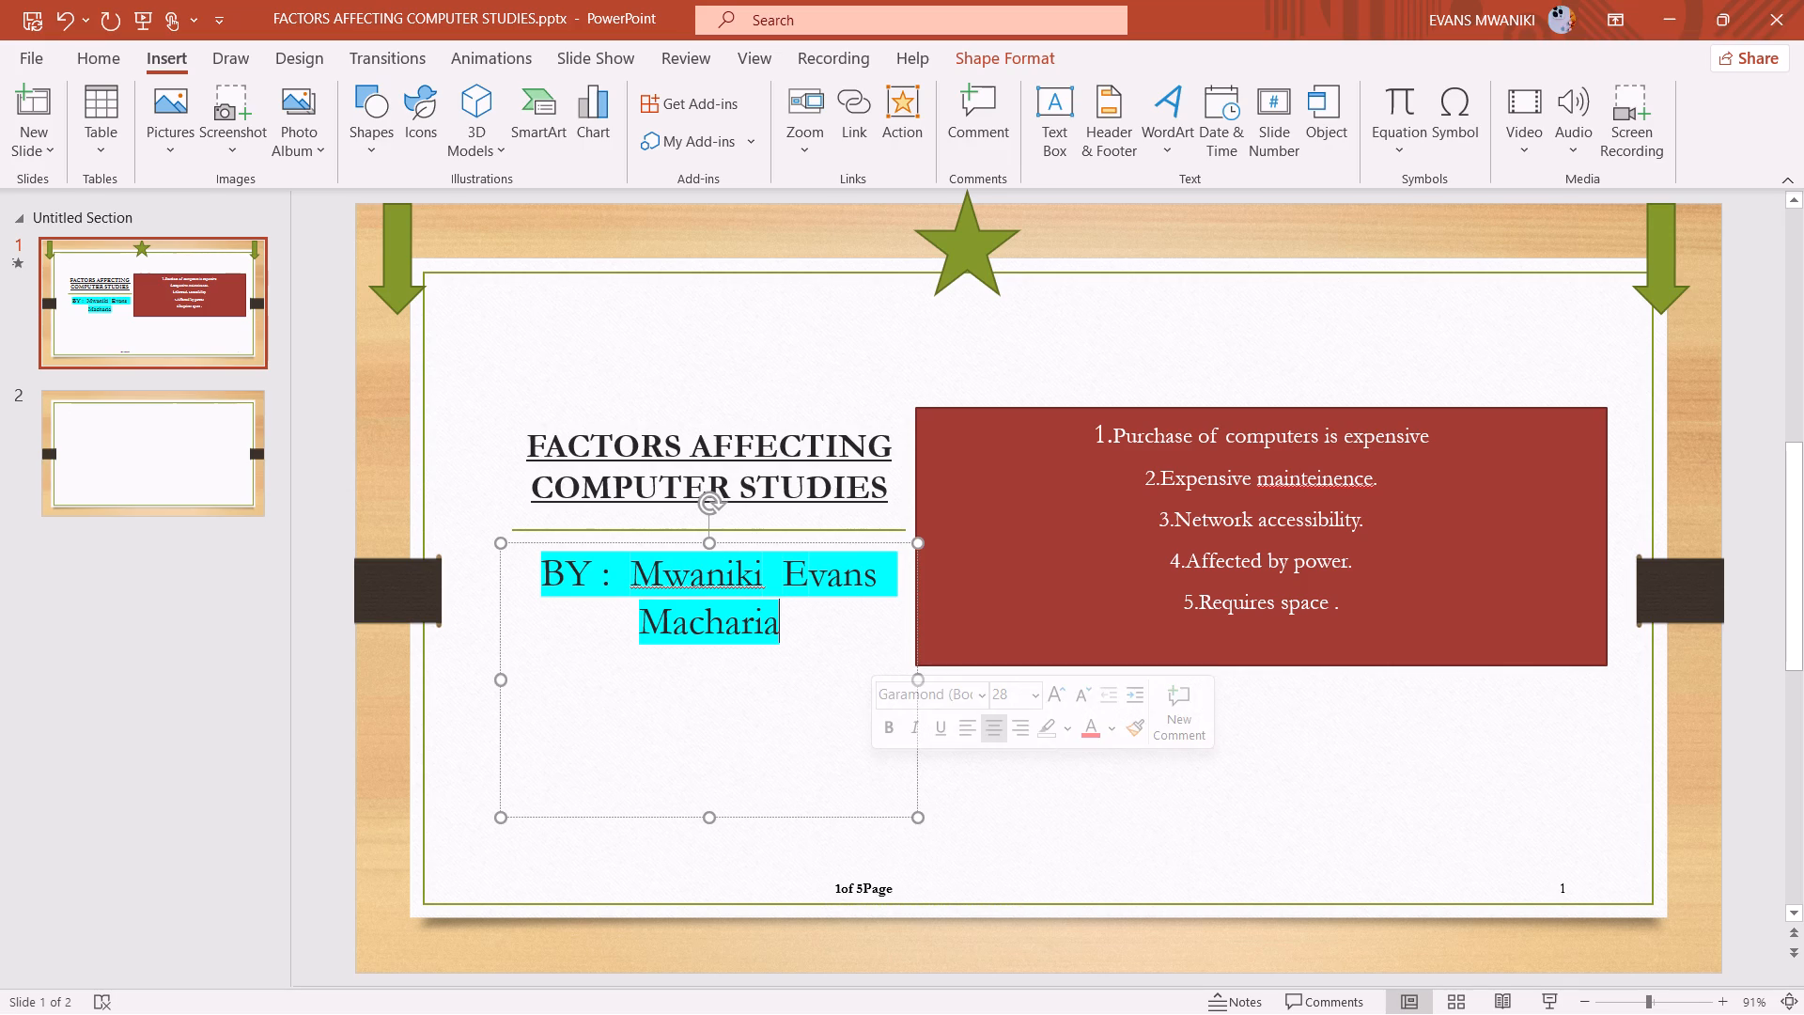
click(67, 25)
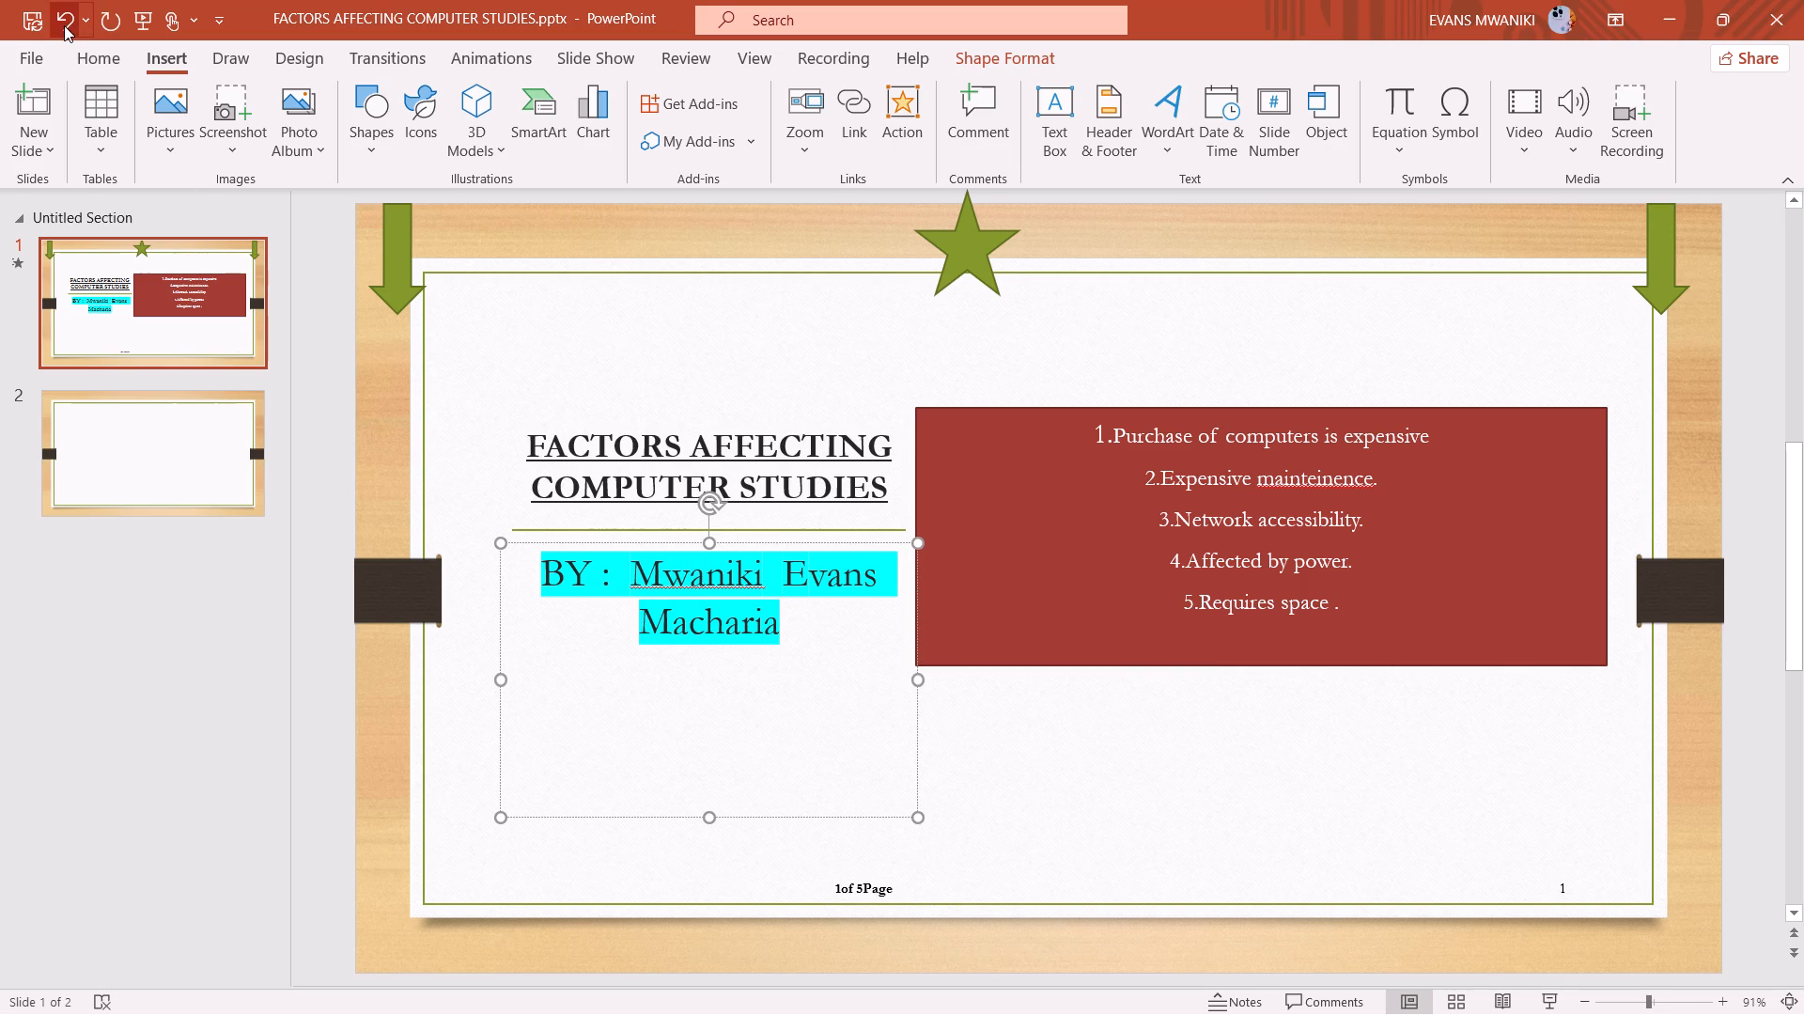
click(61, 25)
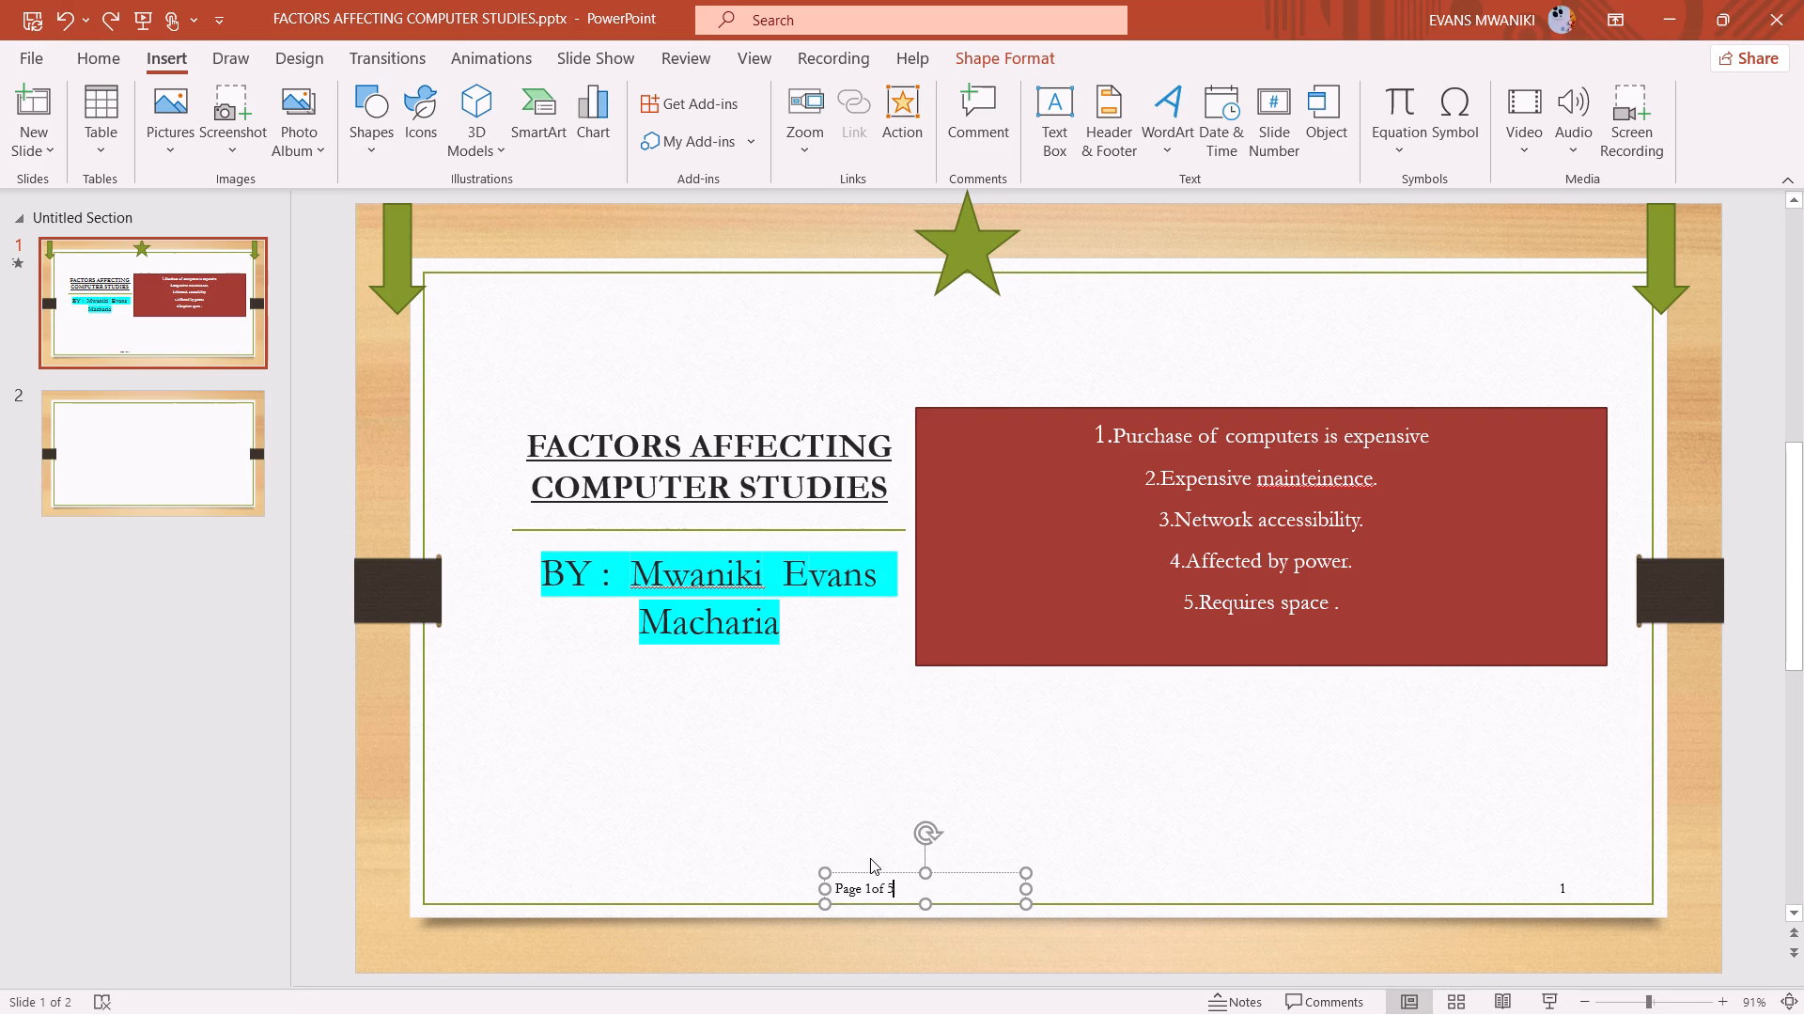
Format the whole footer text "Page 1of 5" on slide 1 as 18 pt bold.
click(832, 886)
drag(833, 886, 891, 894)
drag(891, 894, 895, 891)
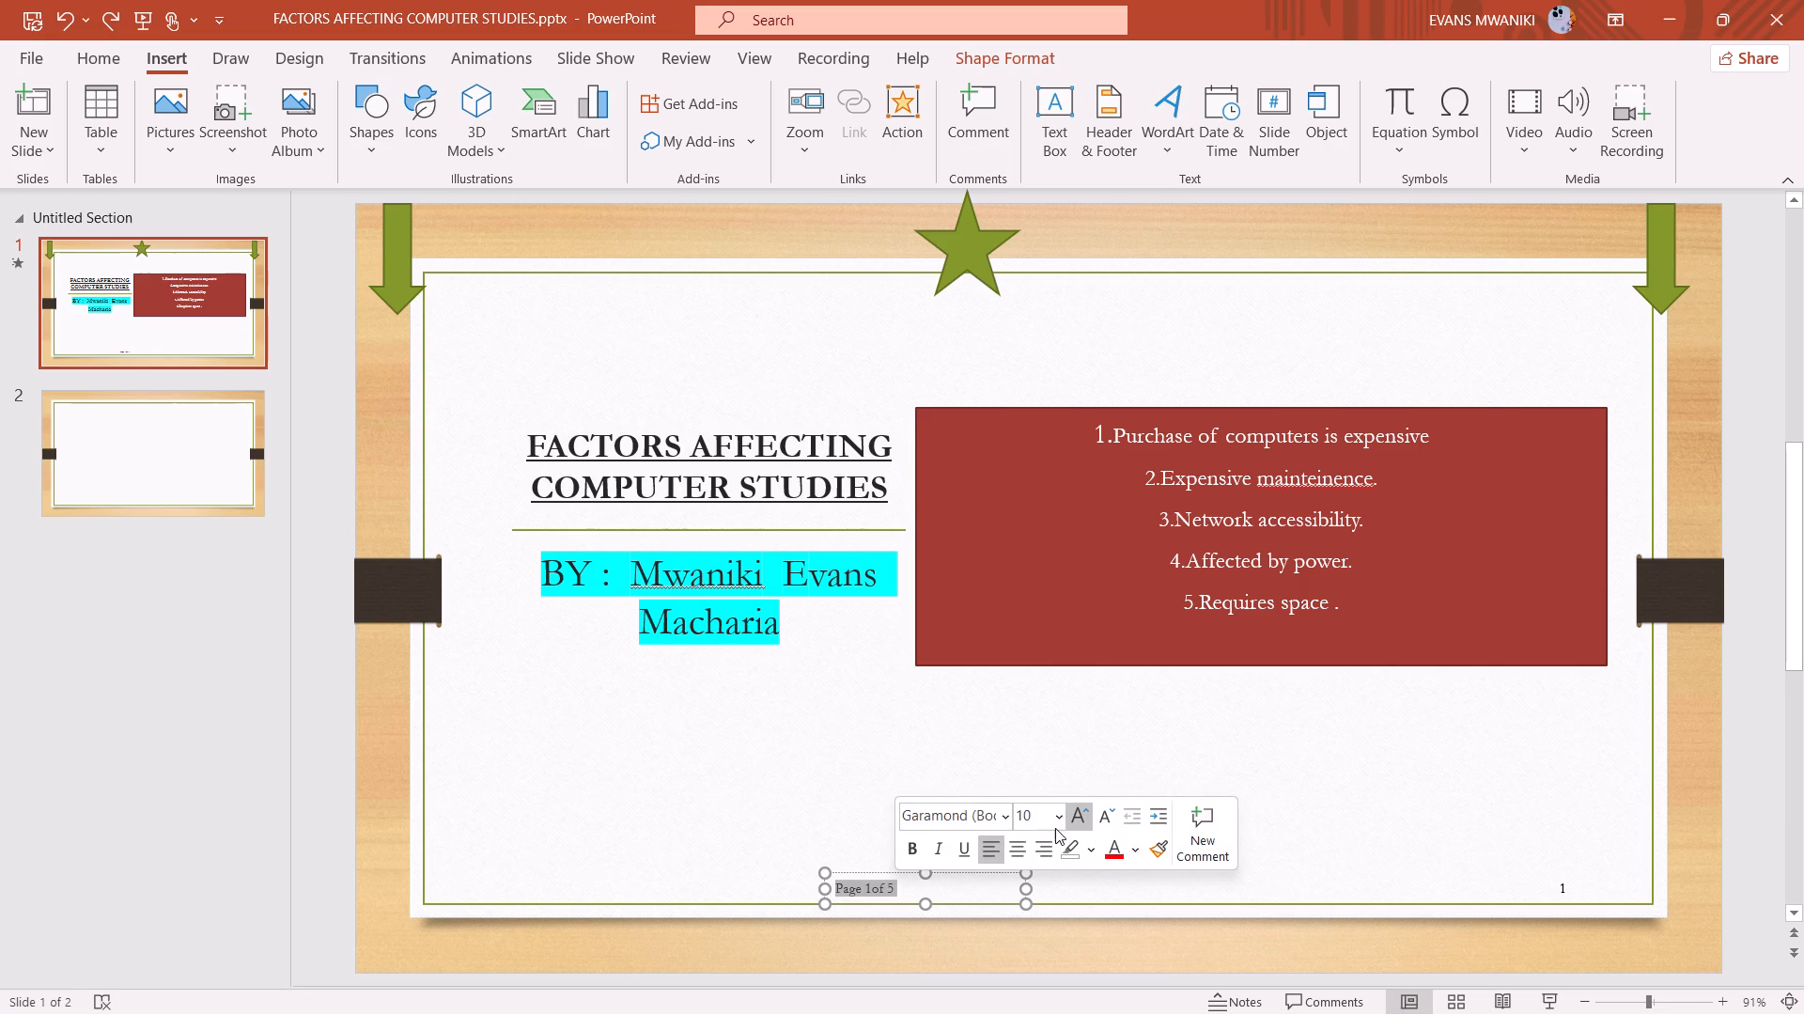
click(1056, 818)
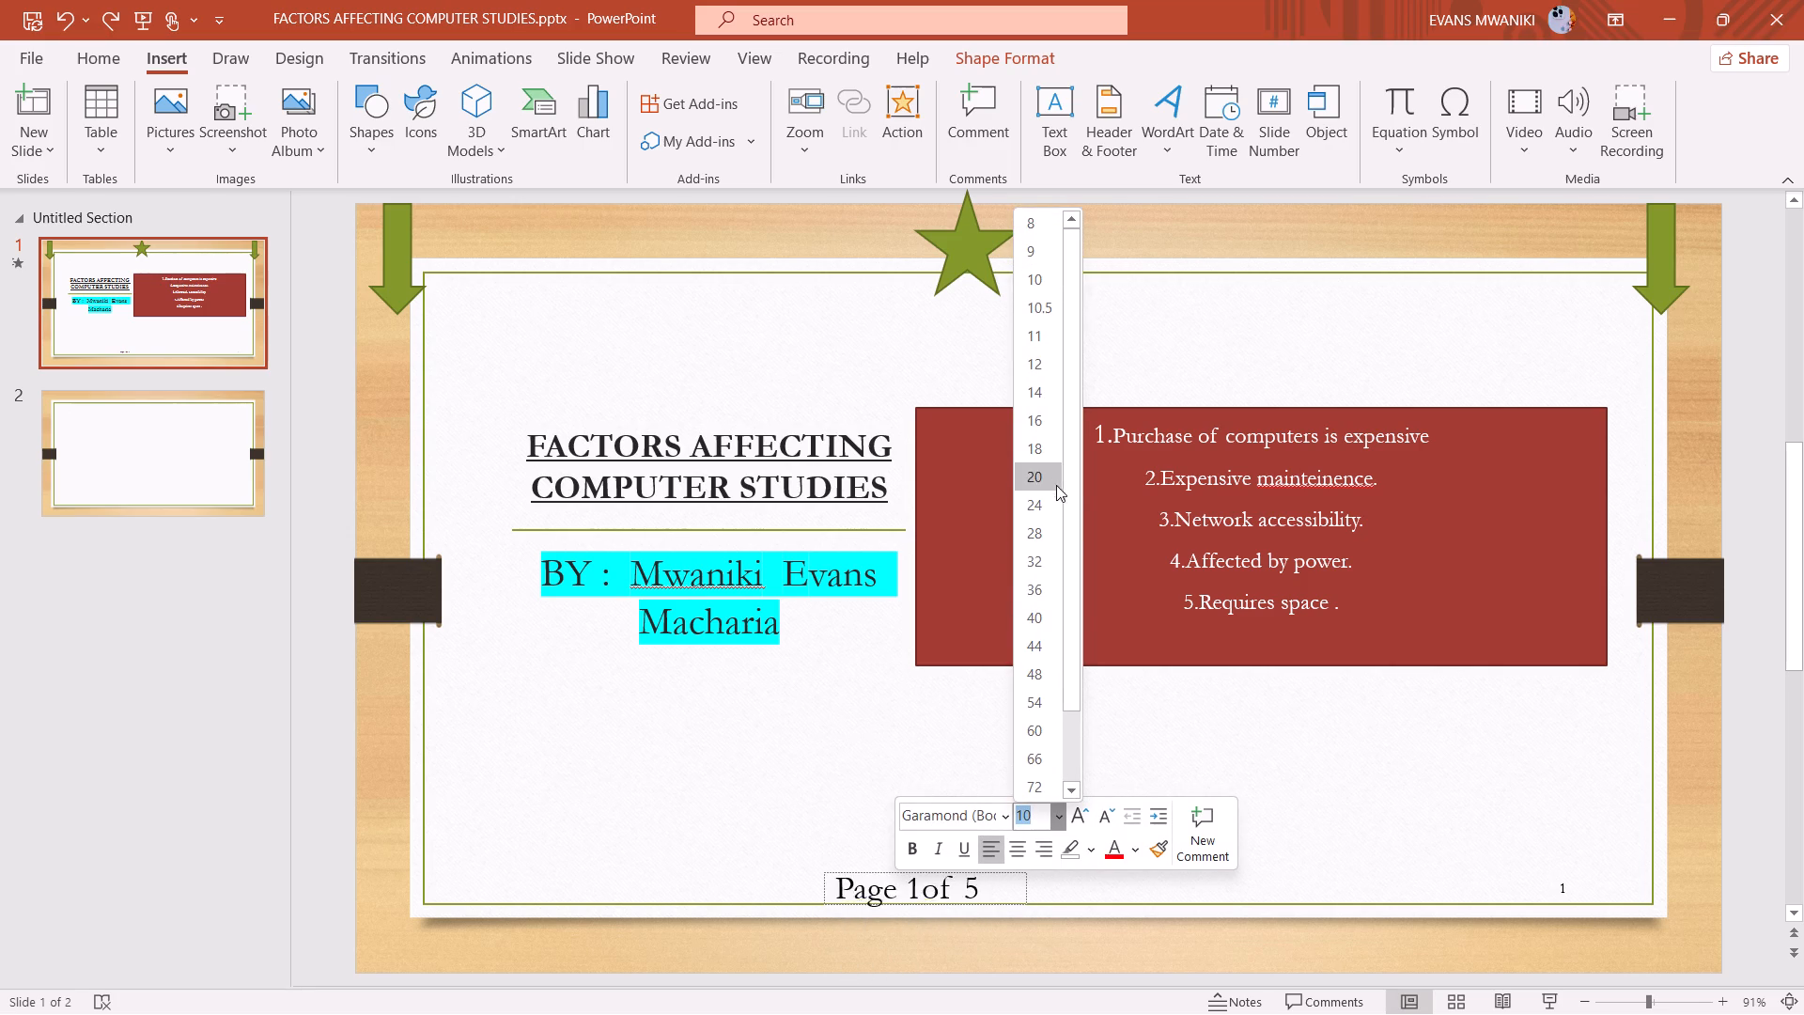
click(1053, 454)
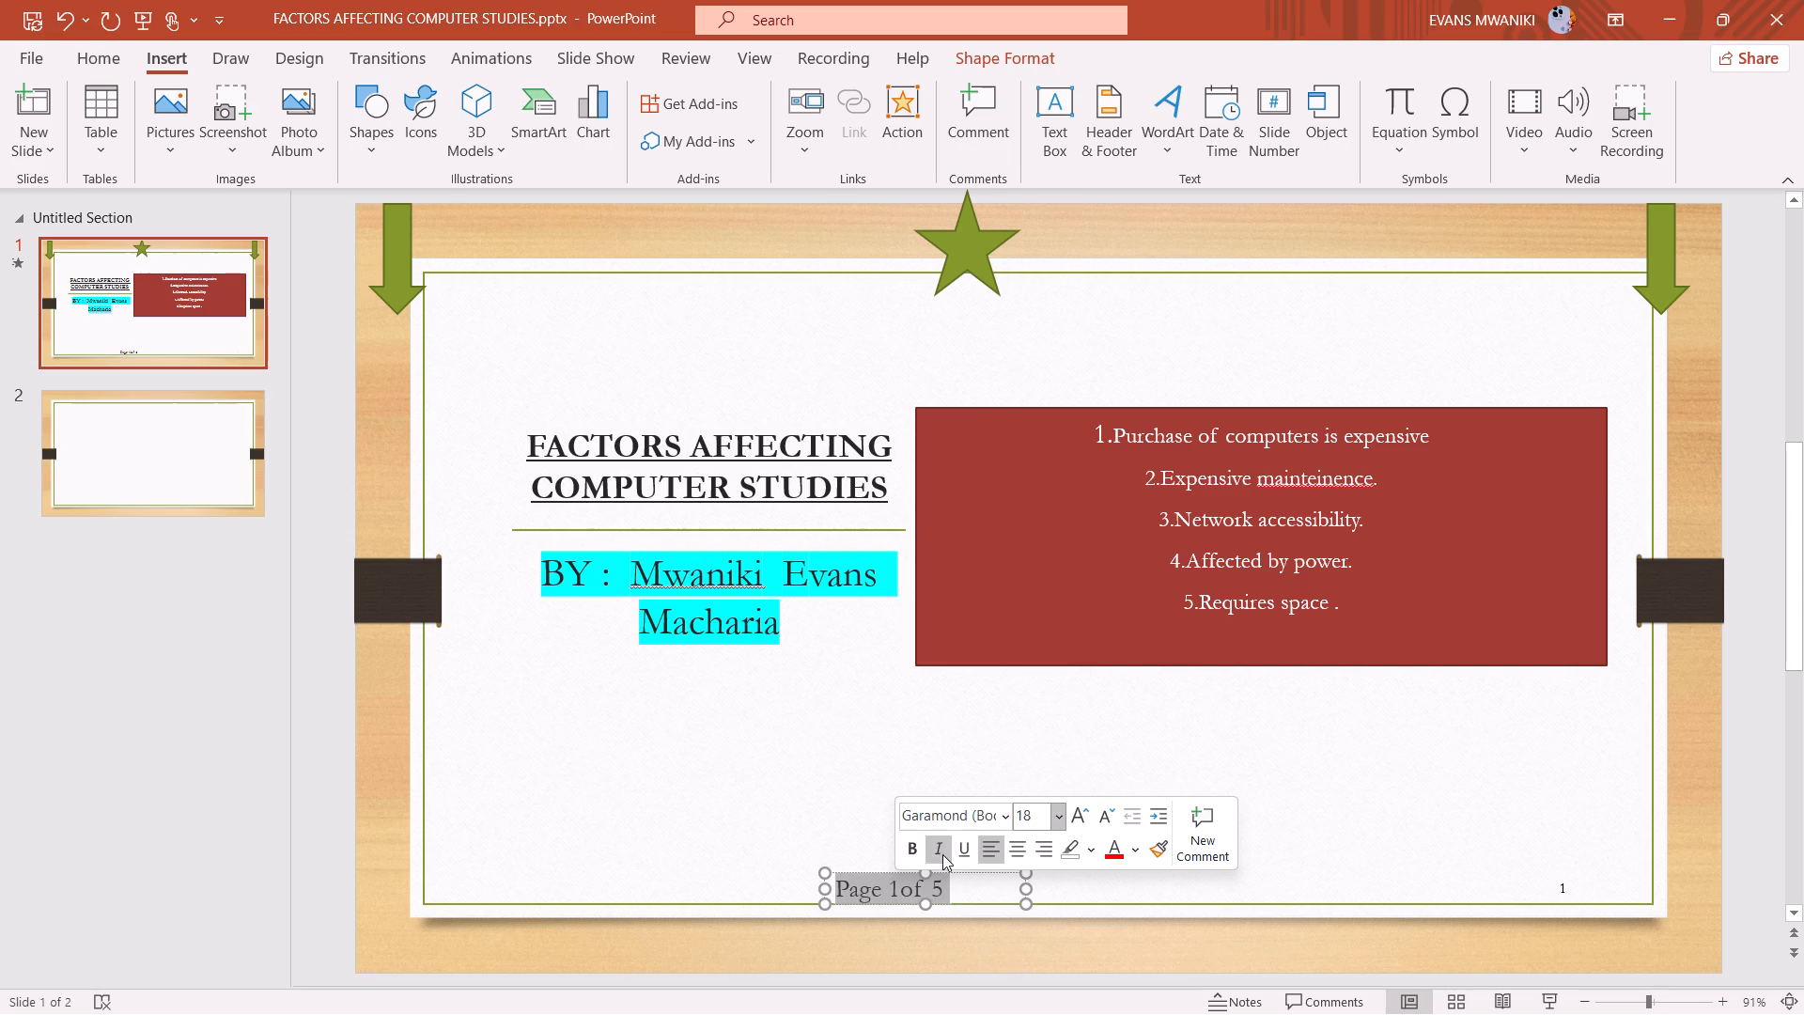
click(914, 849)
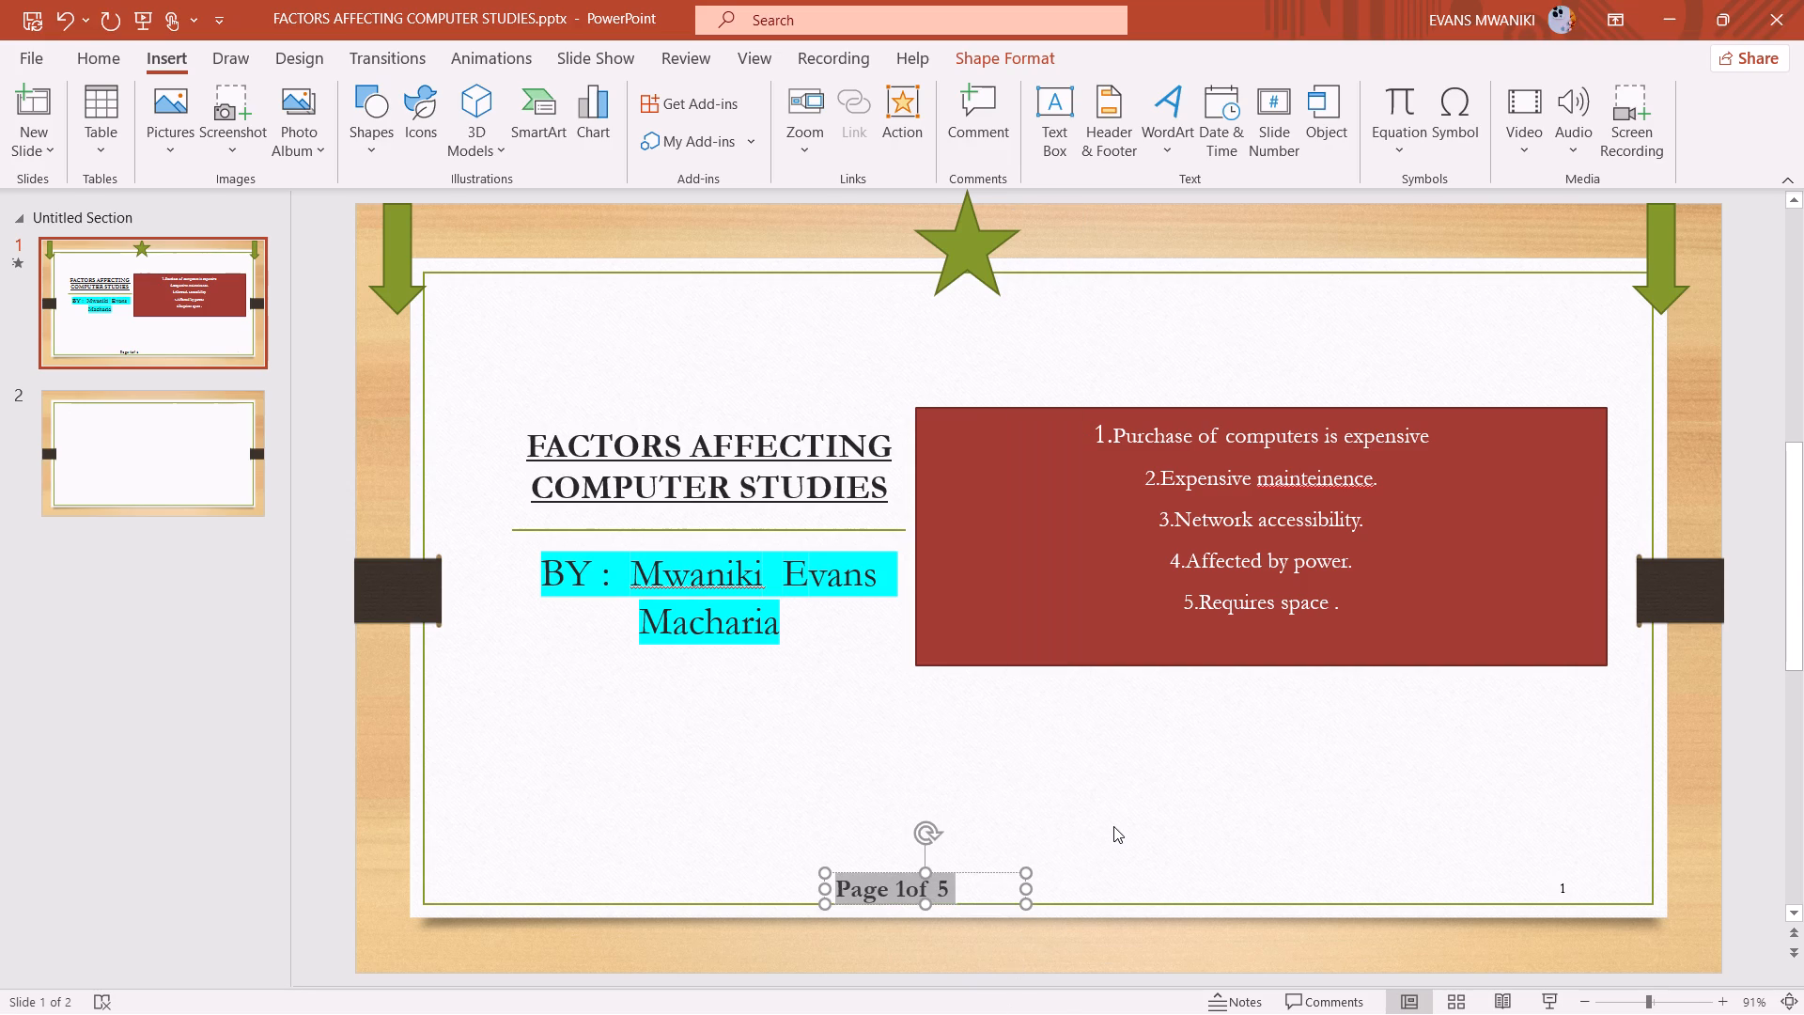
click(1112, 827)
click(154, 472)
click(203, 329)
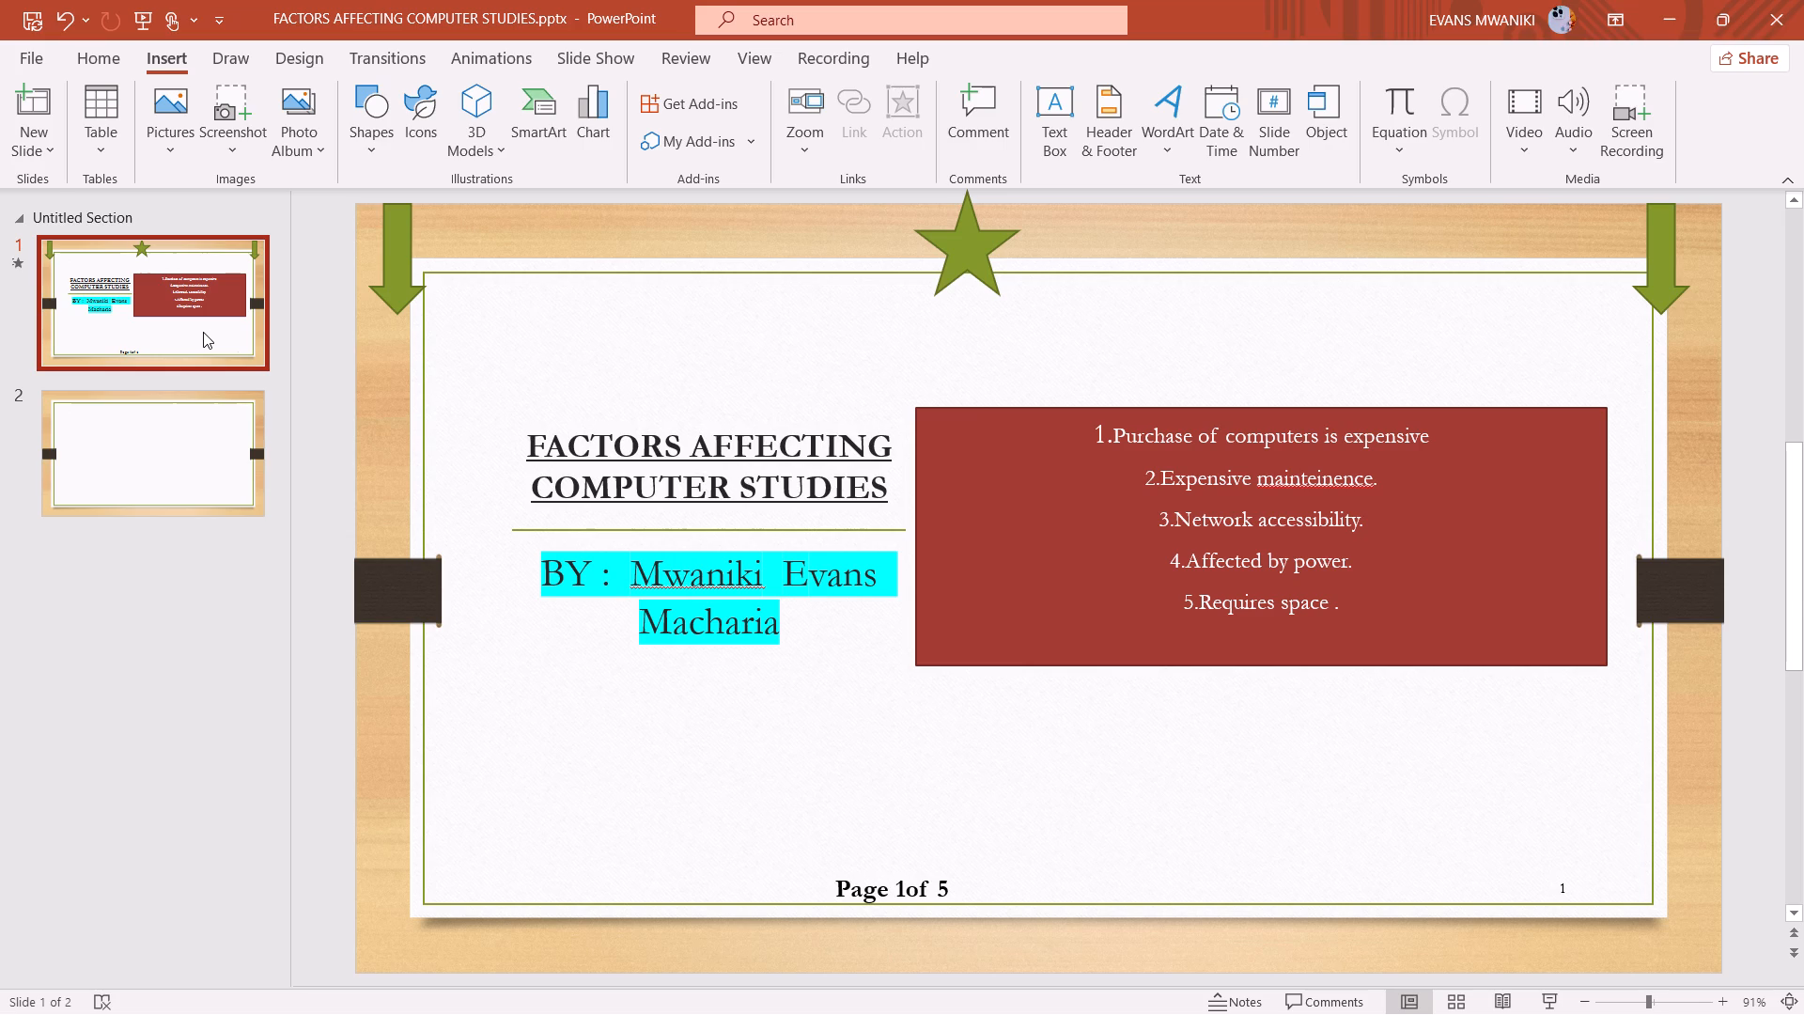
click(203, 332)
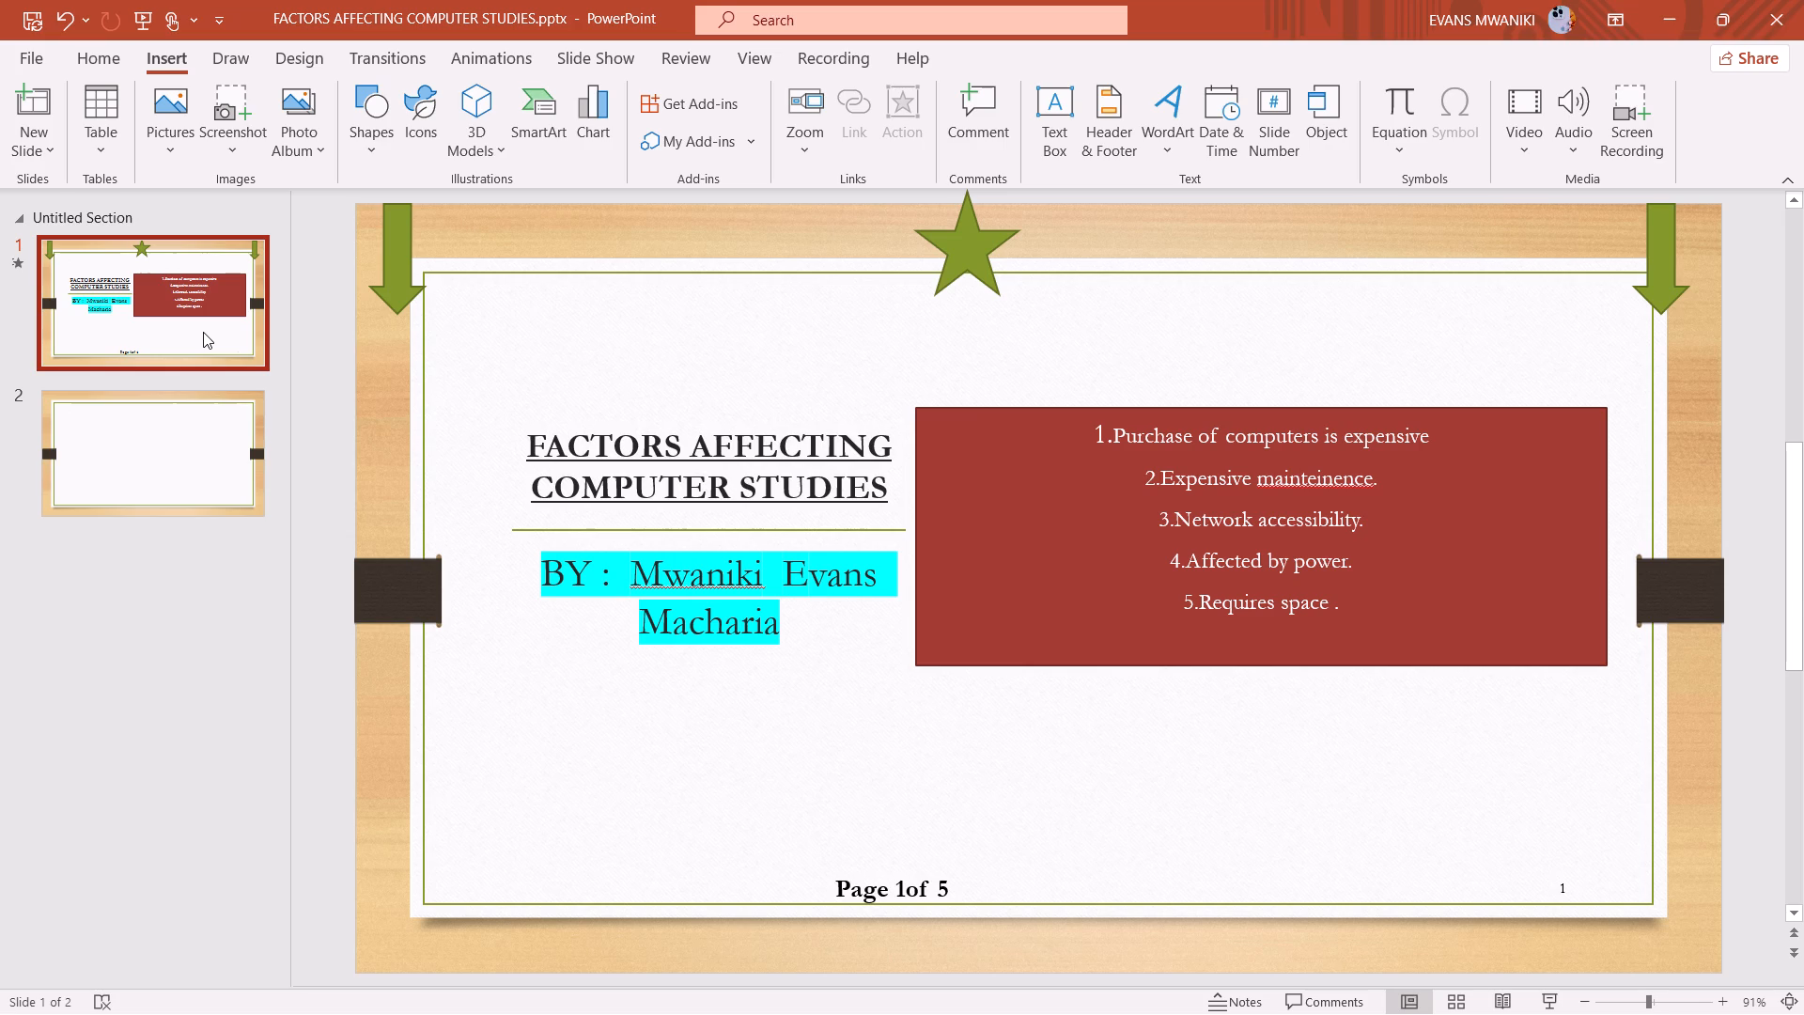
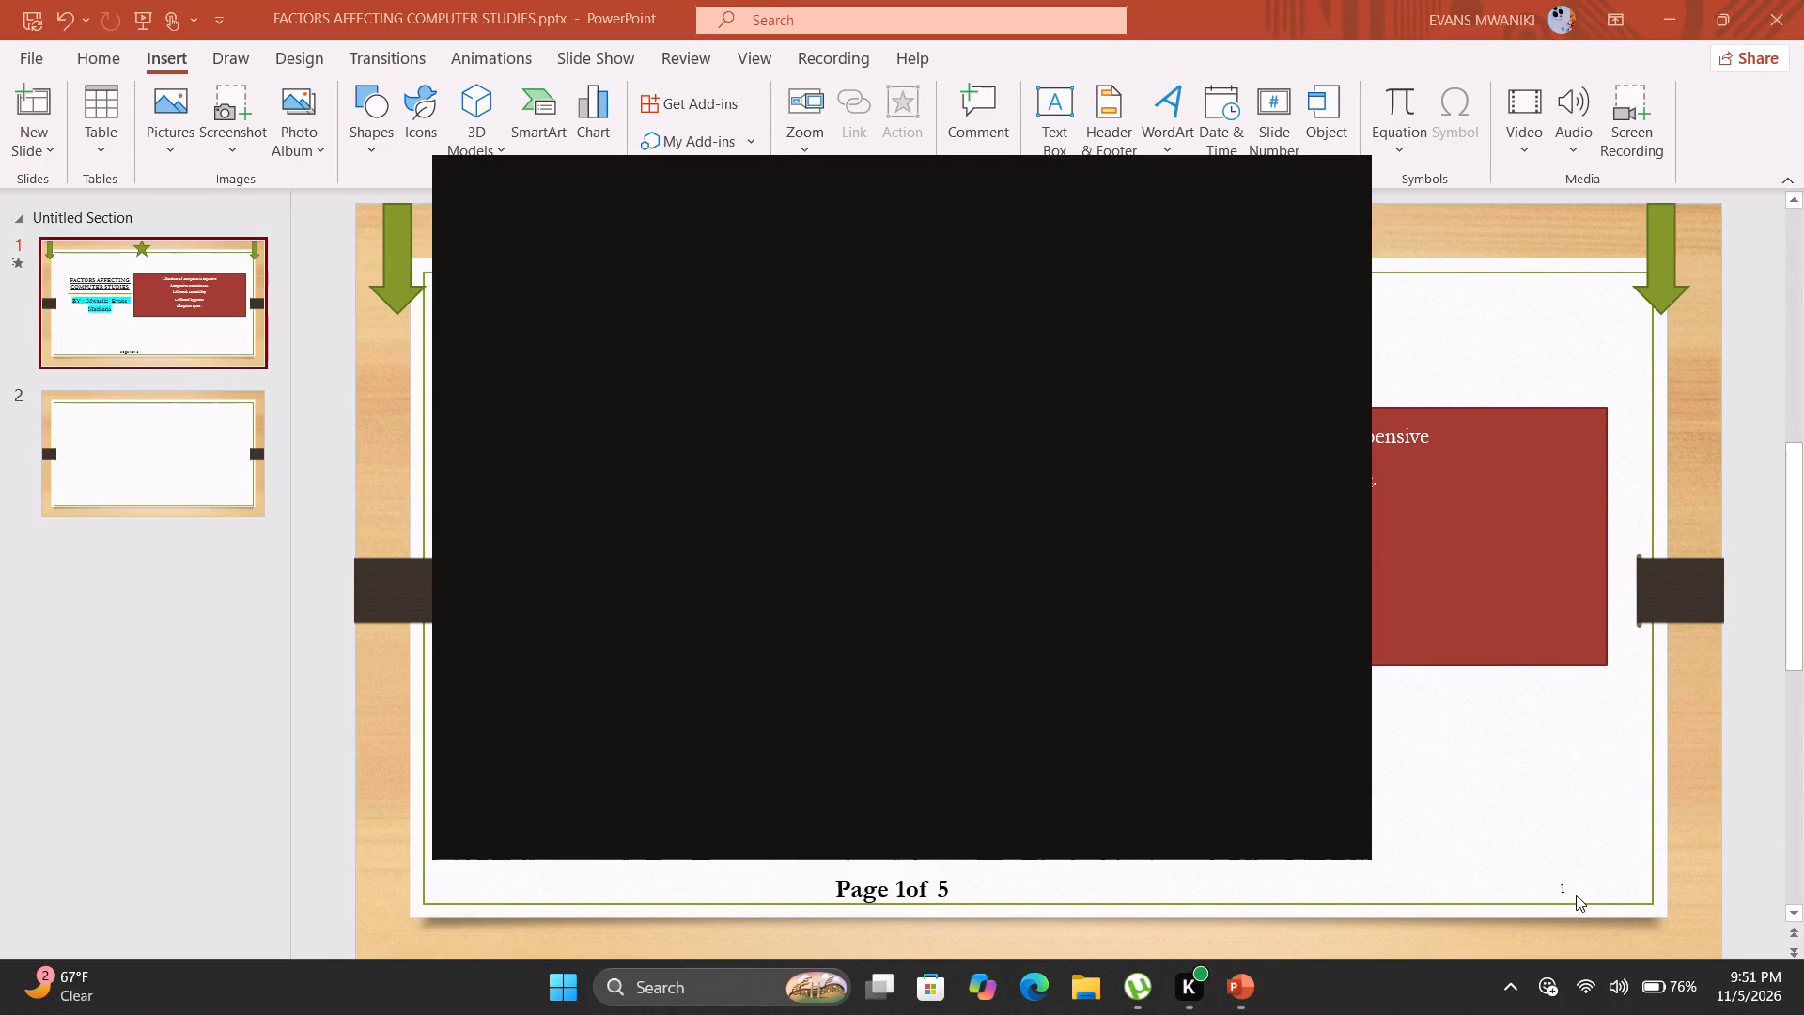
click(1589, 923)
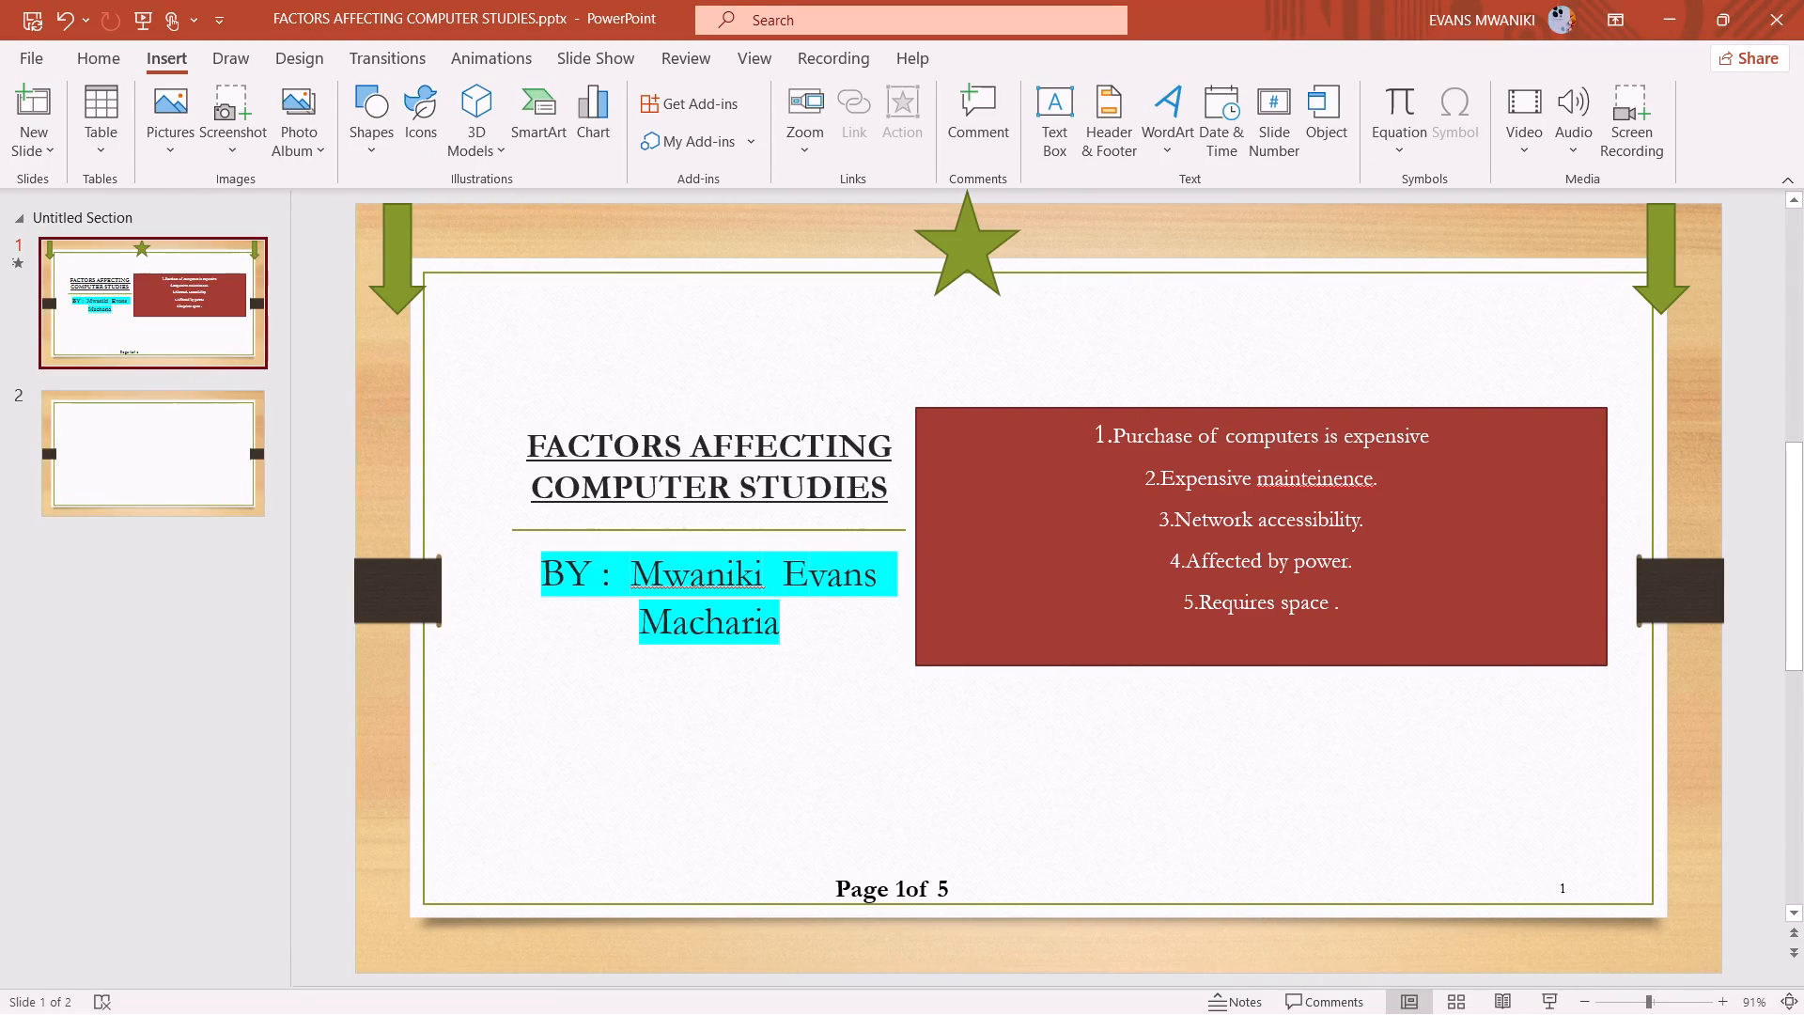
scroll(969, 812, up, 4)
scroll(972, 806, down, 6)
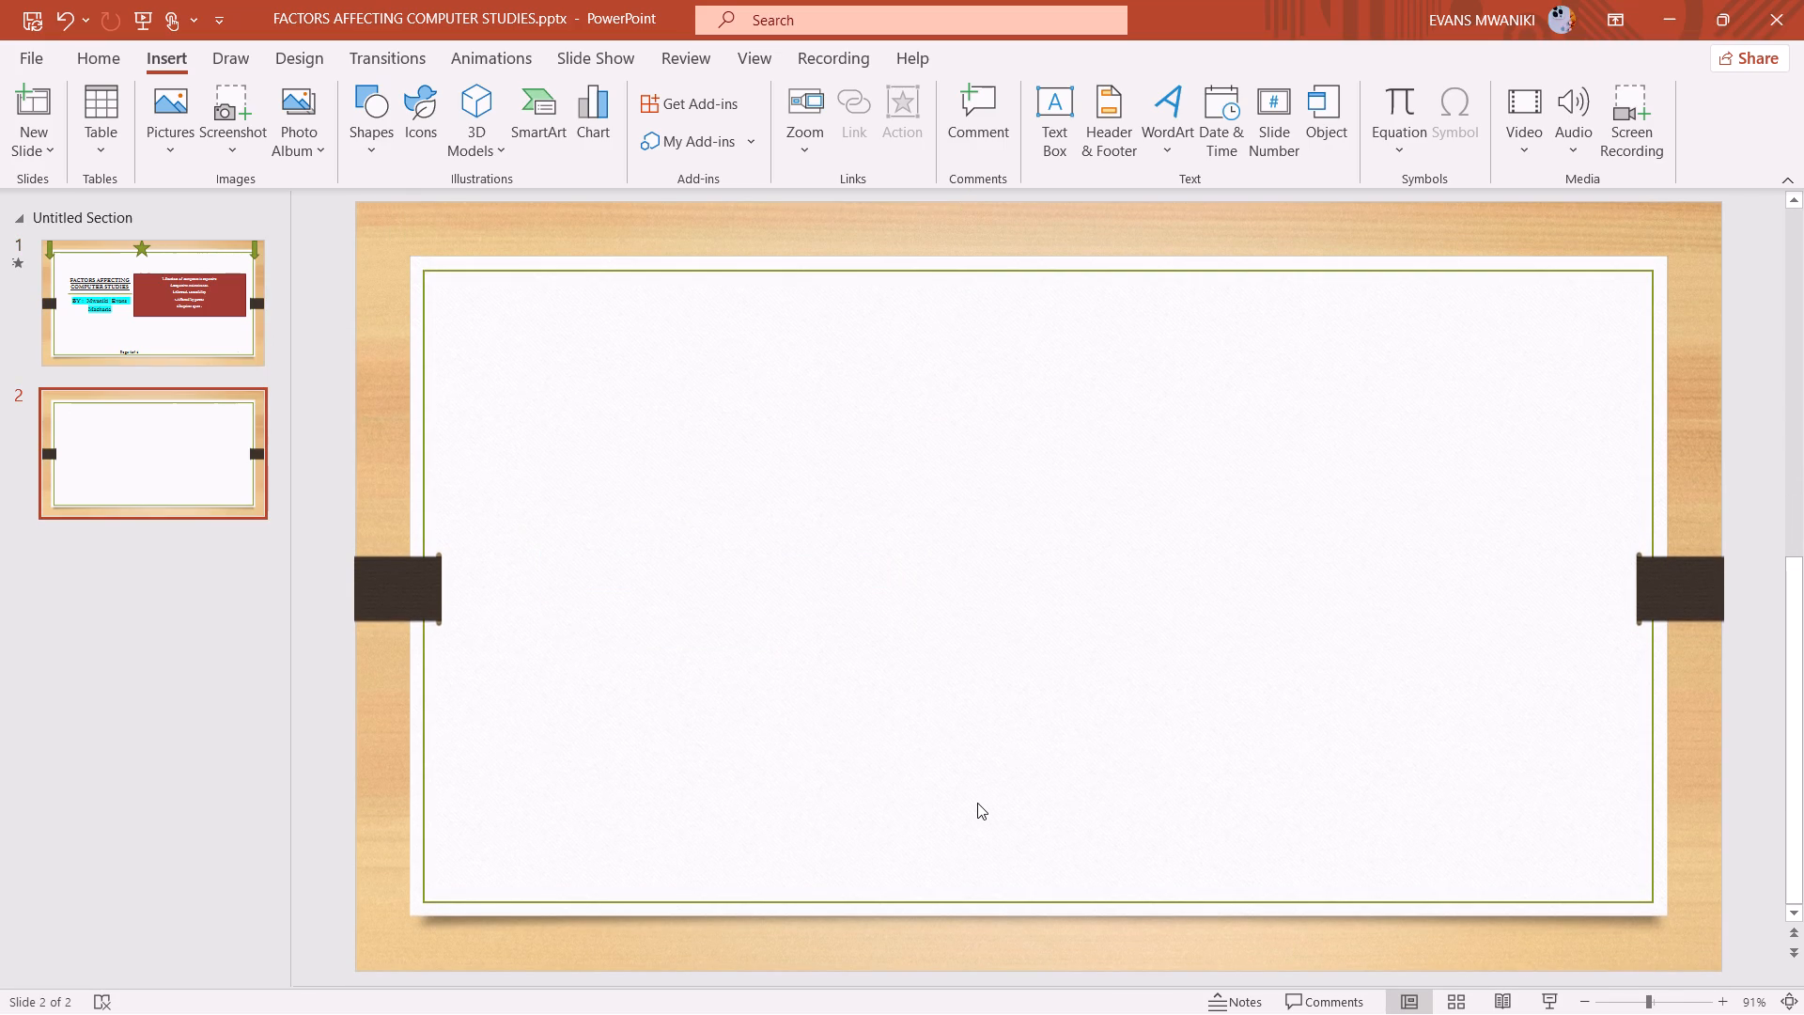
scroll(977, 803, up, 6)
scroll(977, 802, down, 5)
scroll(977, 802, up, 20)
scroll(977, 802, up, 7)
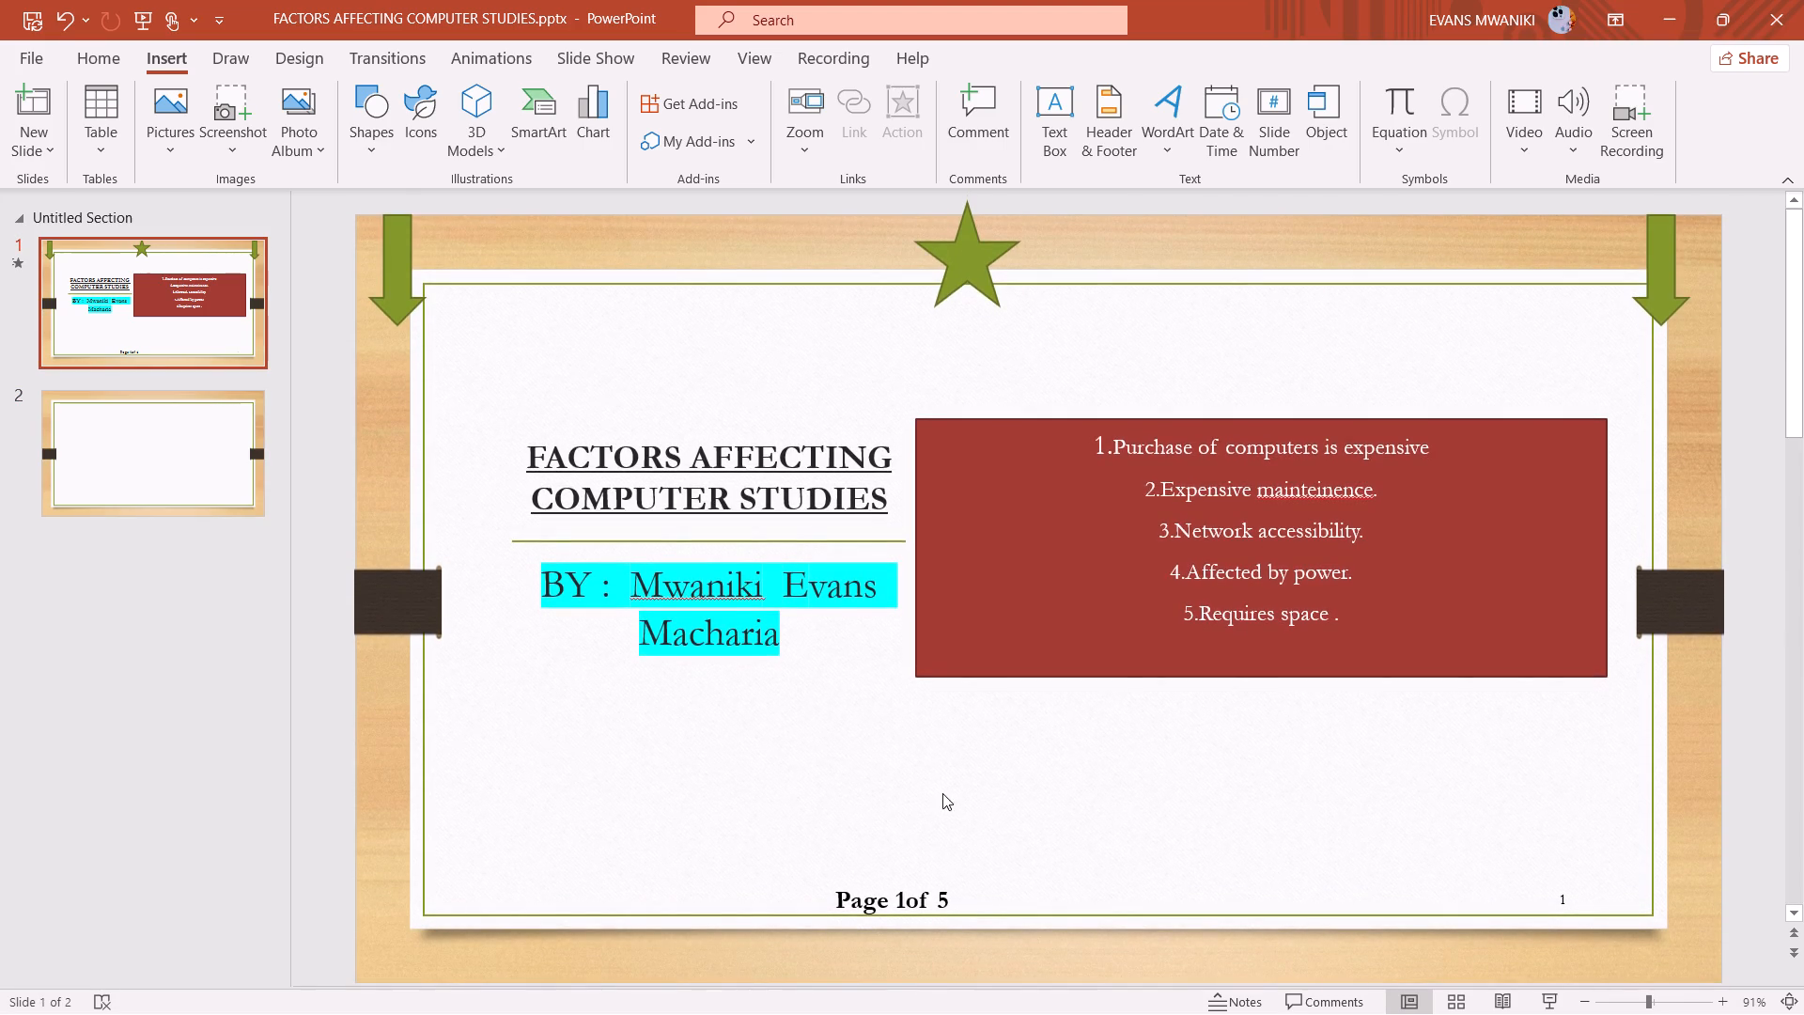
Add a new slide with the Blank layout after slide 2.
scroll(934, 794, down, 3)
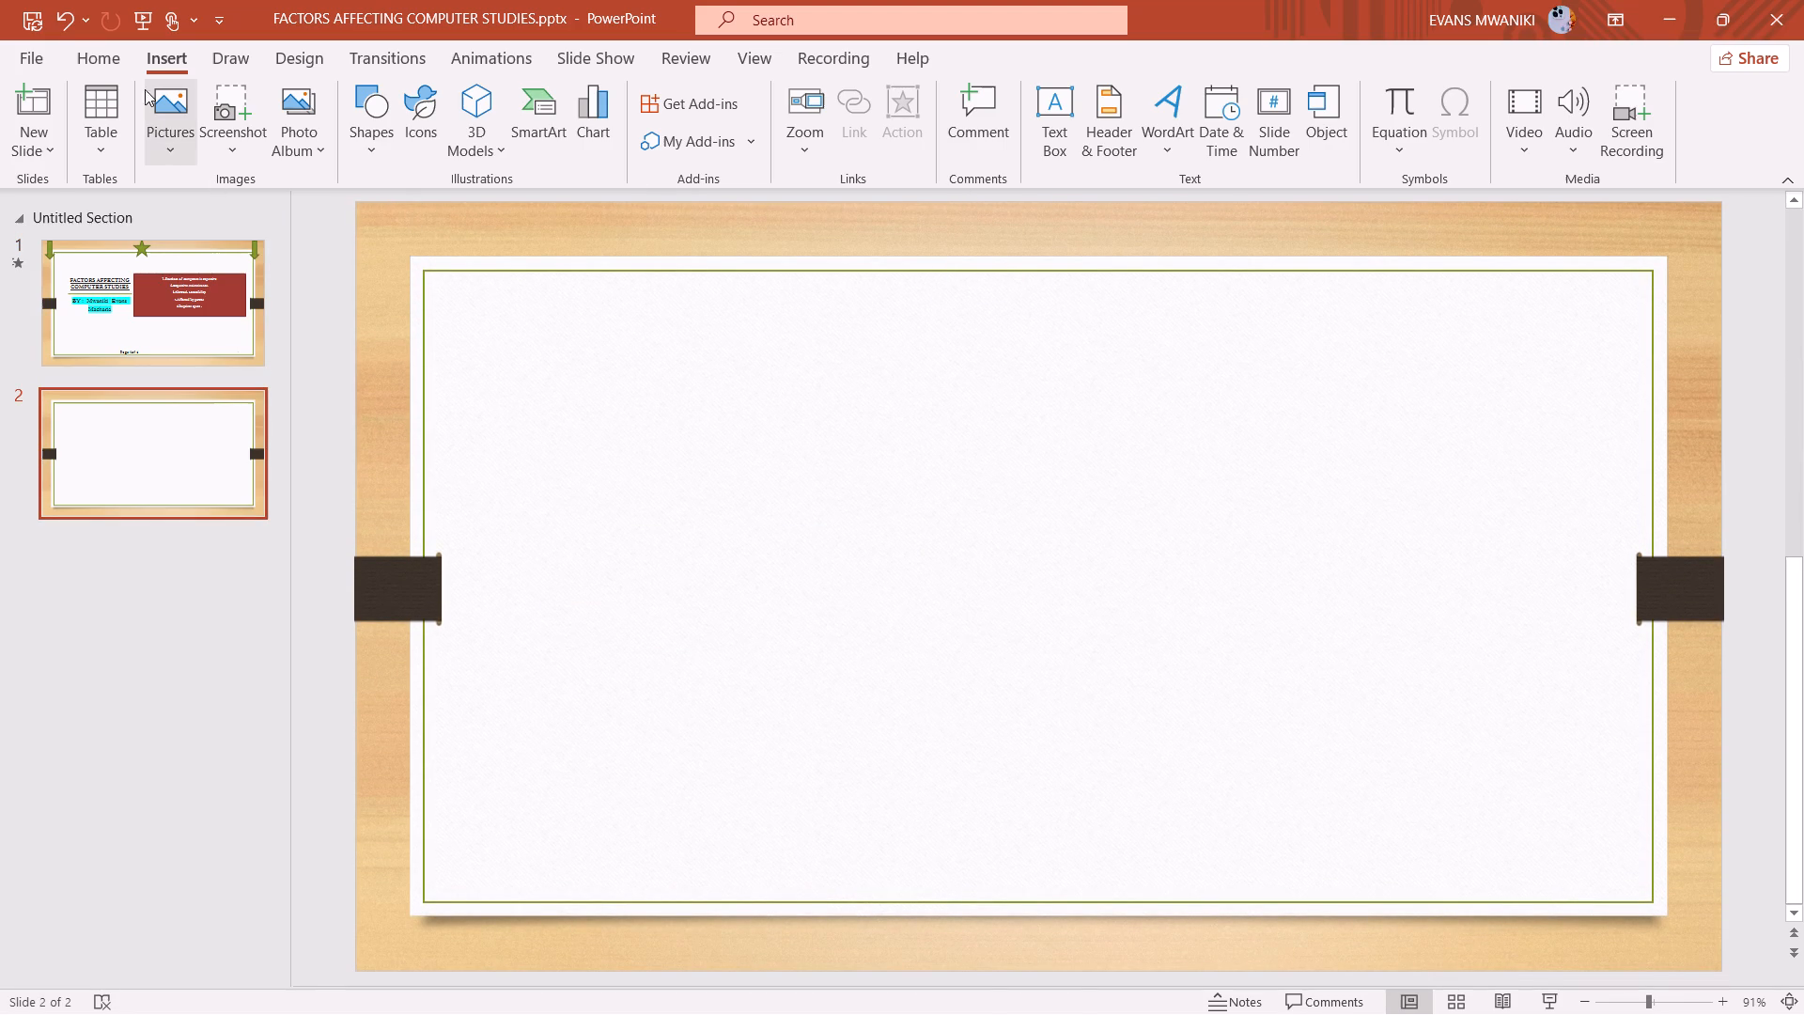
click(114, 52)
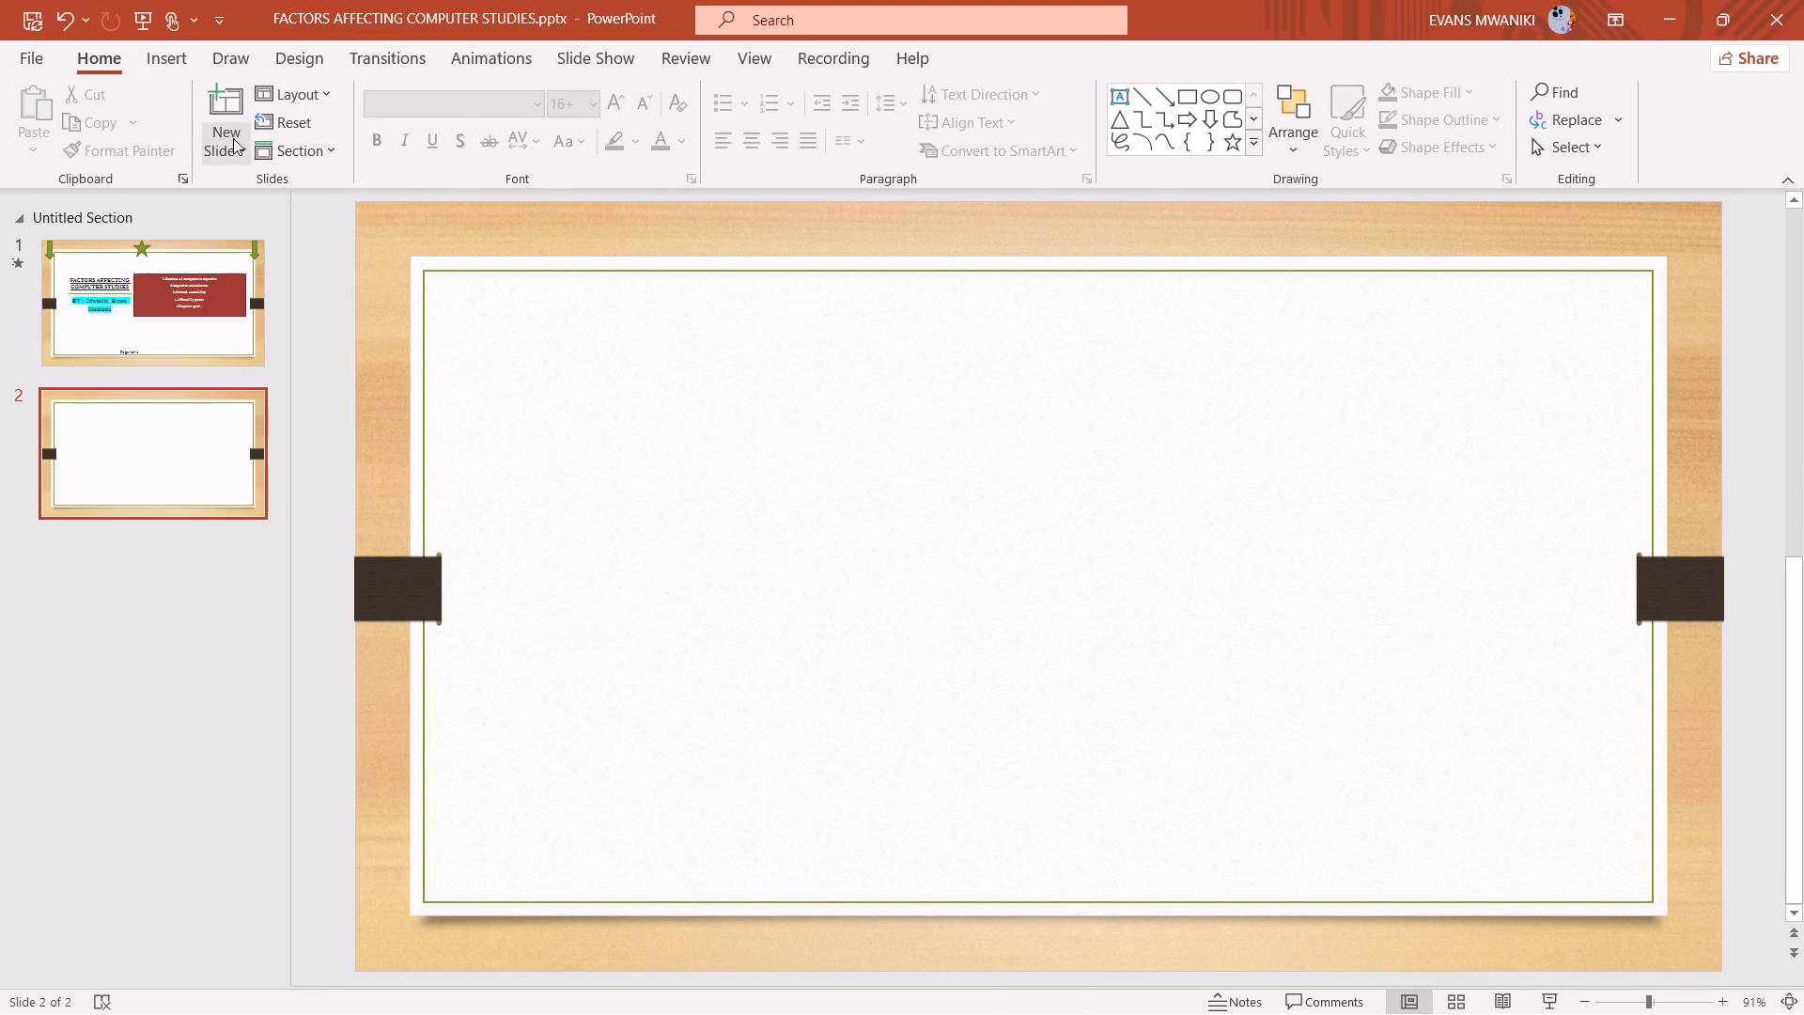
click(236, 143)
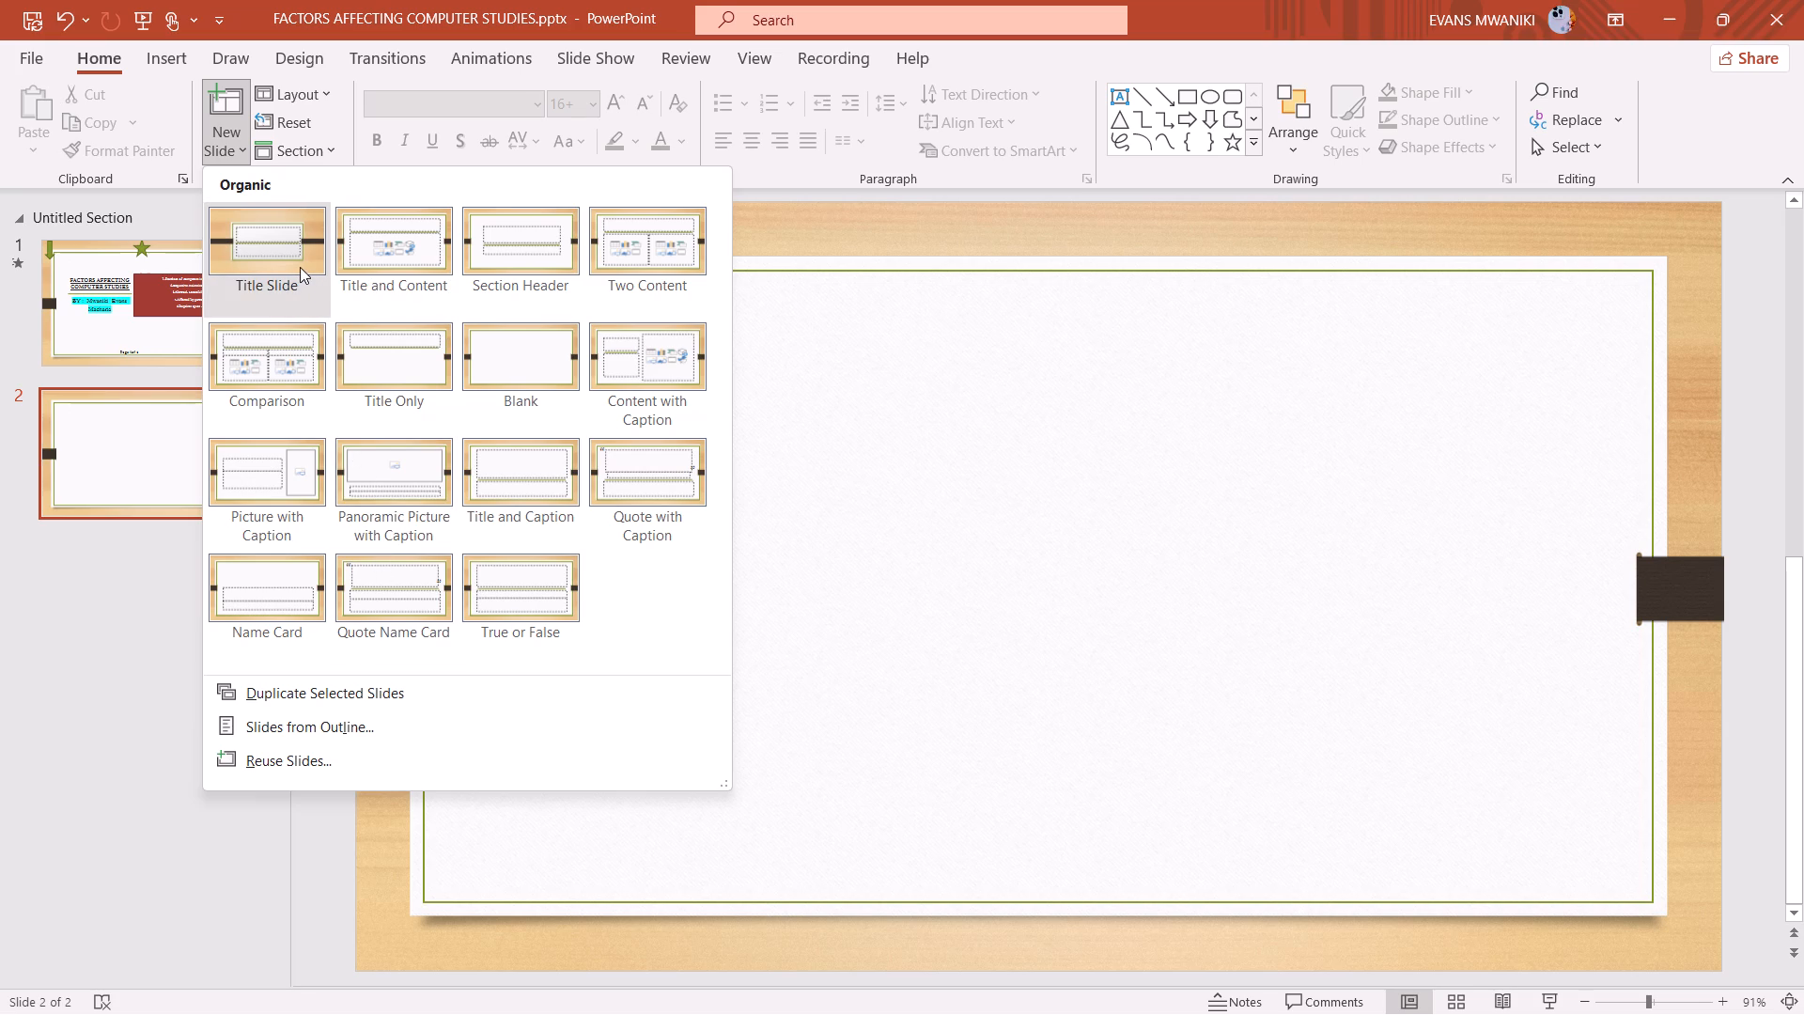
click(527, 351)
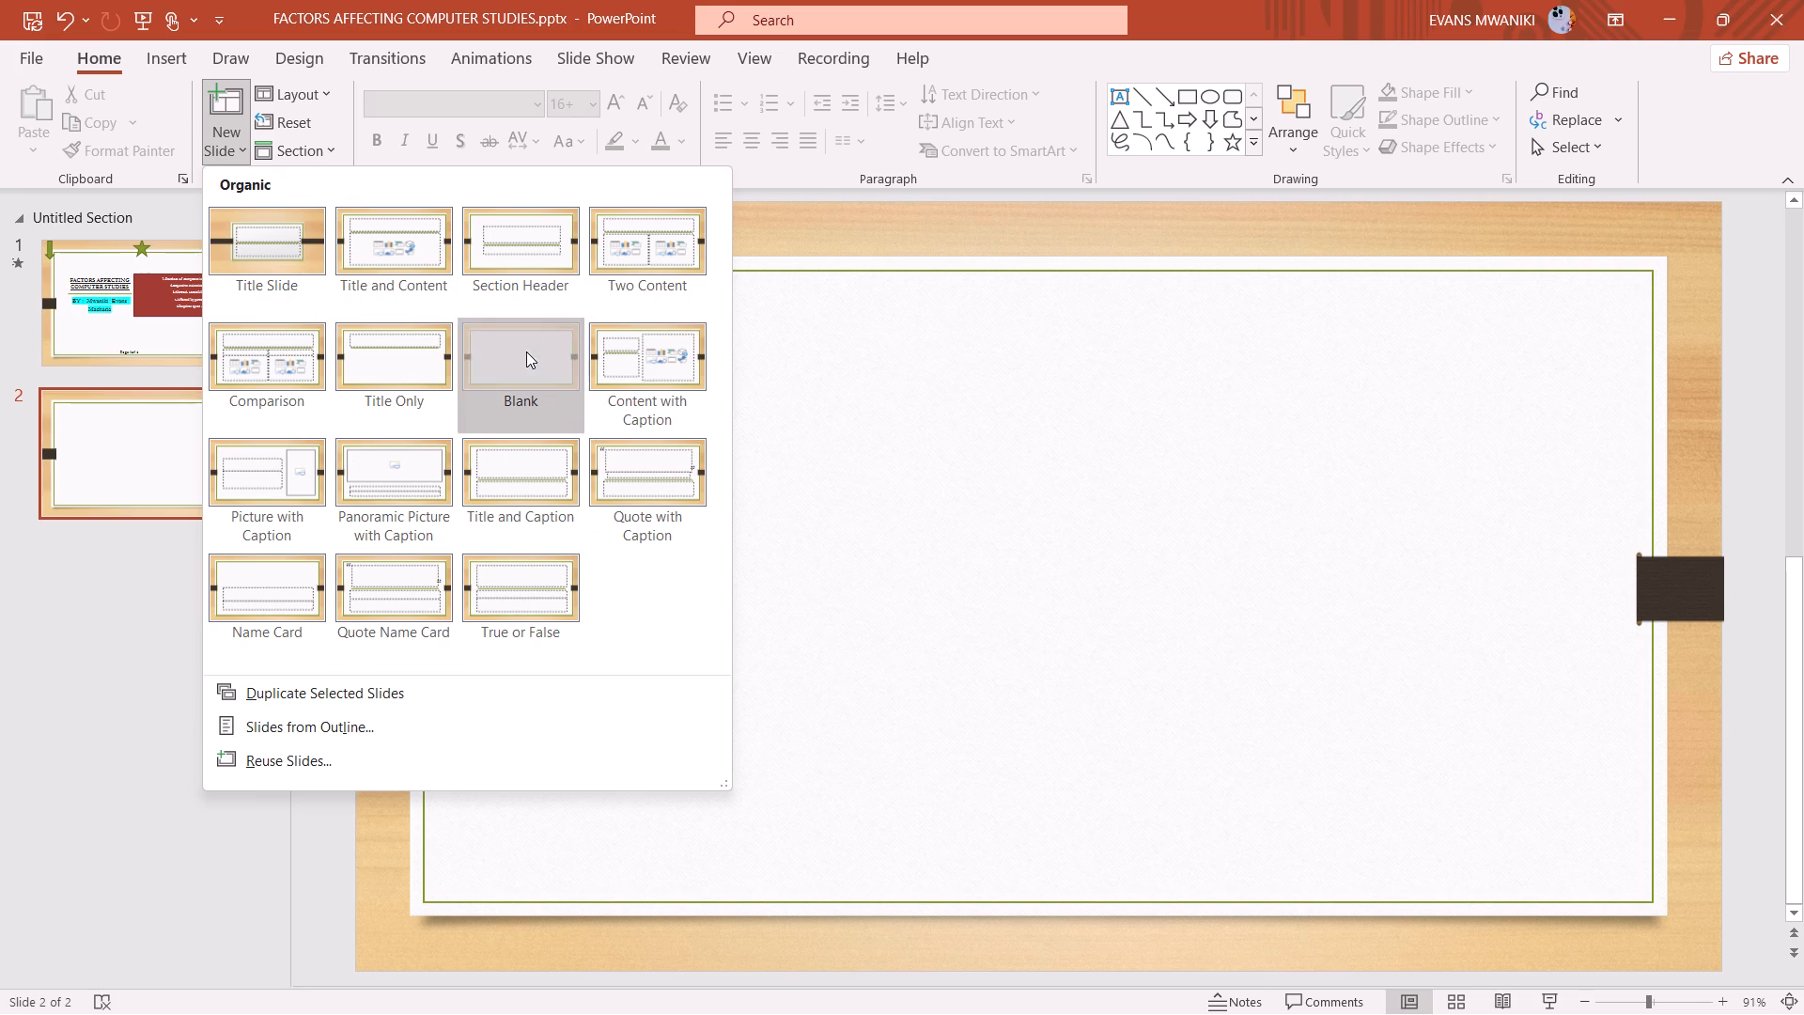
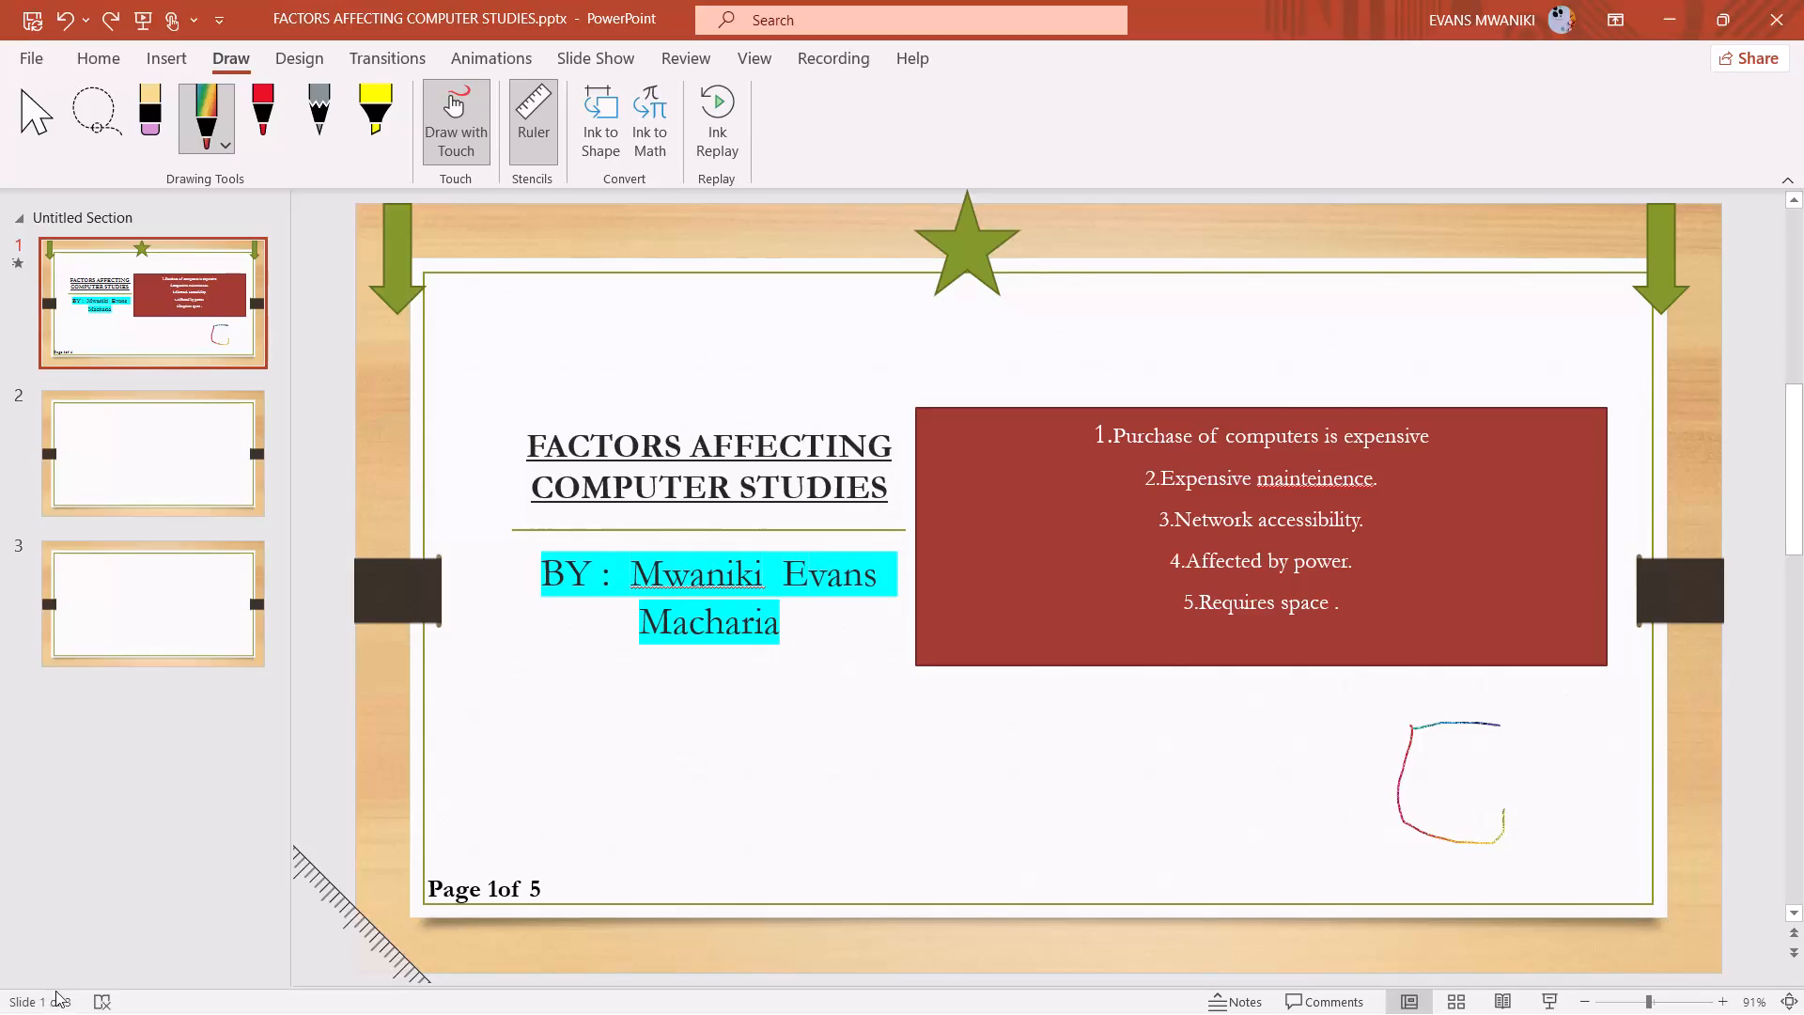
Undo the freehand C-shaped ink strokes in the lower part of slide 1.
click(237, 887)
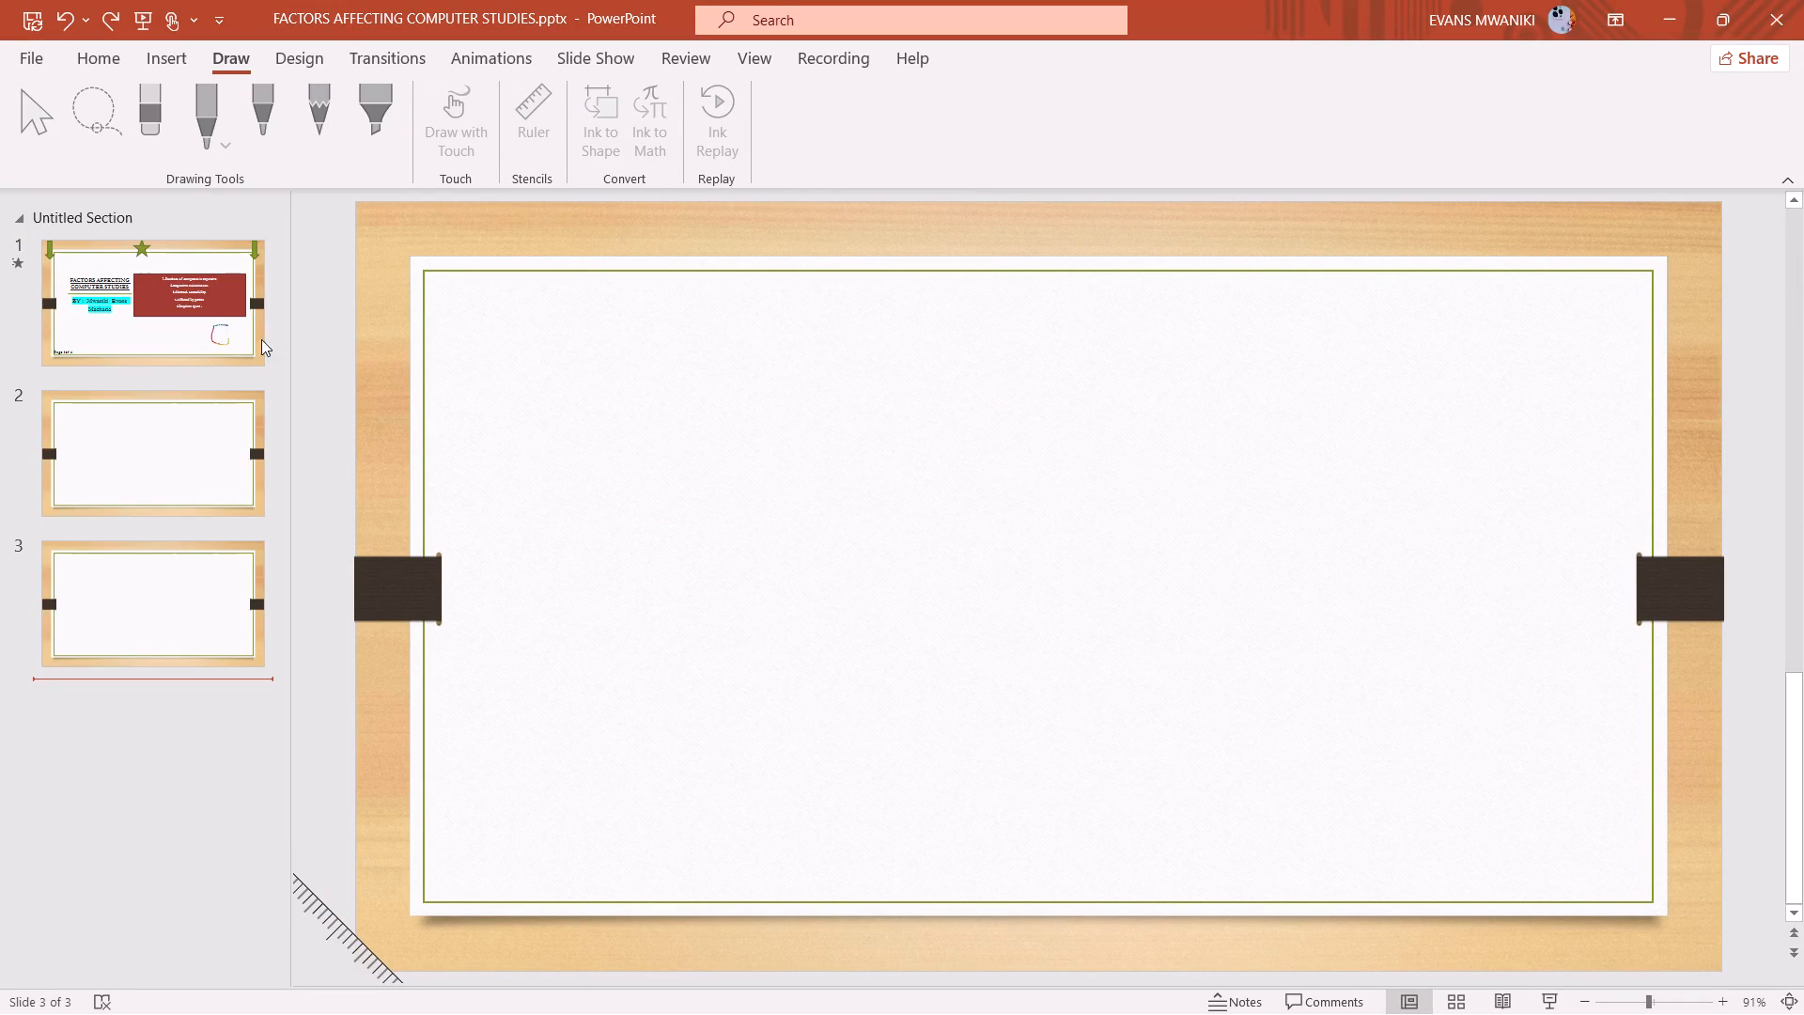
click(199, 339)
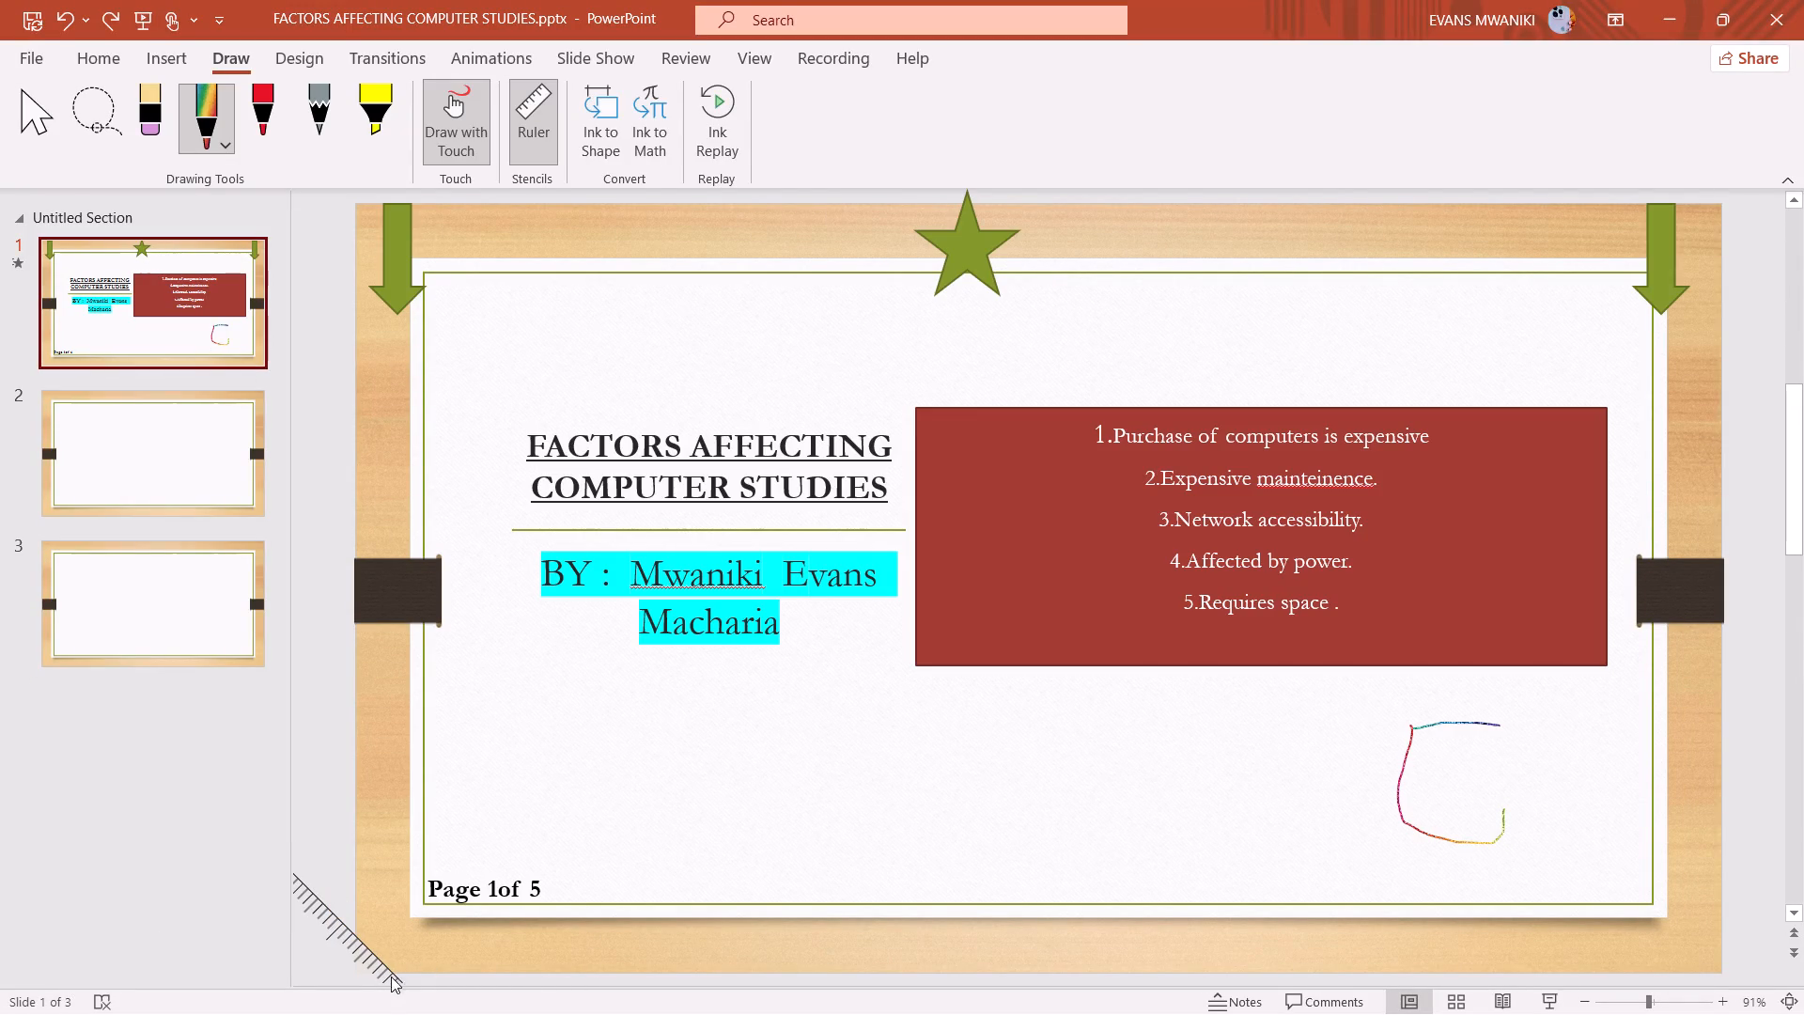
click(364, 959)
click(371, 950)
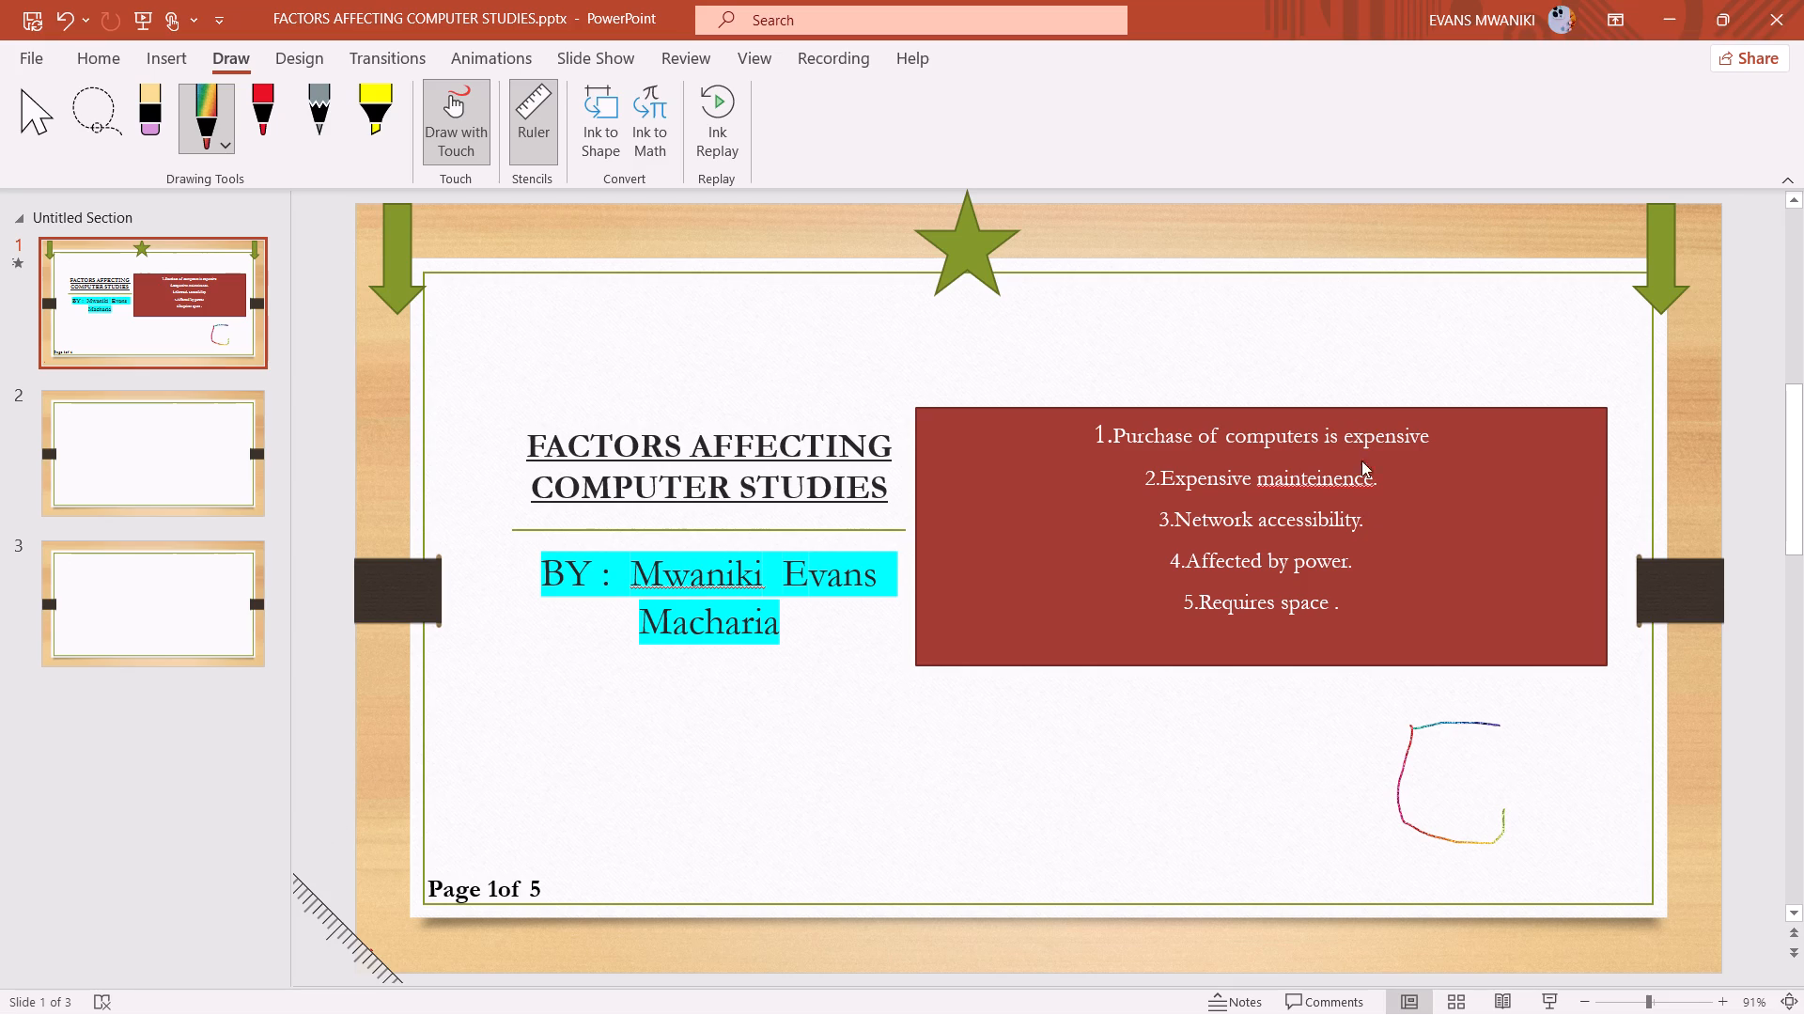
click(74, 20)
click(74, 20)
click(72, 19)
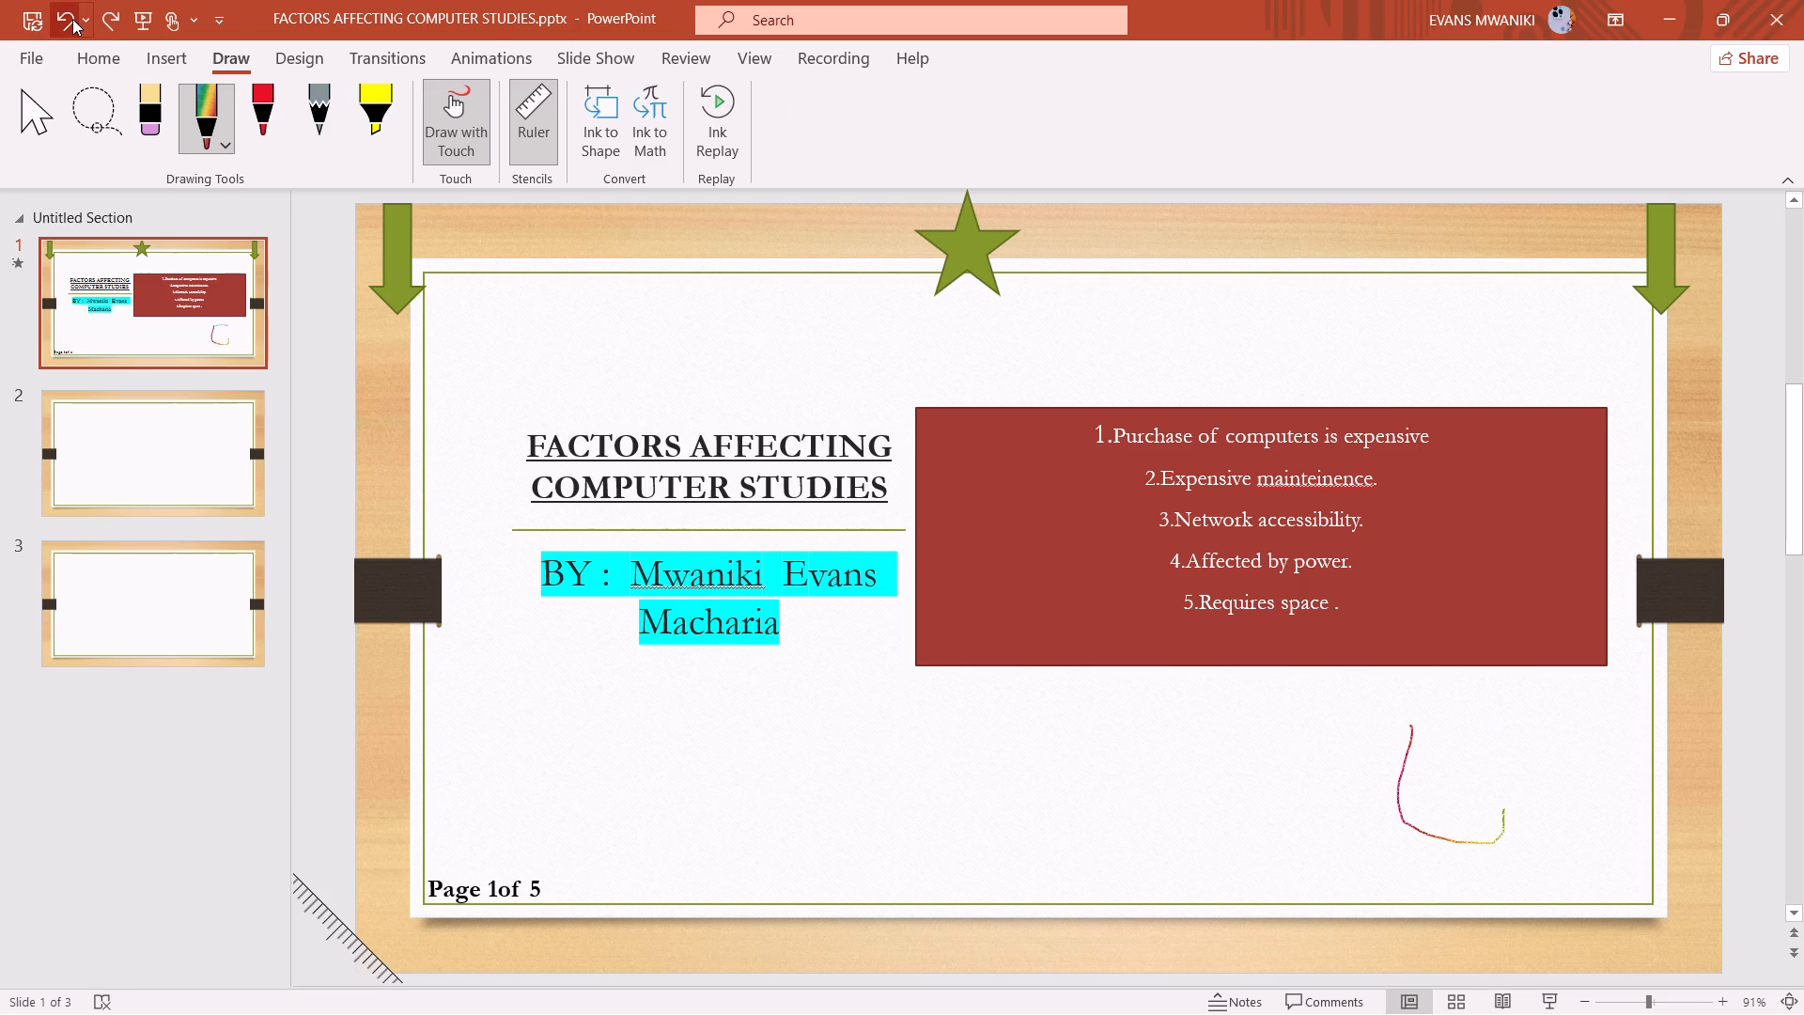
click(72, 19)
click(72, 18)
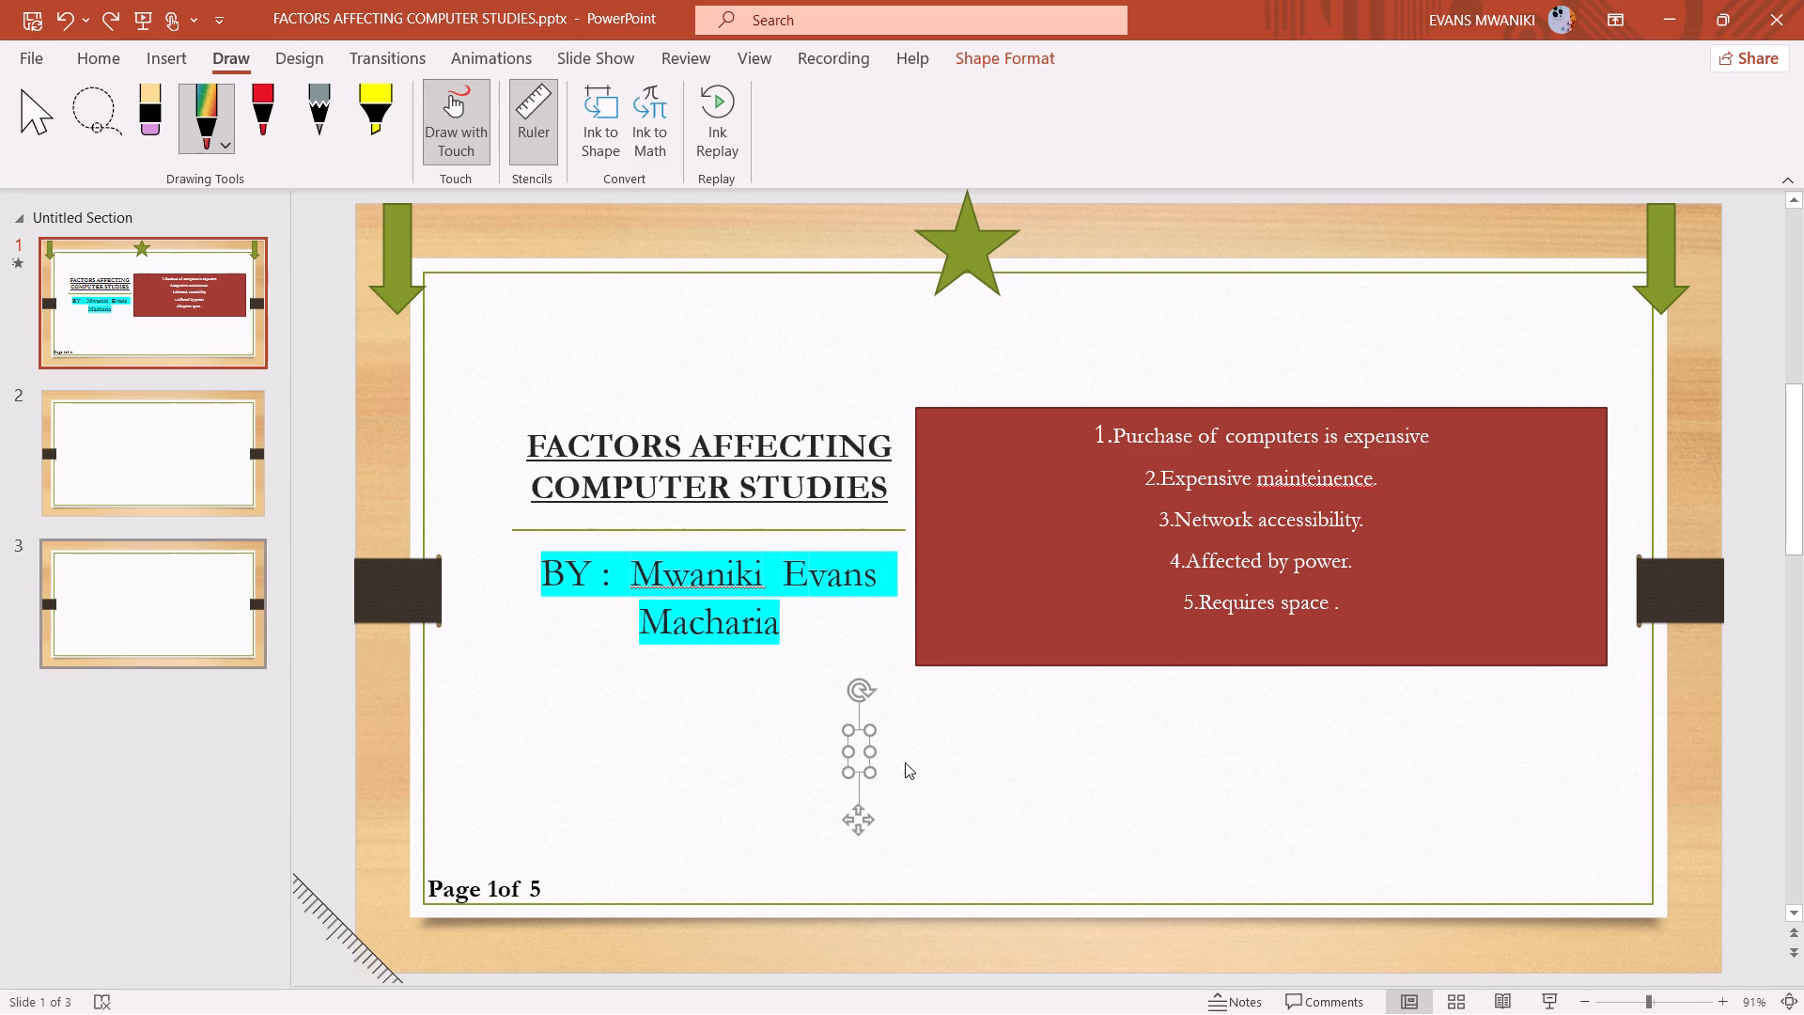
click(1050, 816)
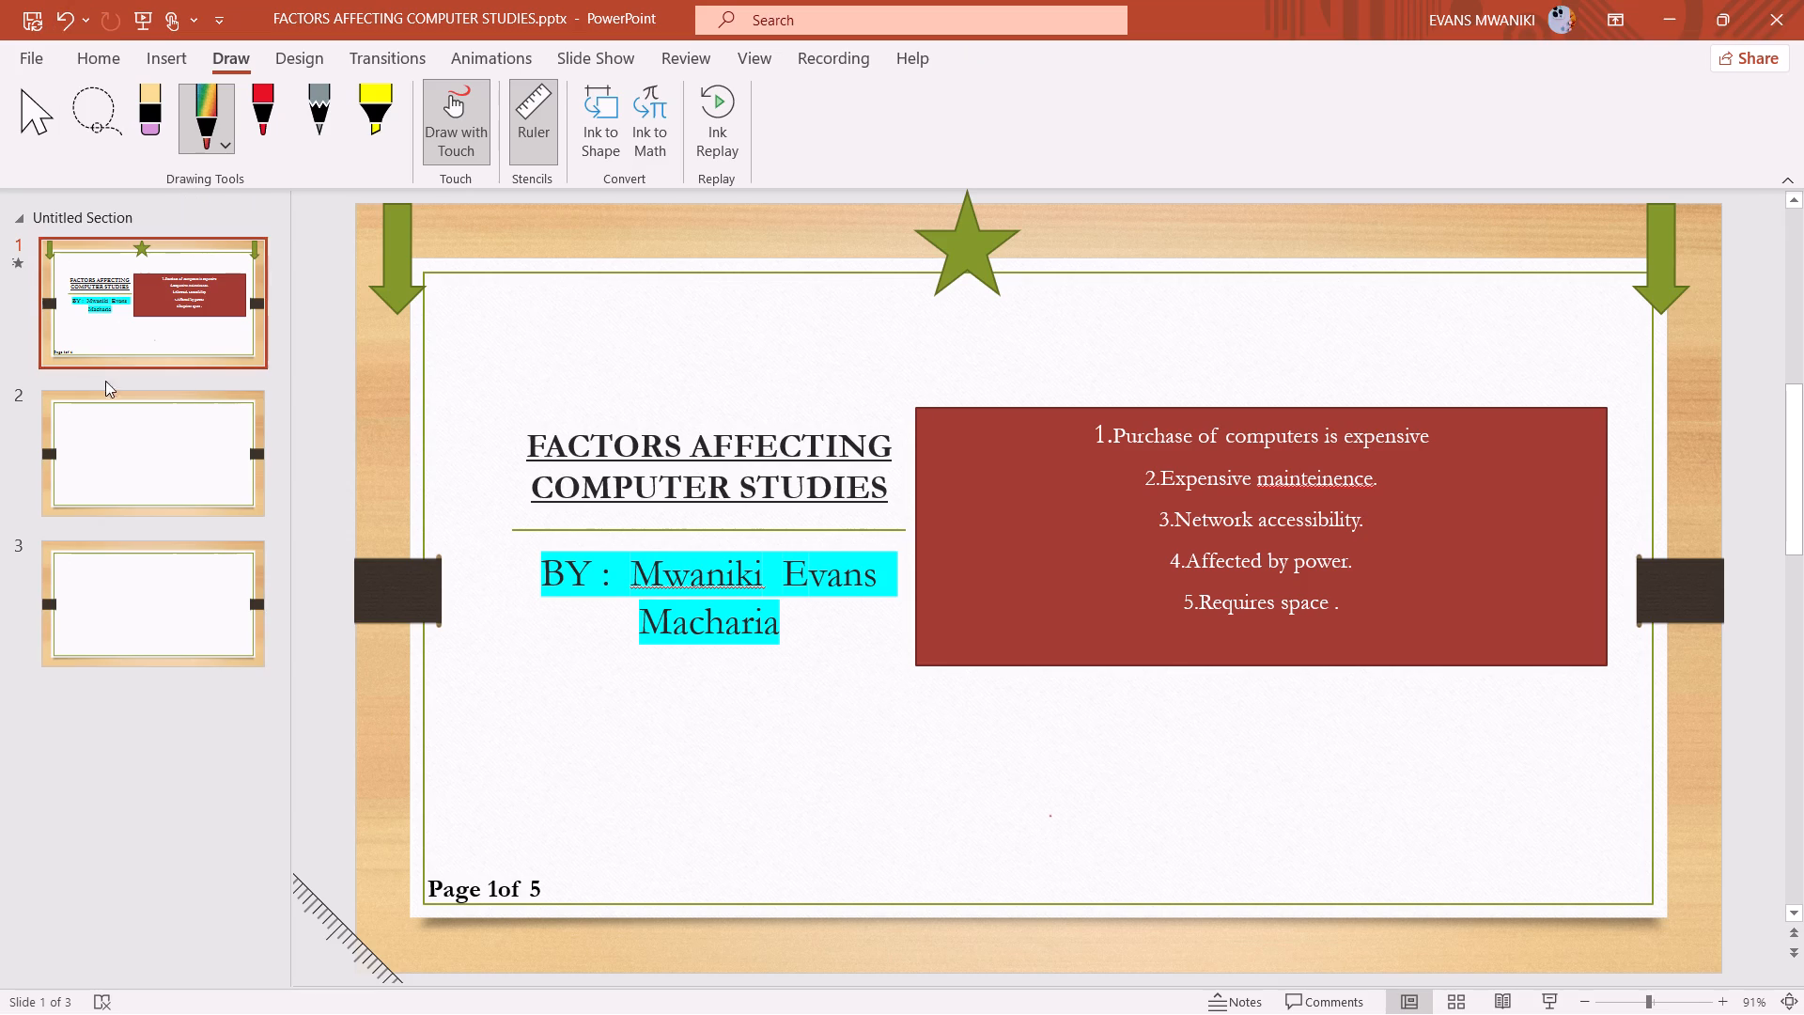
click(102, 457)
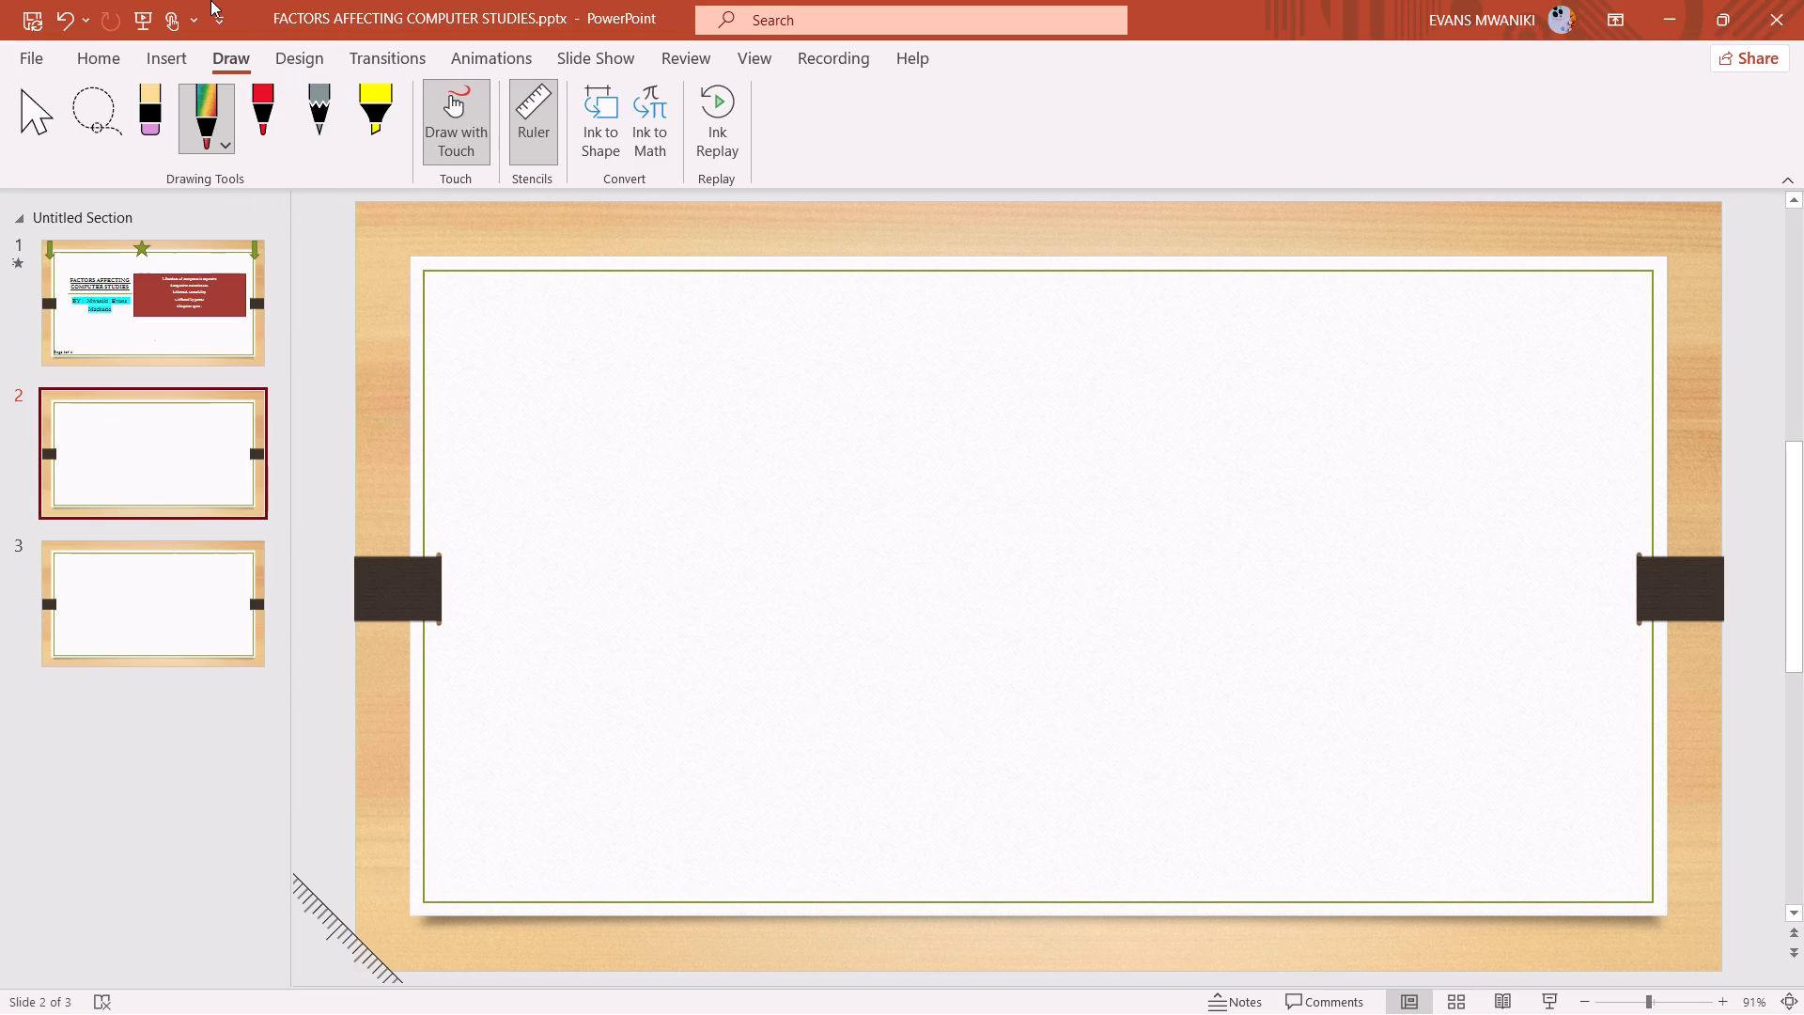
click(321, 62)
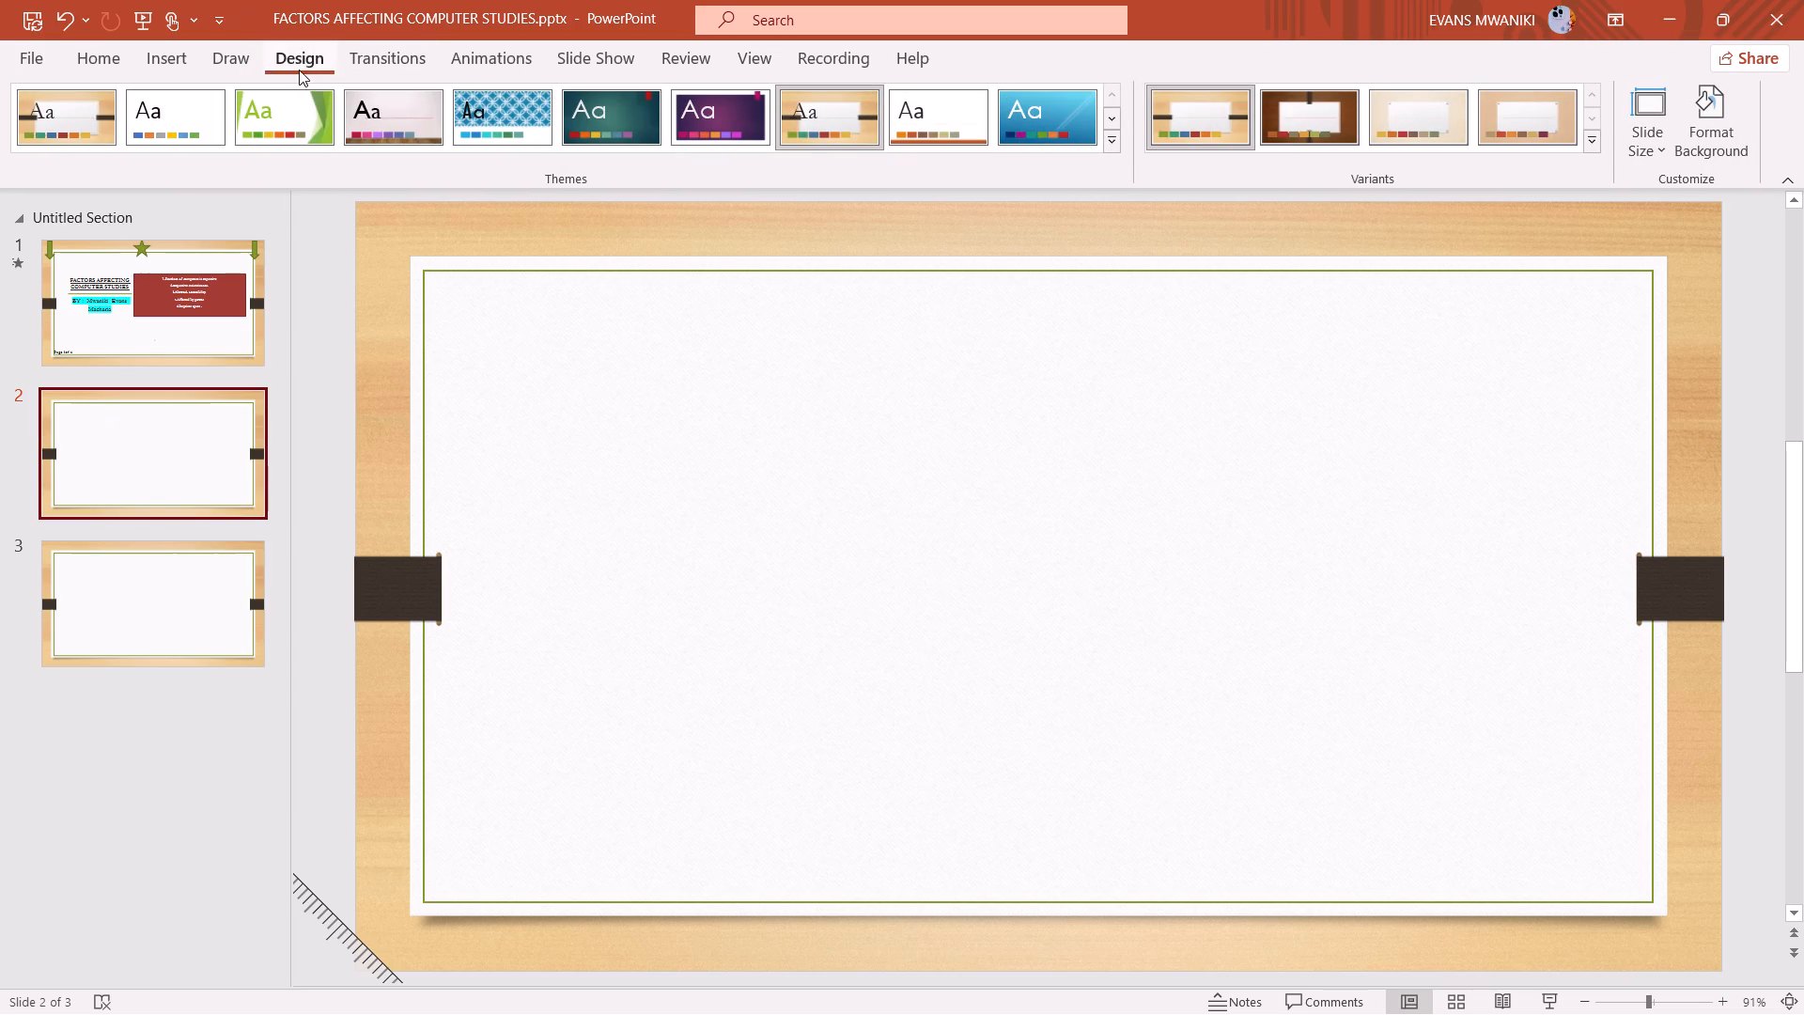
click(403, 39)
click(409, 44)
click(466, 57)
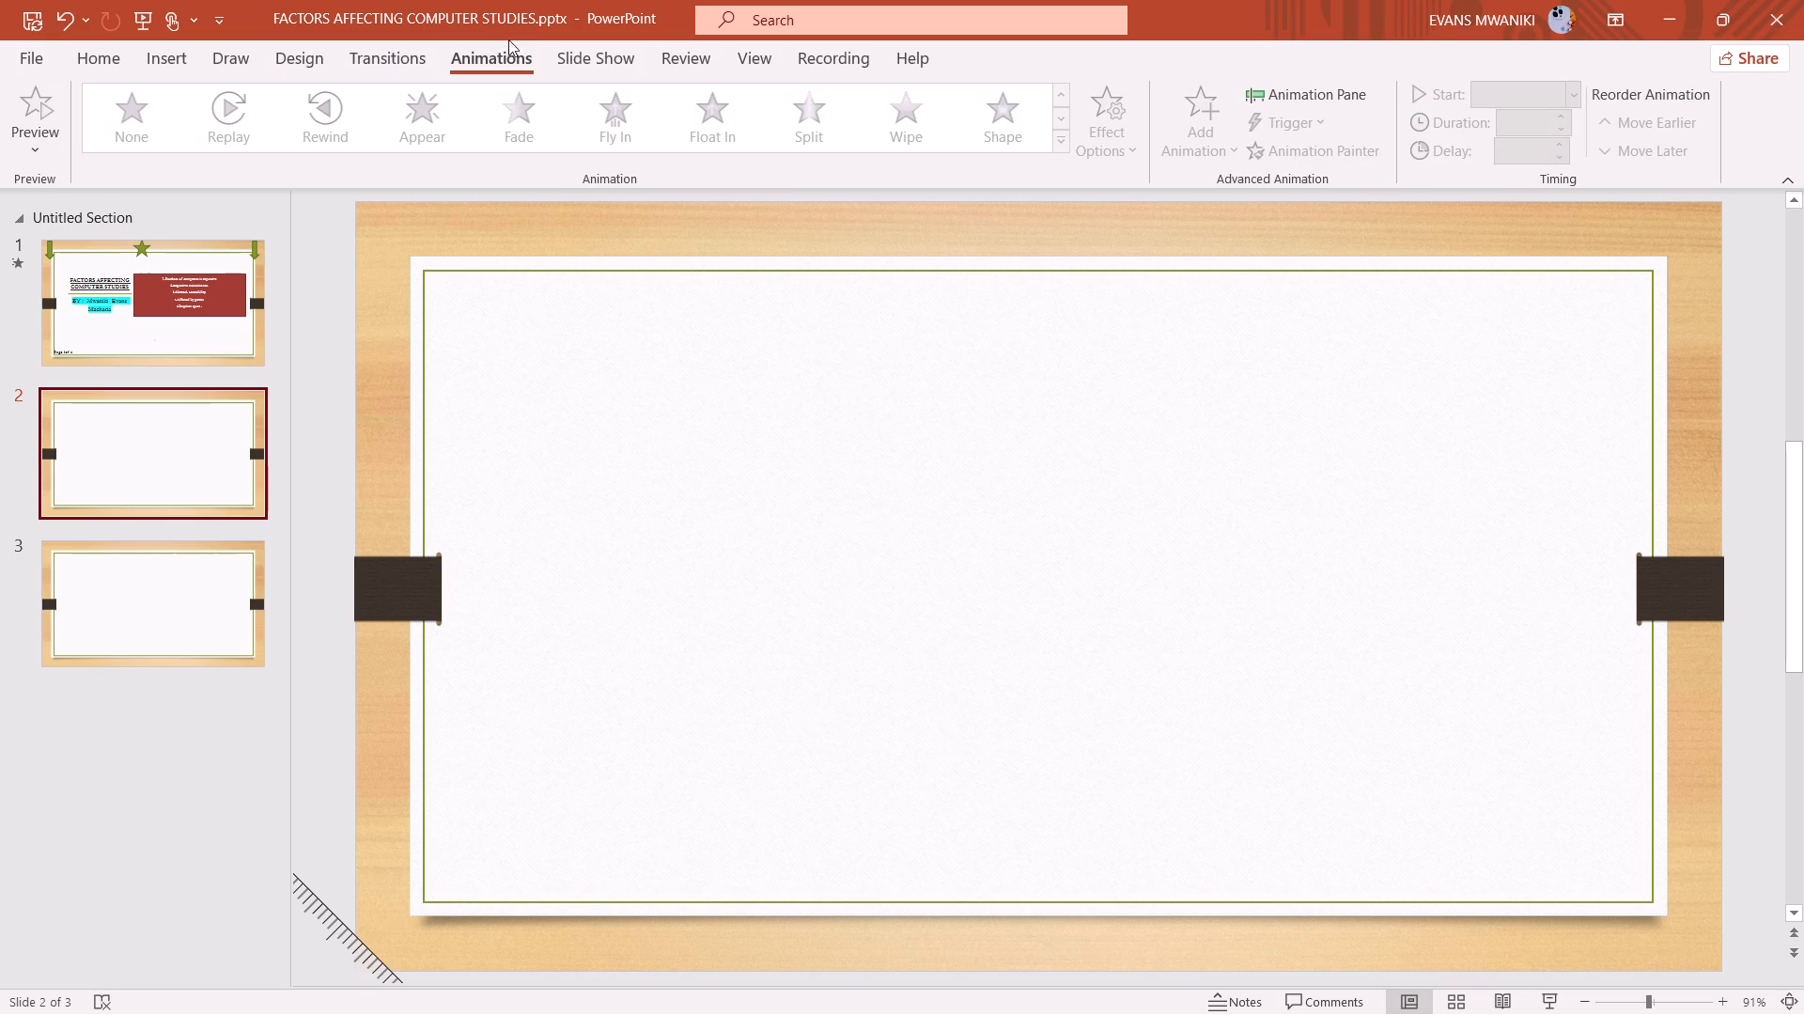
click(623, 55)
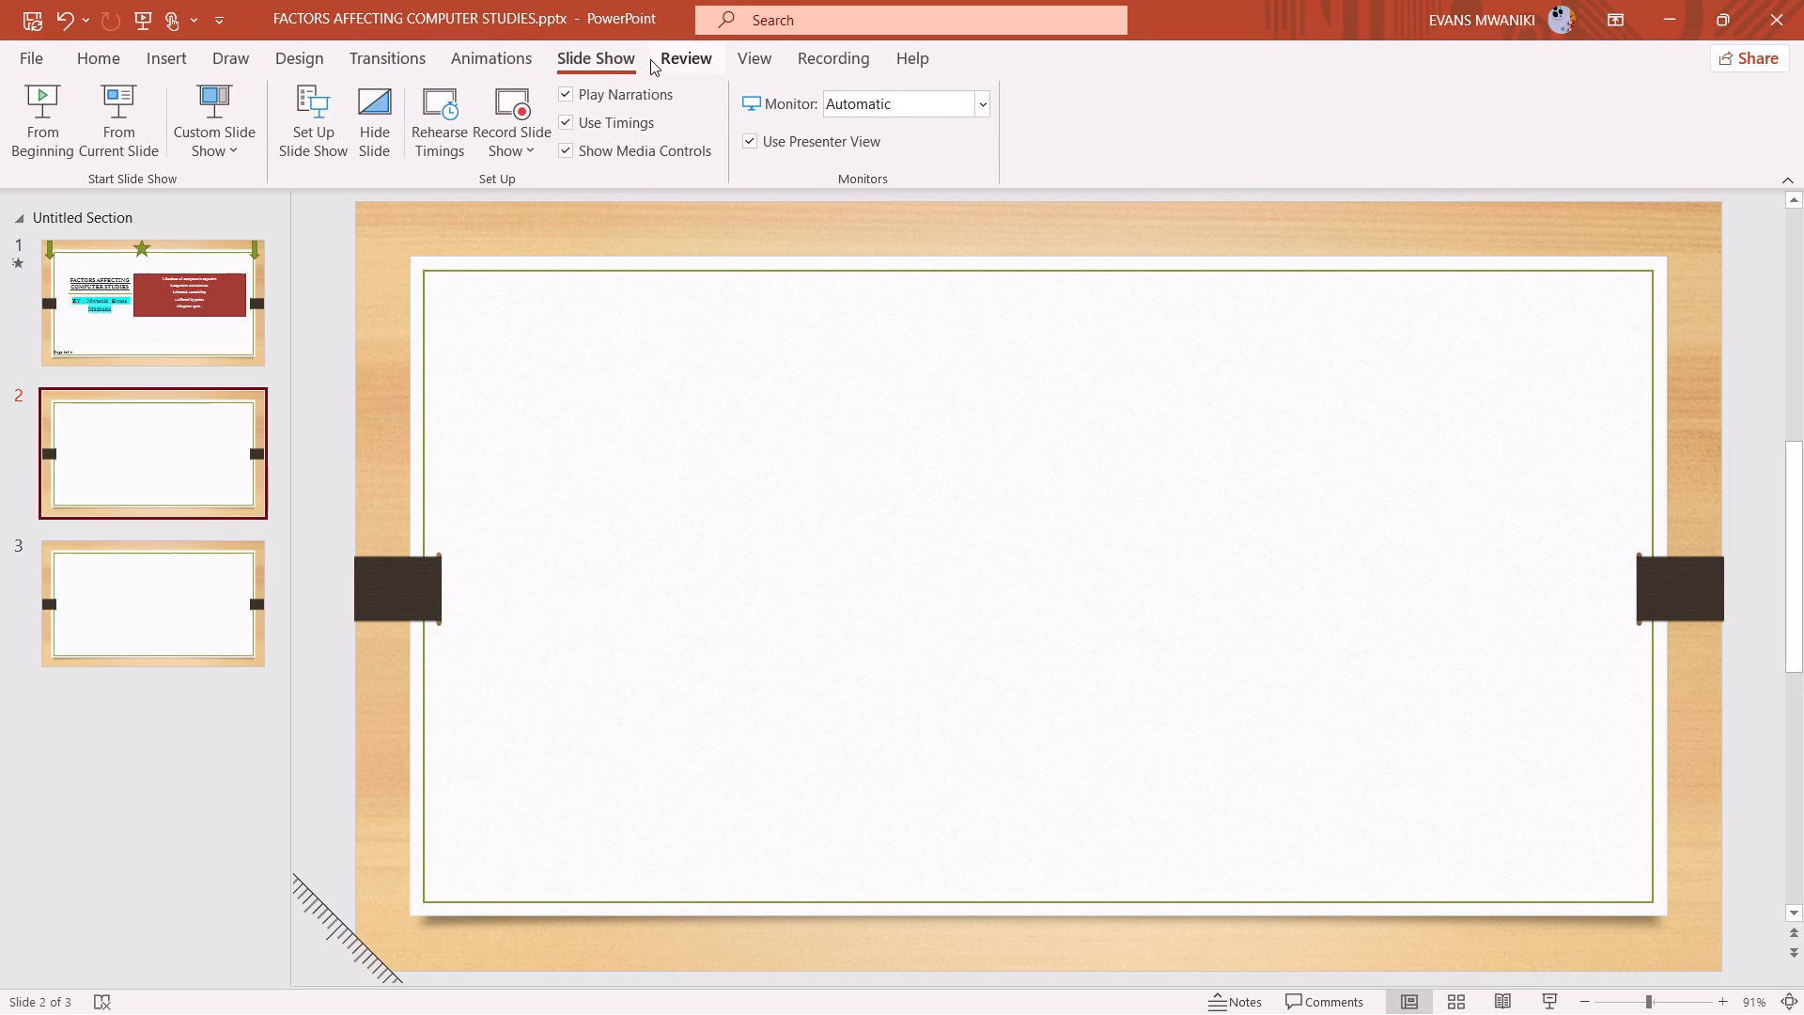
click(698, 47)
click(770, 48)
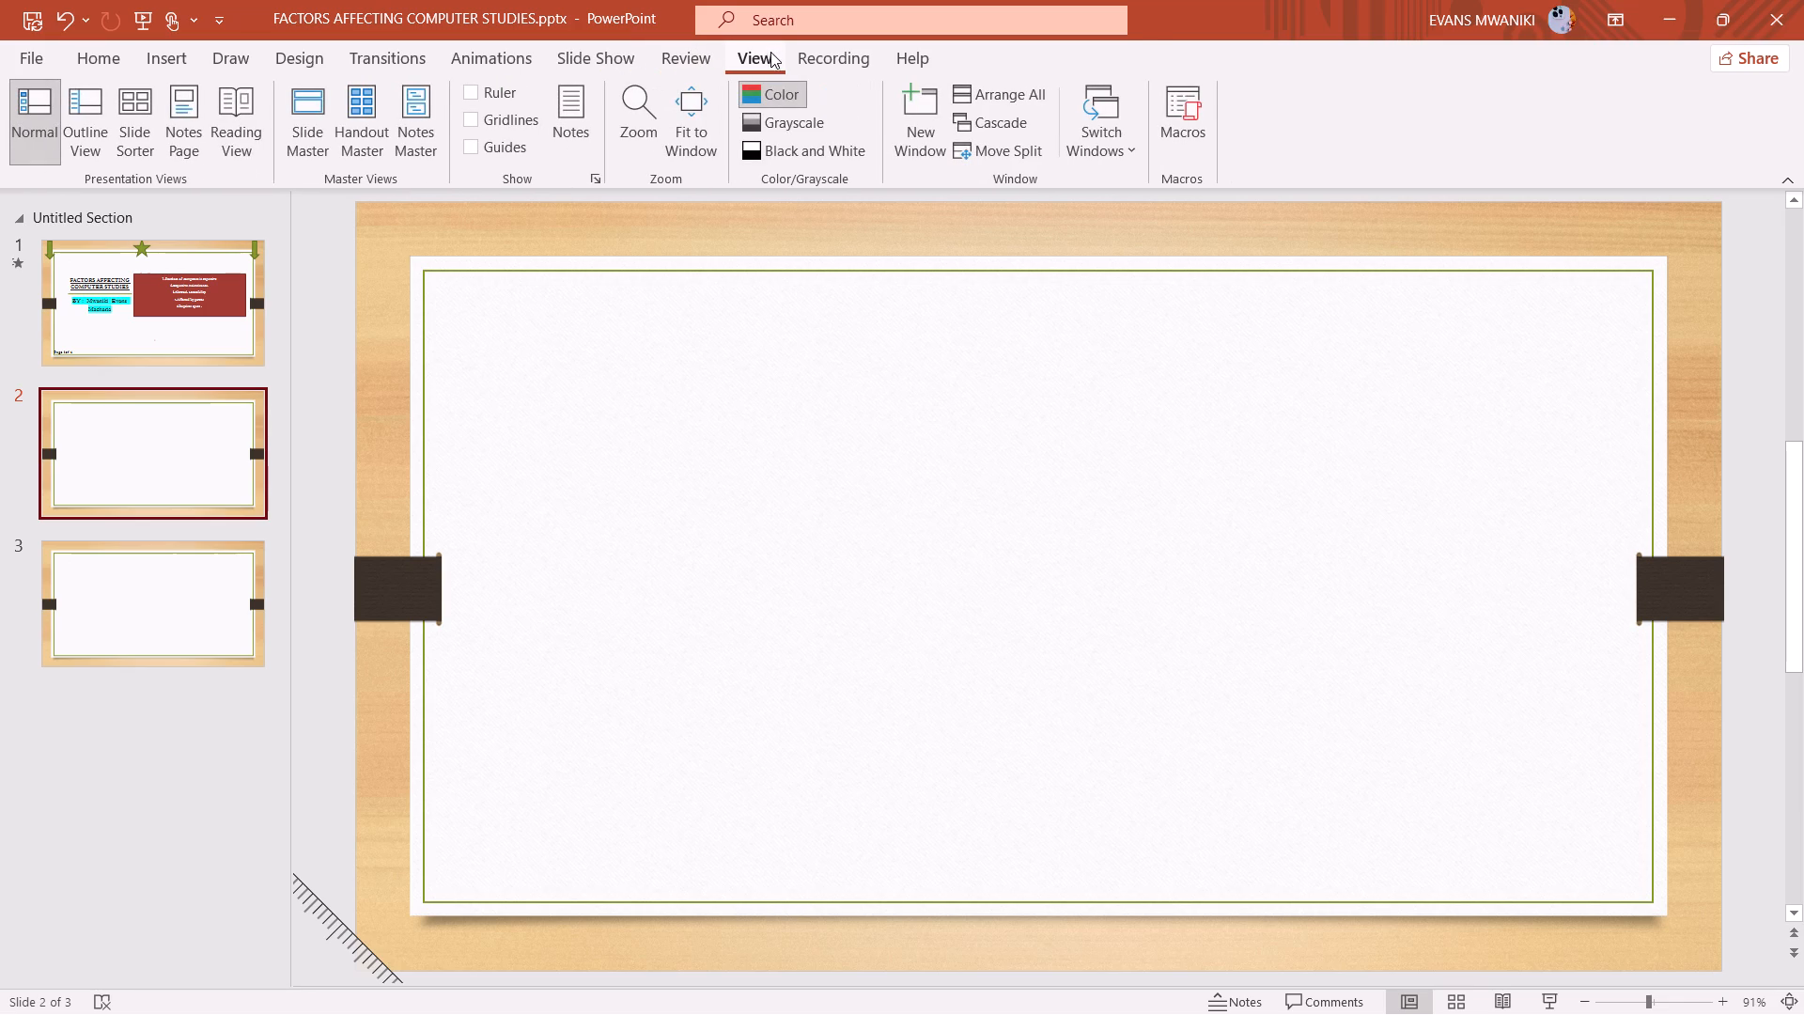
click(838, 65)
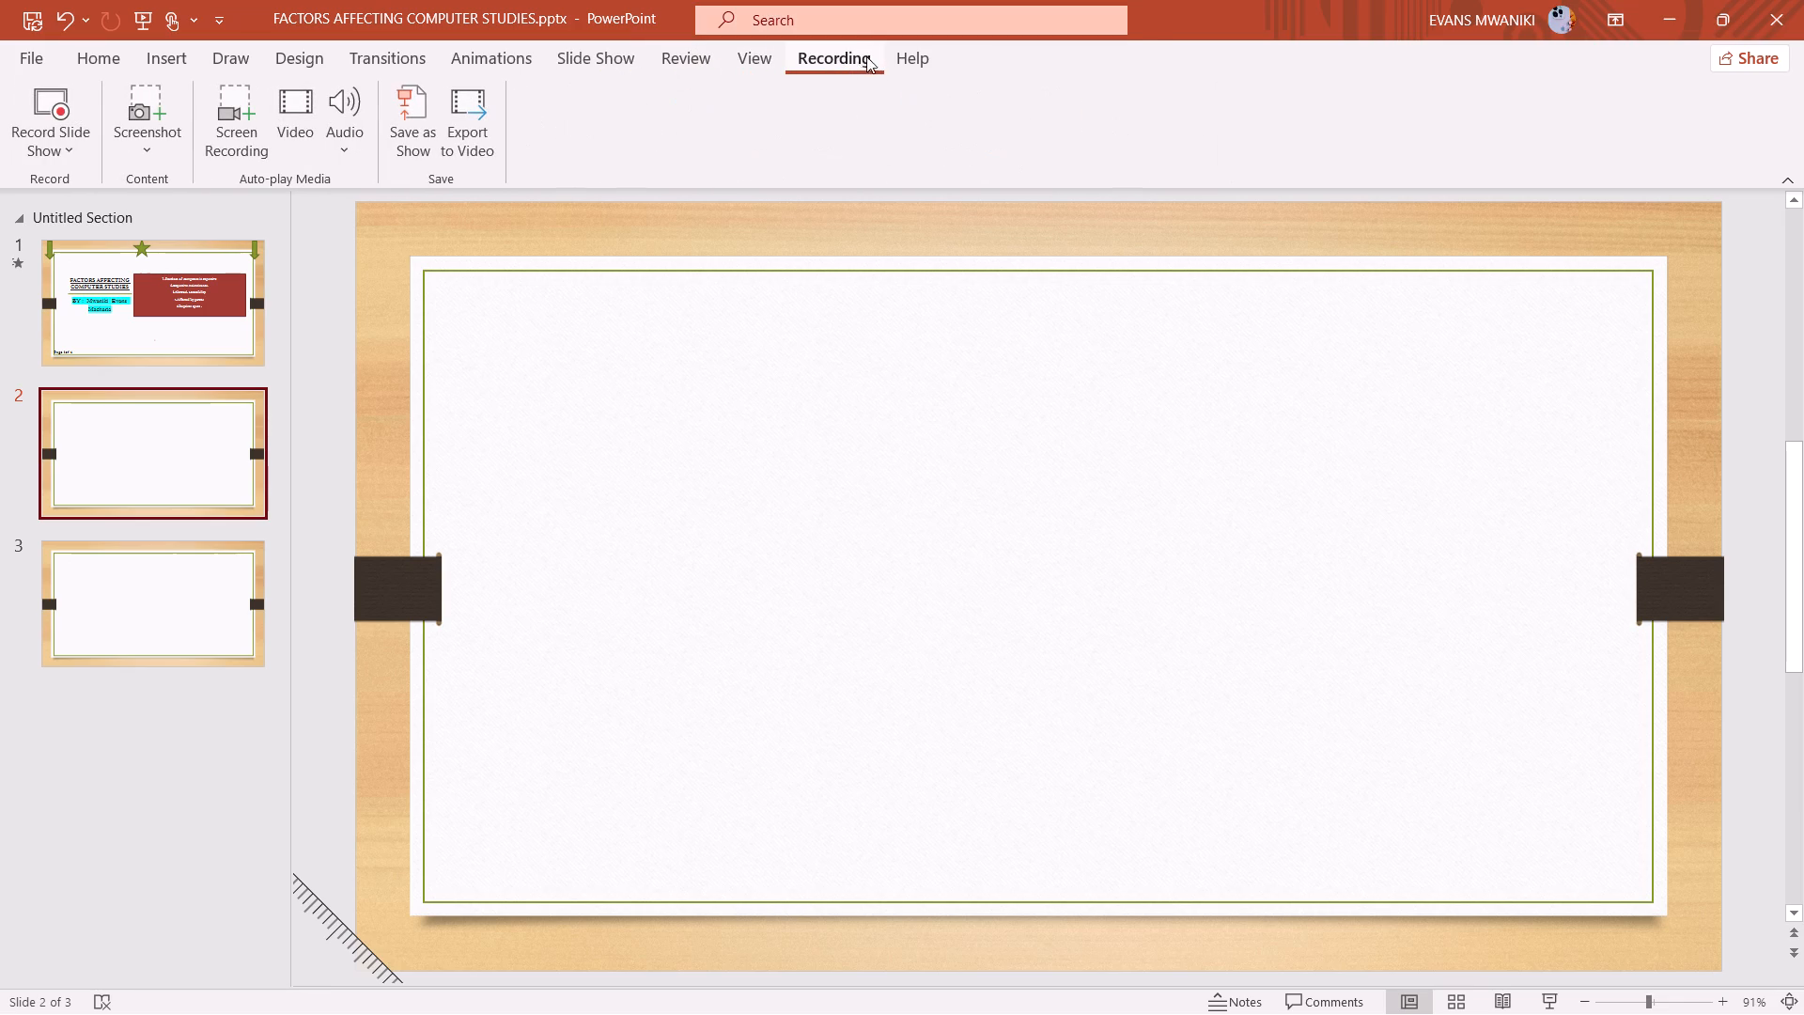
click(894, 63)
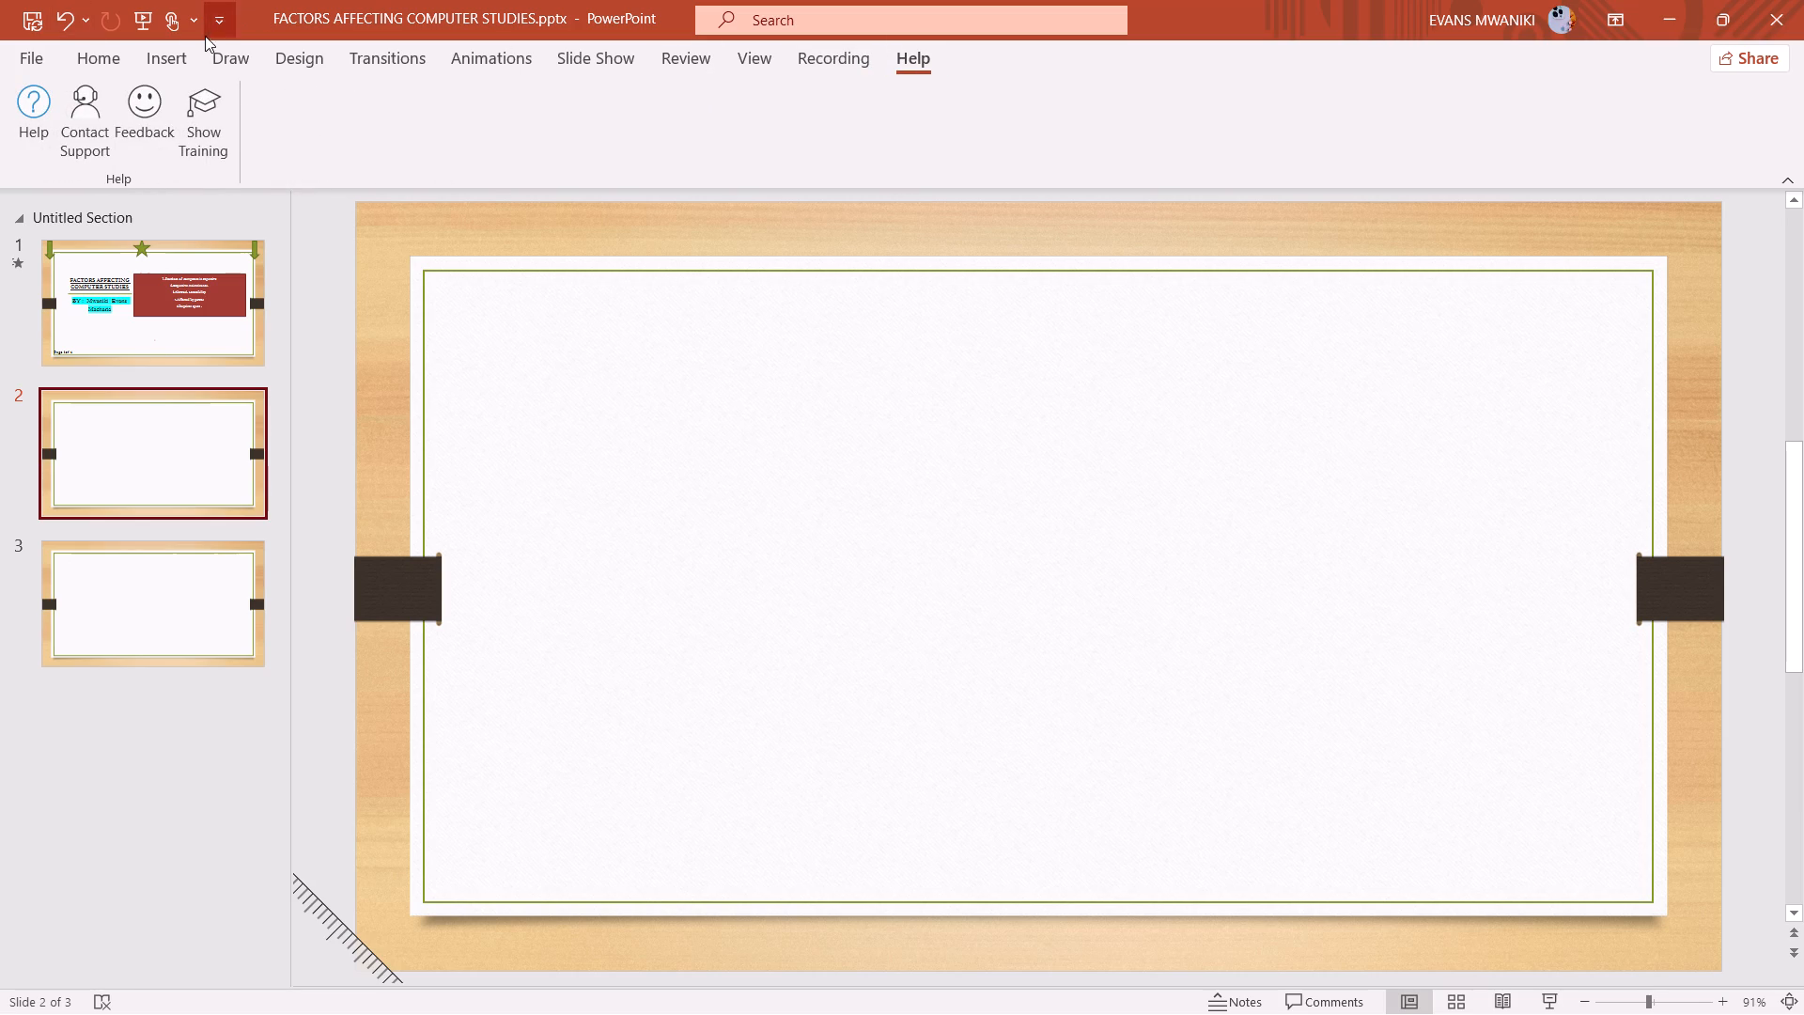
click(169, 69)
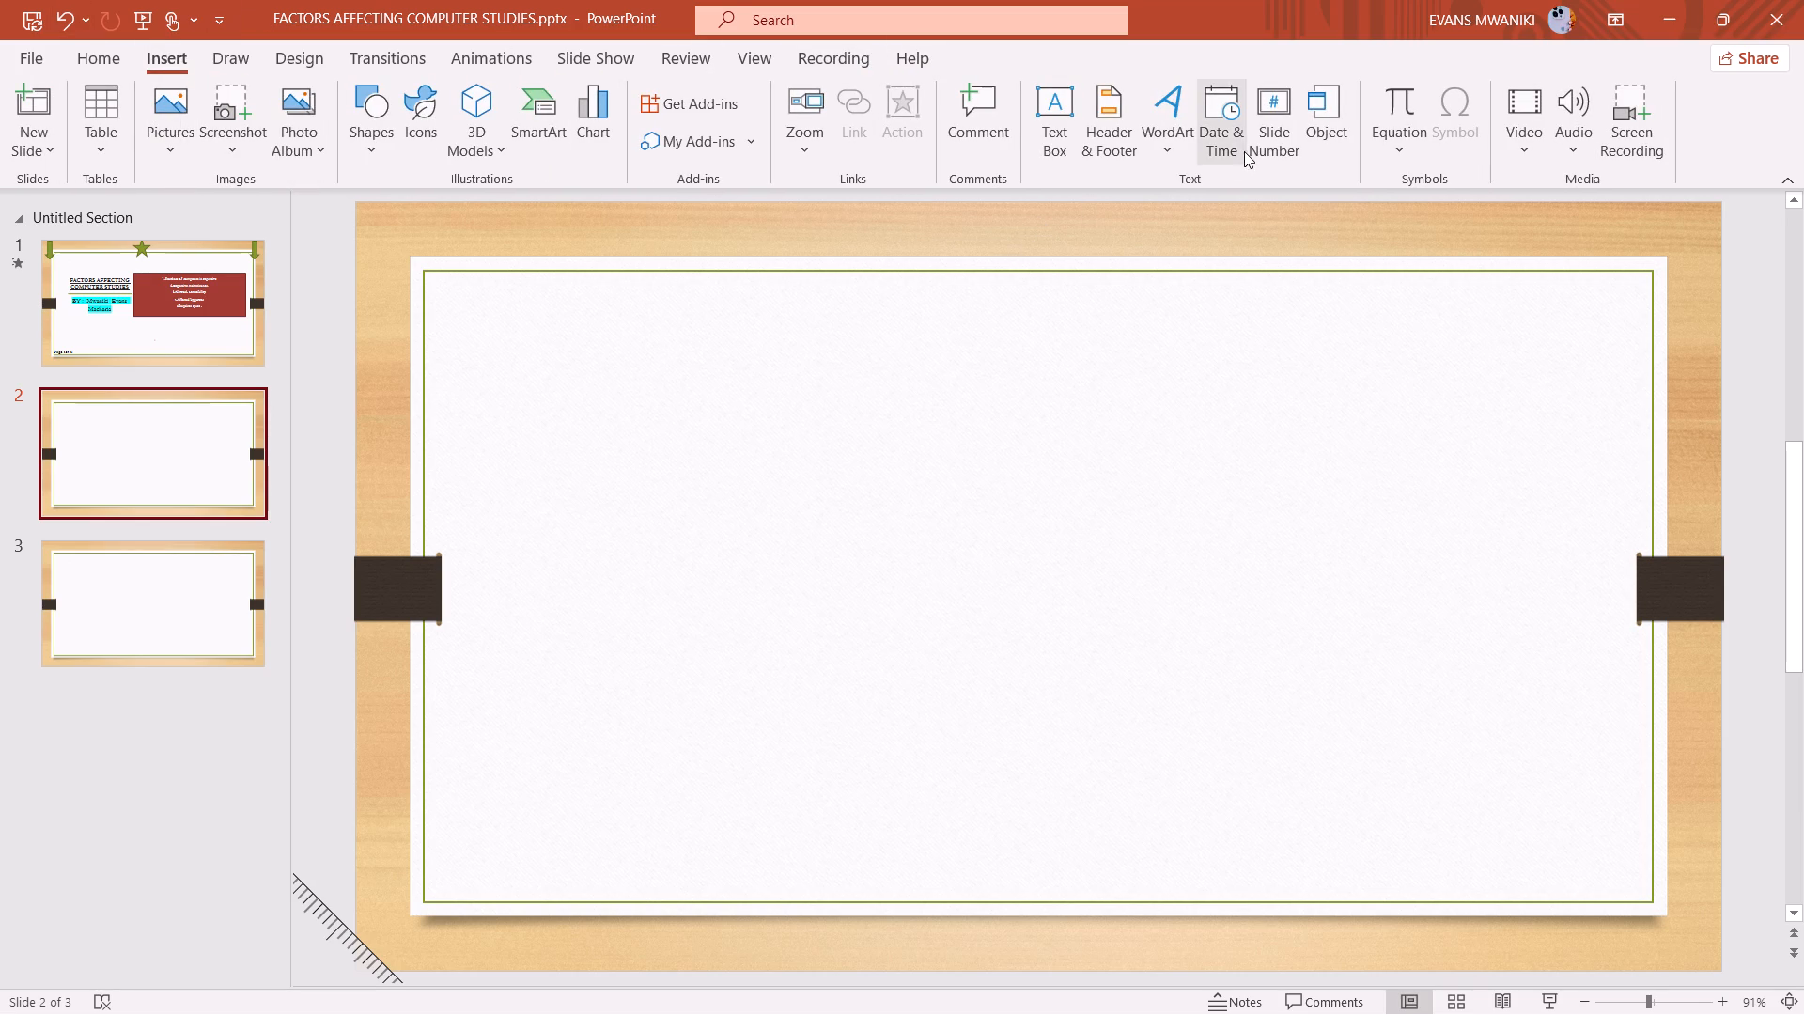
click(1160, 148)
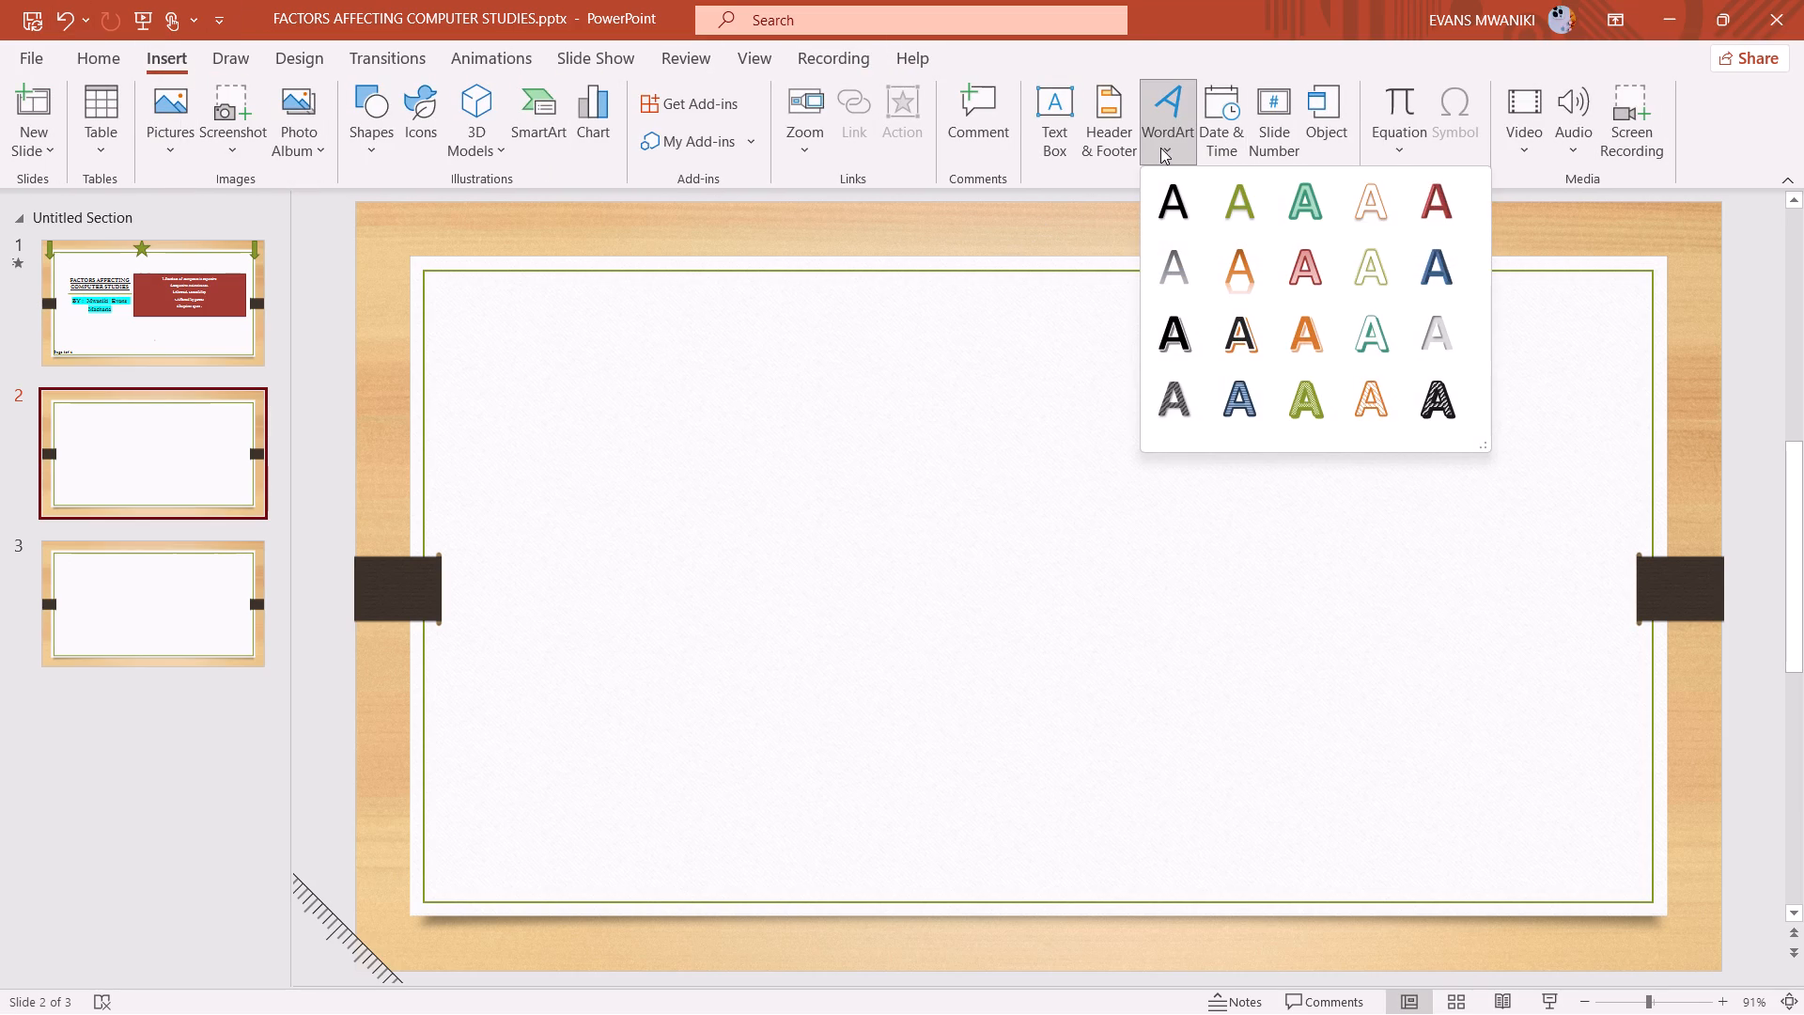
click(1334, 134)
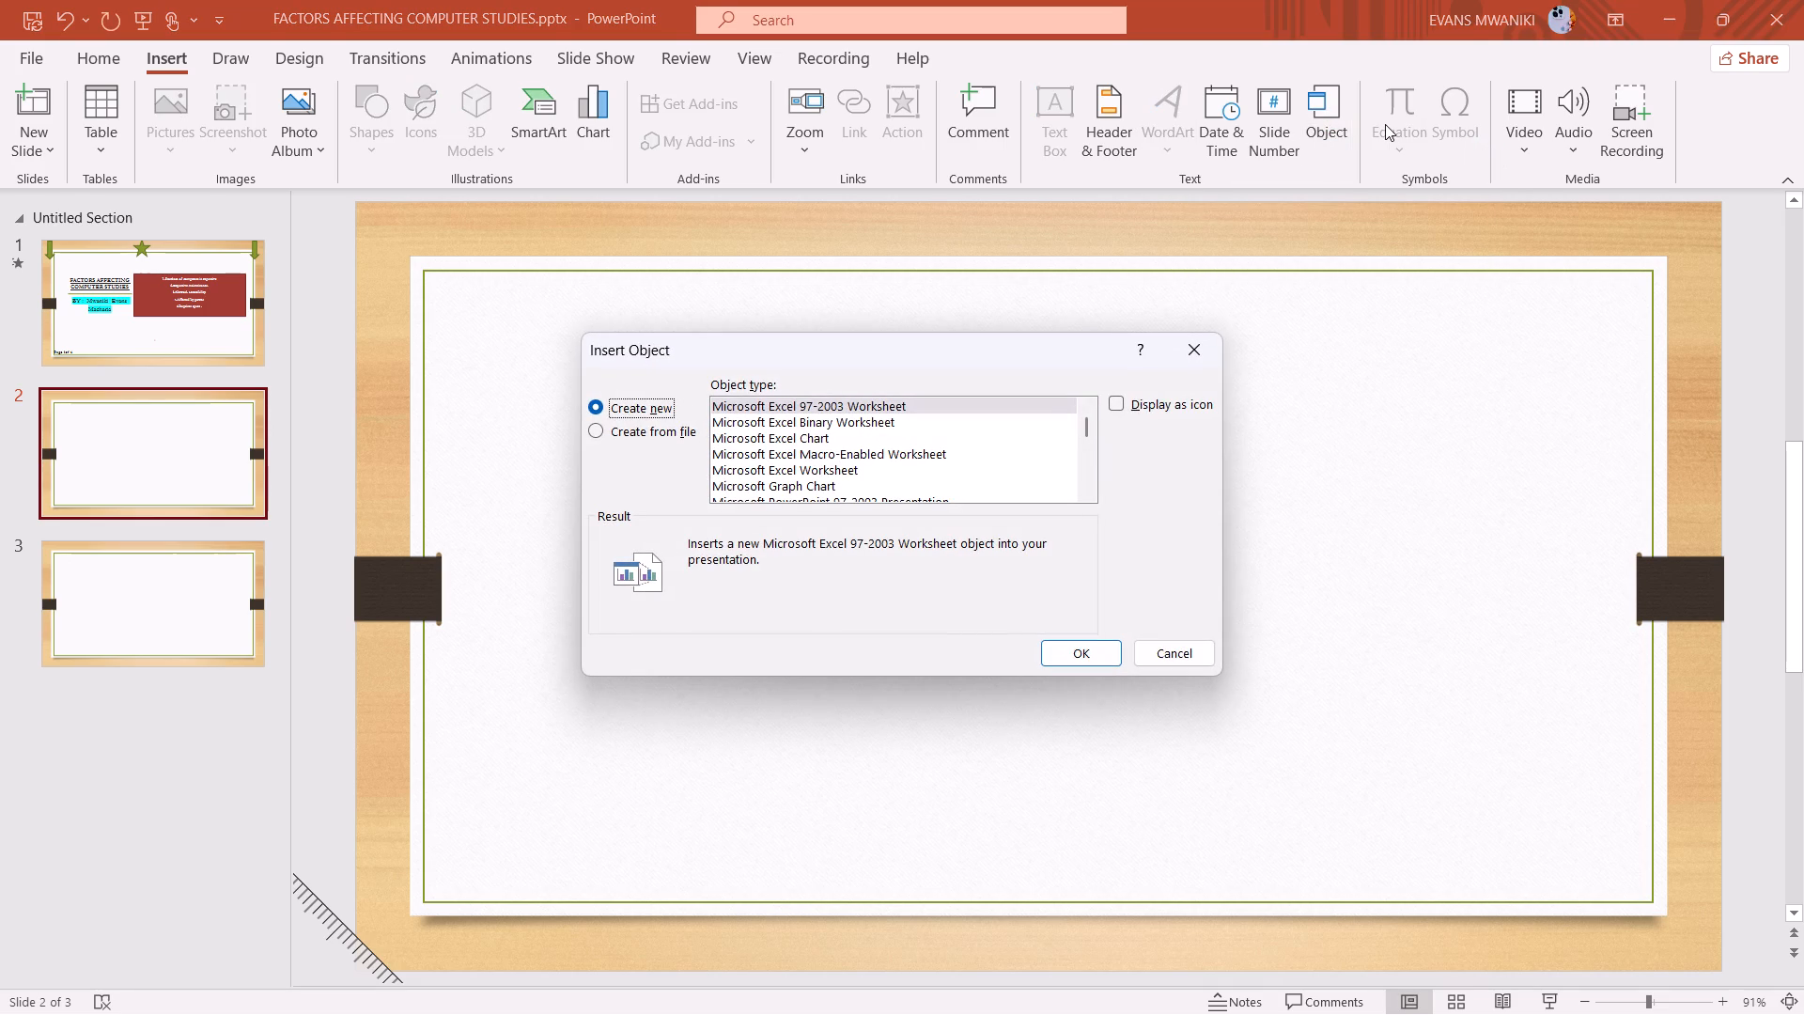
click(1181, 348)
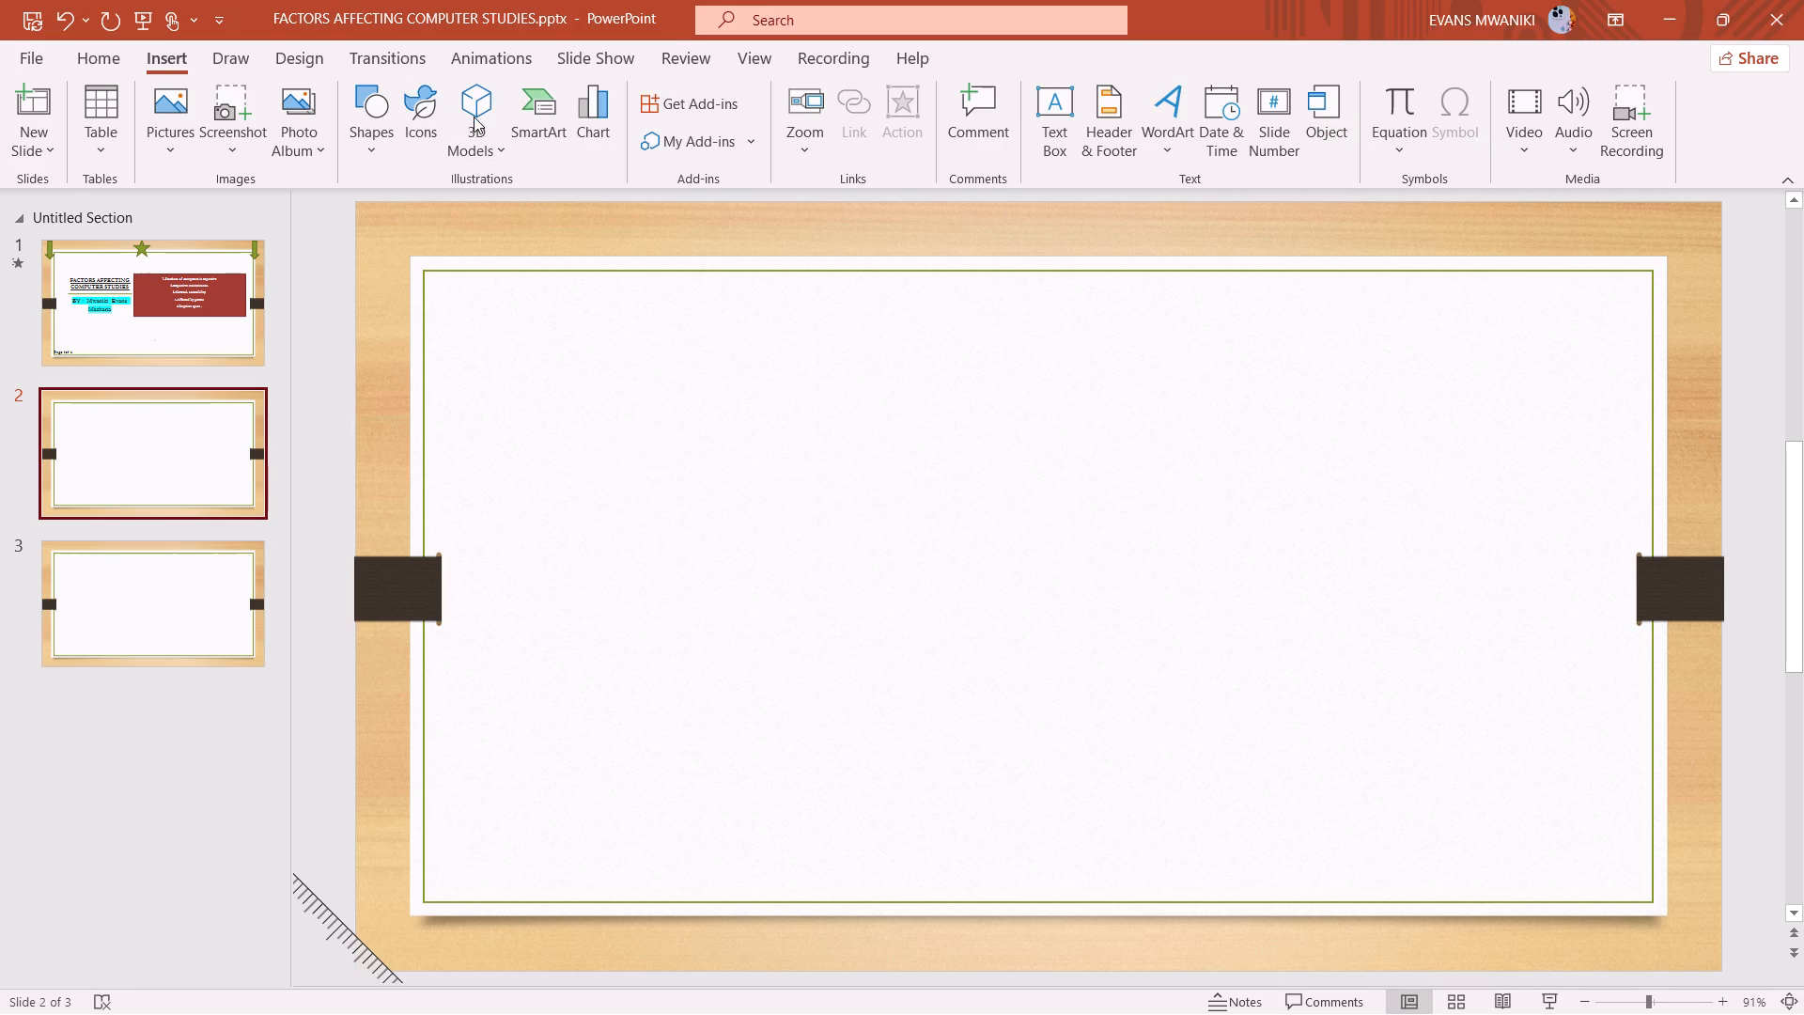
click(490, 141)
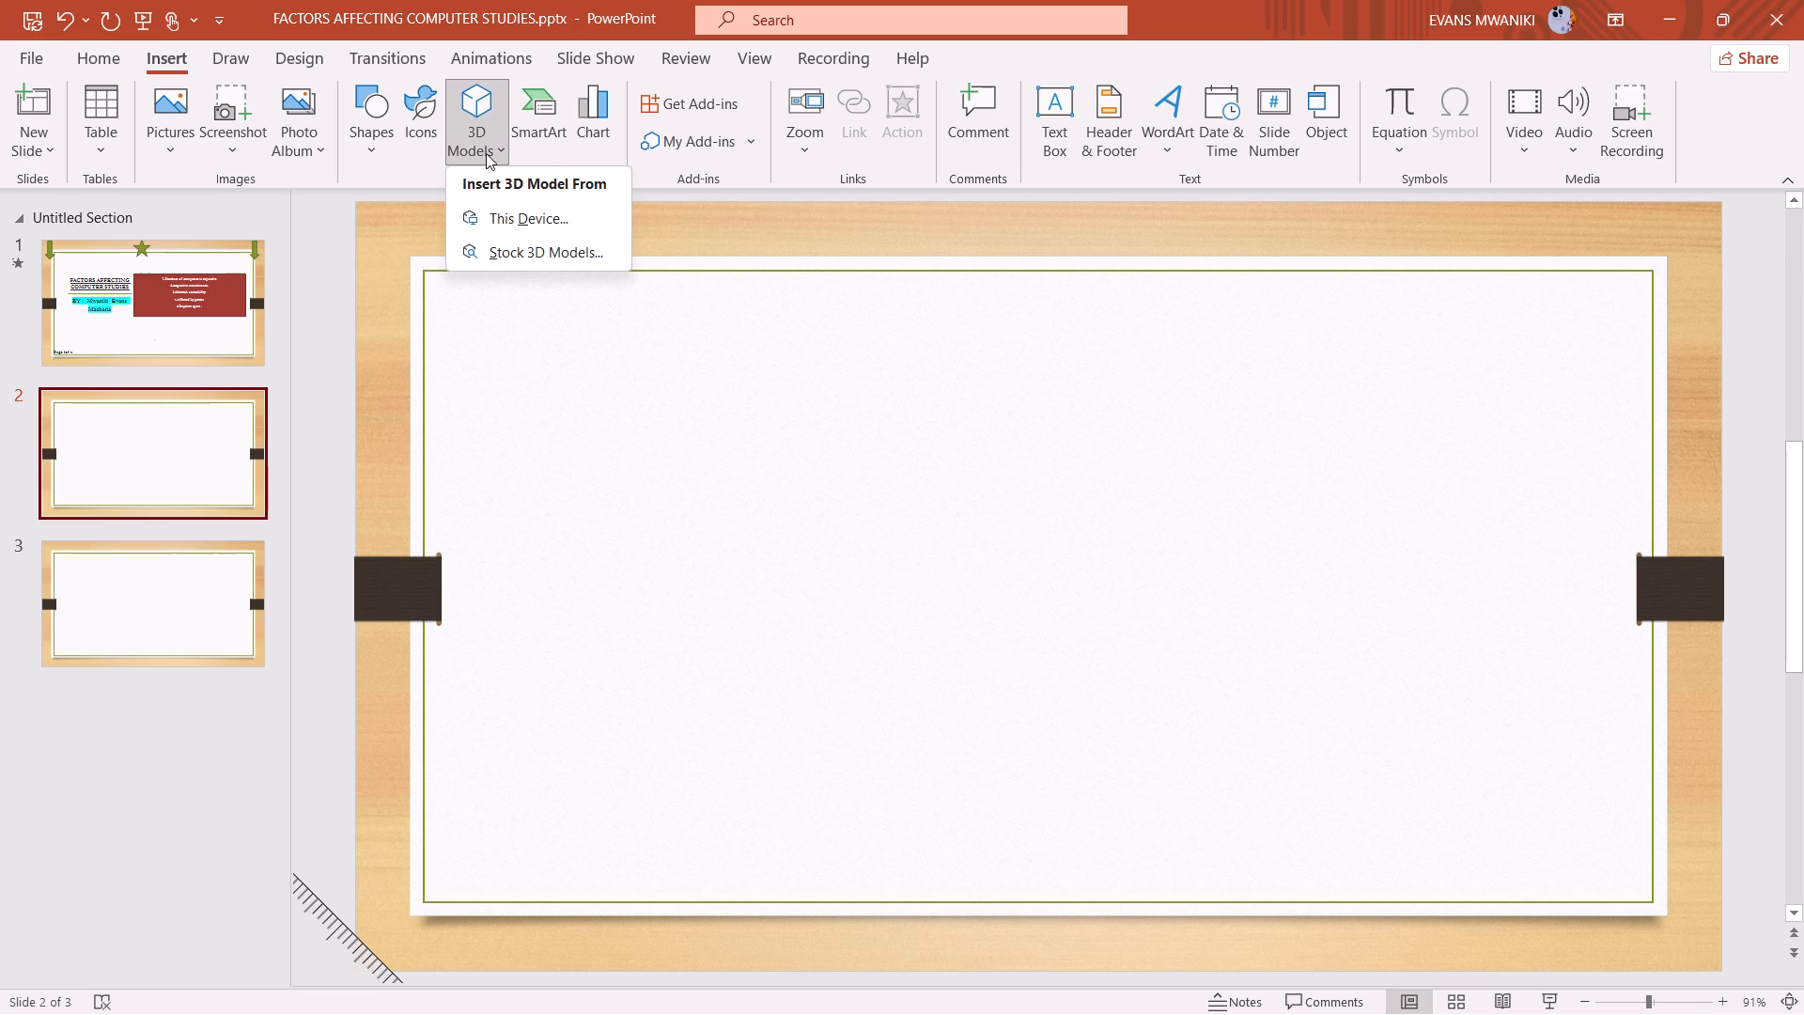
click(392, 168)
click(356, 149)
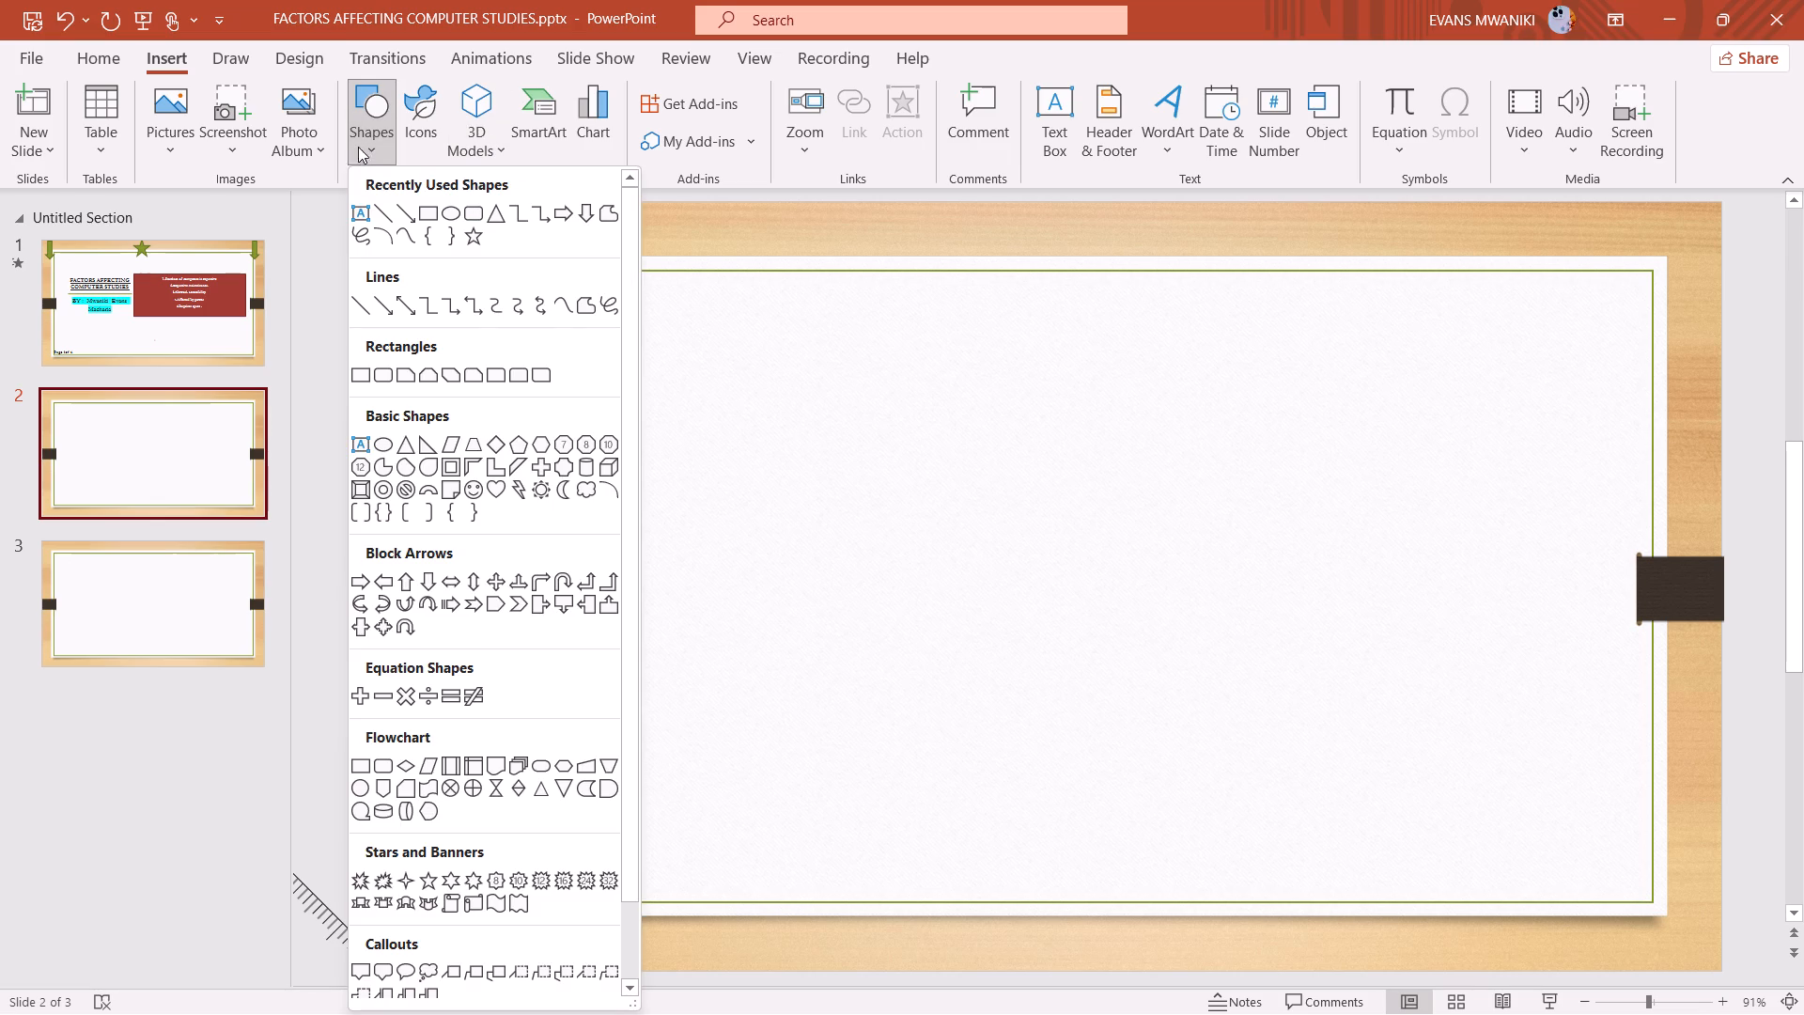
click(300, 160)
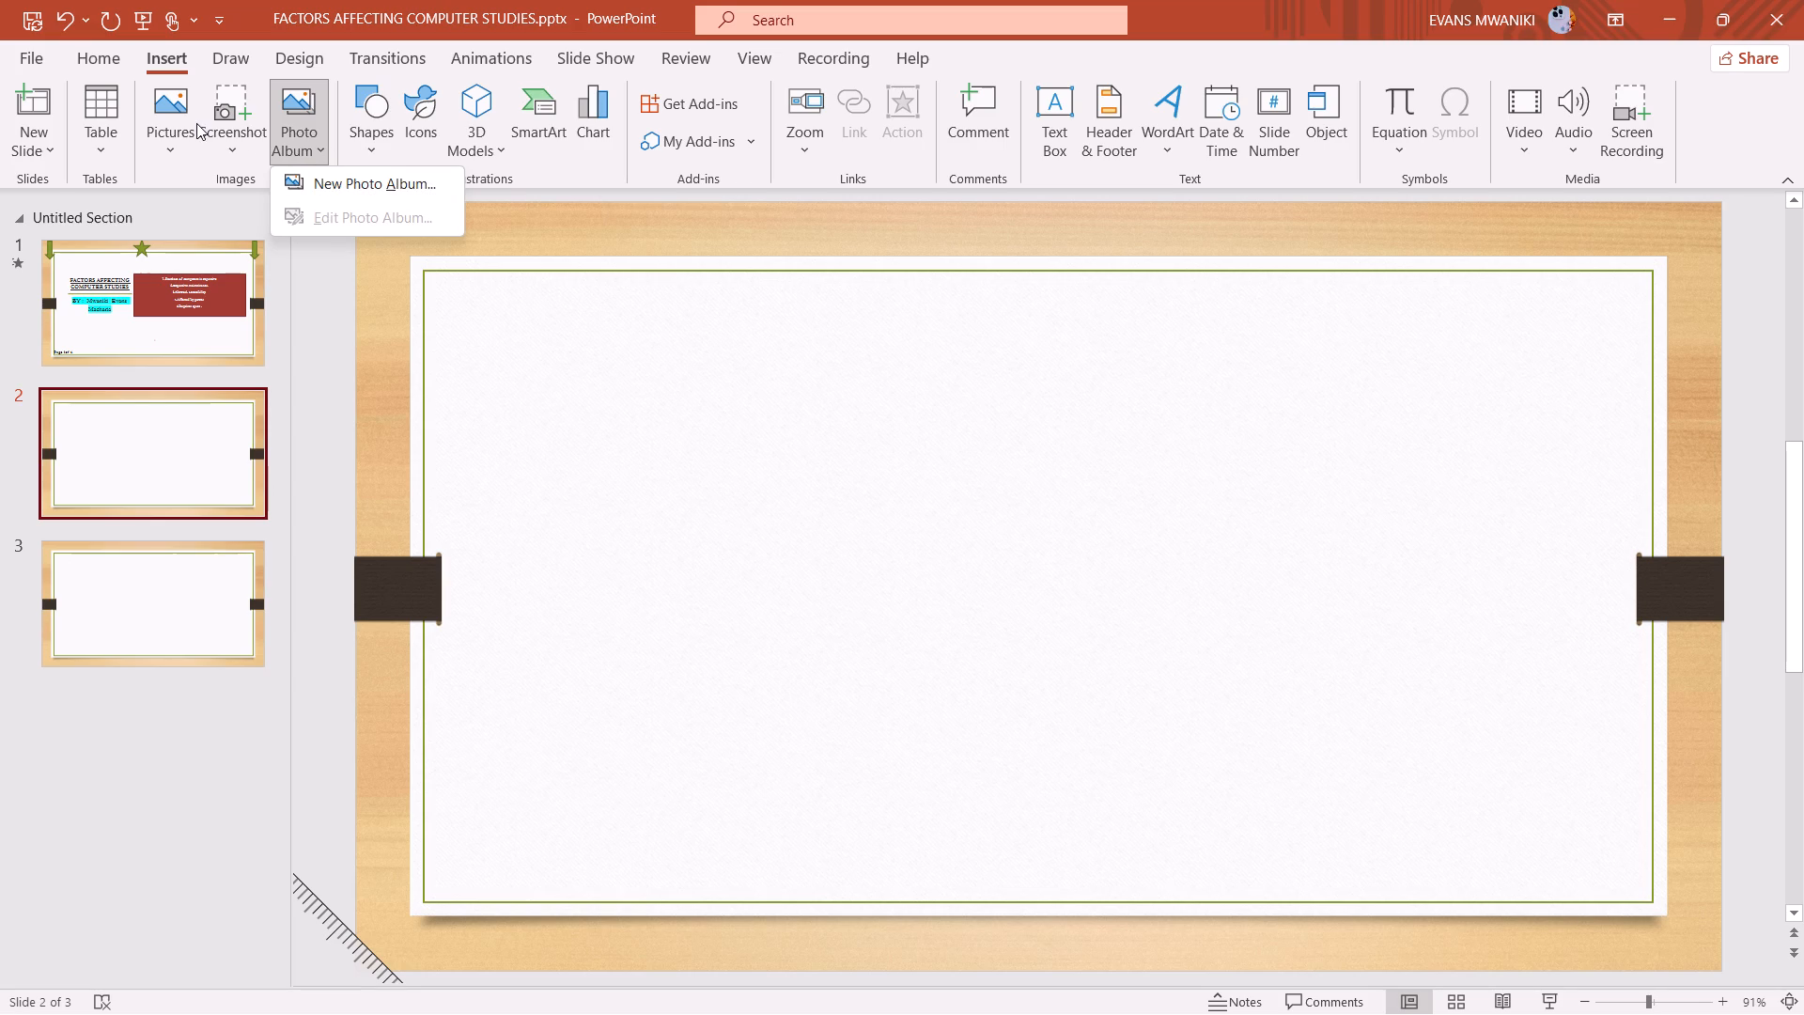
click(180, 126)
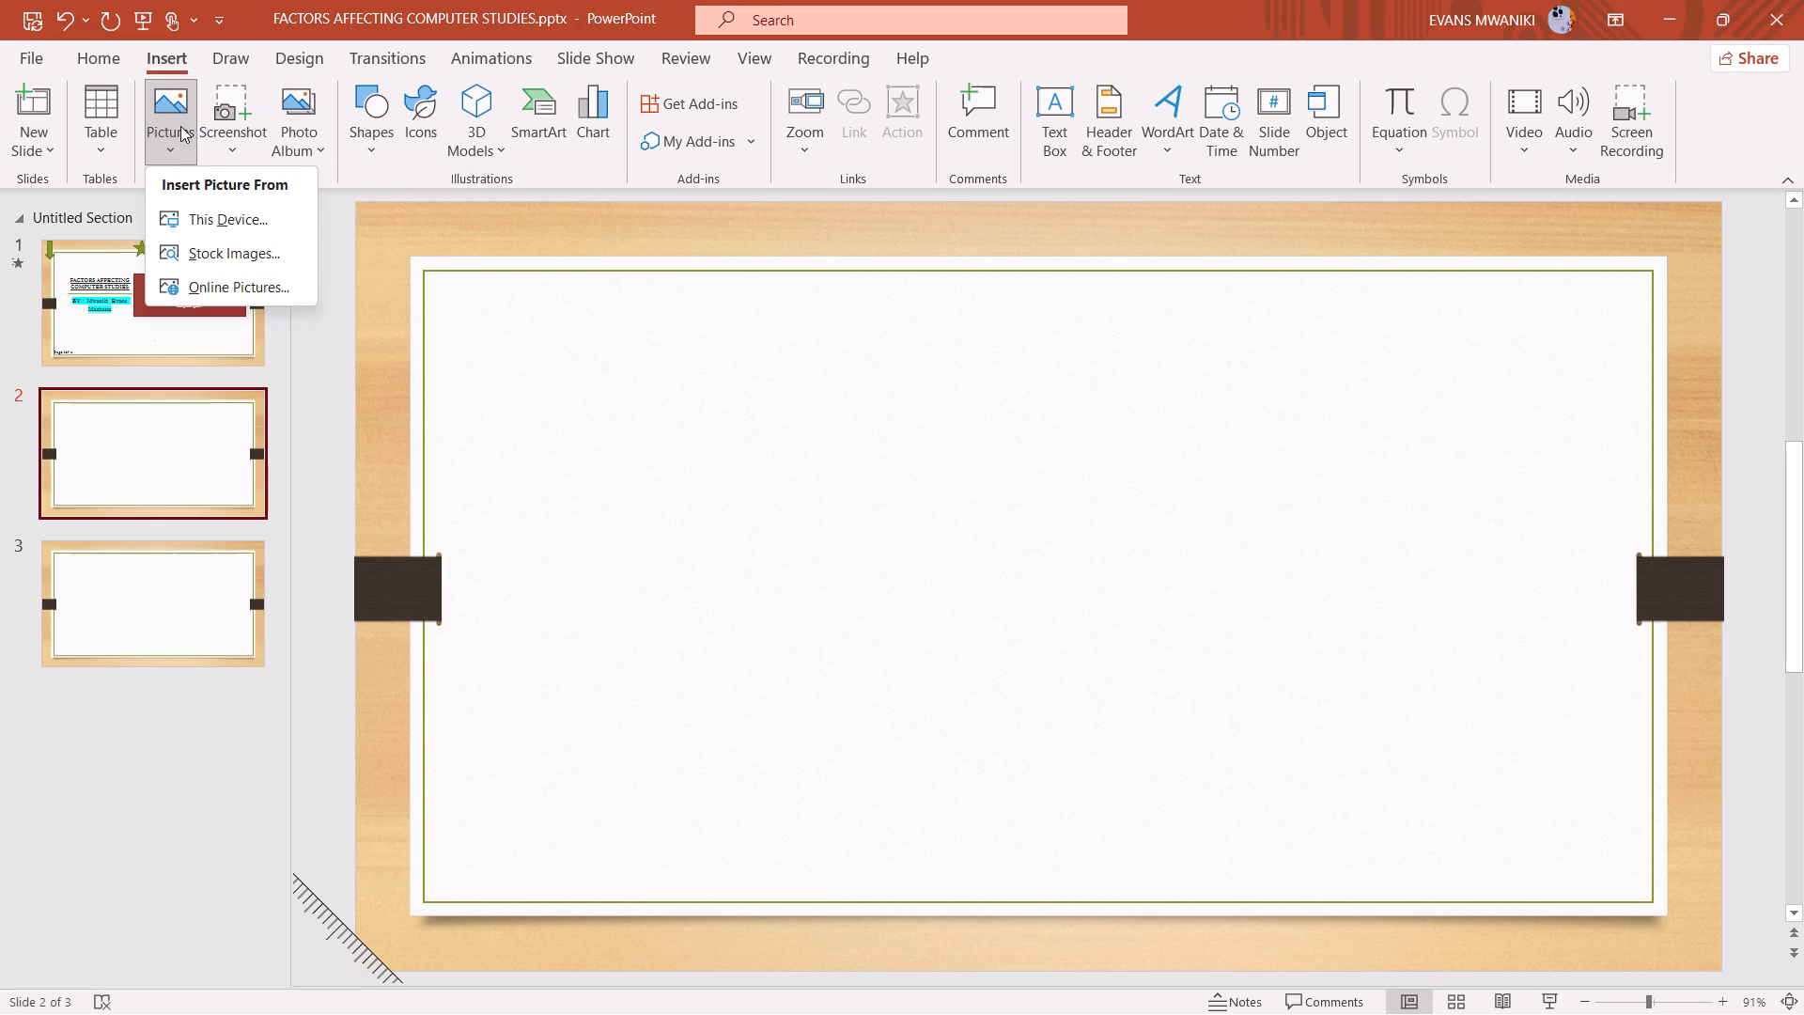
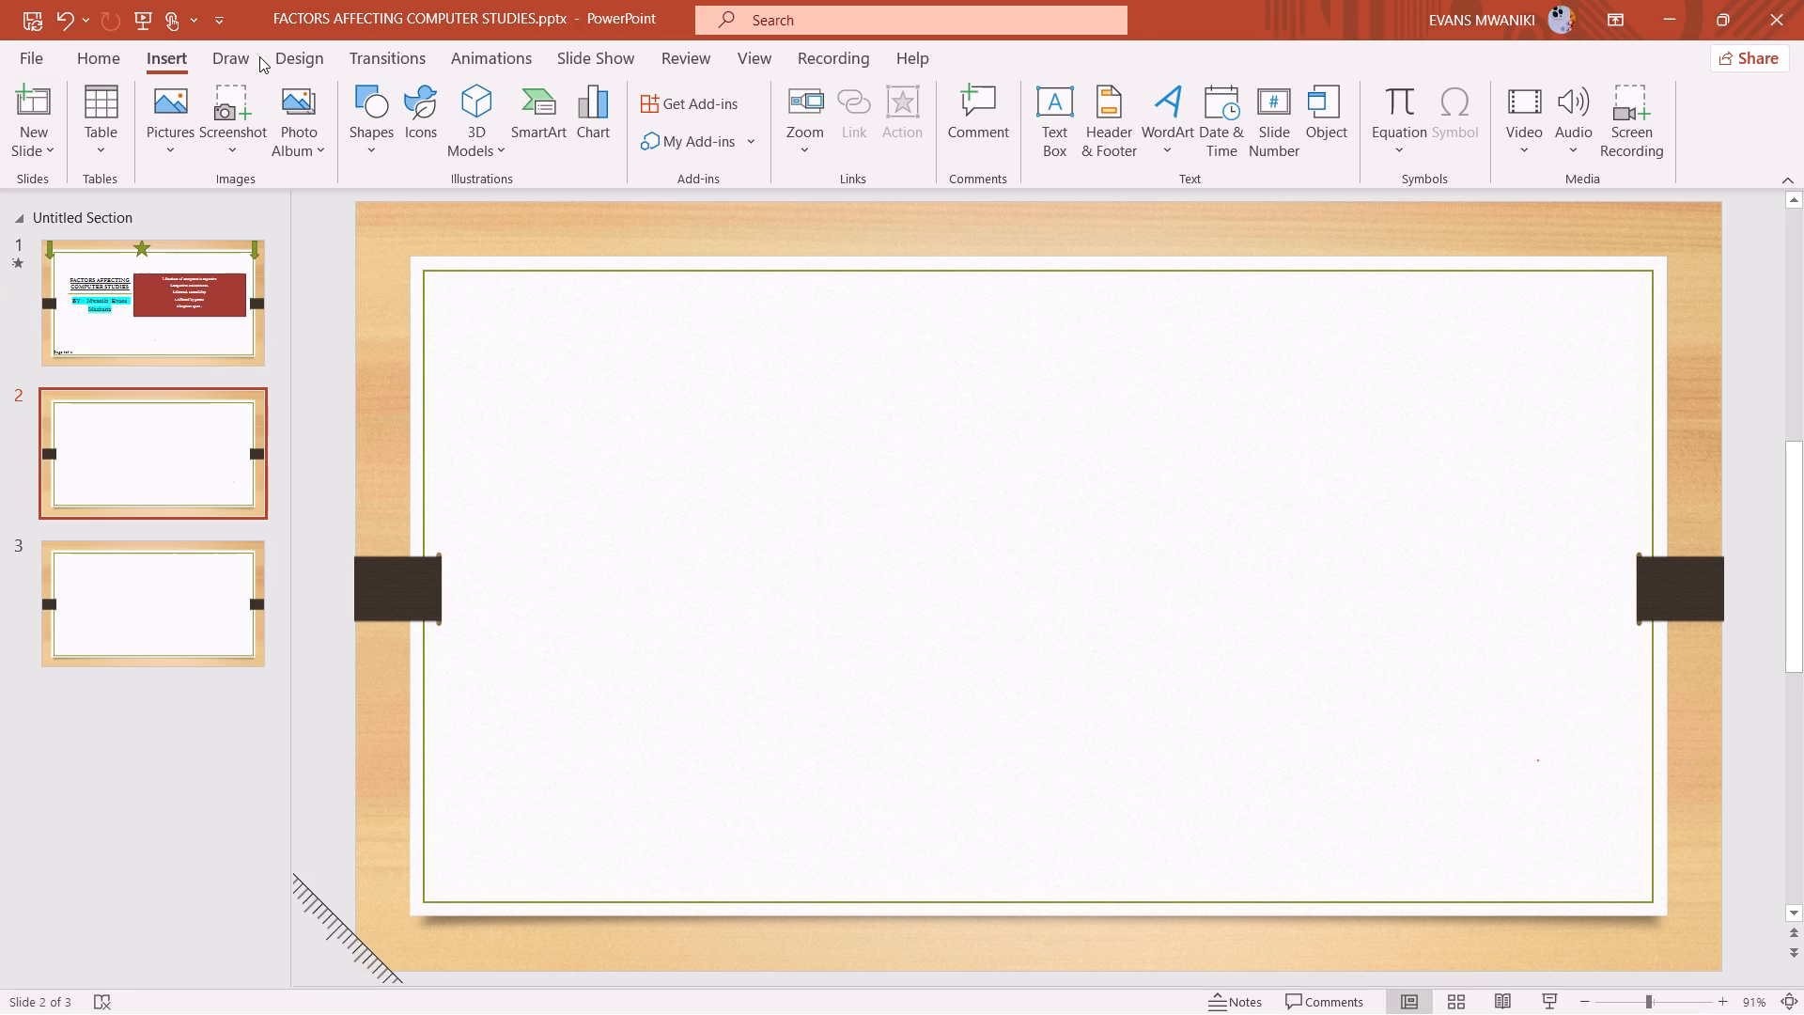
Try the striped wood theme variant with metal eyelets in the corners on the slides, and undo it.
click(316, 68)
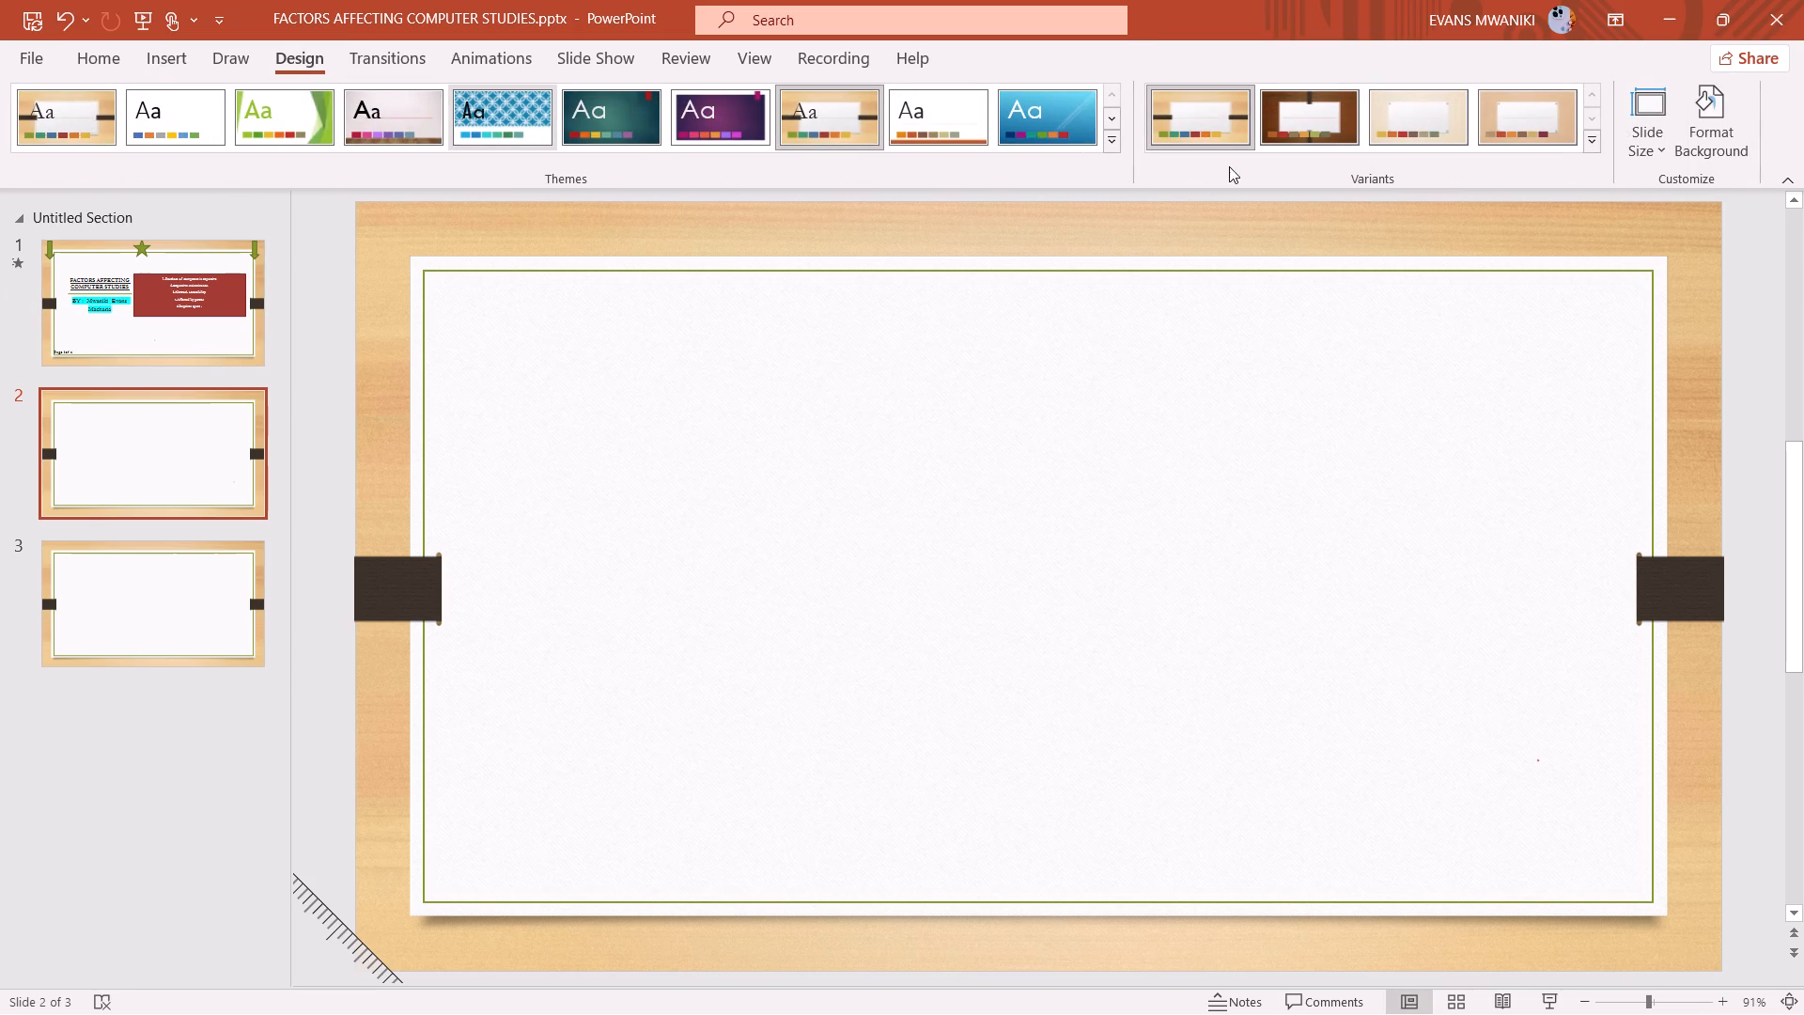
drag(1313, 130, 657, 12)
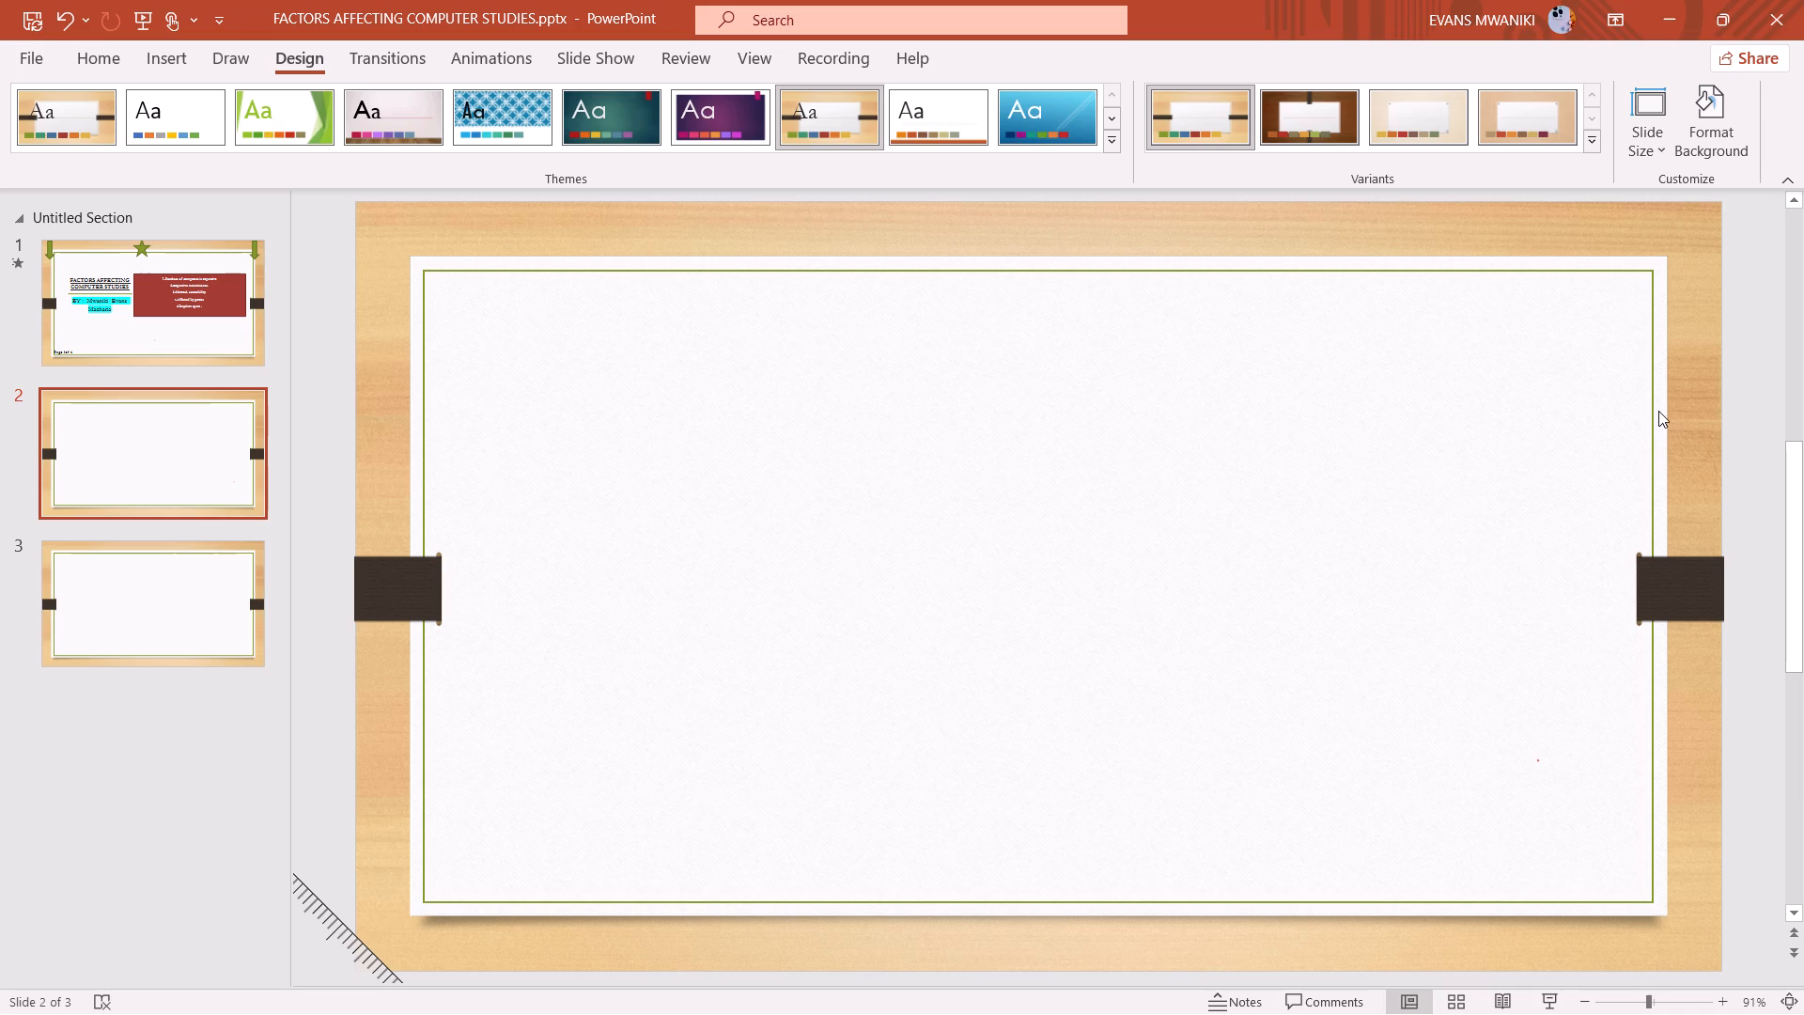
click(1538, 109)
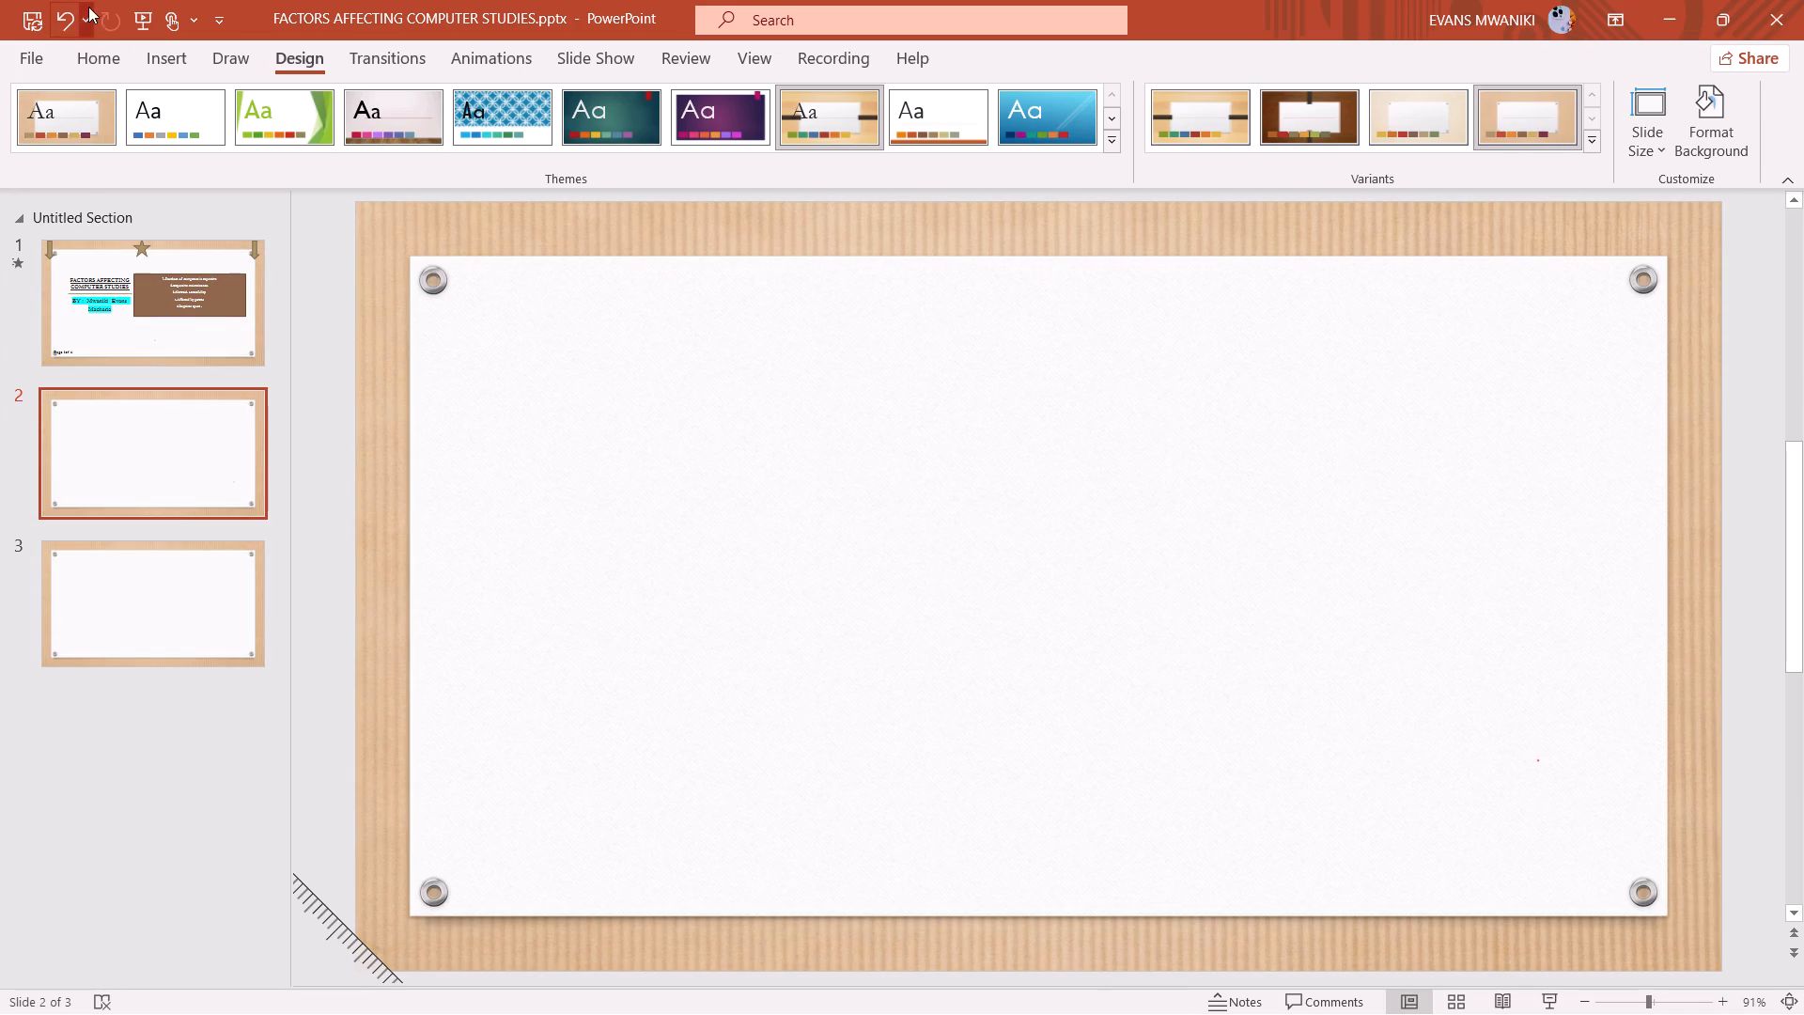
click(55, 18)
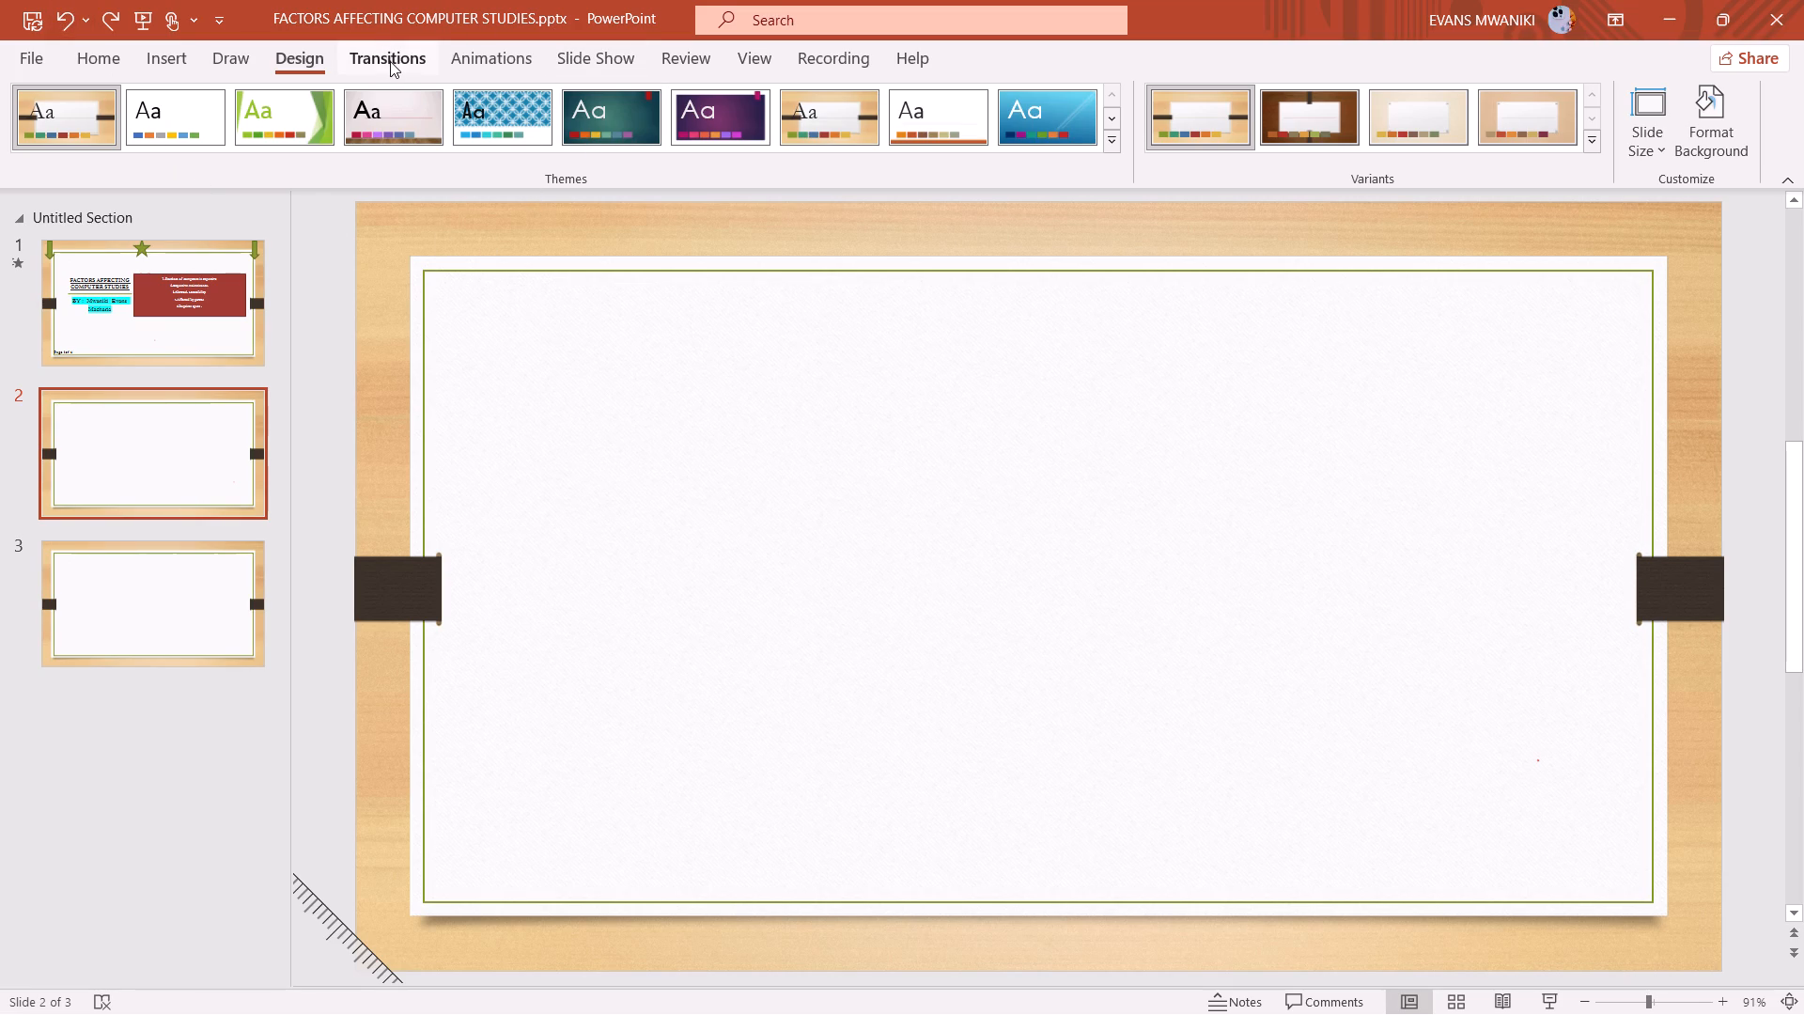
Search the available commands for "water mark" and dismiss the stock icon library without inserting anything.
click(802, 21)
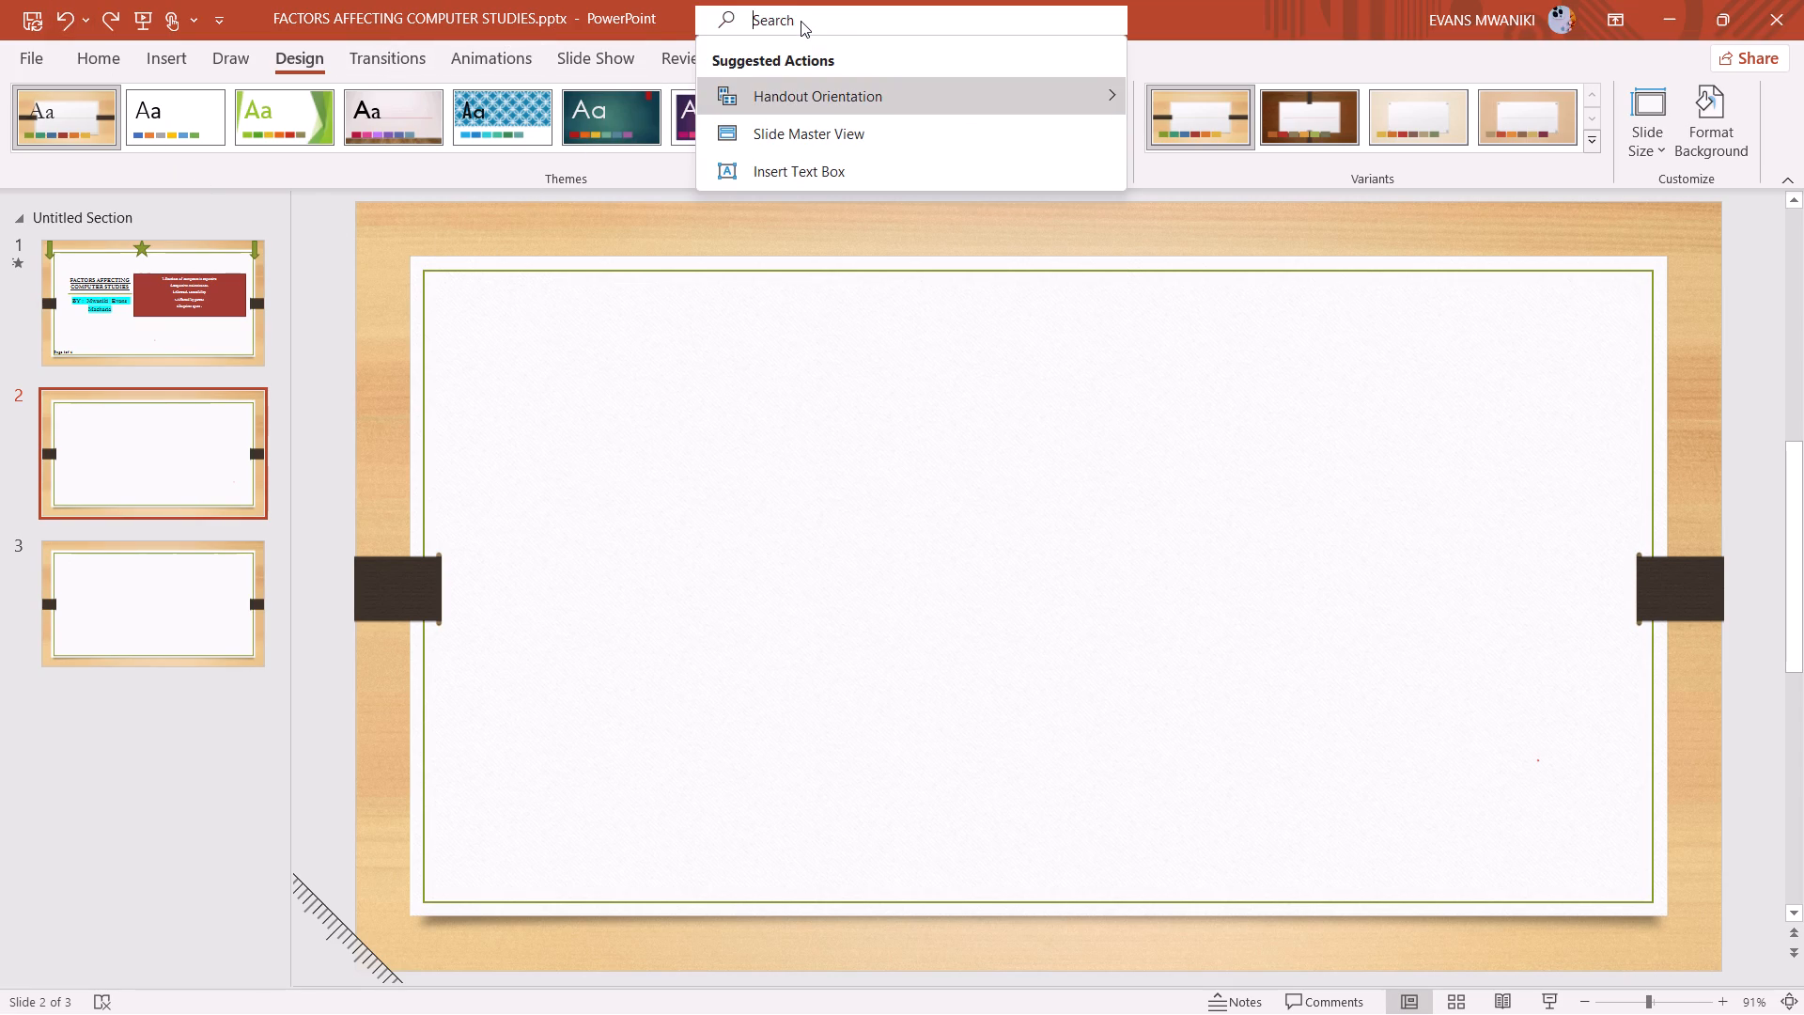
text(wa)
text(ter)
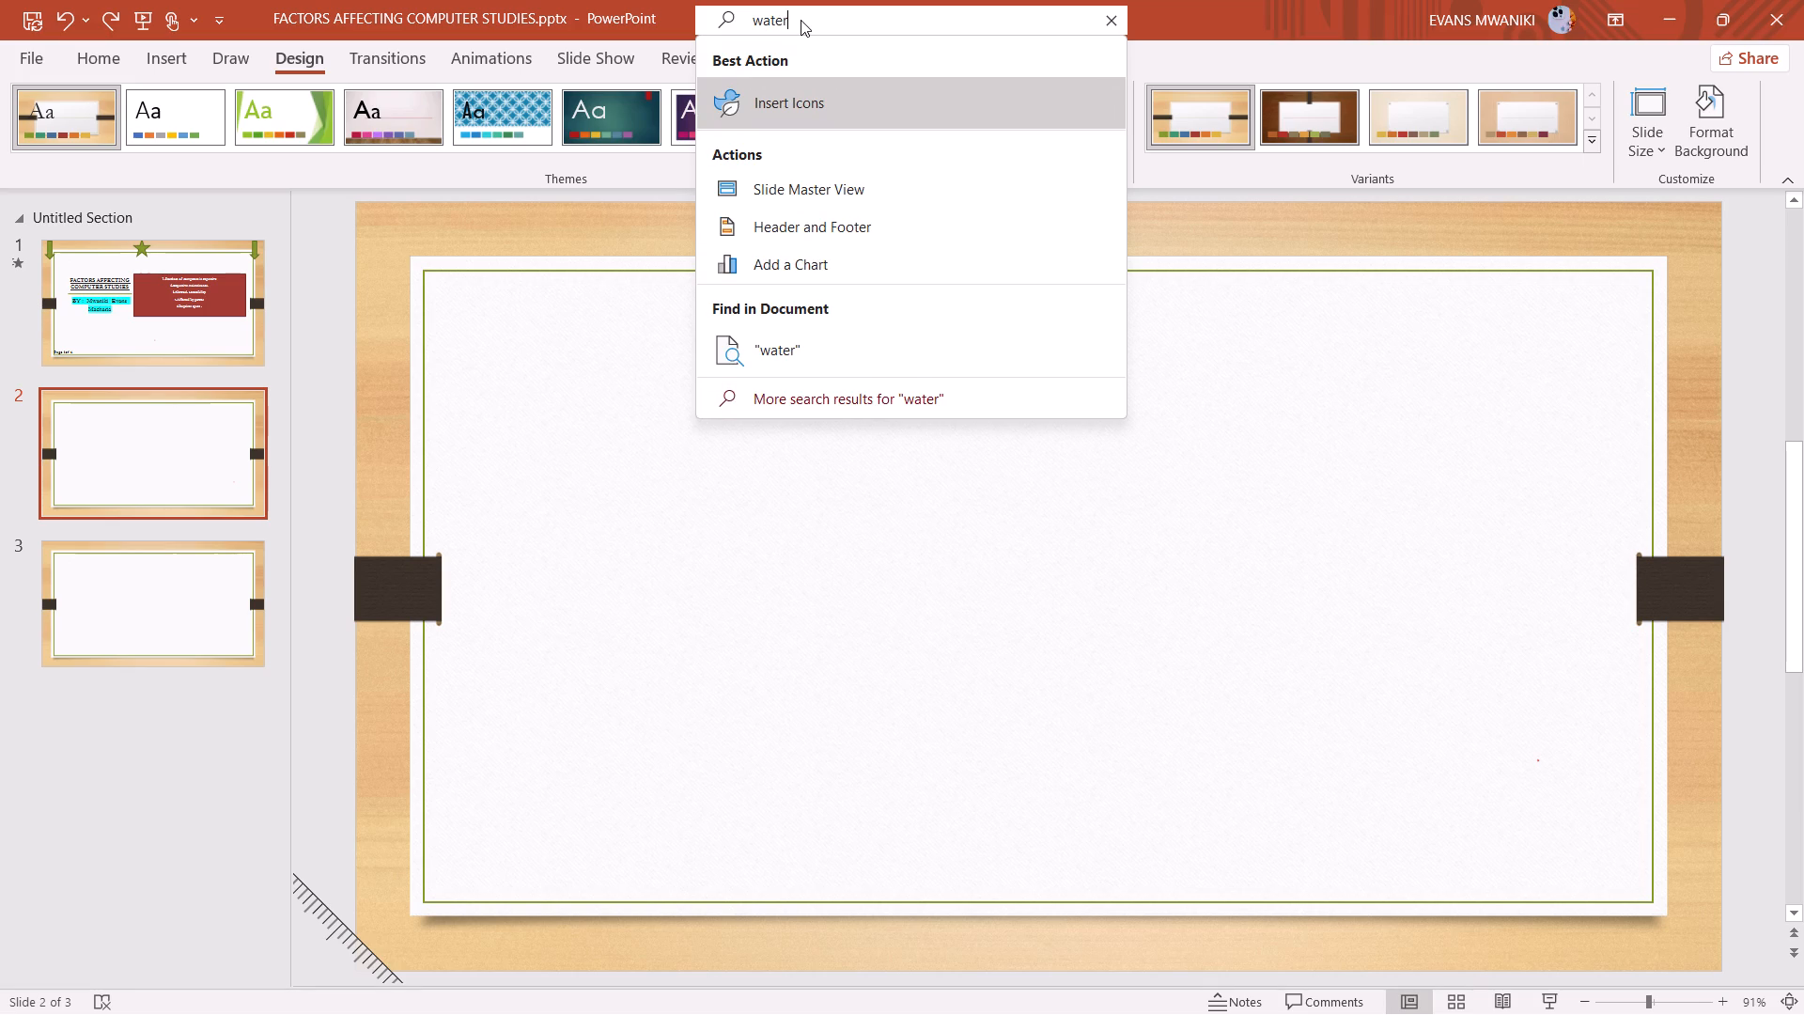
key(space)
text(m)
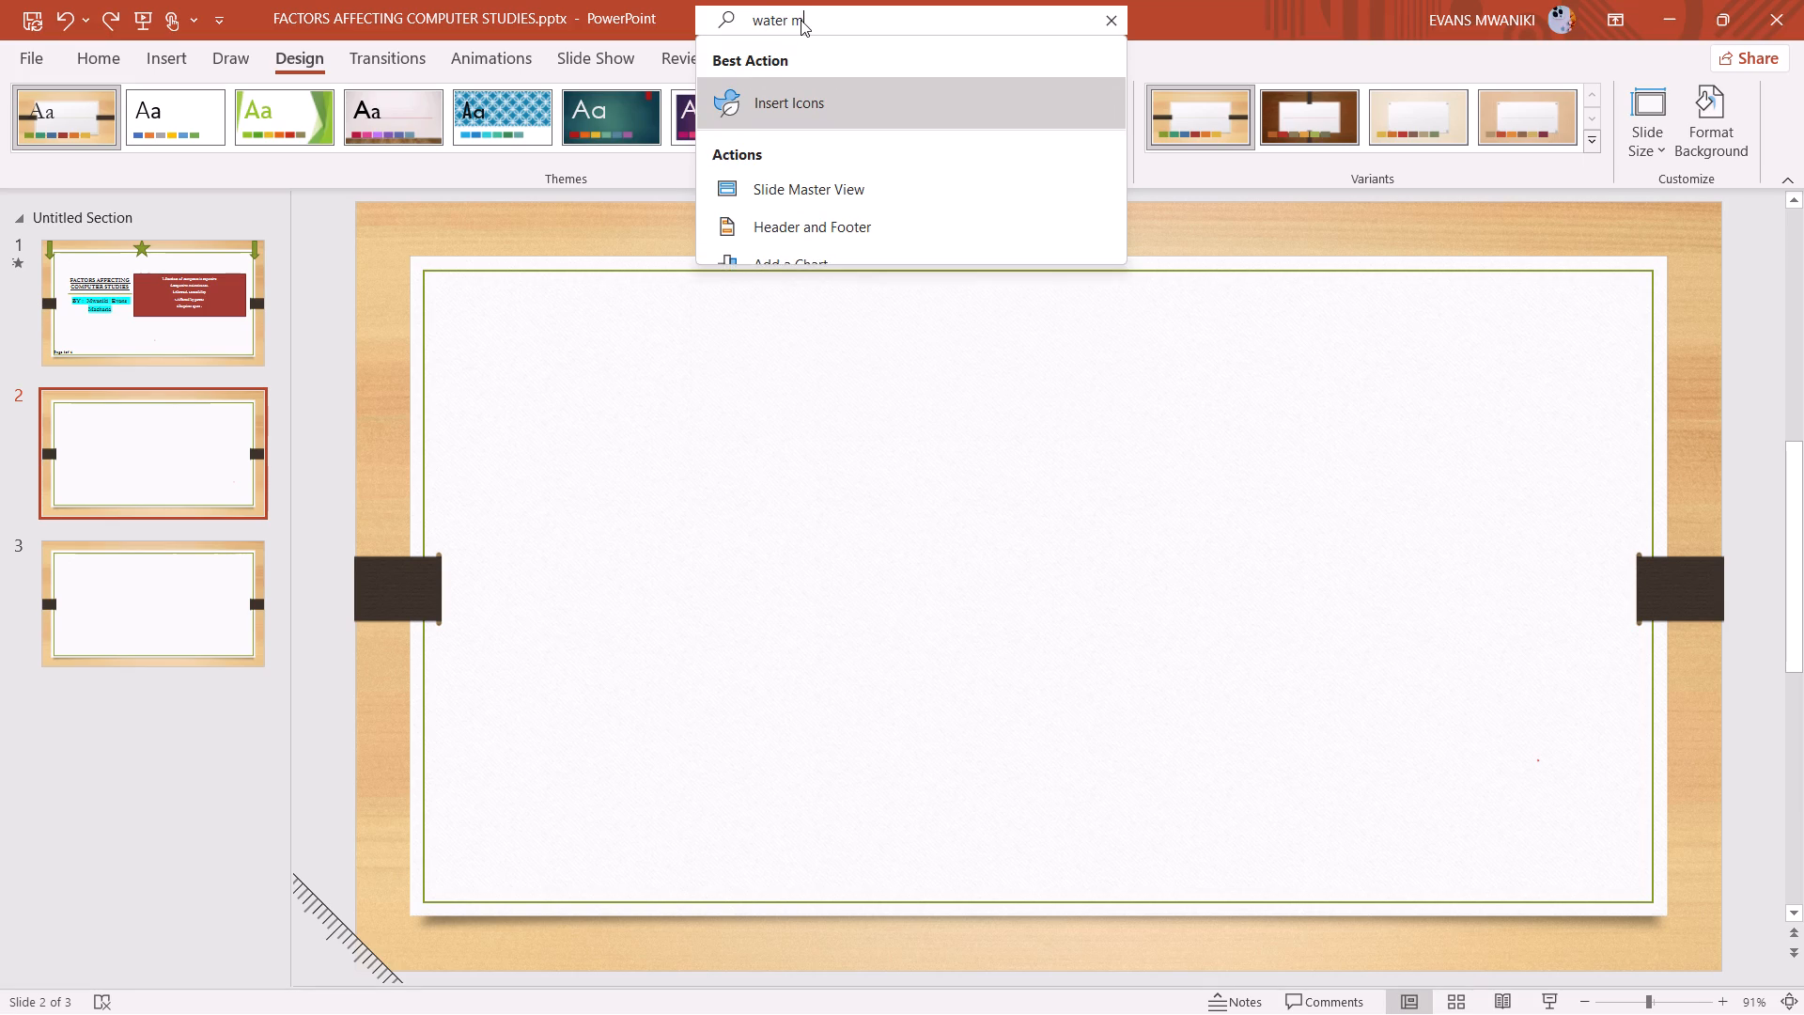
key(a)
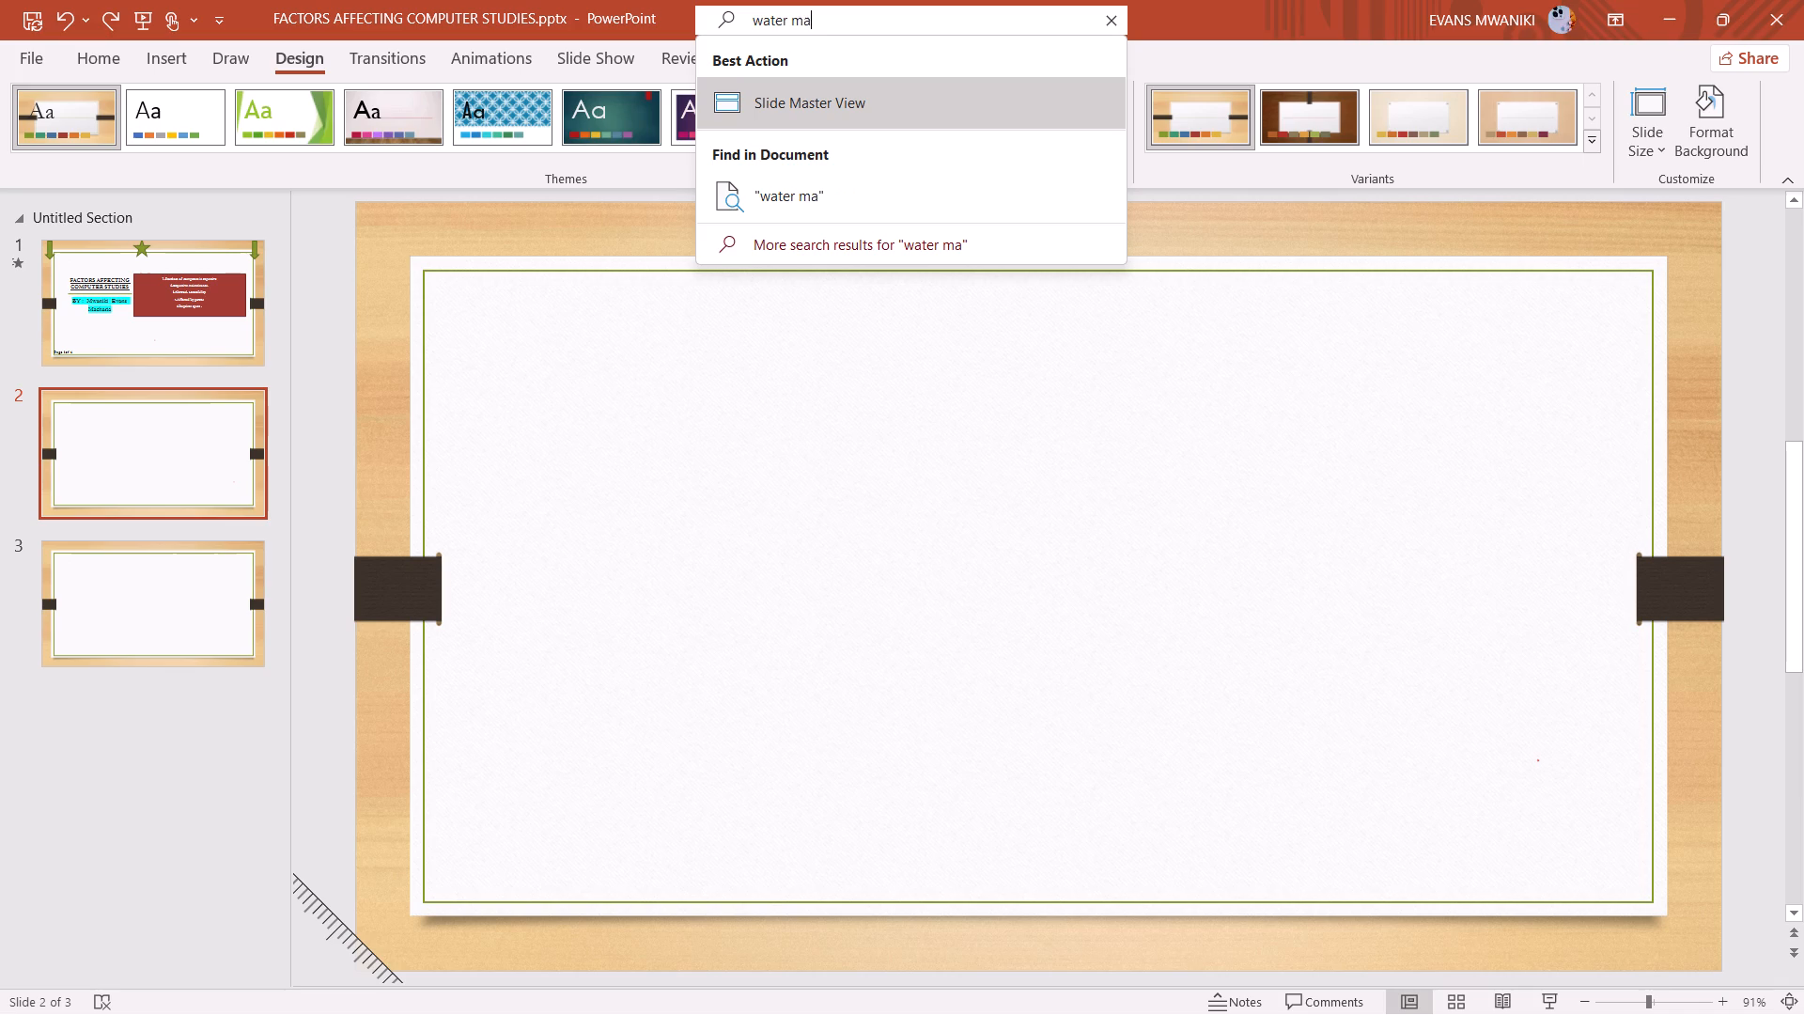
key(r)
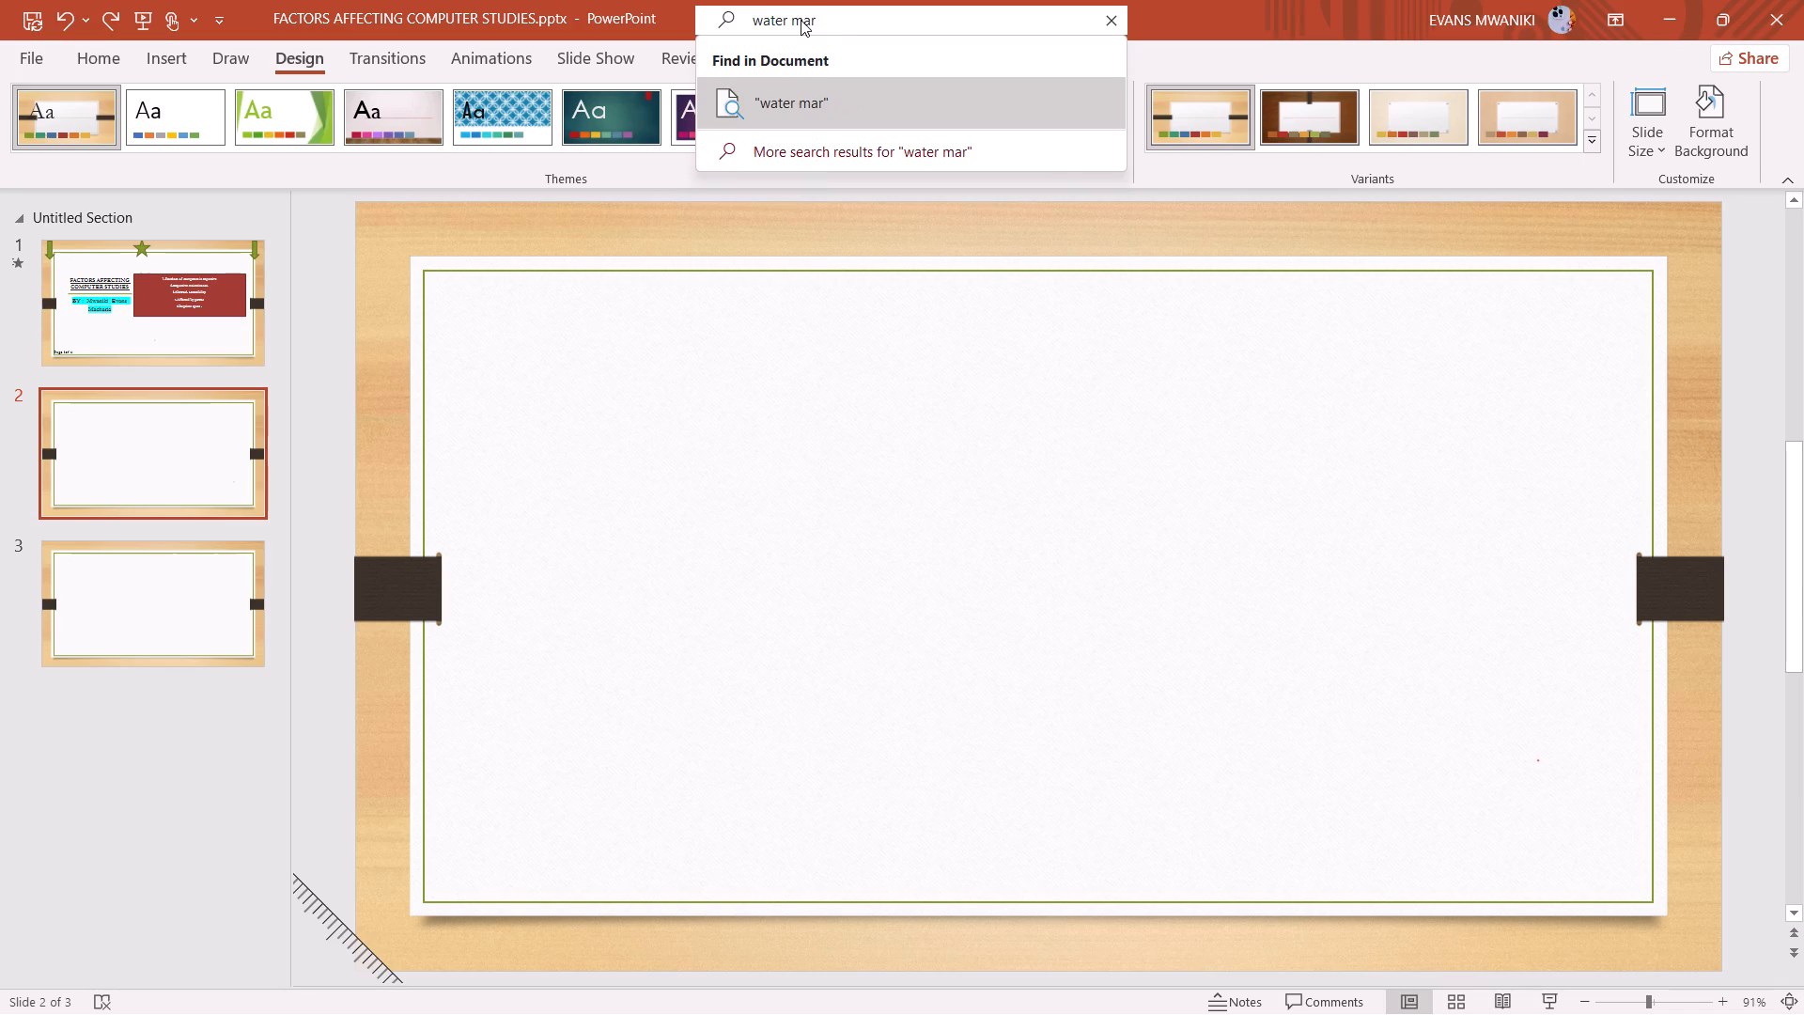
key(k)
key(Return)
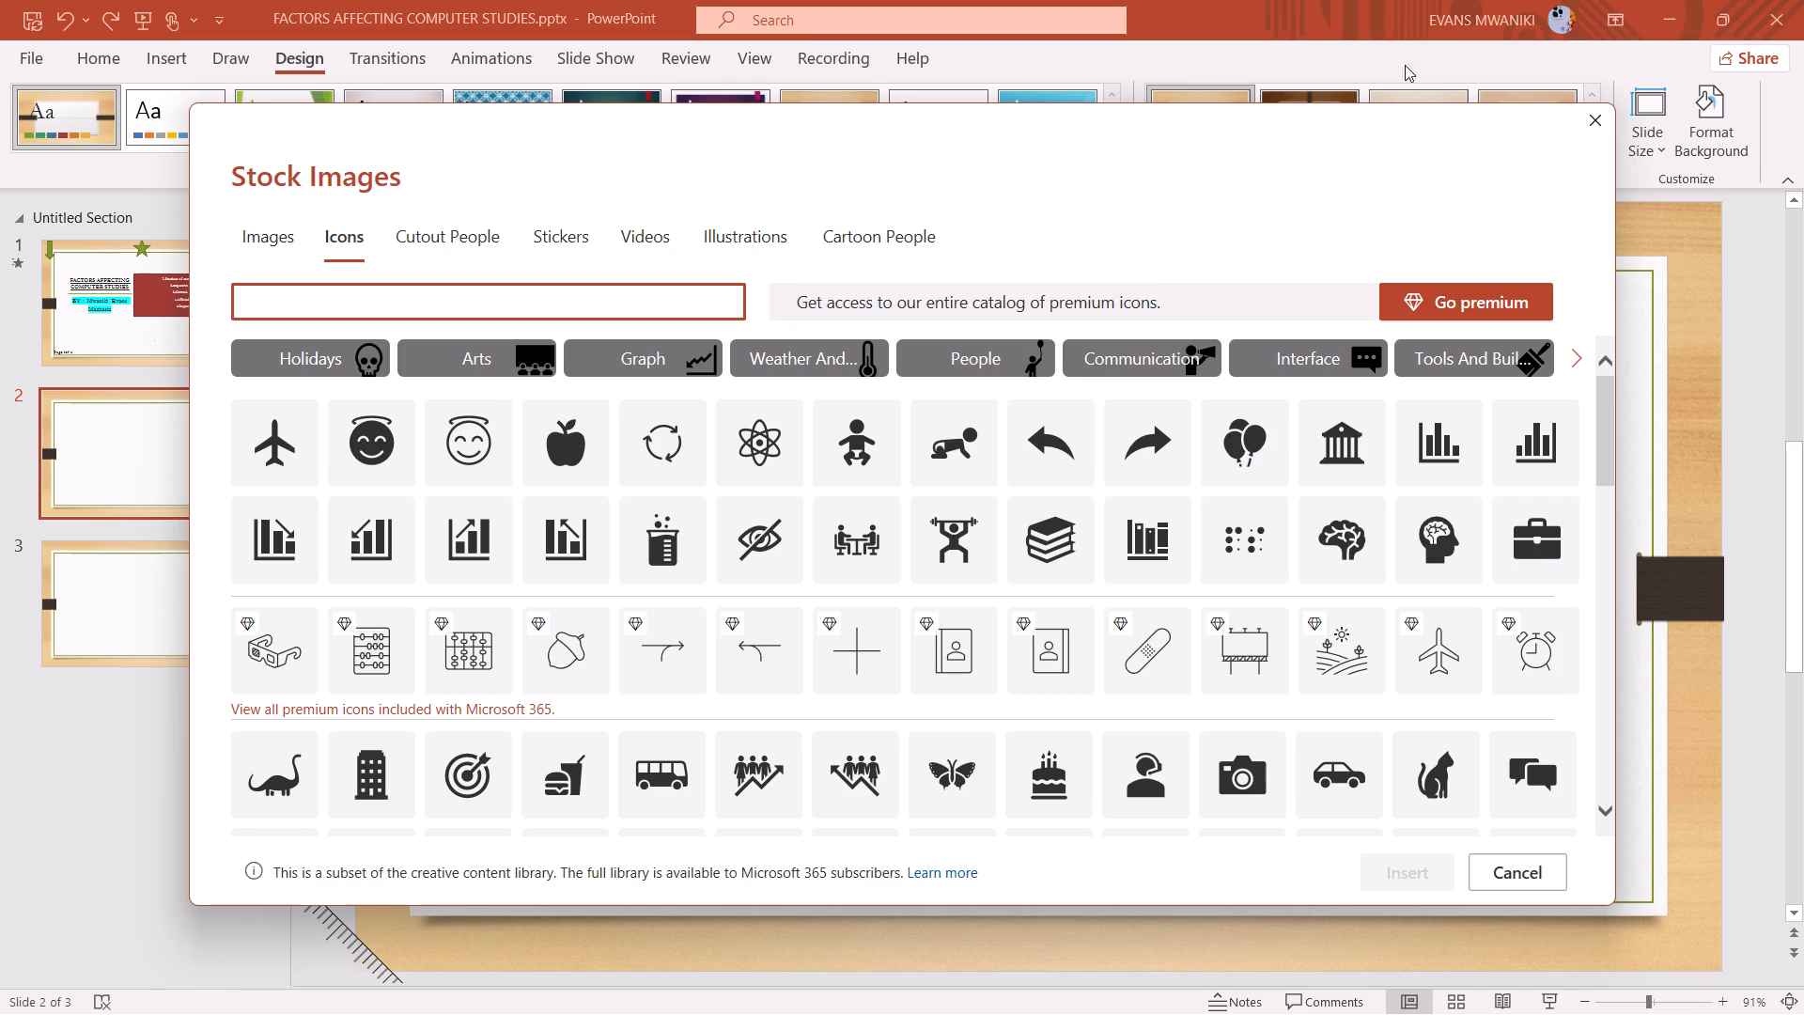
click(1584, 123)
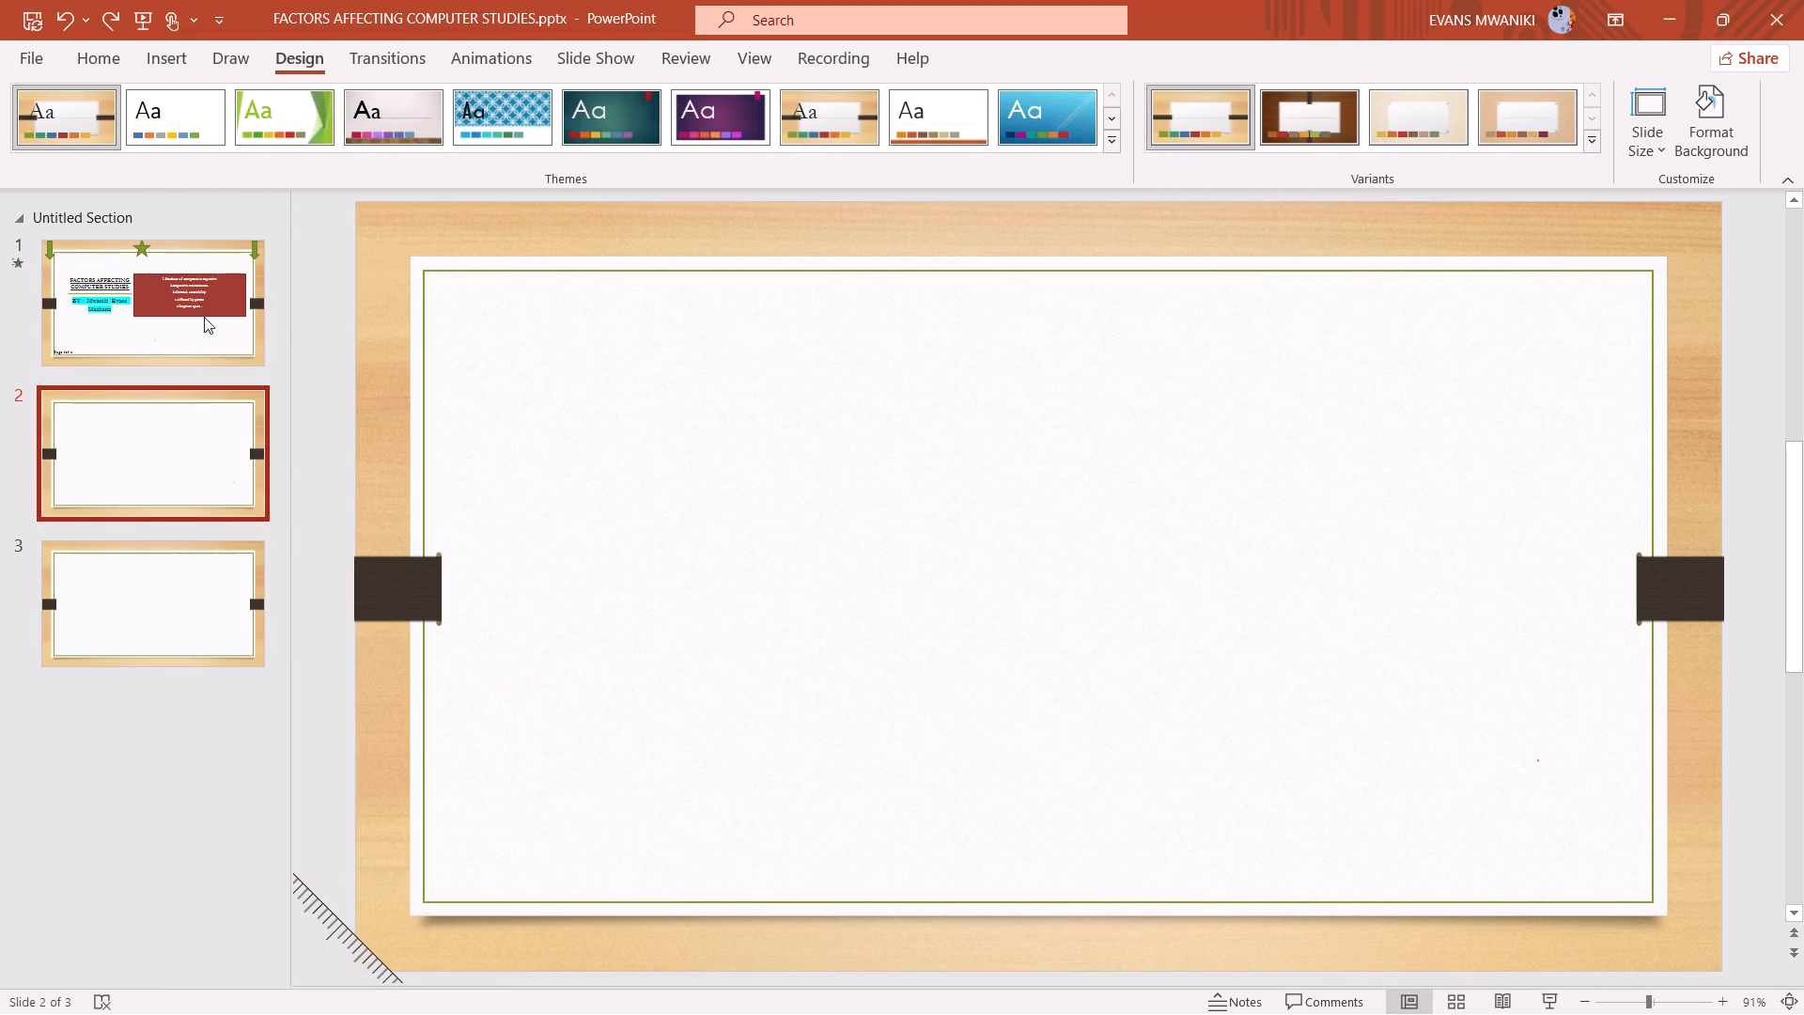
Save the presentation under its existing name.
click(38, 17)
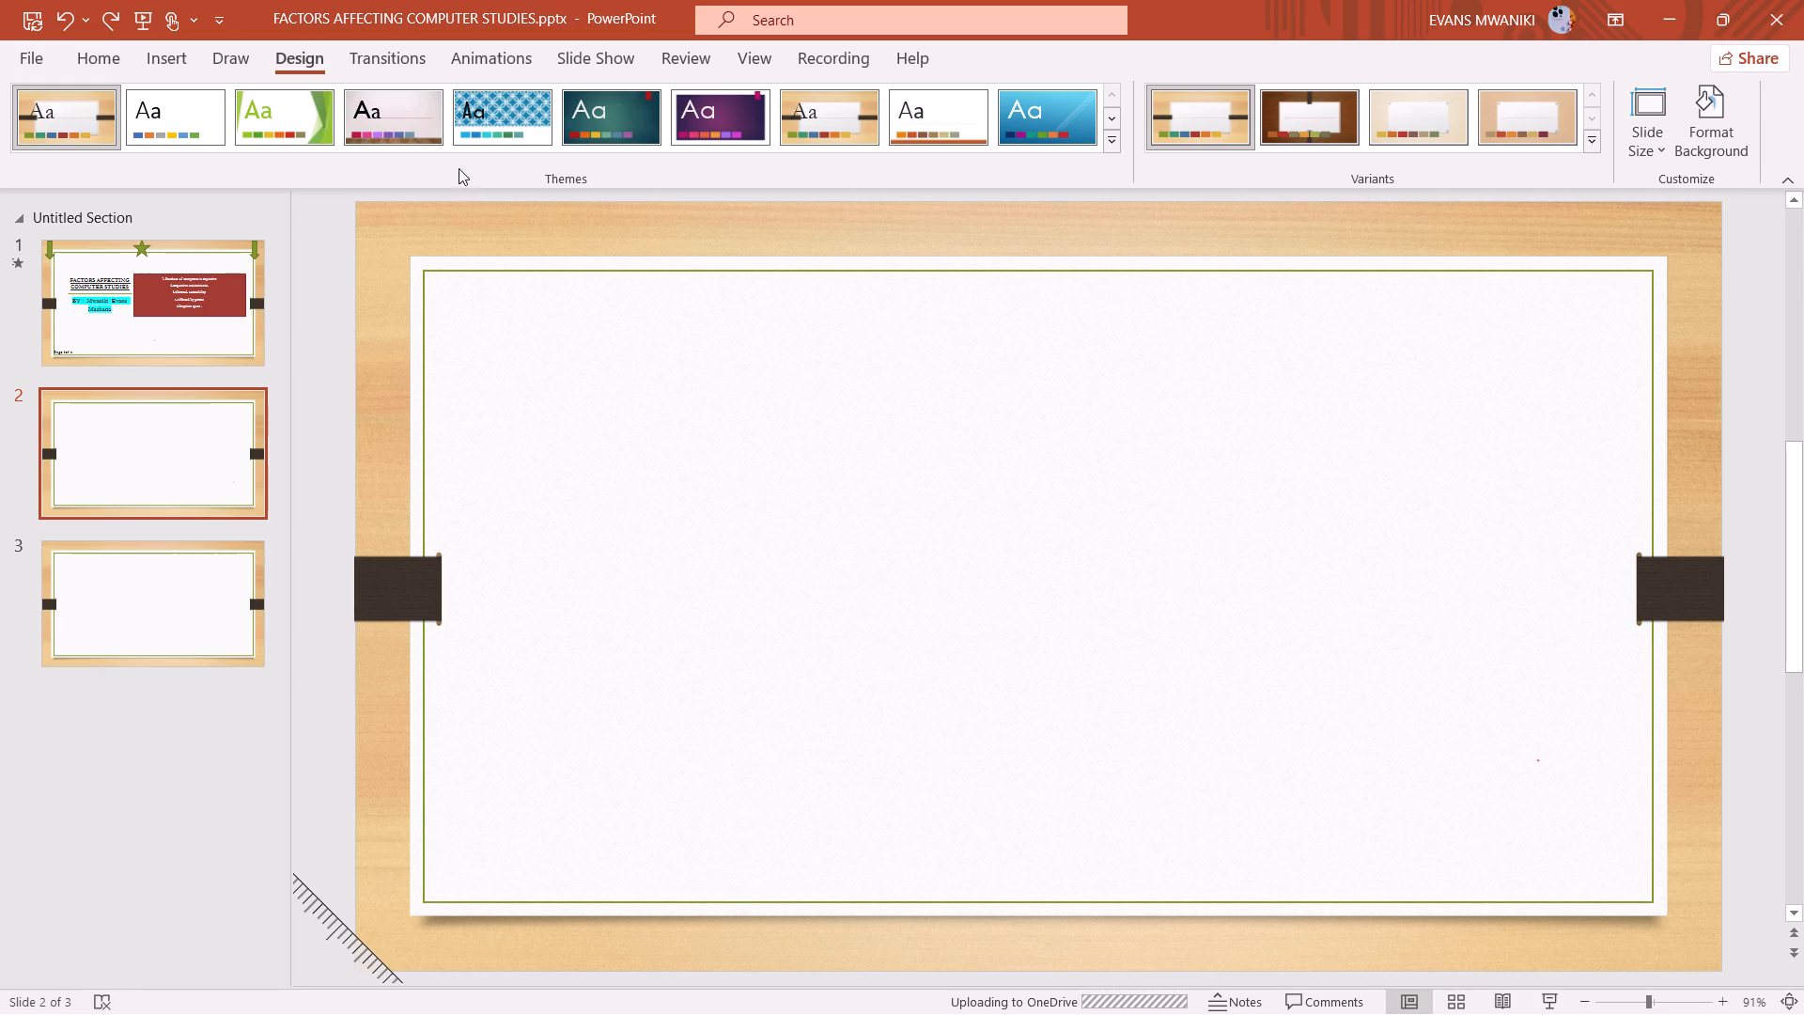
click(42, 18)
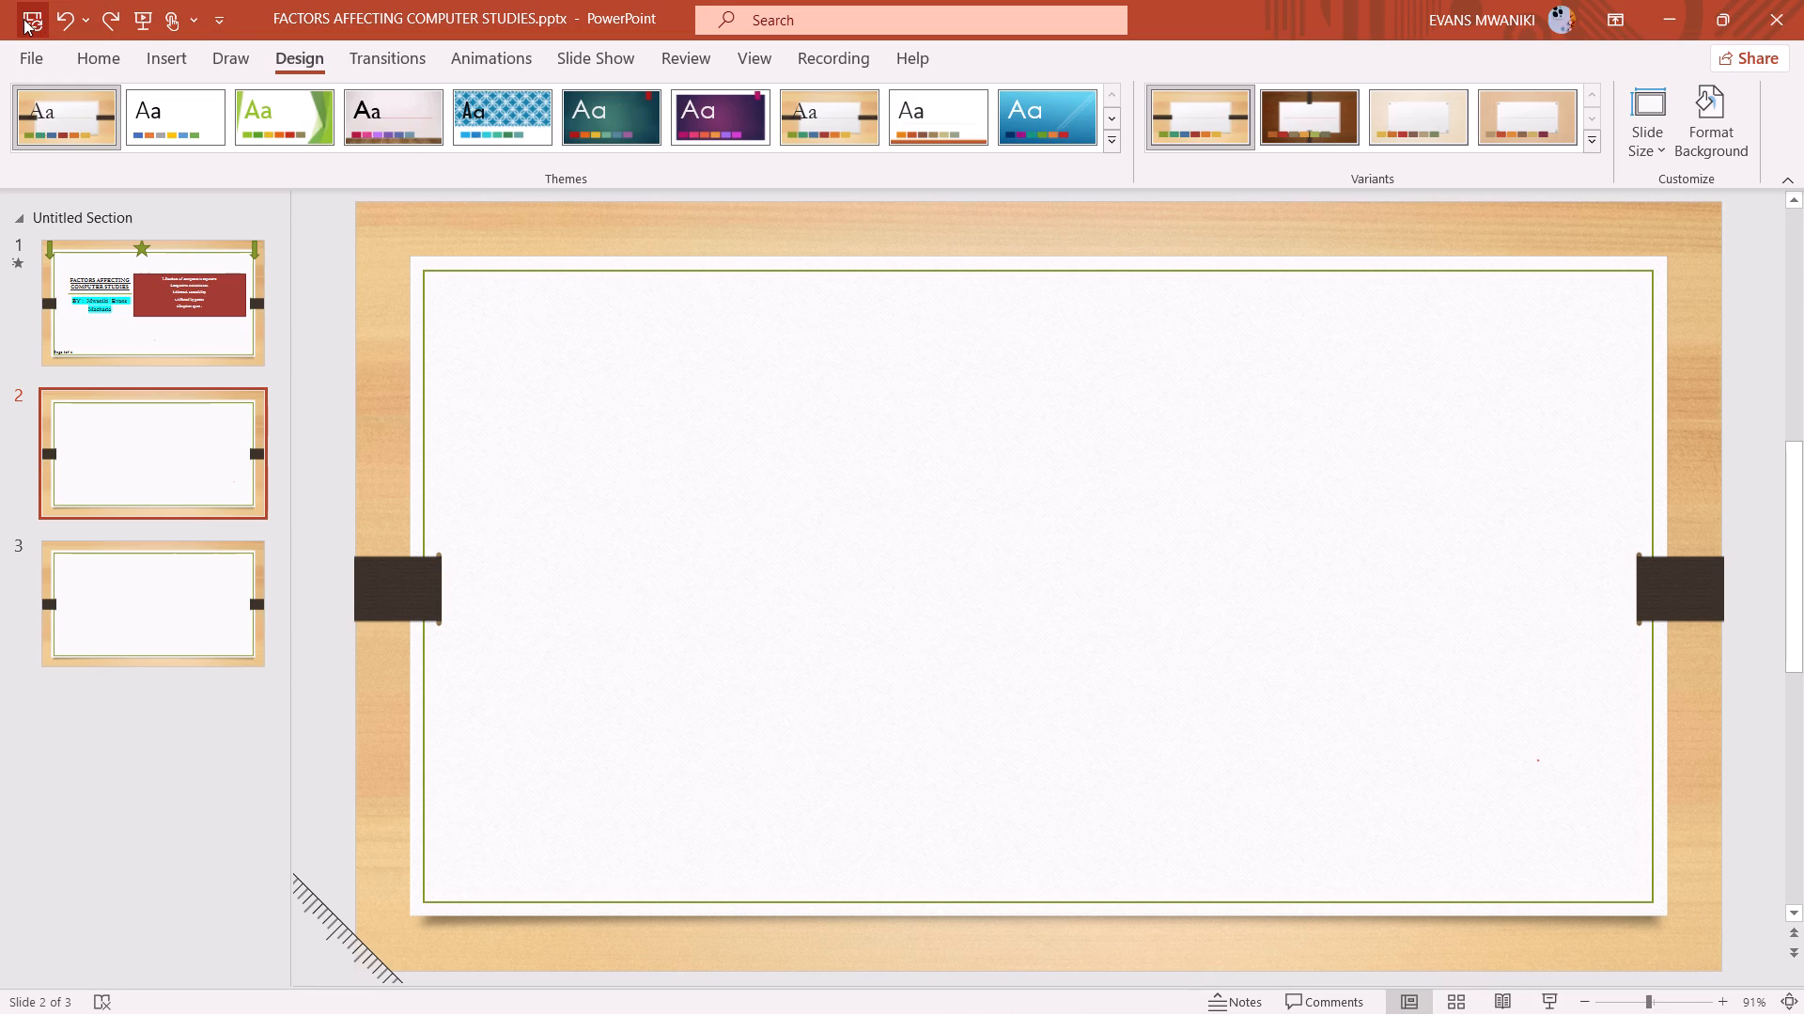
key(shift+s)
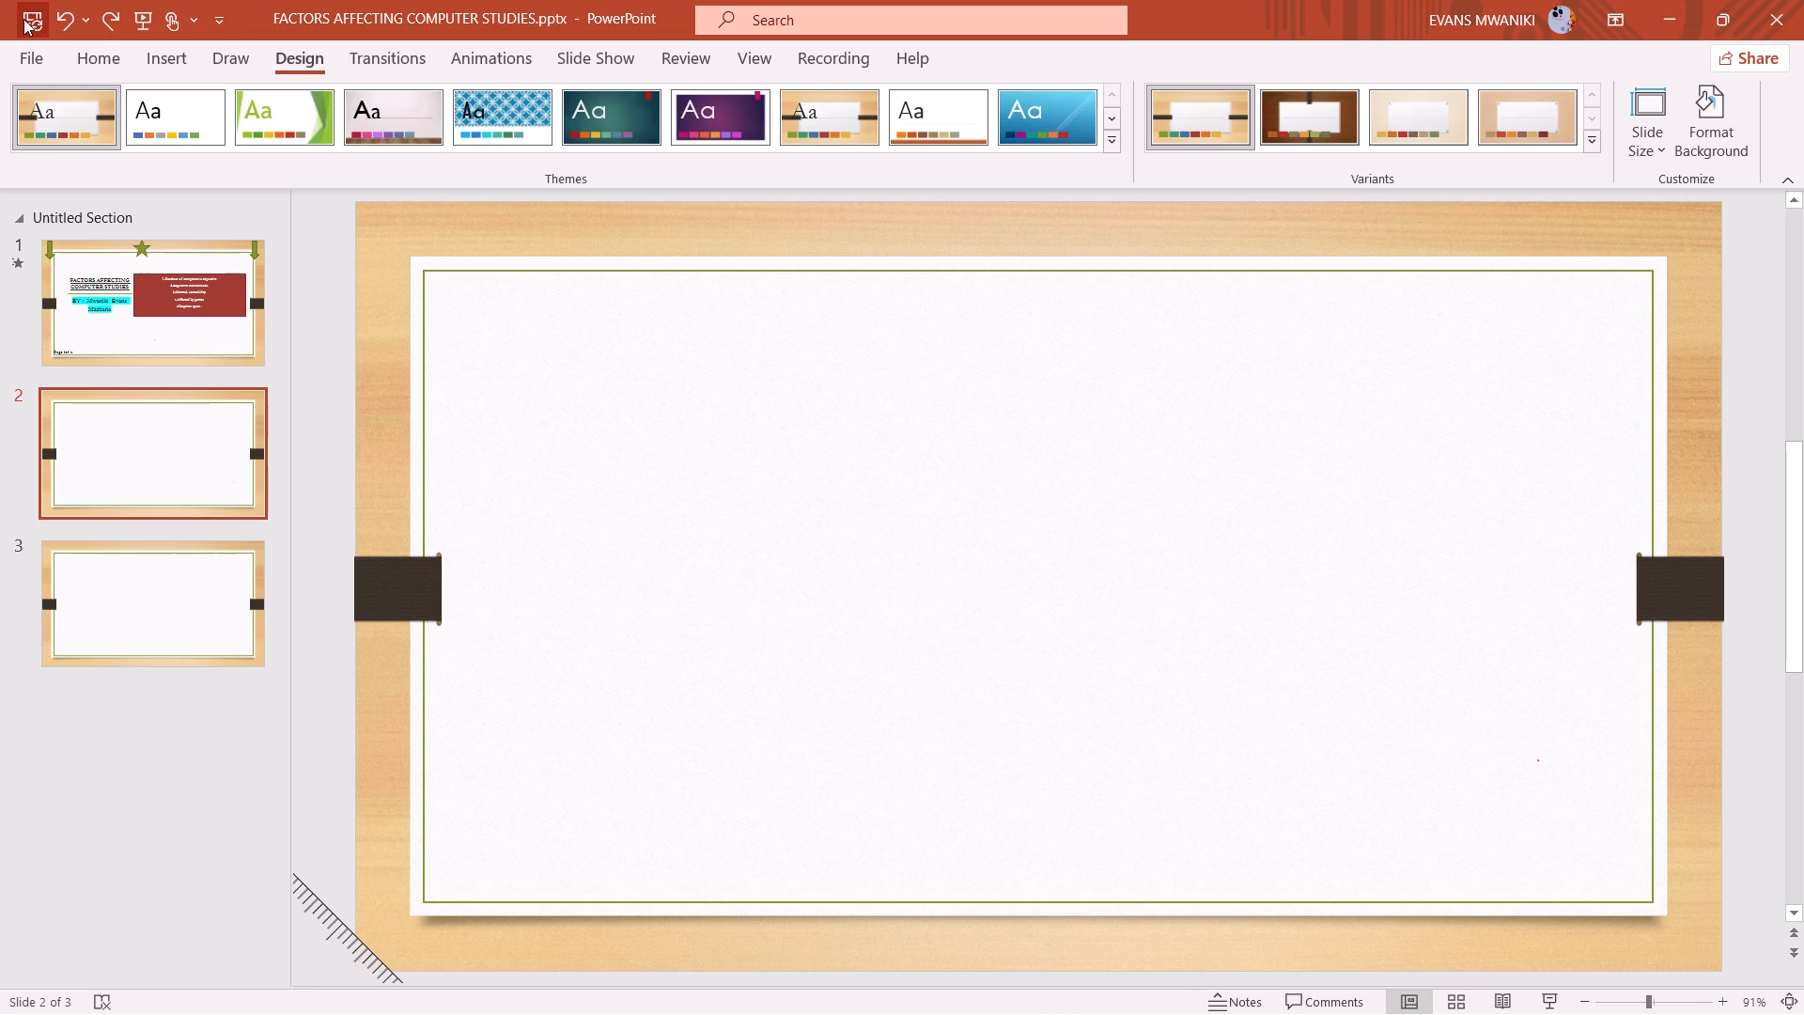